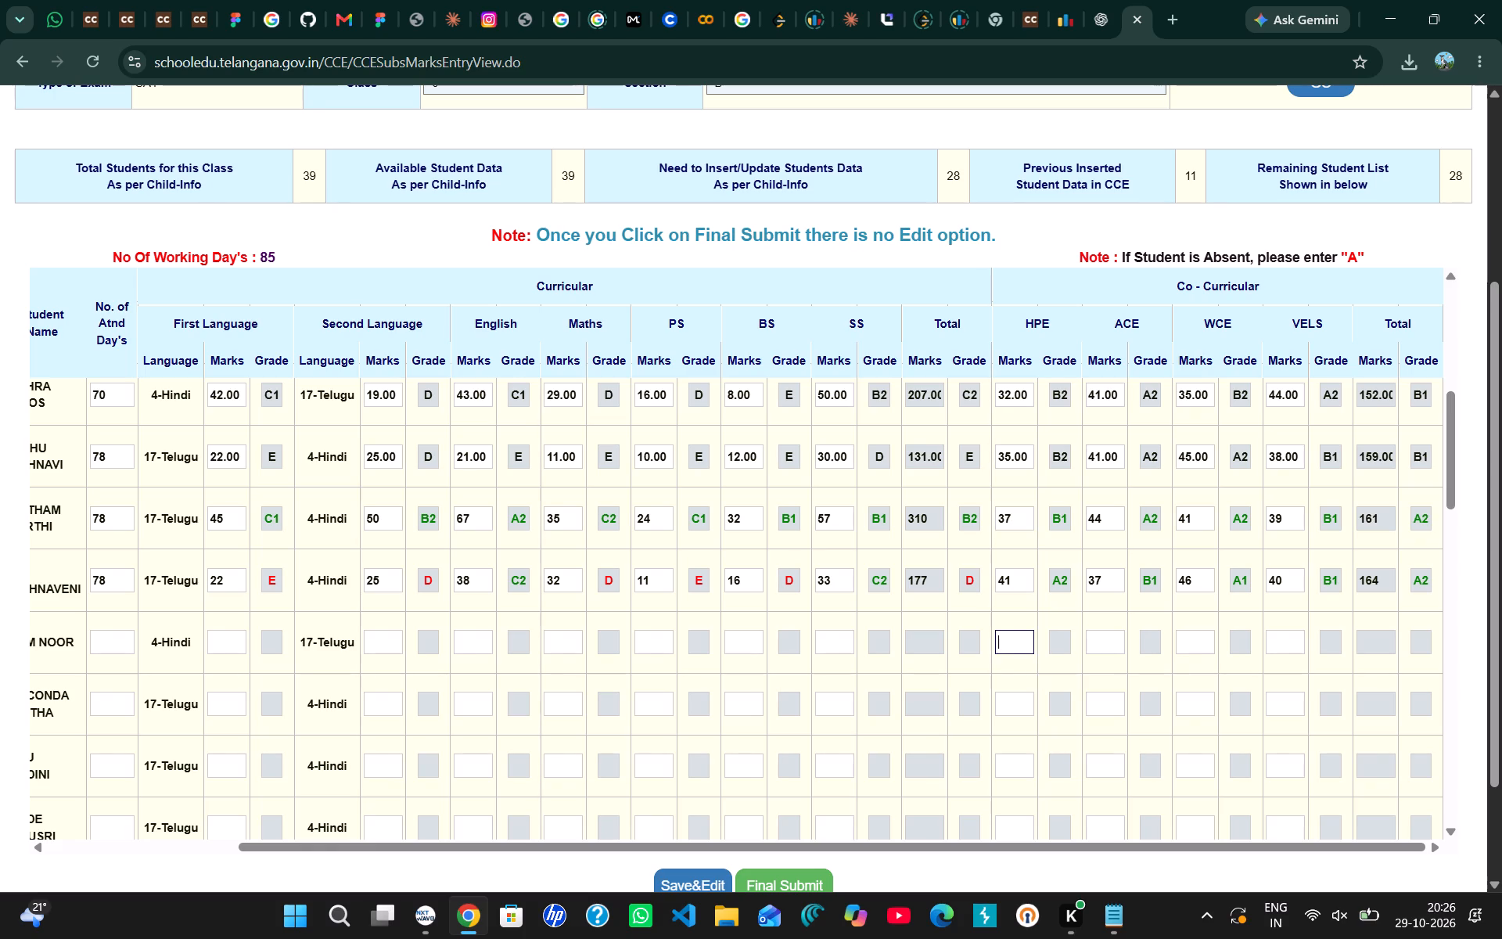
scroll(1033, 645, left, 1)
scroll(1109, 531, up, 1)
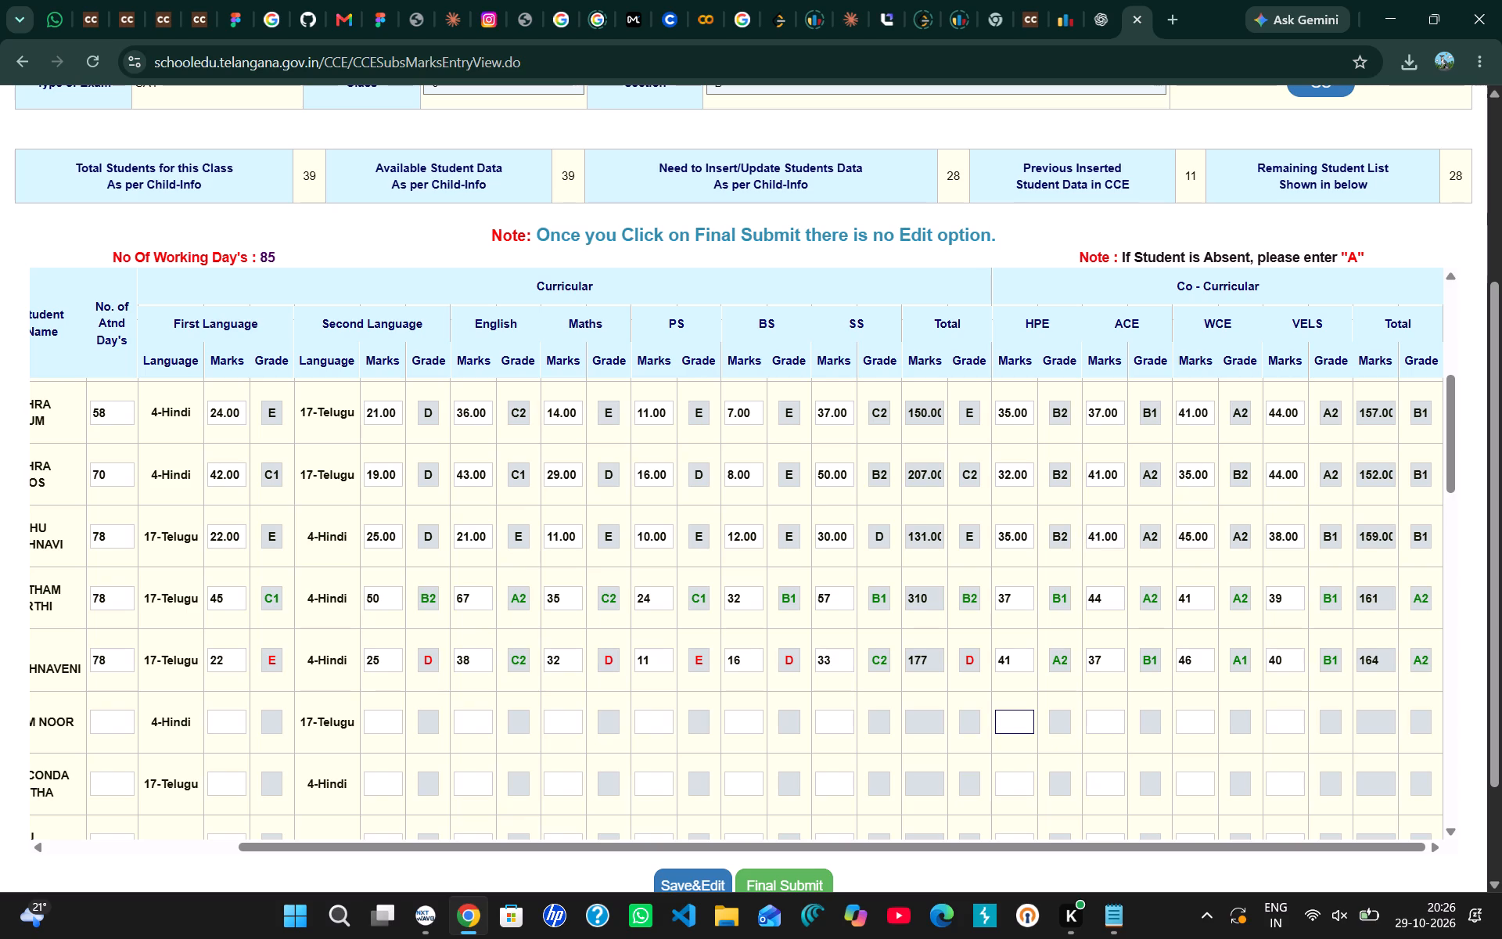
scroll(1028, 537, up, 7)
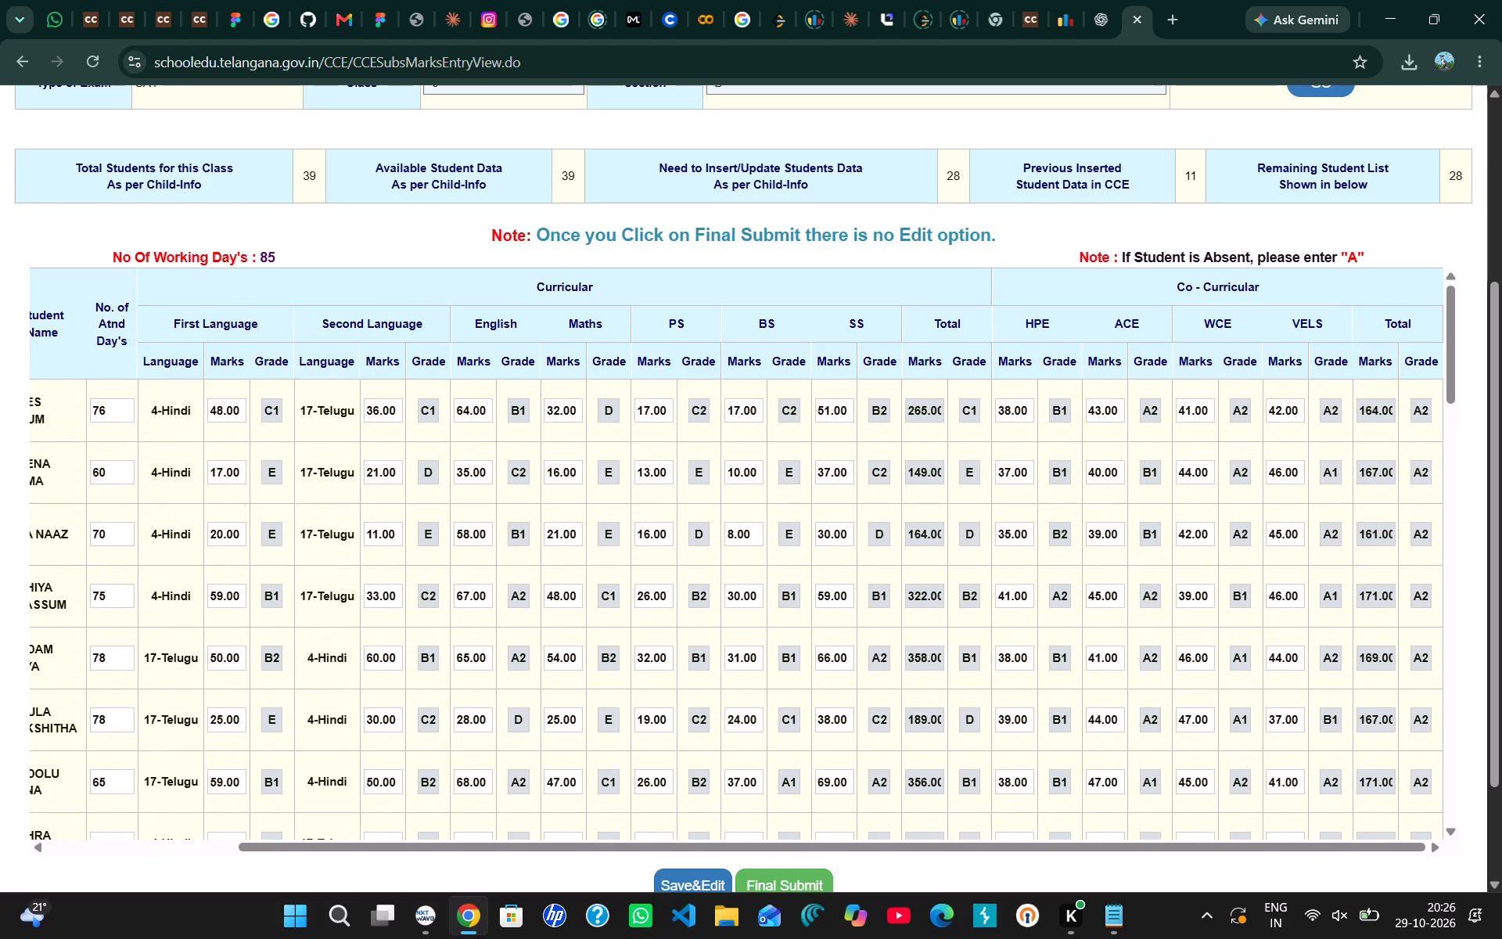
scroll(1028, 537, down, 3)
scroll(1028, 537, up, 1)
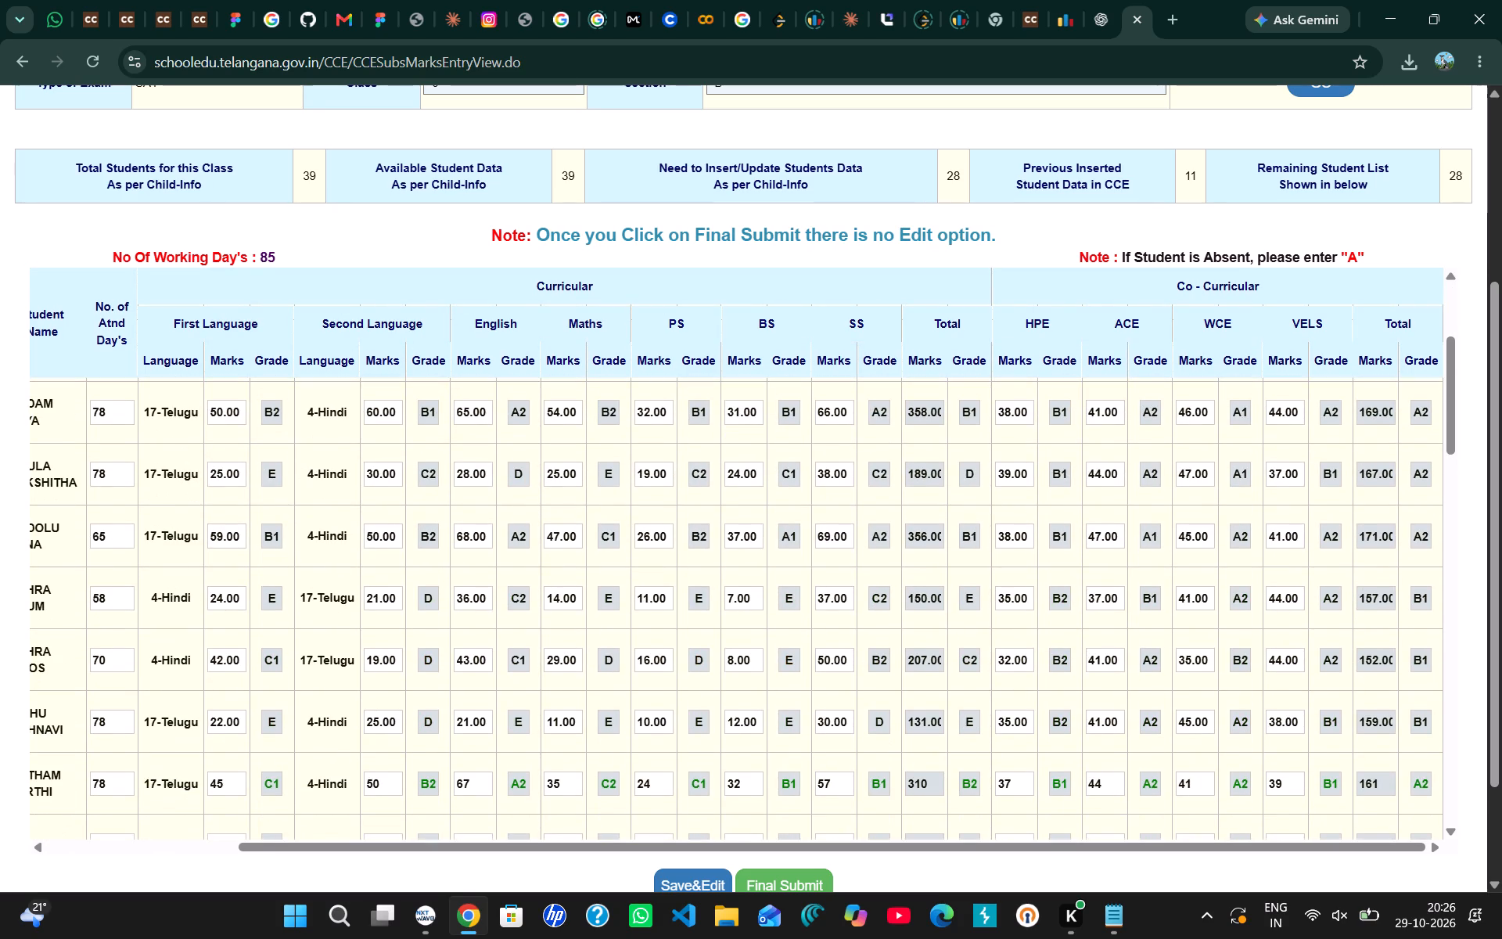
scroll(1028, 537, up, 1)
scroll(1293, 527, up, 1)
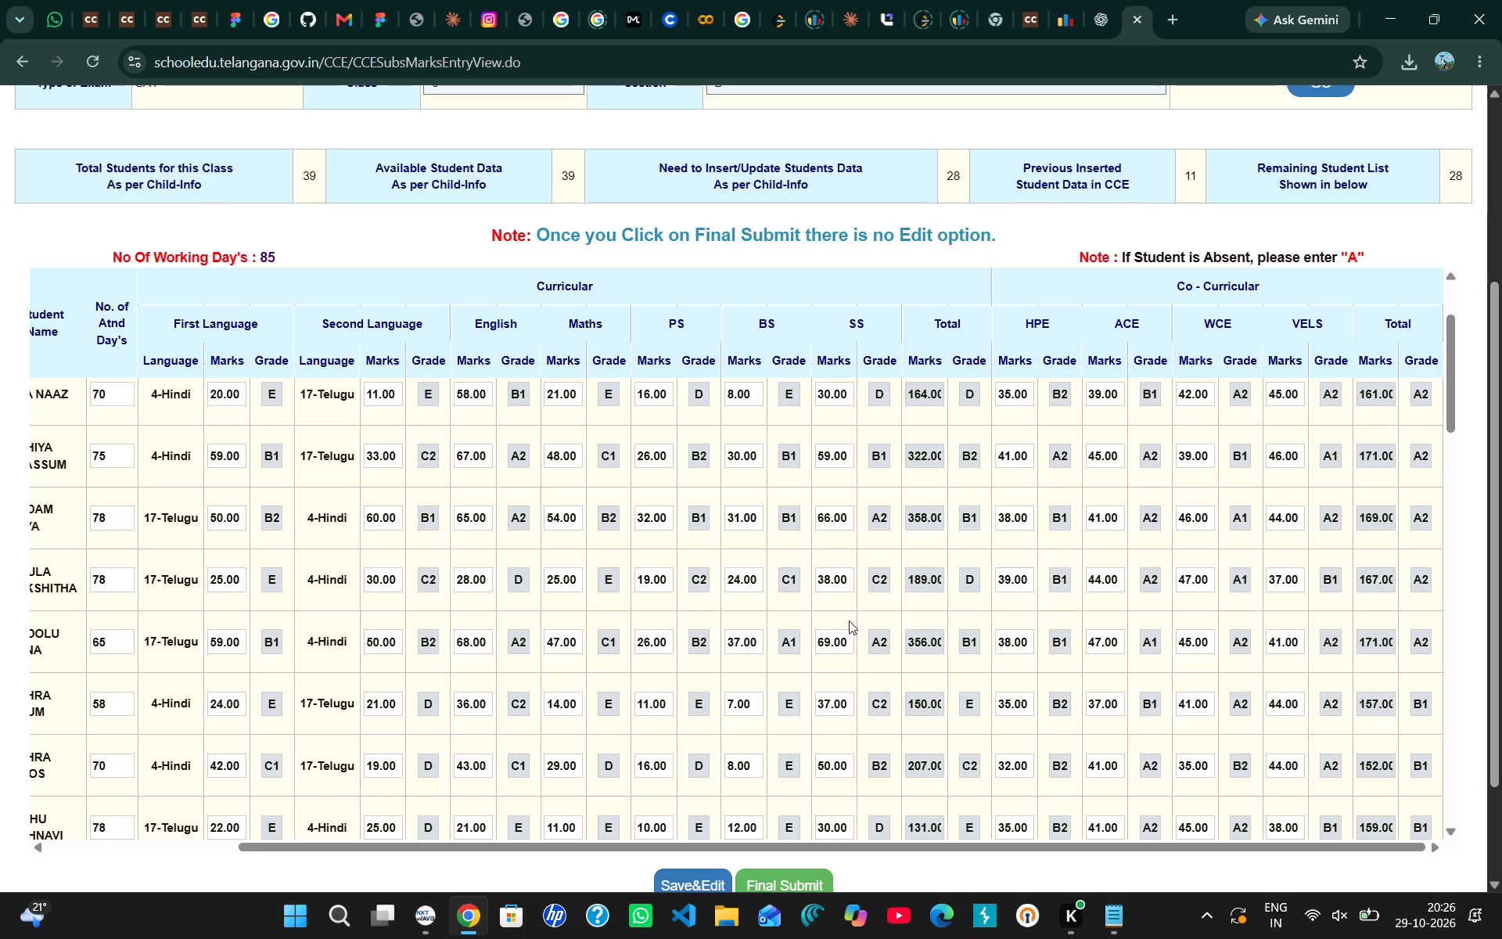
scroll(850, 667, down, 2)
scroll(893, 729, down, 1)
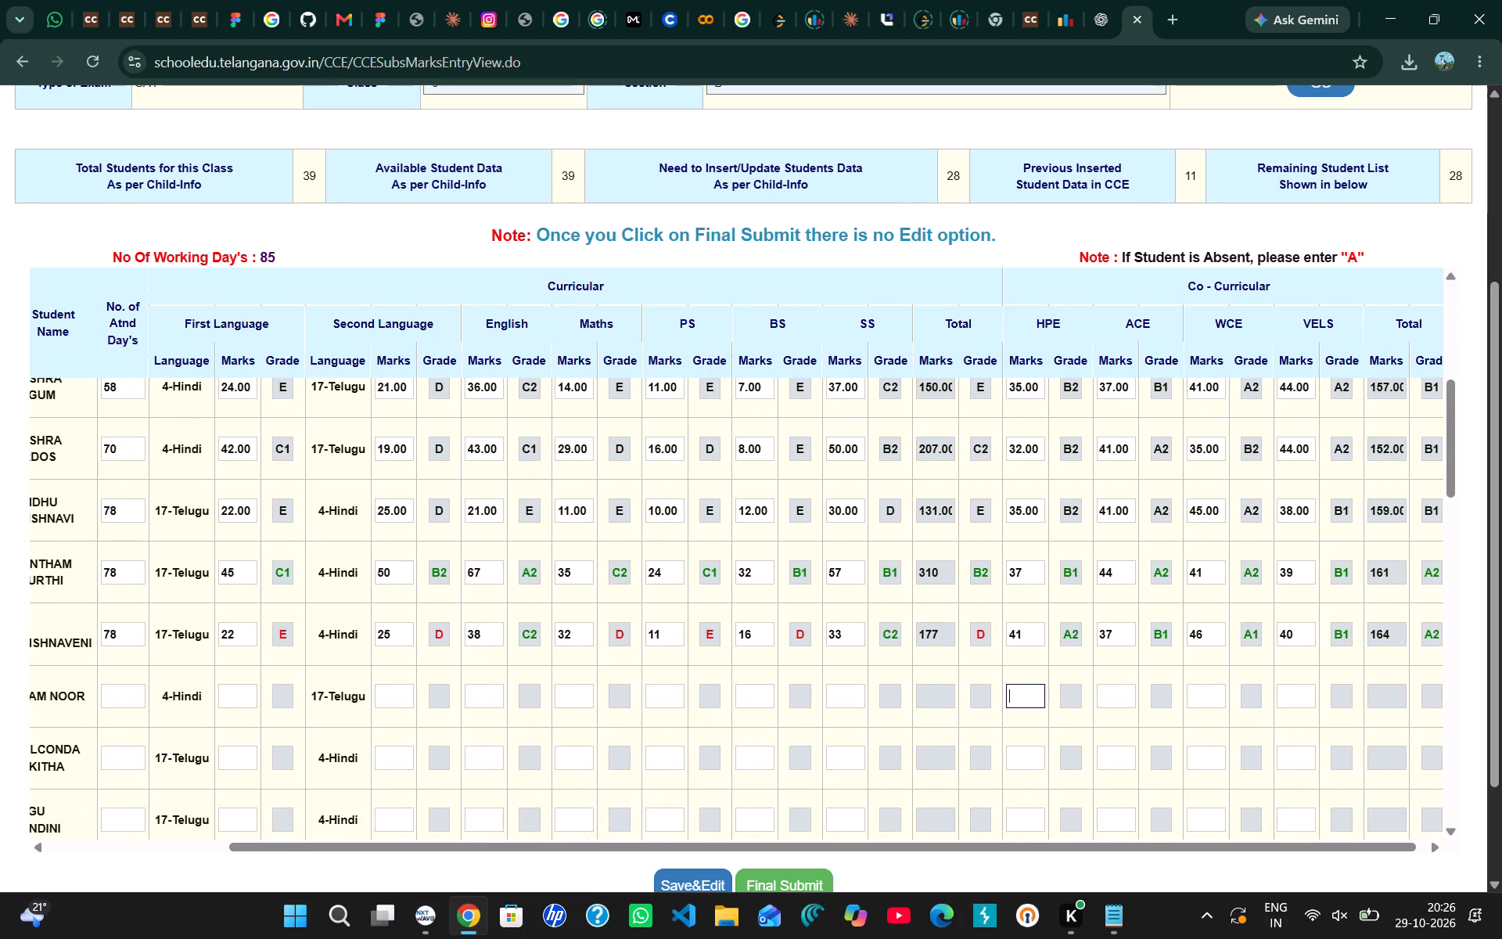
For the student in row 13, enter 40 attendance days, First Language marks 23 and Second Language marks 34.
scroll(358, 697, right, 2)
click(344, 696)
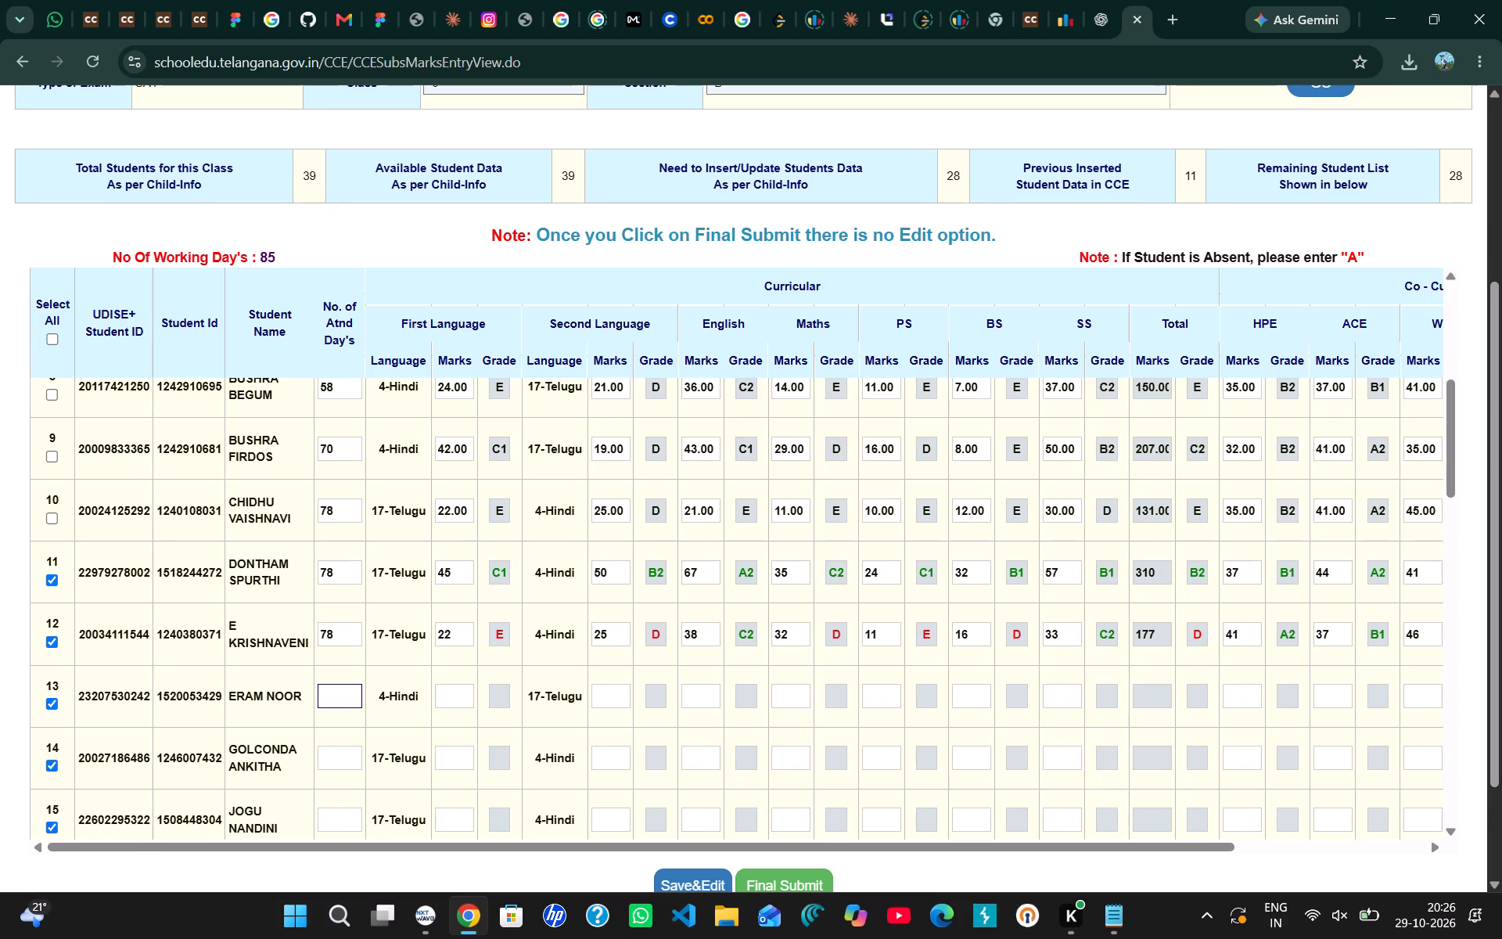
text(40)
key(Tab)
text(23)
key(Tab)
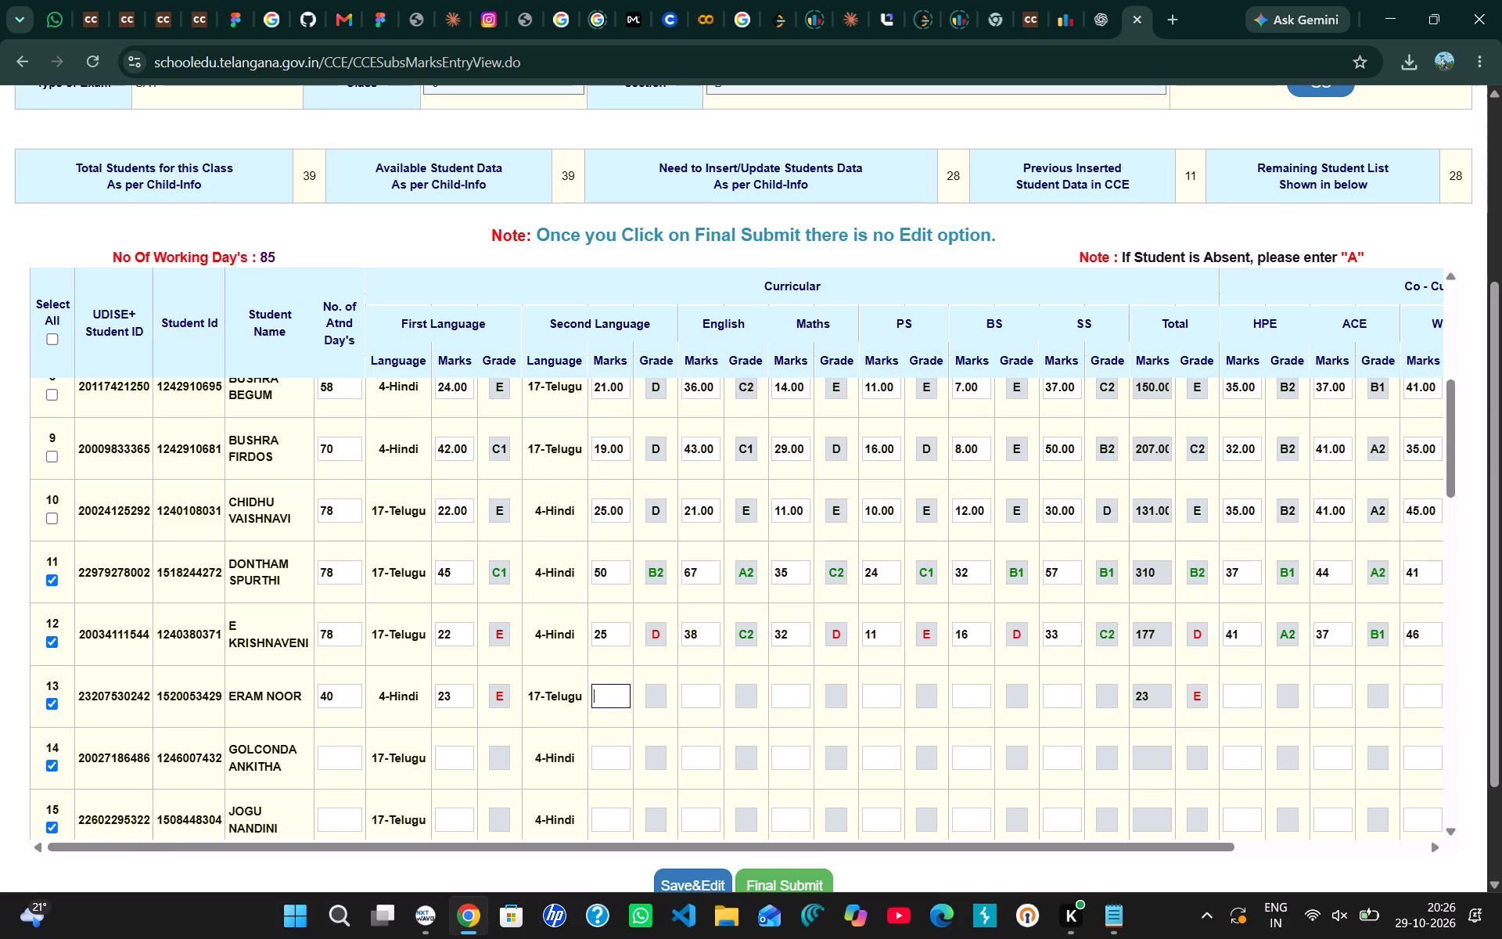
text(34)
key(Tab)
Enter row 13's remaining curricular marks: English 48, Maths 10, PS 15, BS 10 and SS 30.
text(48)
key(Tab)
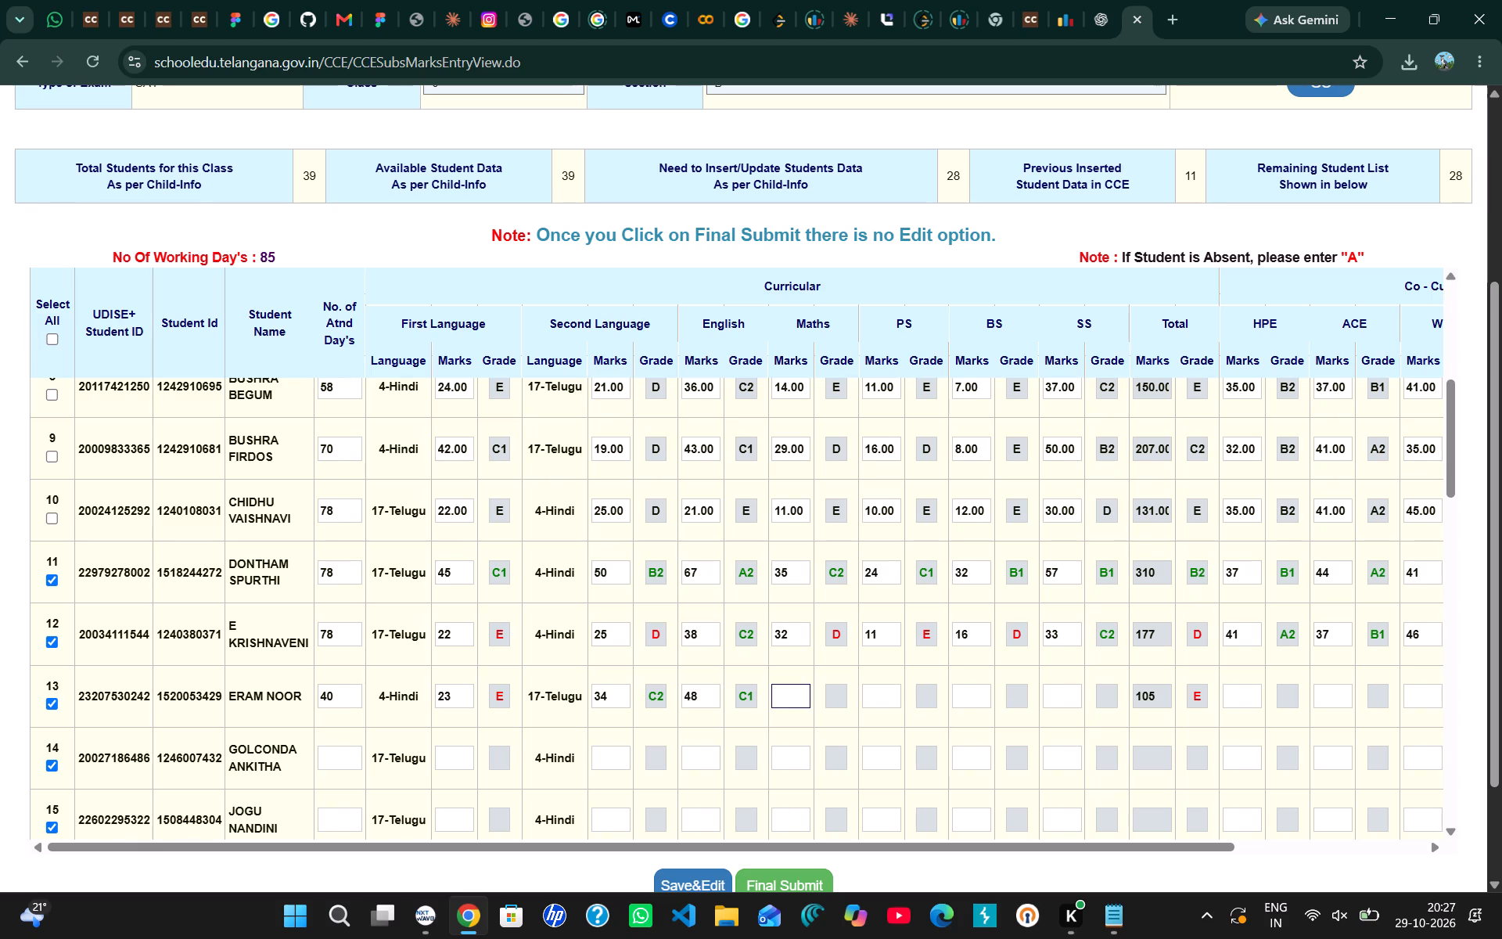
text(10)
key(Tab)
text(15)
key(Tab)
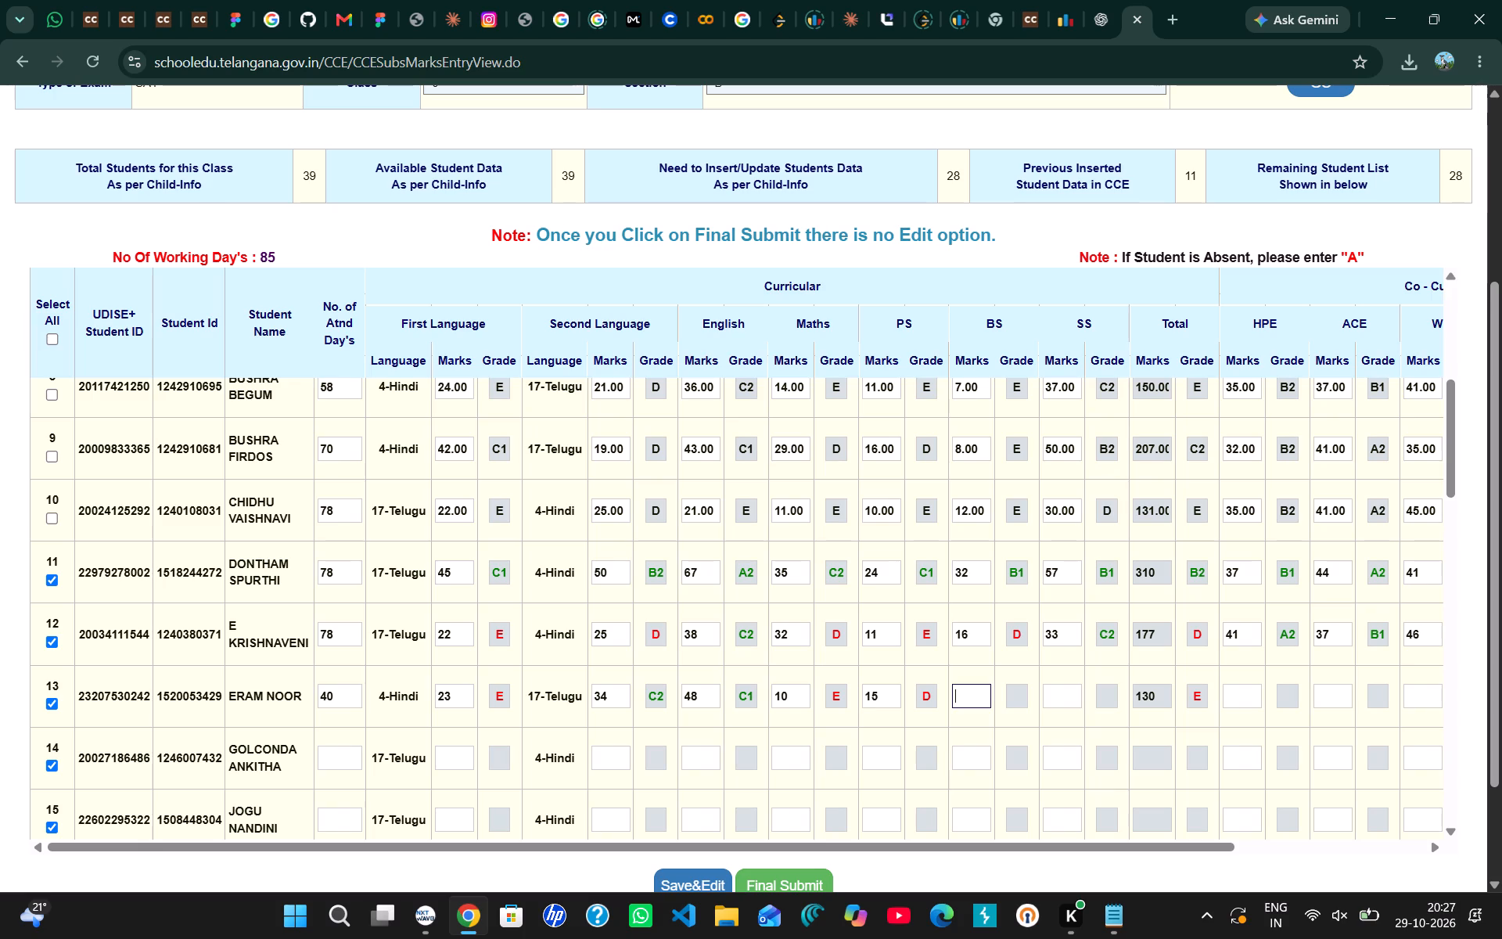
text(10)
key(Tab)
text(30)
key(Tab)
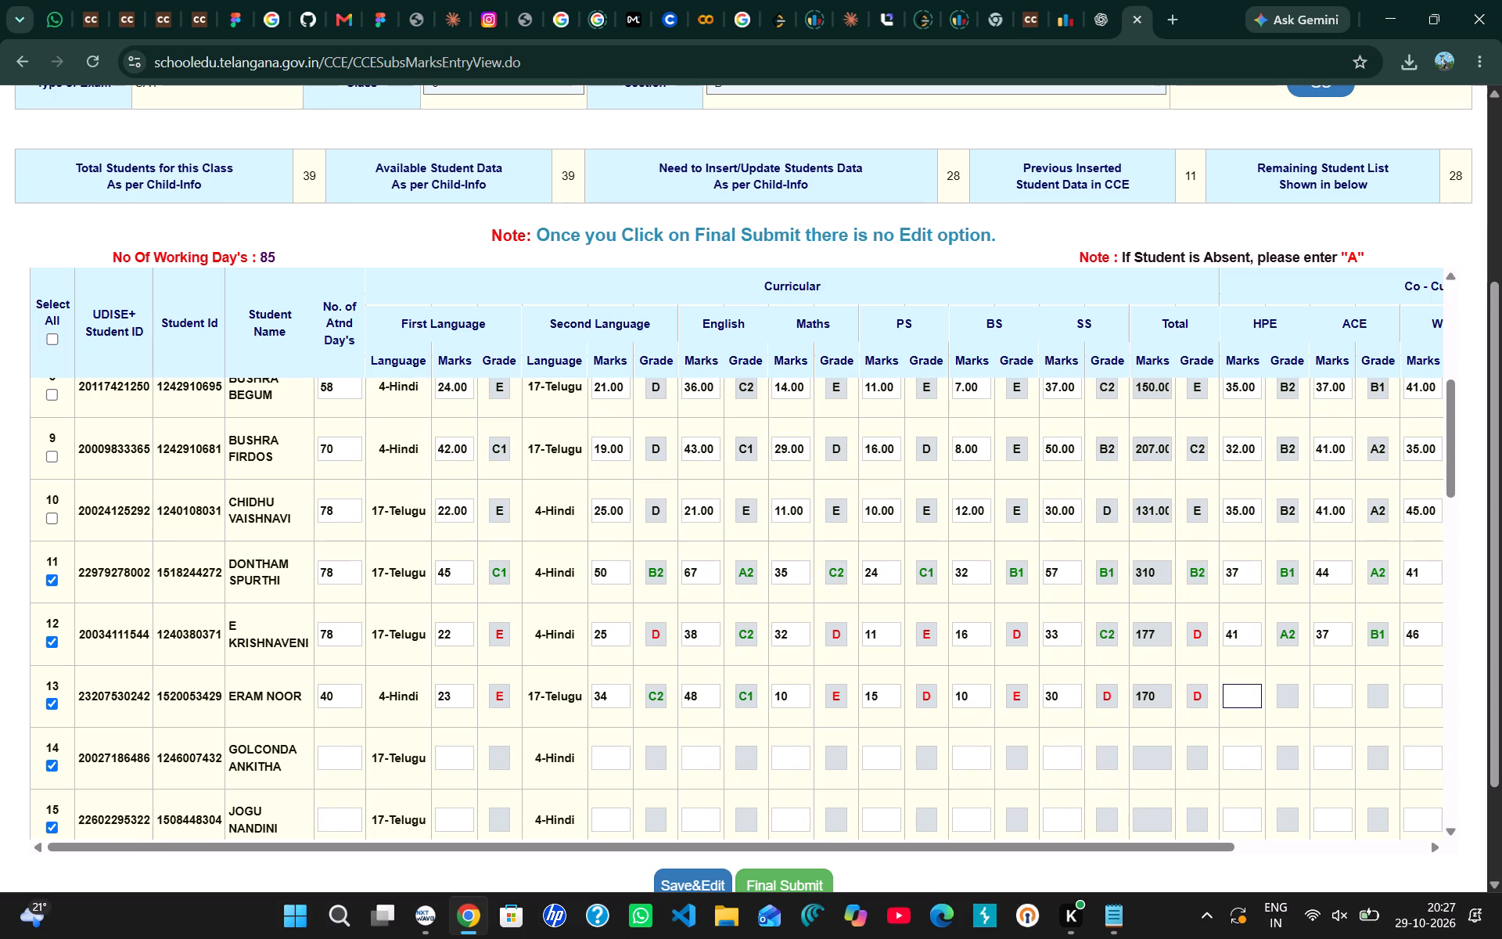
Enter row 13's co-curricular marks: HPE 40, ACE 34, WCE 47 and VELS 45.
text(40)
key(Tab)
key(3)
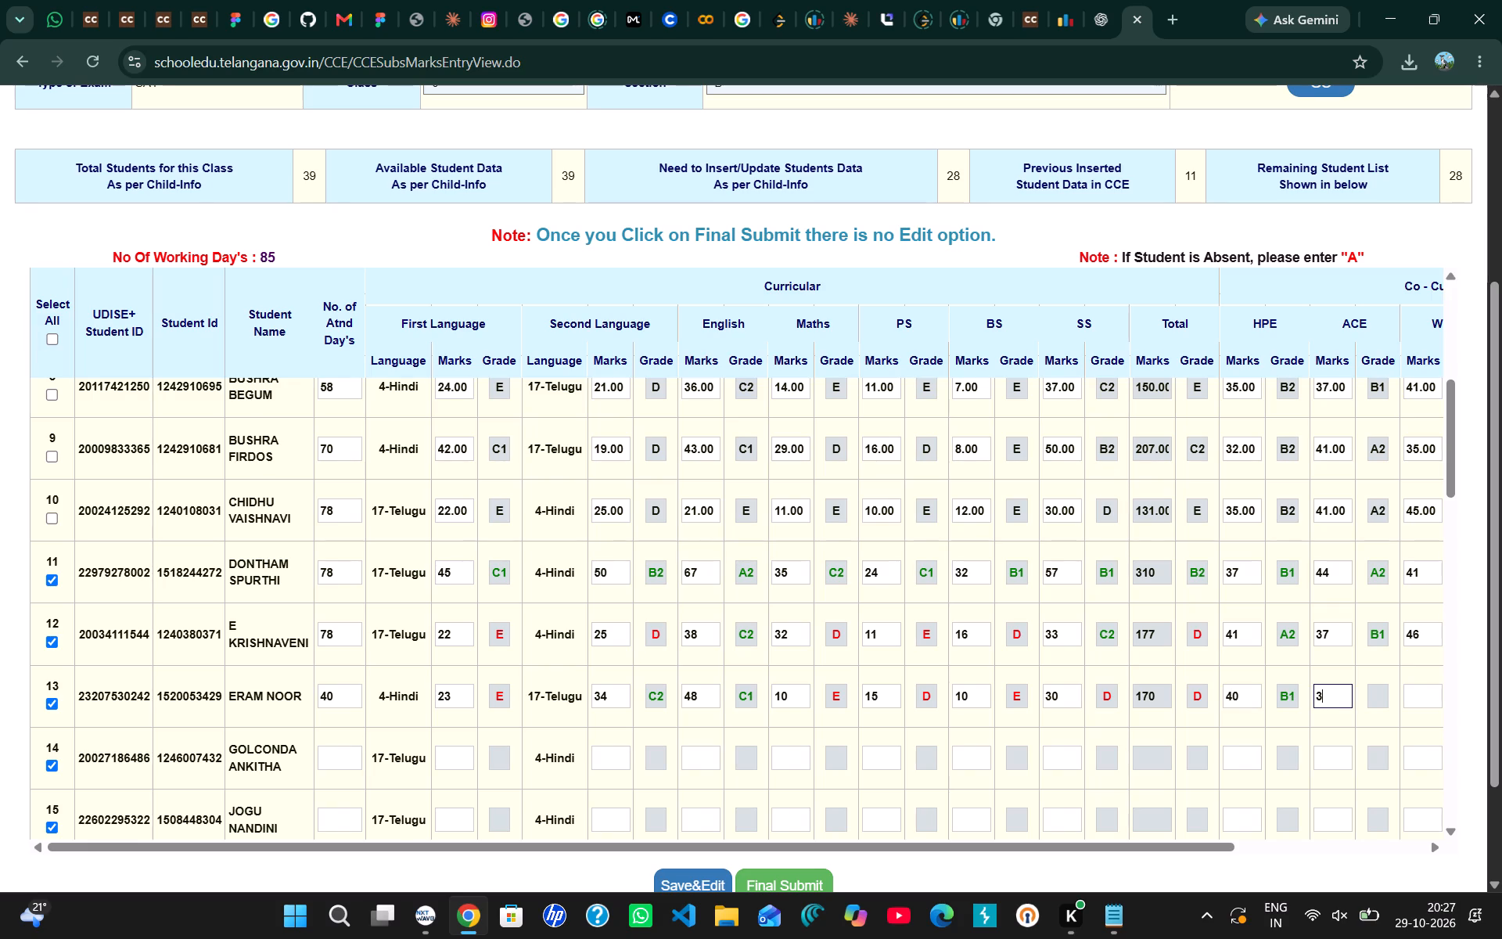
key(4)
key(Tab)
text(47)
key(Tab)
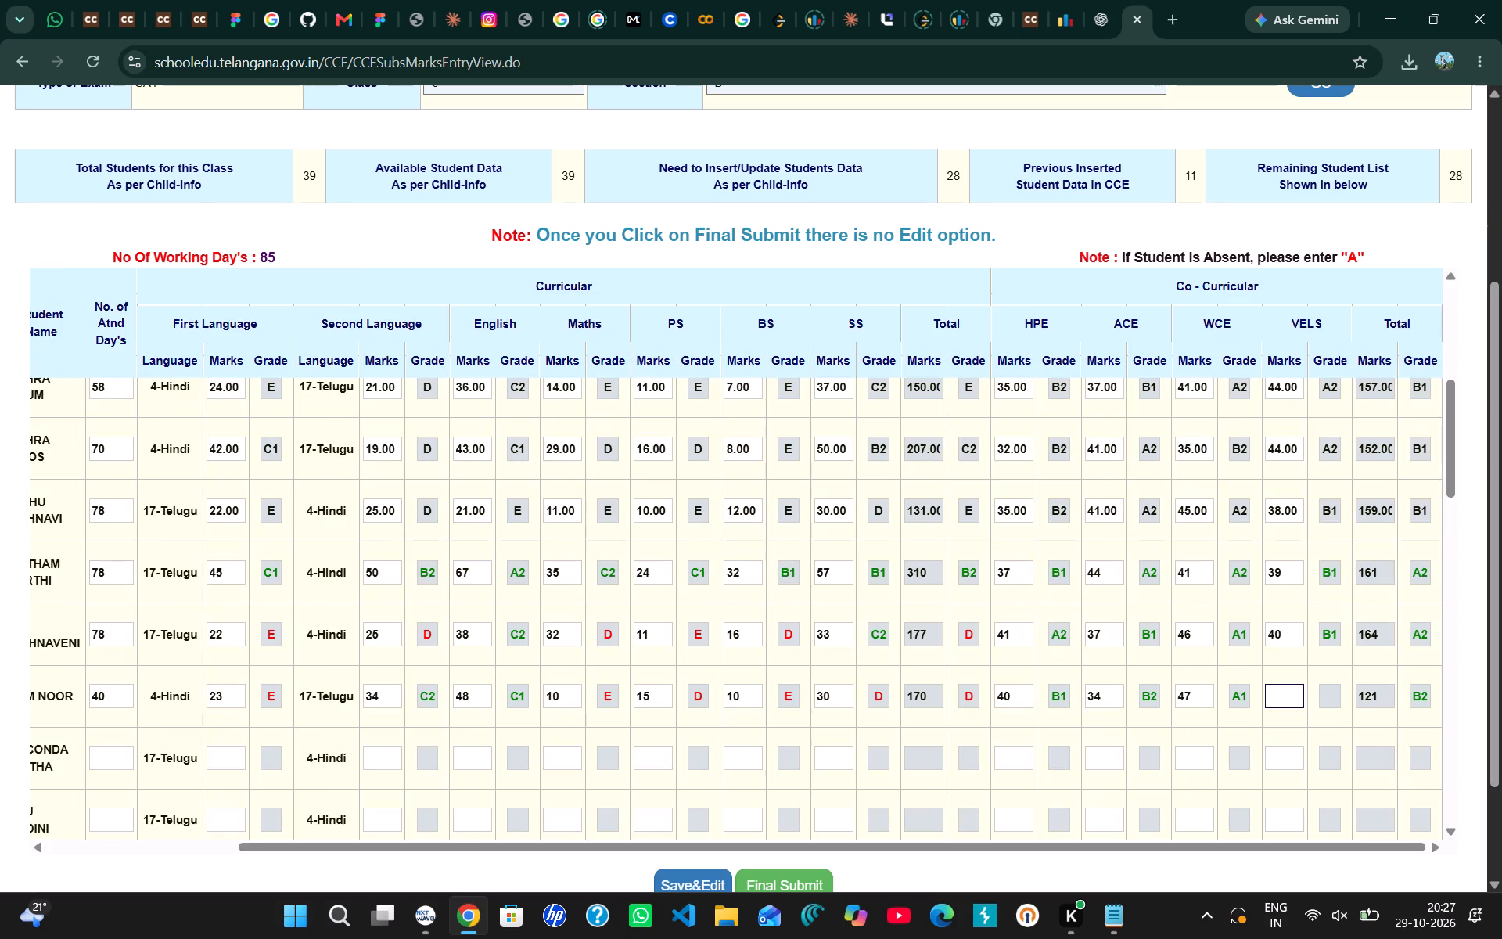
text(45)
key(Tab)
For the student in row 14, enter 78 attendance days, First Language marks 18 and Second Language marks 29.
scroll(344, 696, left, 2)
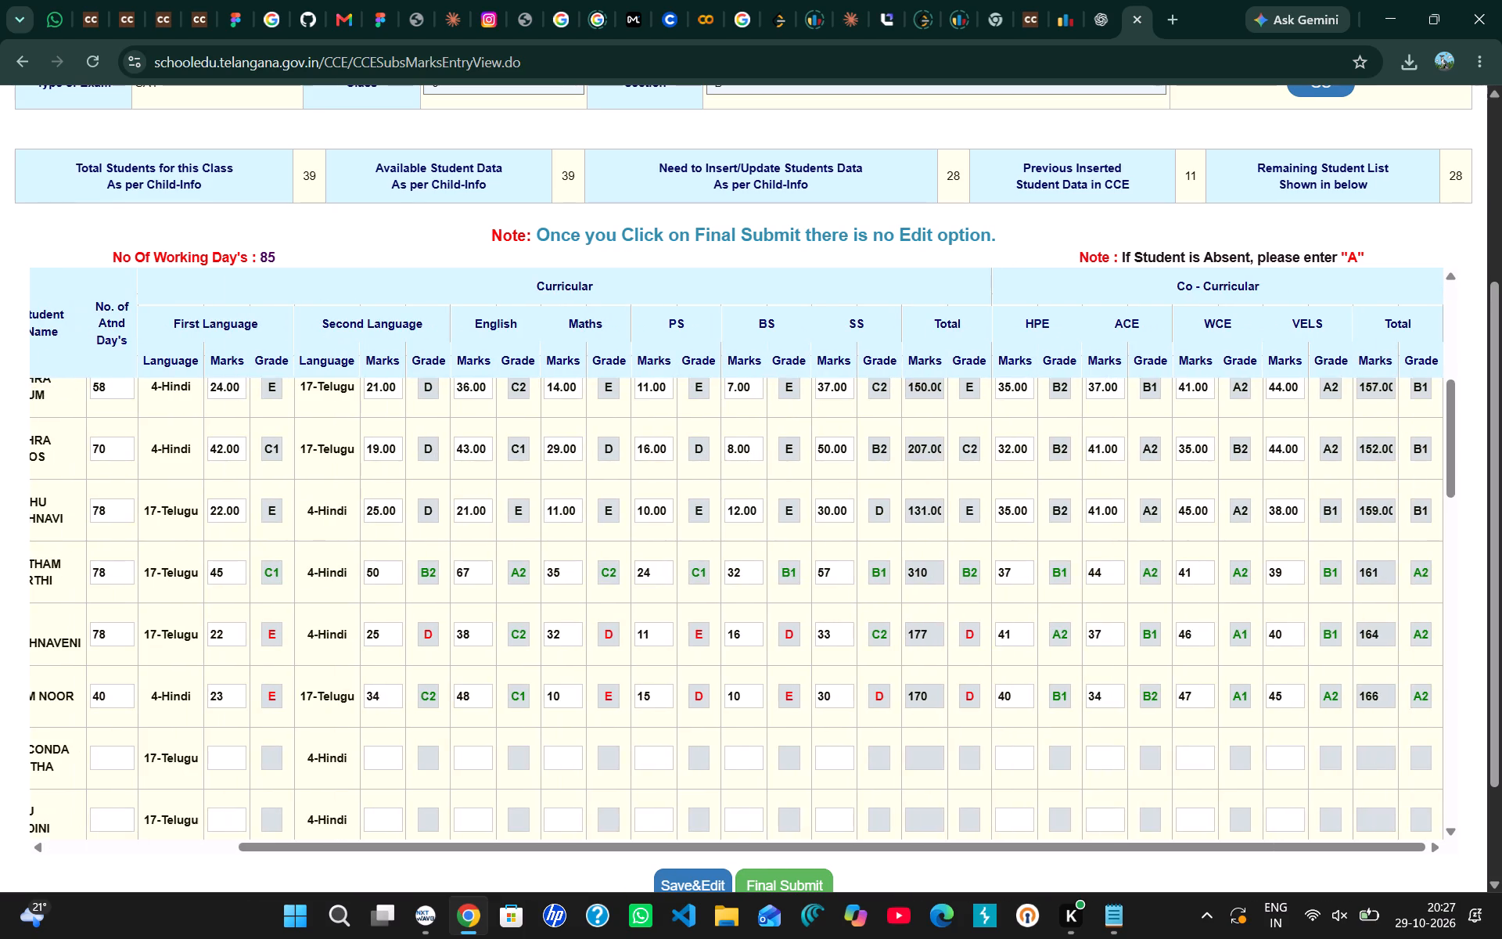
scroll(461, 704, right, 5)
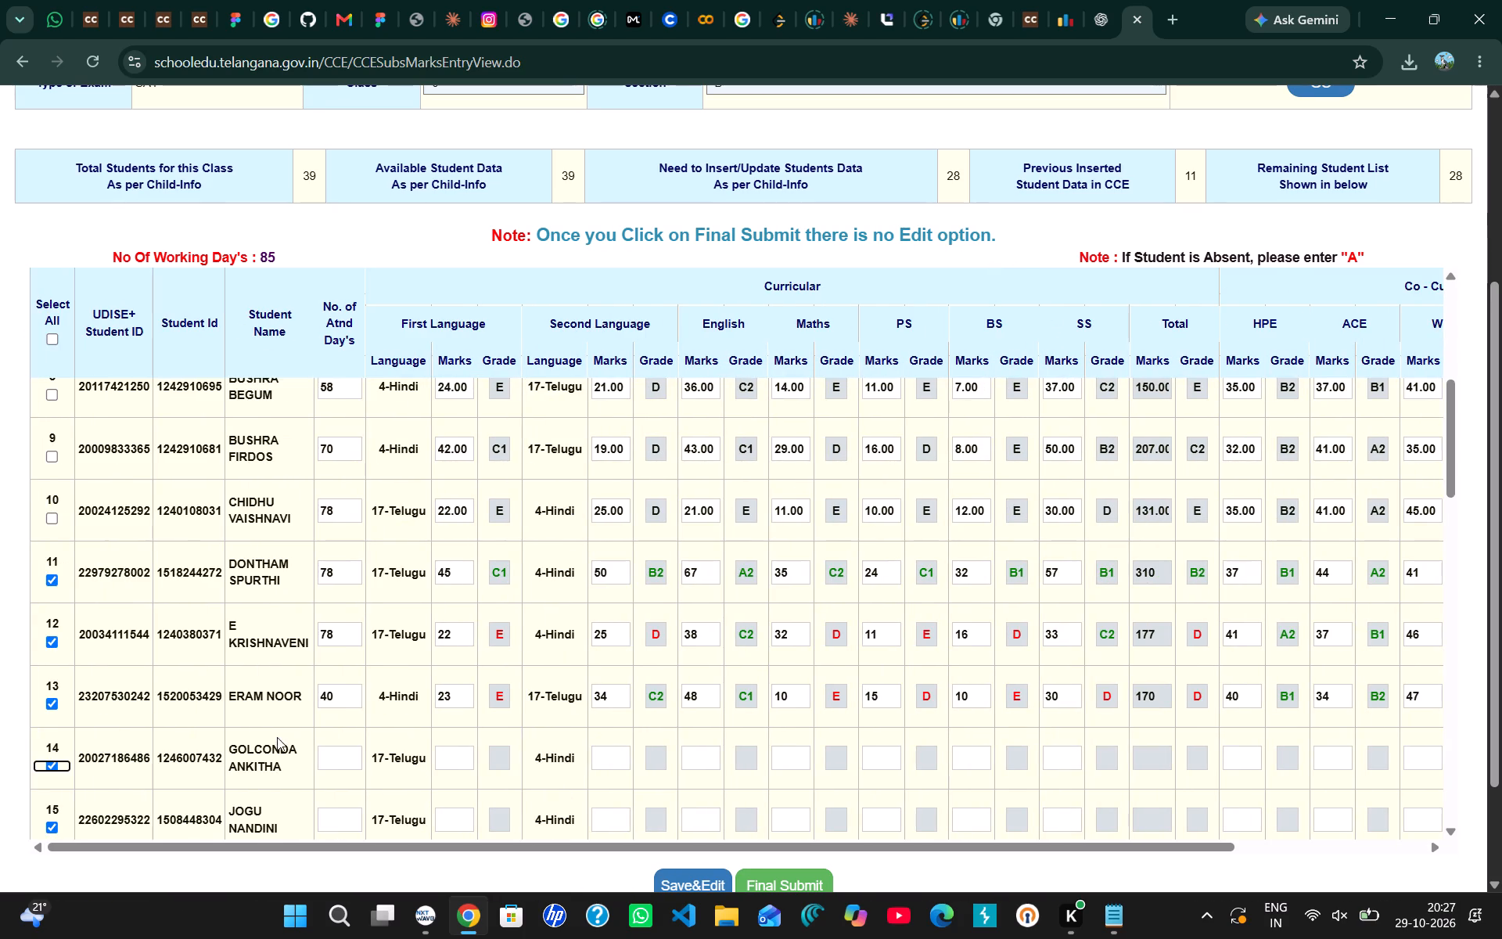
click(336, 763)
scroll(336, 763, down, 1)
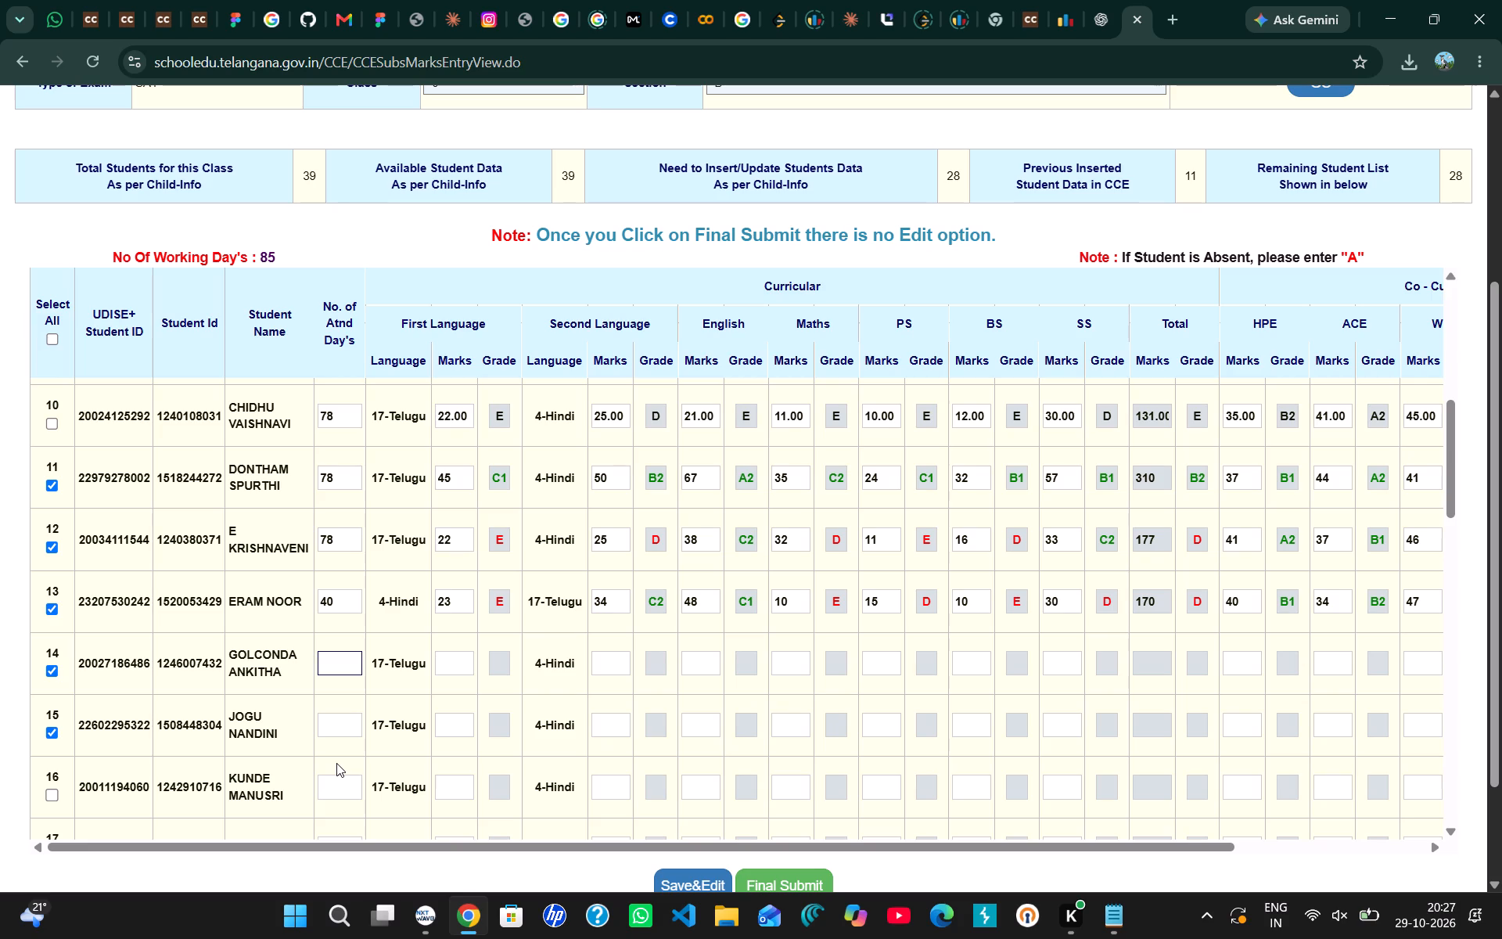
scroll(336, 763, down, 1)
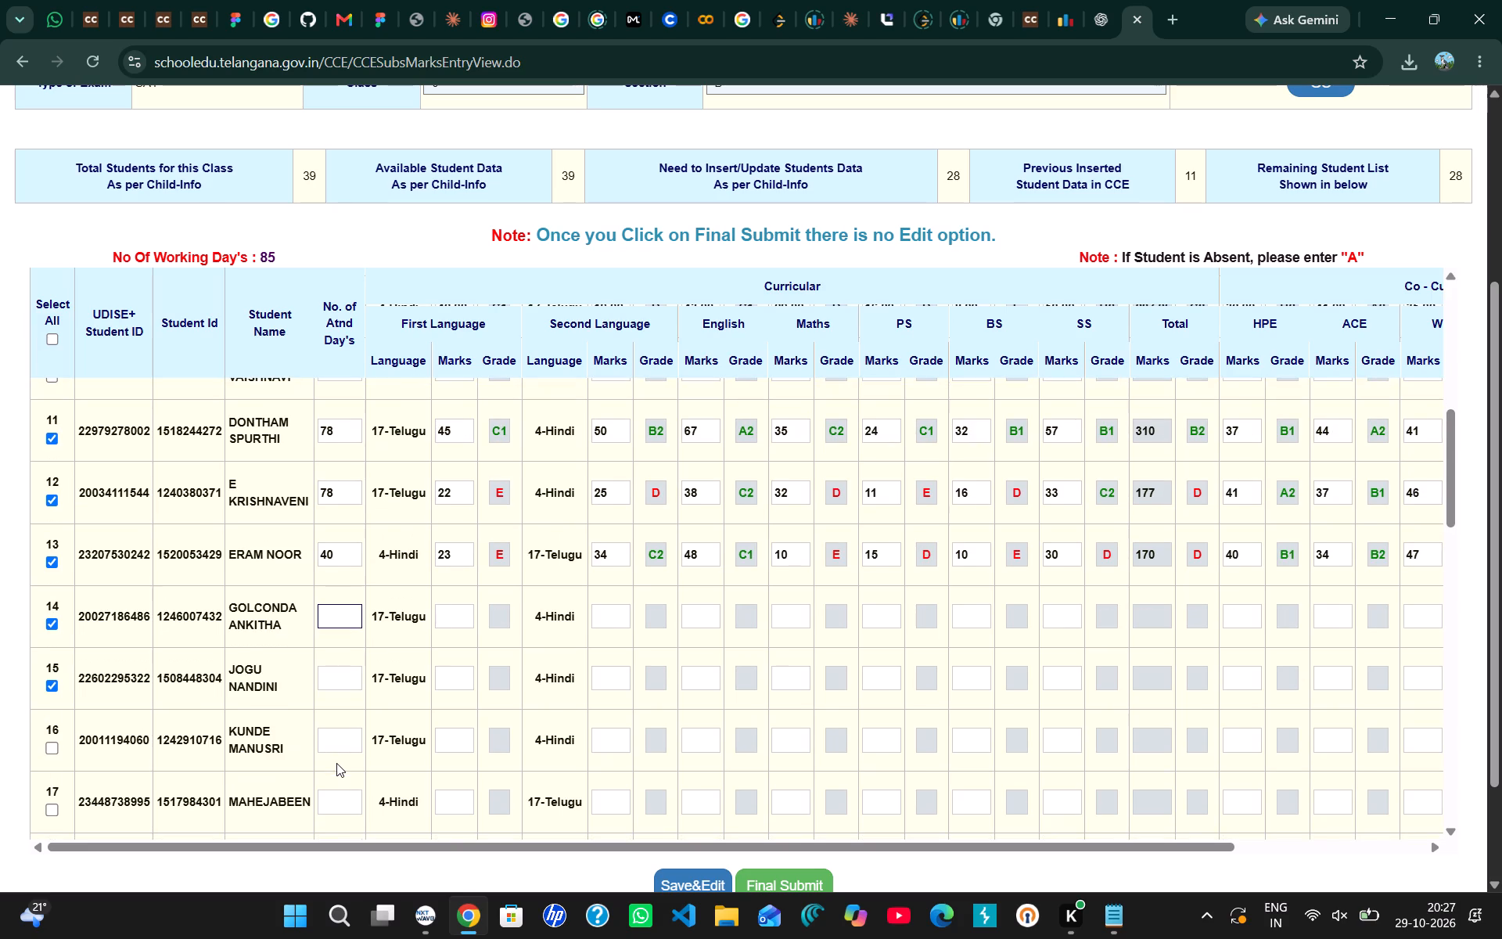
scroll(336, 763, down, 1)
text(78)
key(Tab)
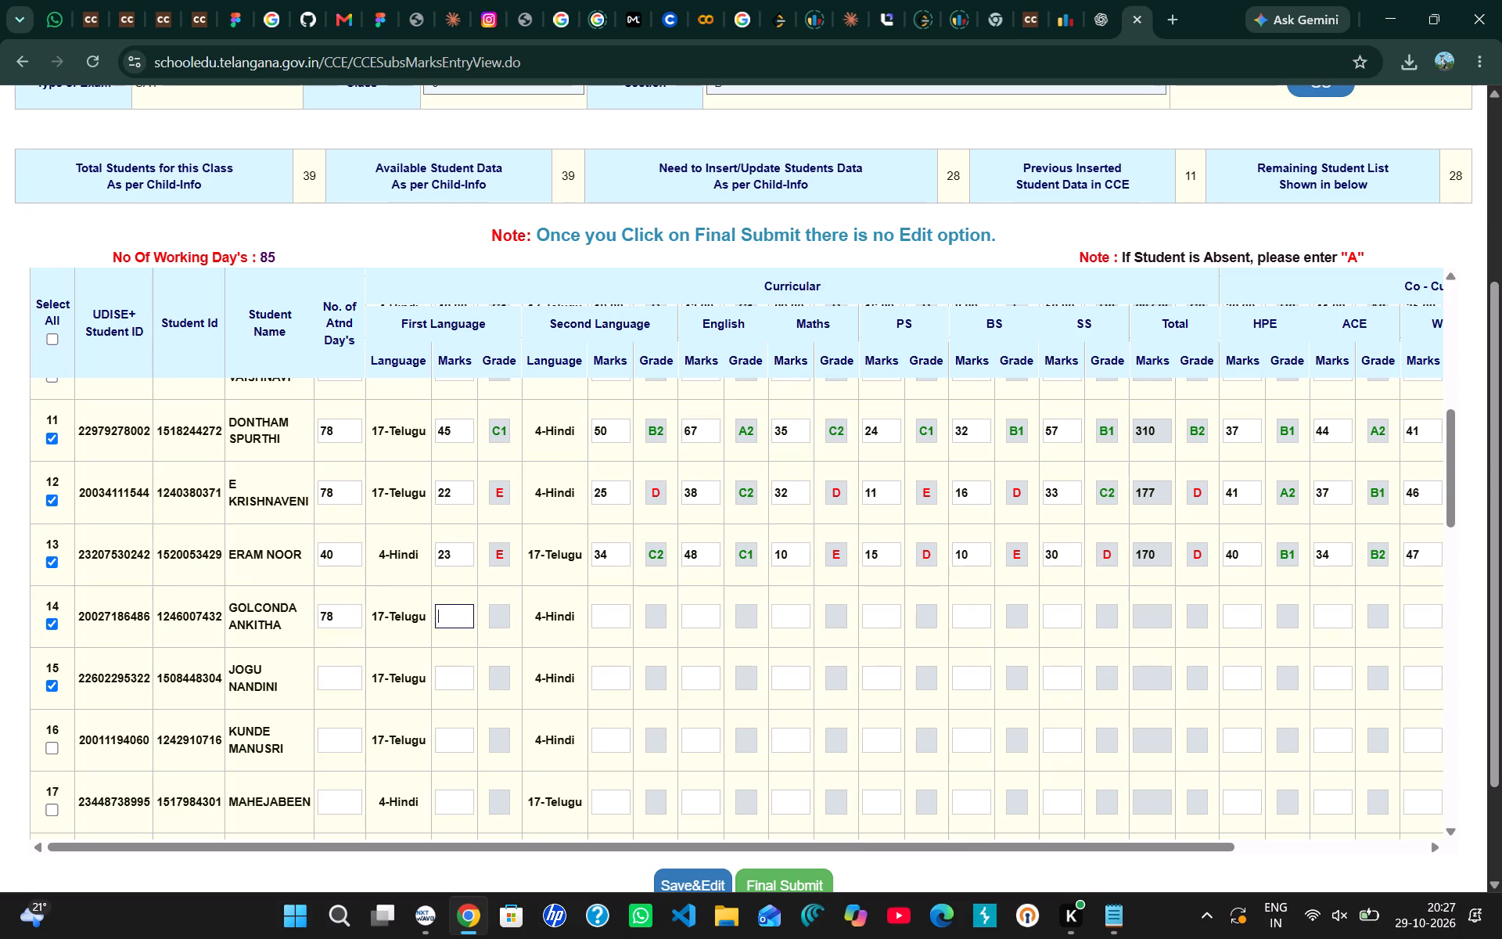
text(18)
key(Tab)
text(29)
key(Tab)
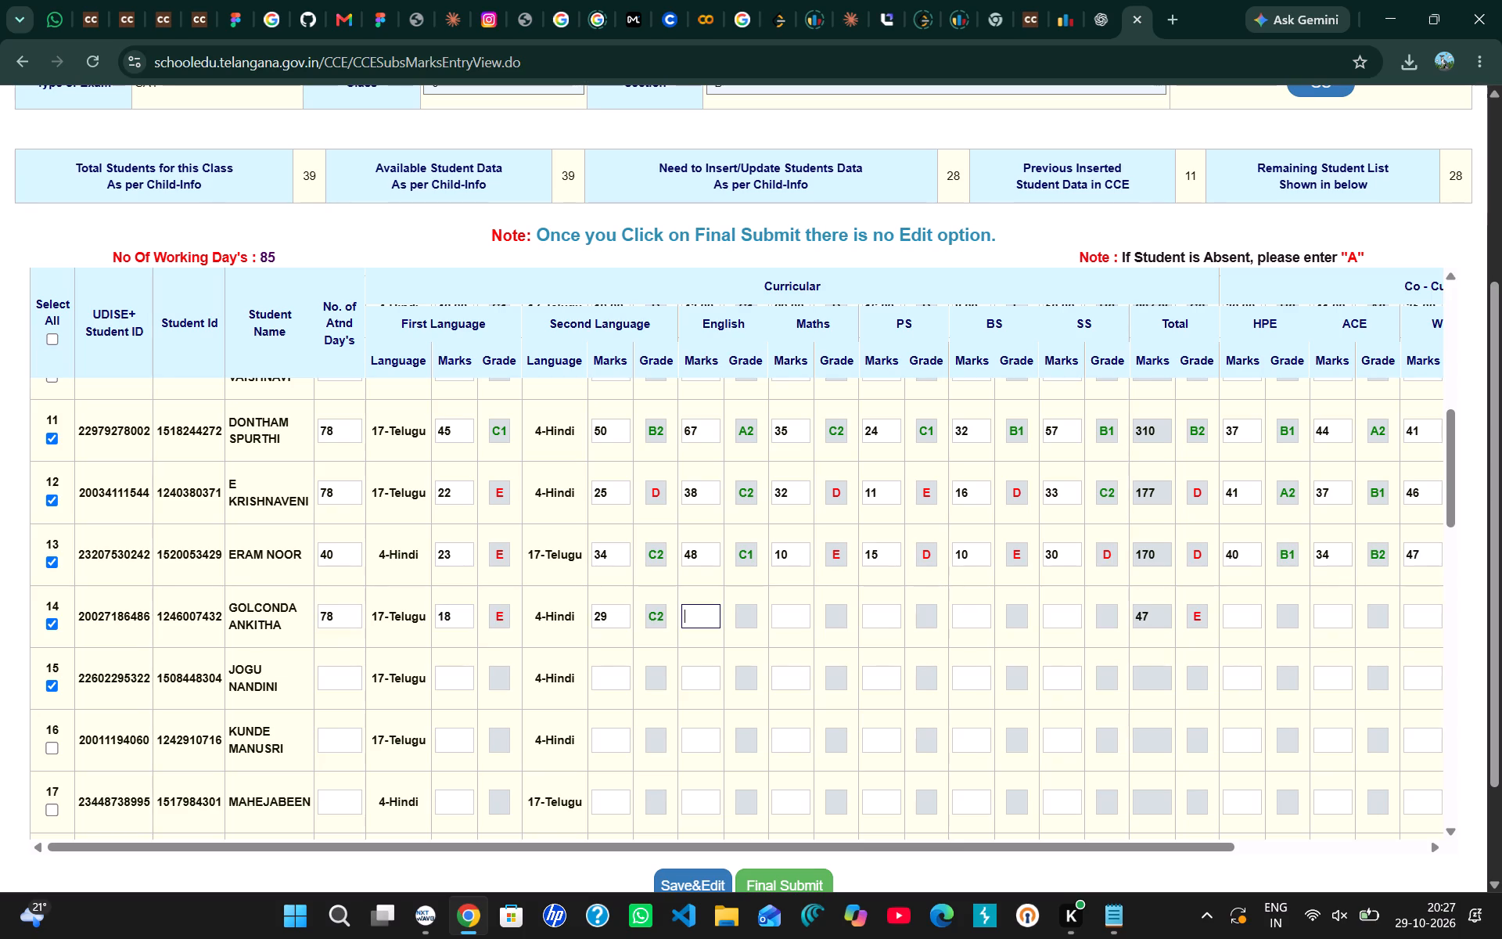
Enter row 14's remaining curricular marks: English 29, Maths 25, PS 12, BS 21 and SS 26.
text(29)
key(Tab)
text(25)
key(Tab)
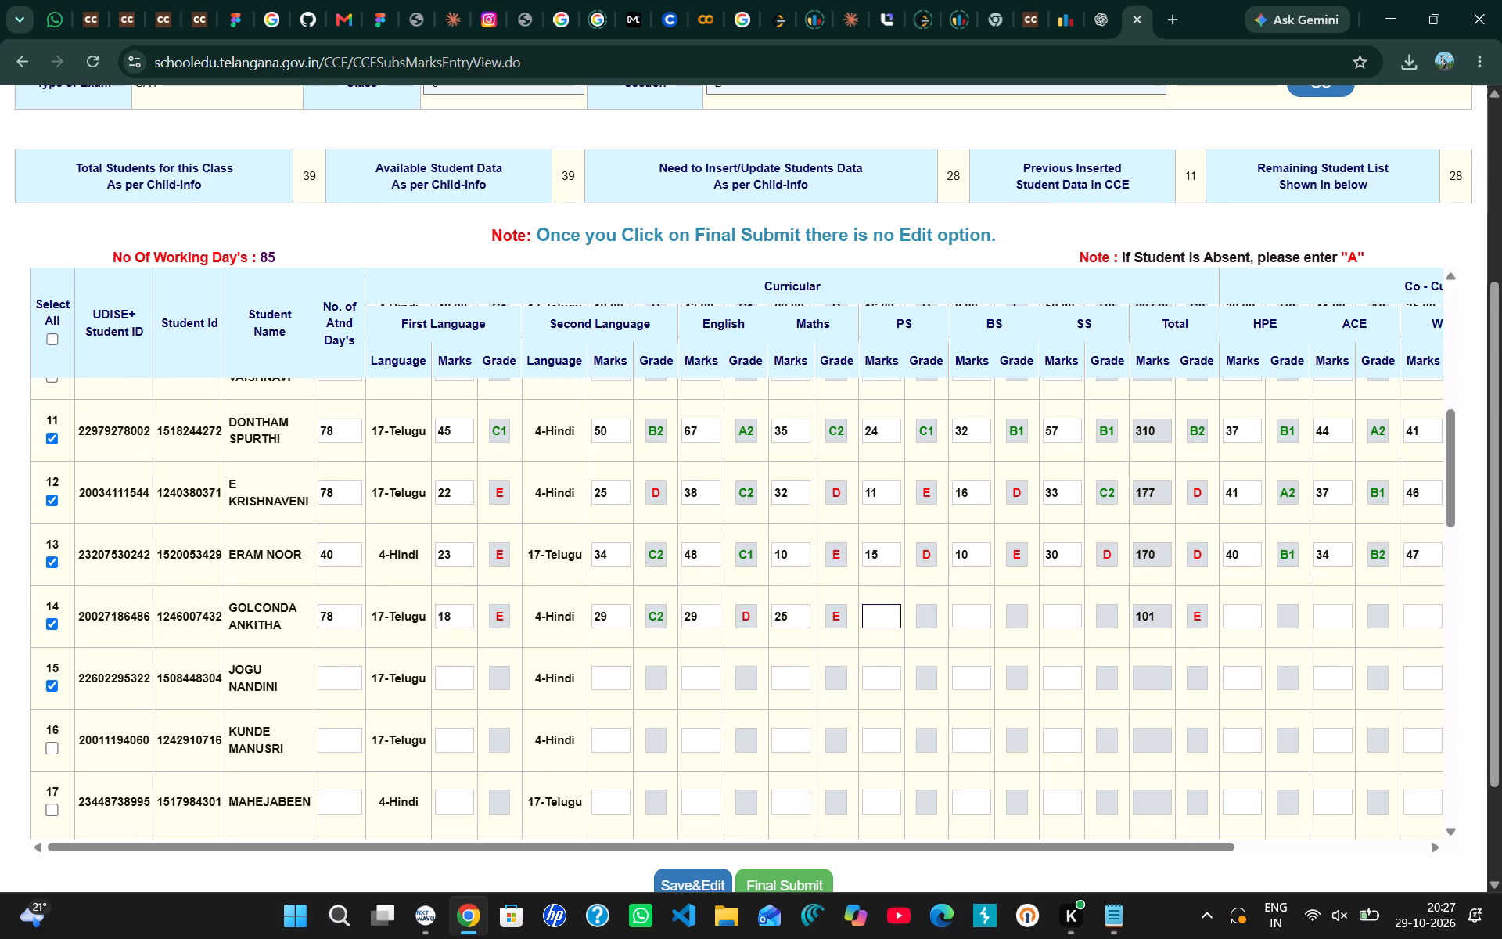
text(12)
key(Tab)
text(21)
key(Tab)
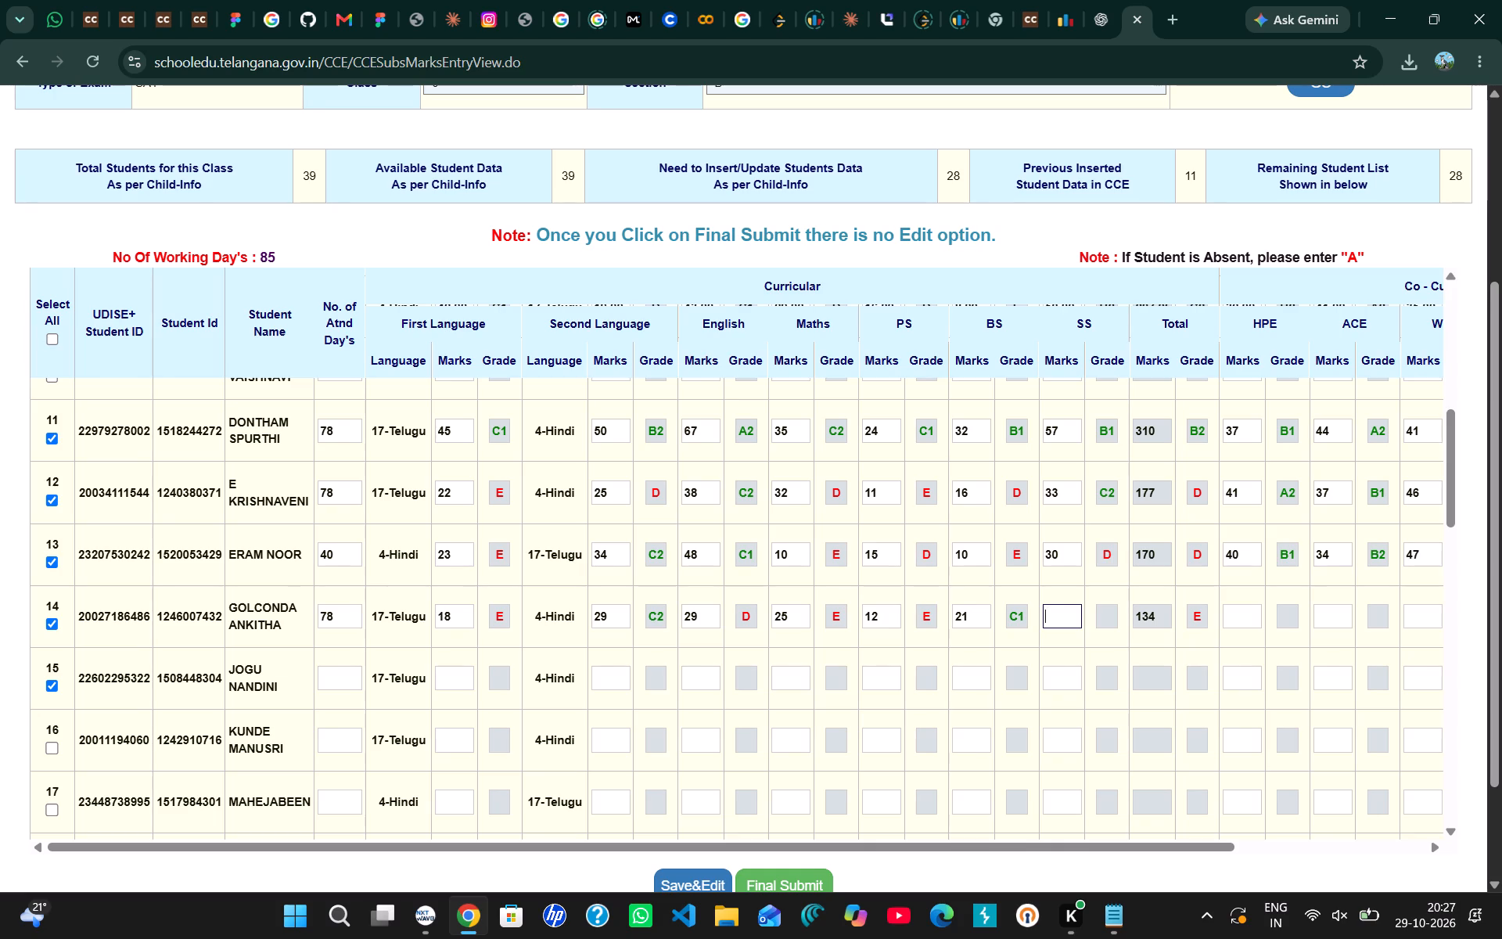
text(26)
key(Tab)
Enter row 14's co-curricular marks: HPE 36, ACE 40, WCE 44 and VELS 39.
key(3)
key(6)
key(Tab)
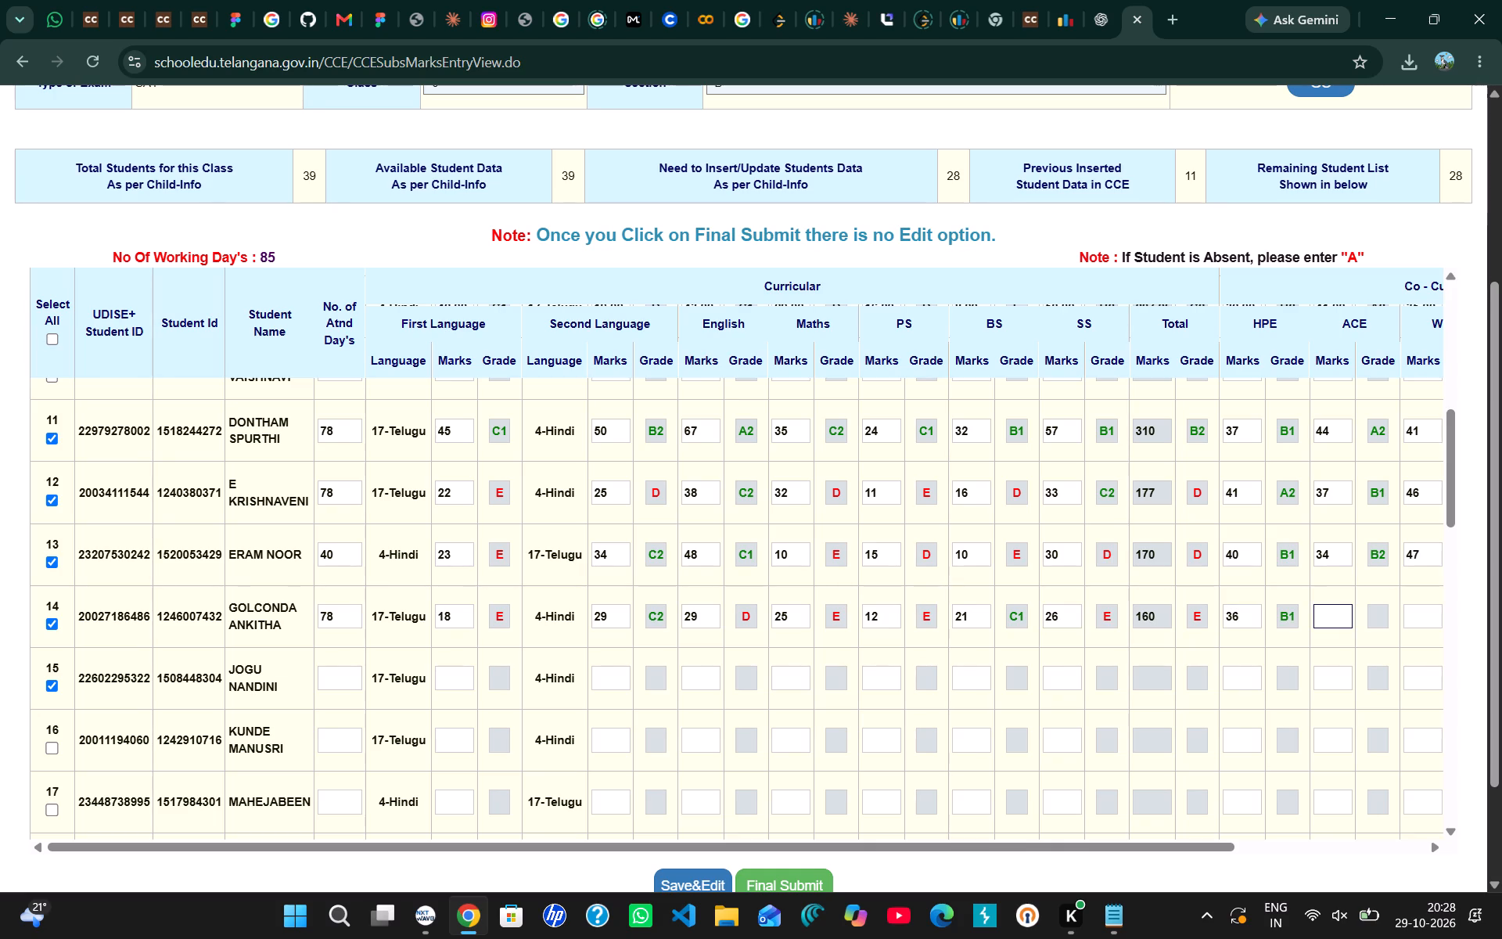
text(40)
key(Tab)
text(44)
key(Tab)
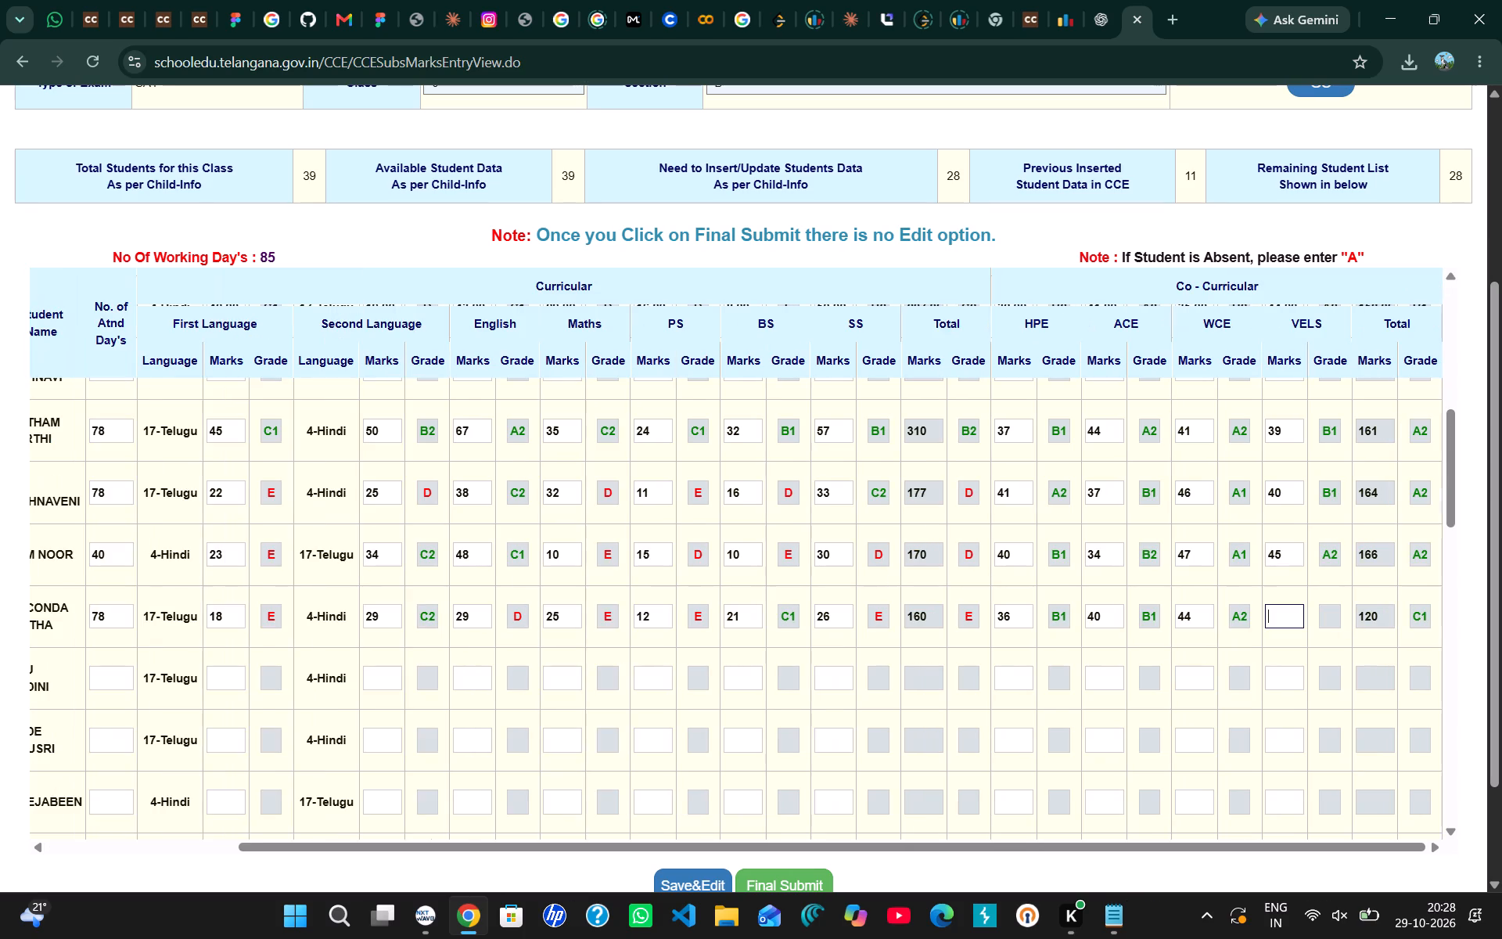
text(39)
key(Tab)
For the student in row 15, enter 75 attendance days, First Language marks 24 and Second Language marks 17.
key(Tab)
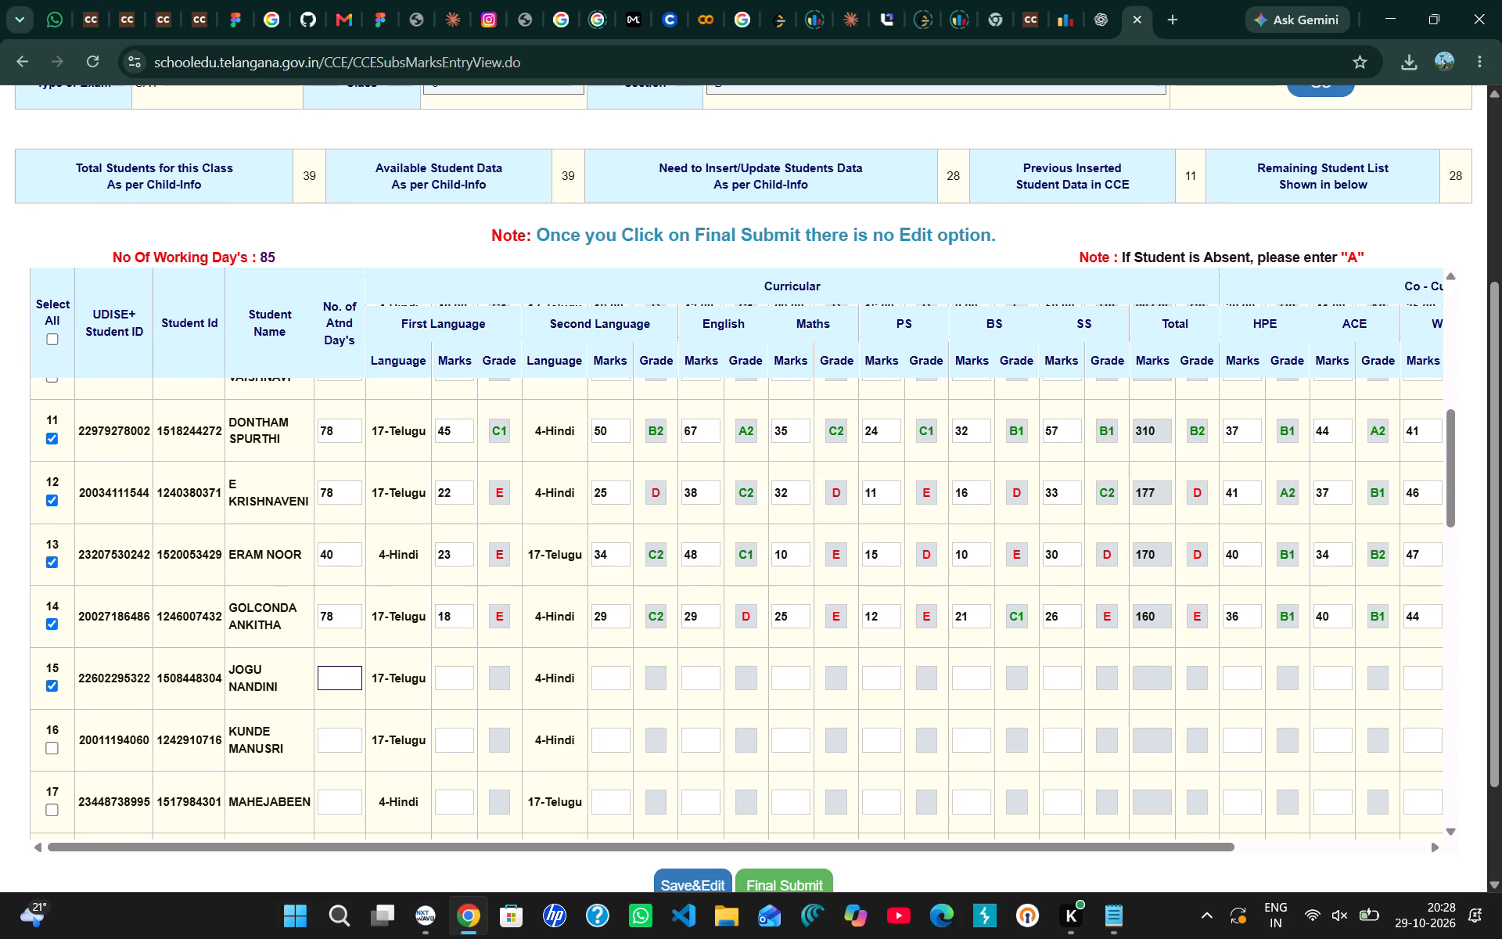
text(75)
key(Tab)
text(24)
key(Tab)
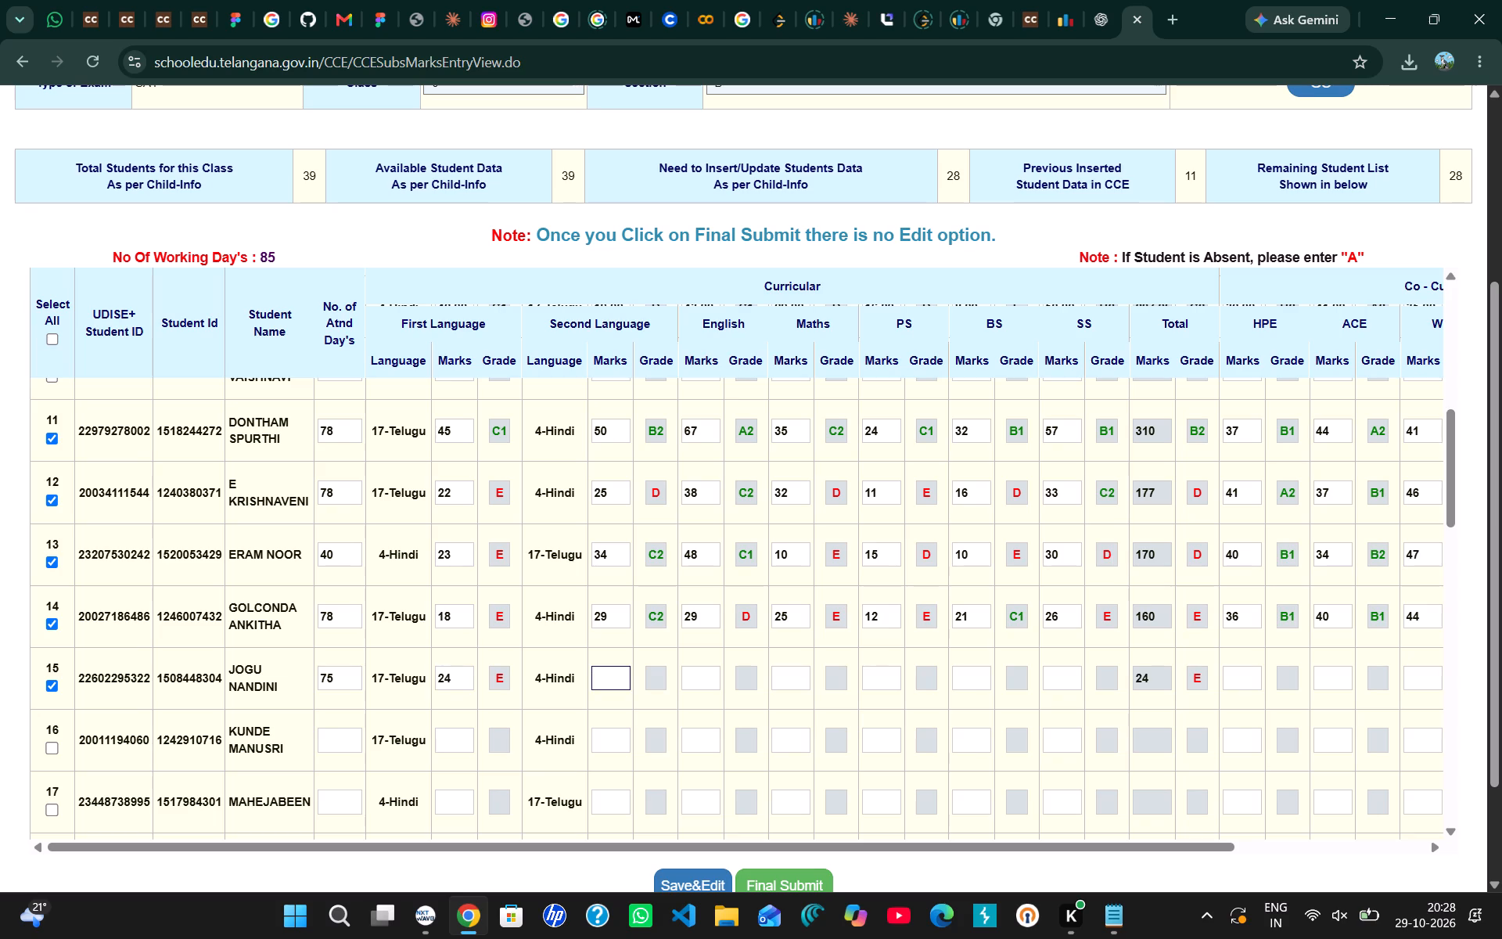
text(17)
key(Tab)
Enter row 15's remaining curricular marks: English 14, Maths 15, PS 13, BS 6 and SS 35.
text(14)
key(Tab)
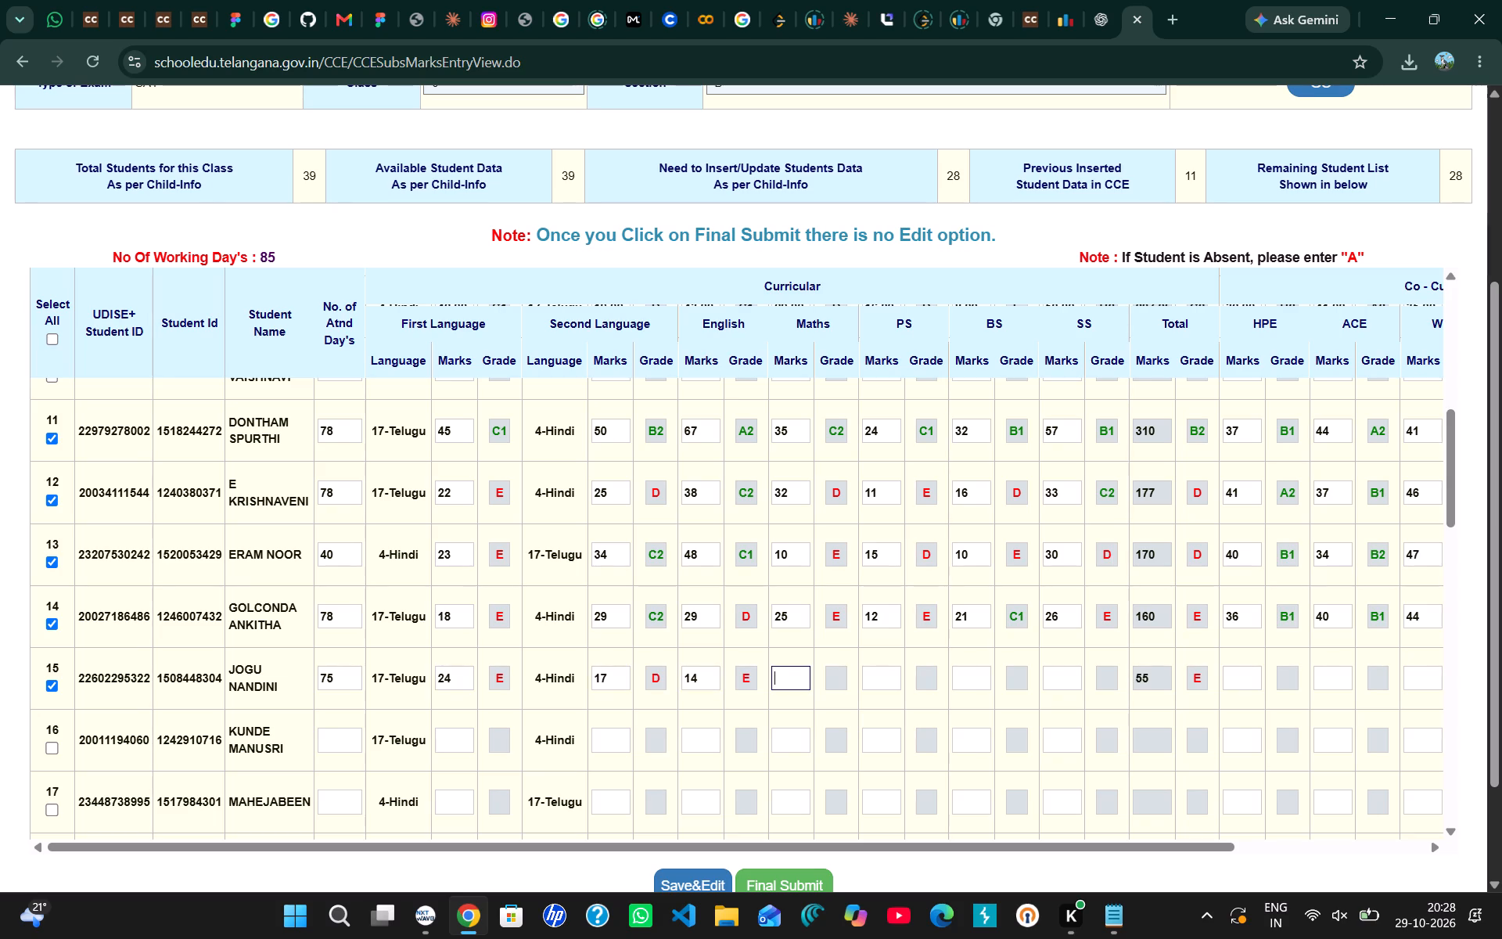
text(15)
key(Tab)
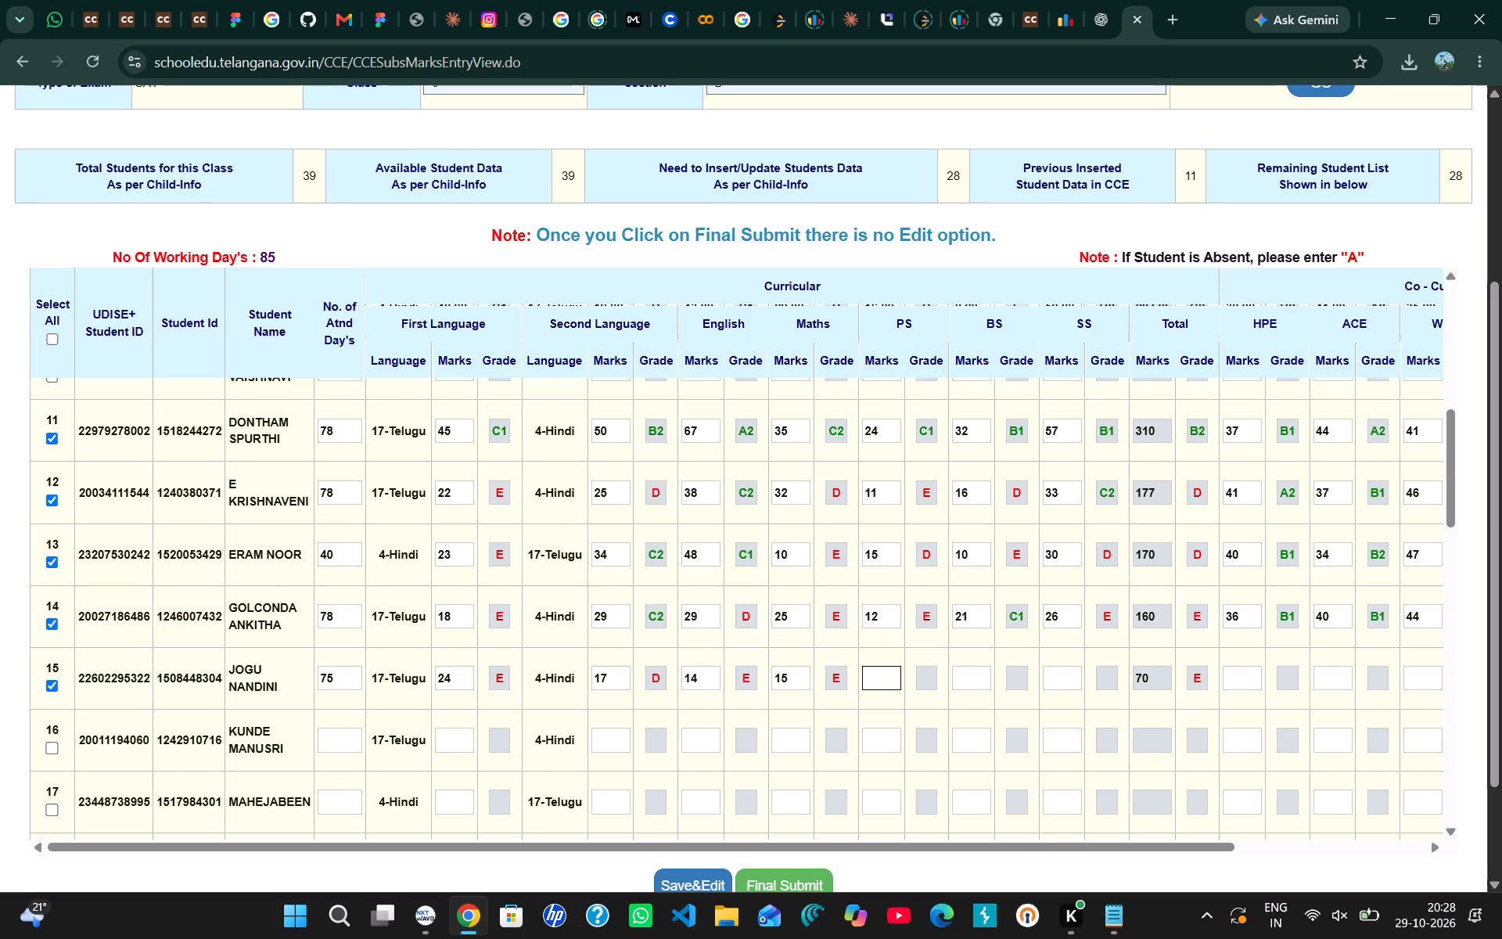
text(13)
key(Tab)
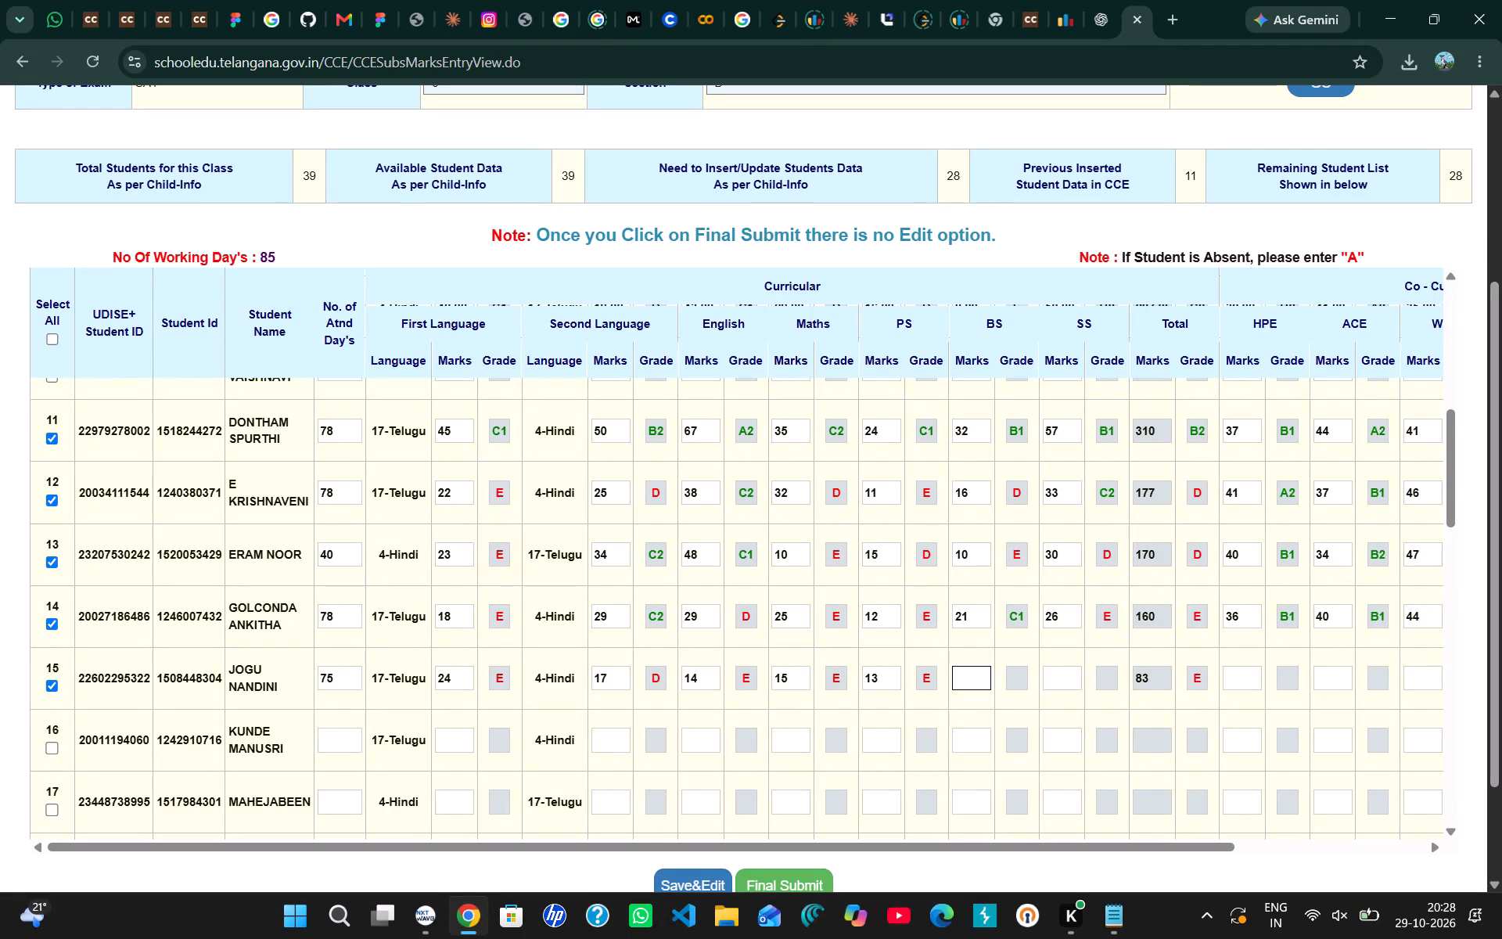
key(6)
key(Tab)
text(35)
key(Tab)
Enter row 15's co-curricular marks: HPE 39, ACE 45, WCE 37 and VELS 44.
text(39)
key(Tab)
text(45)
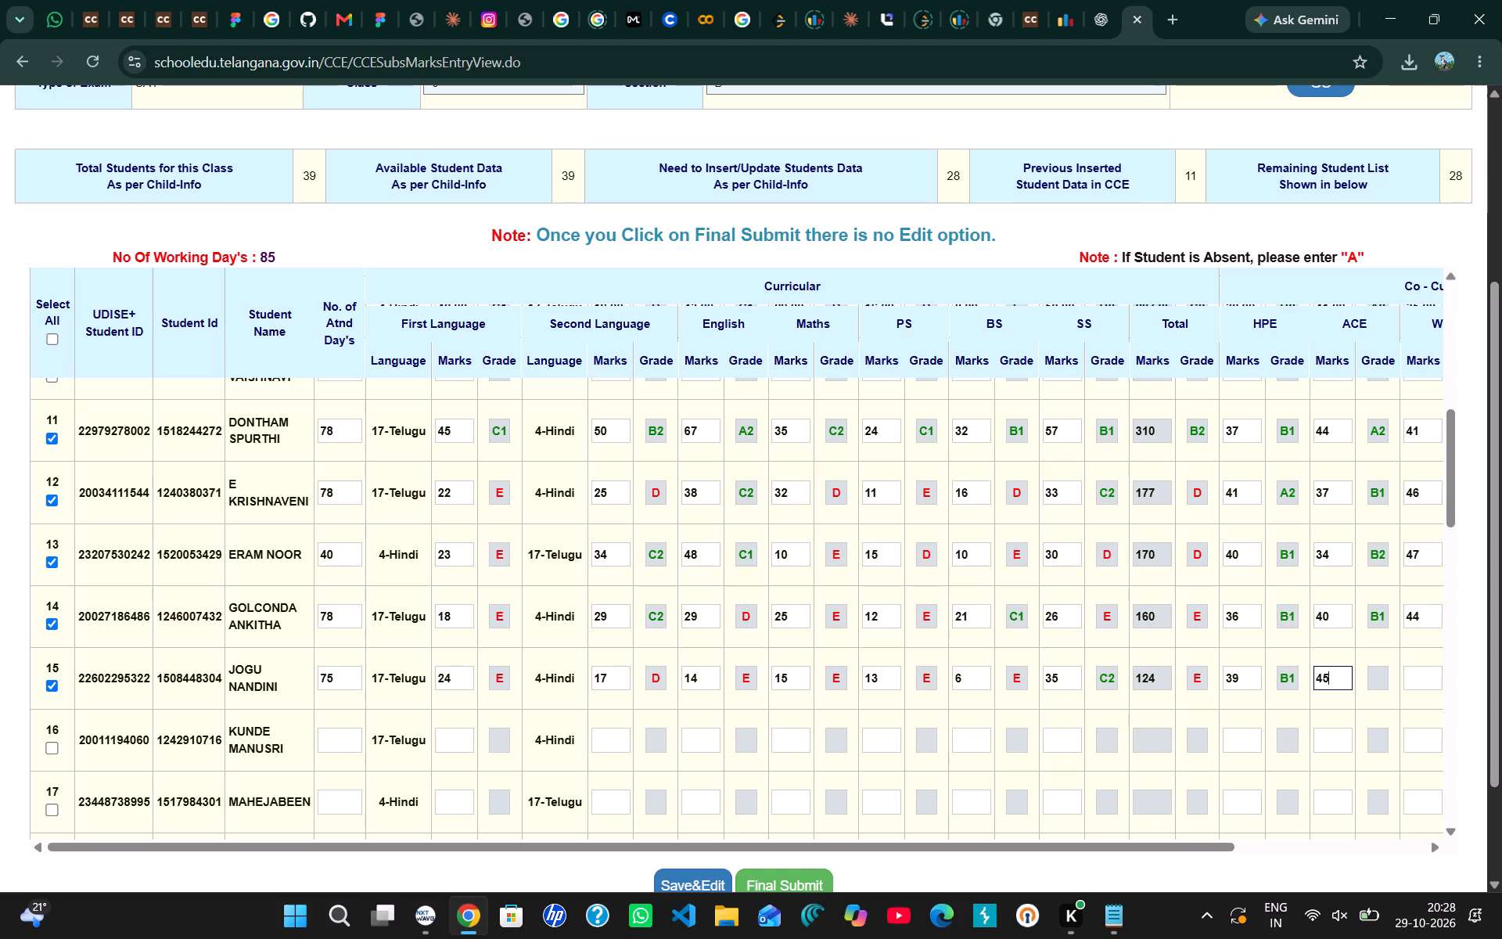
key(Tab)
key(3)
key(7)
key(Tab)
text(44)
key(Tab)
Save the marks entered for the selected students so they remain editable, without making the final submission.
scroll(340, 638, left, 6)
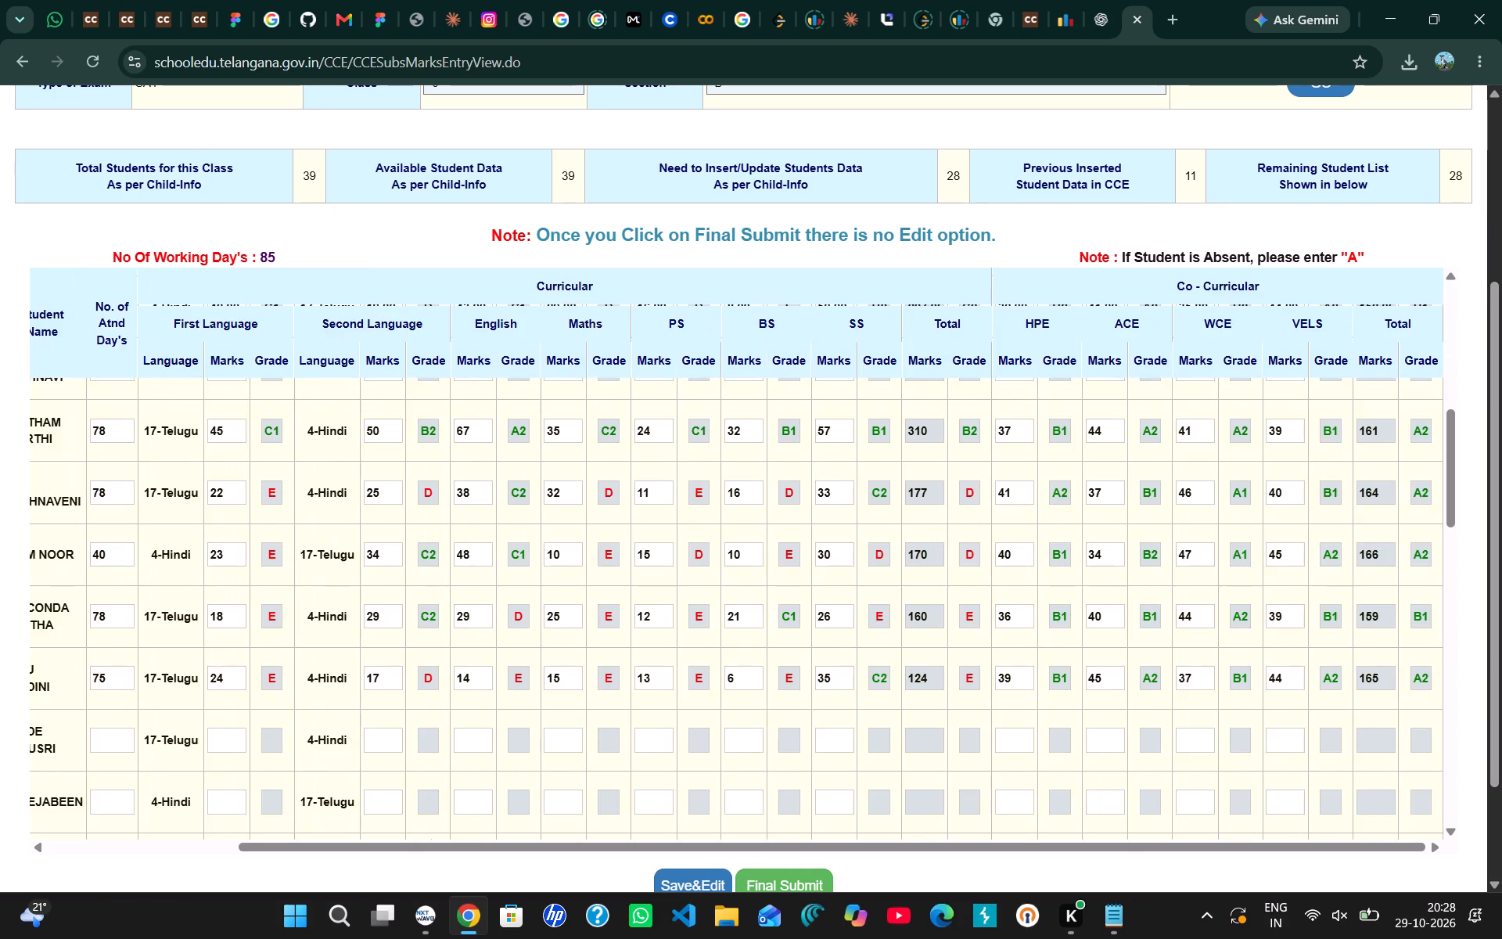
scroll(340, 638, right, 6)
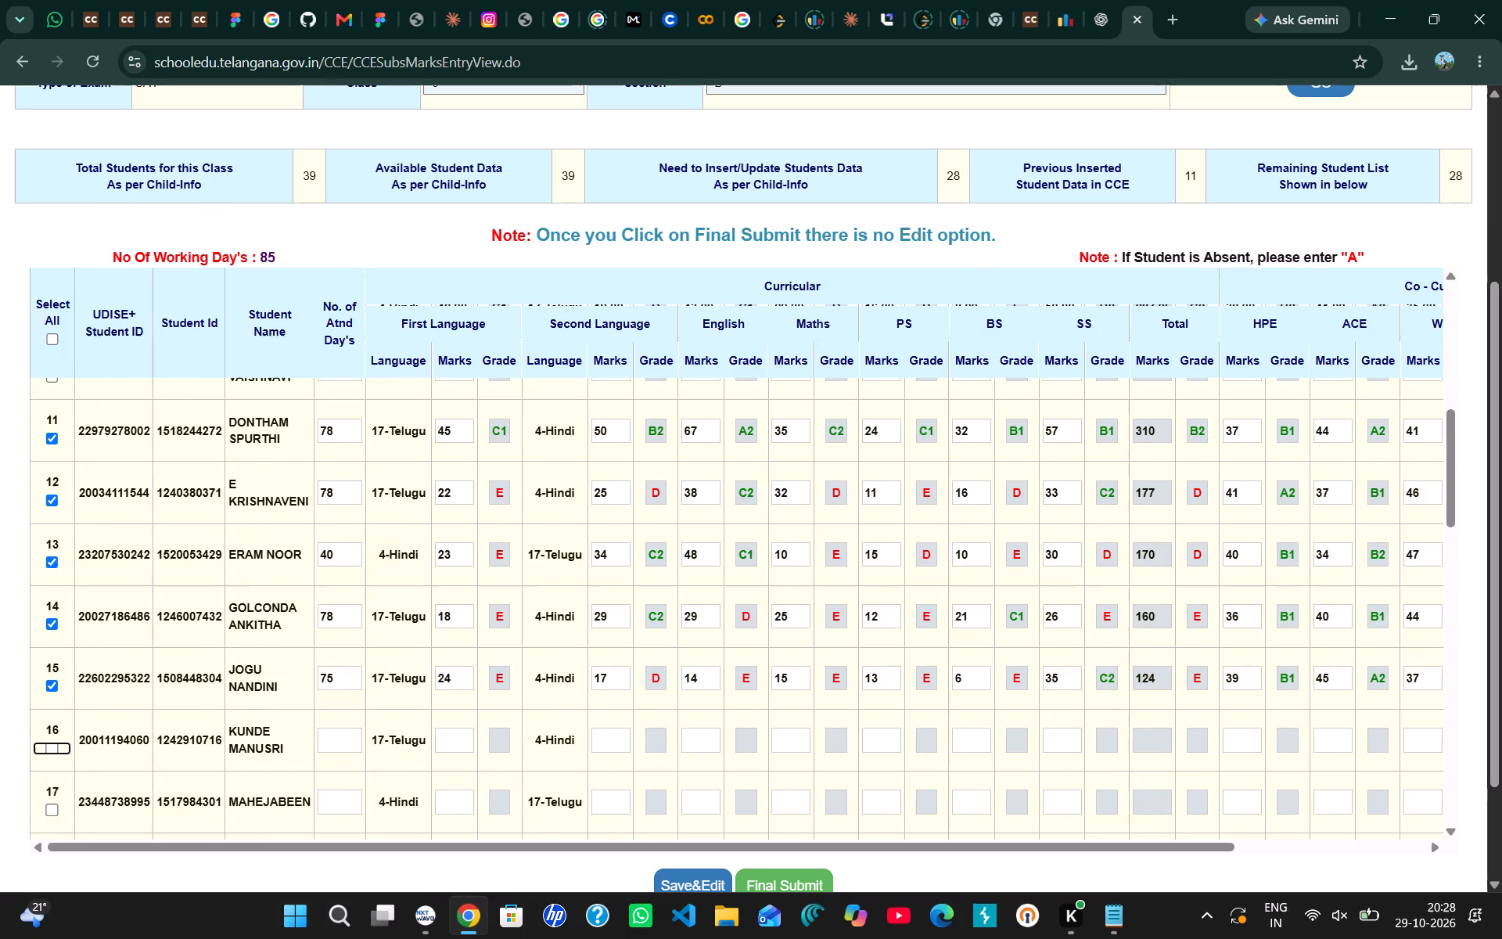
scroll(282, 746, down, 10)
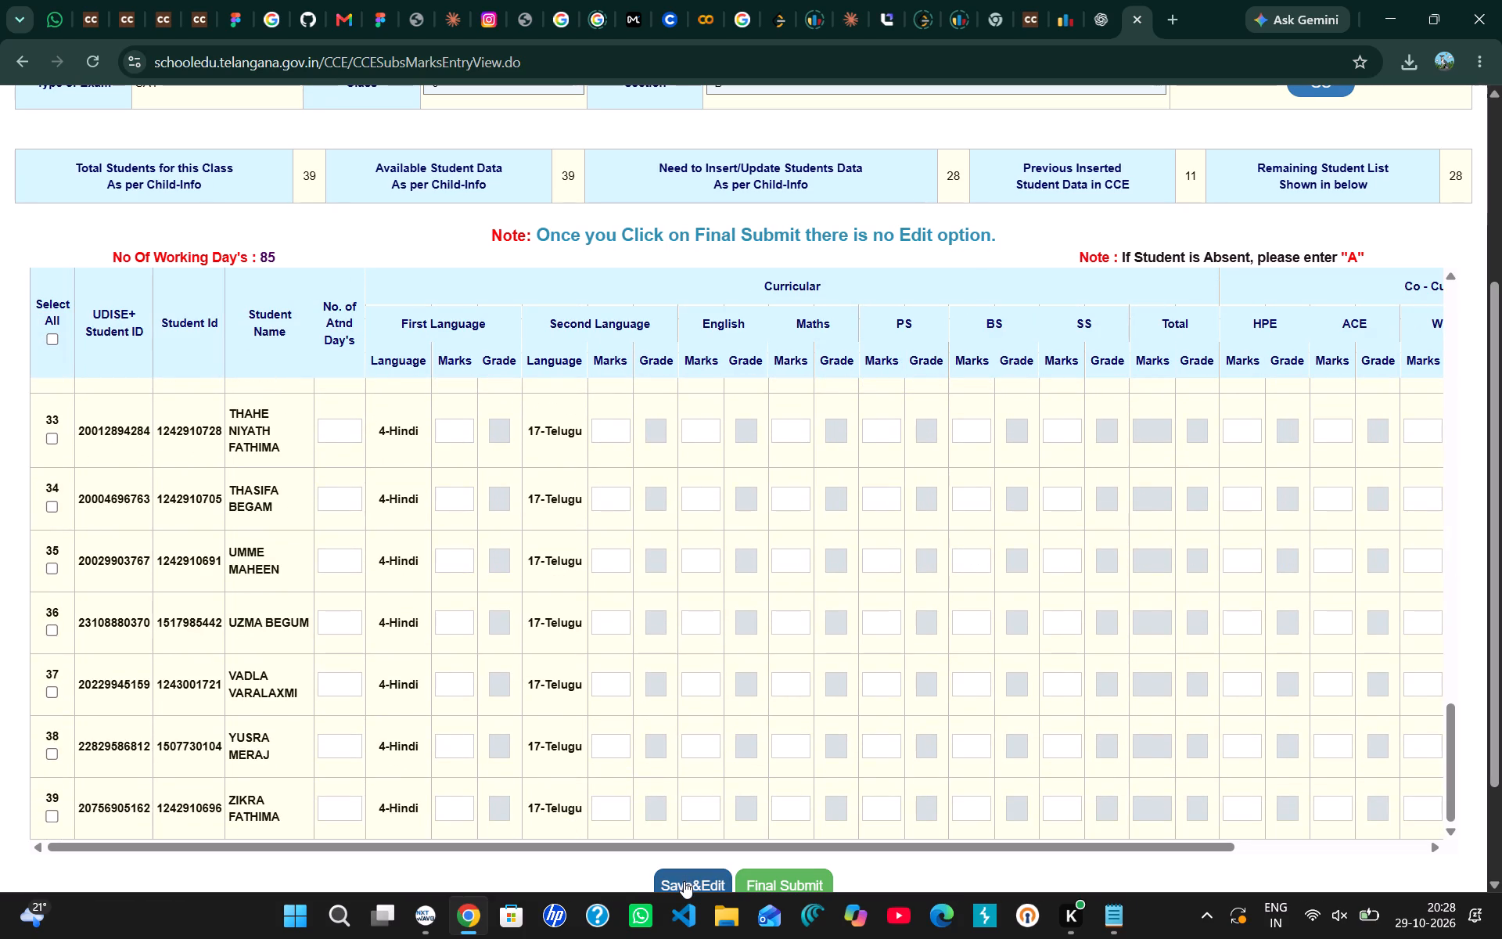
click(684, 881)
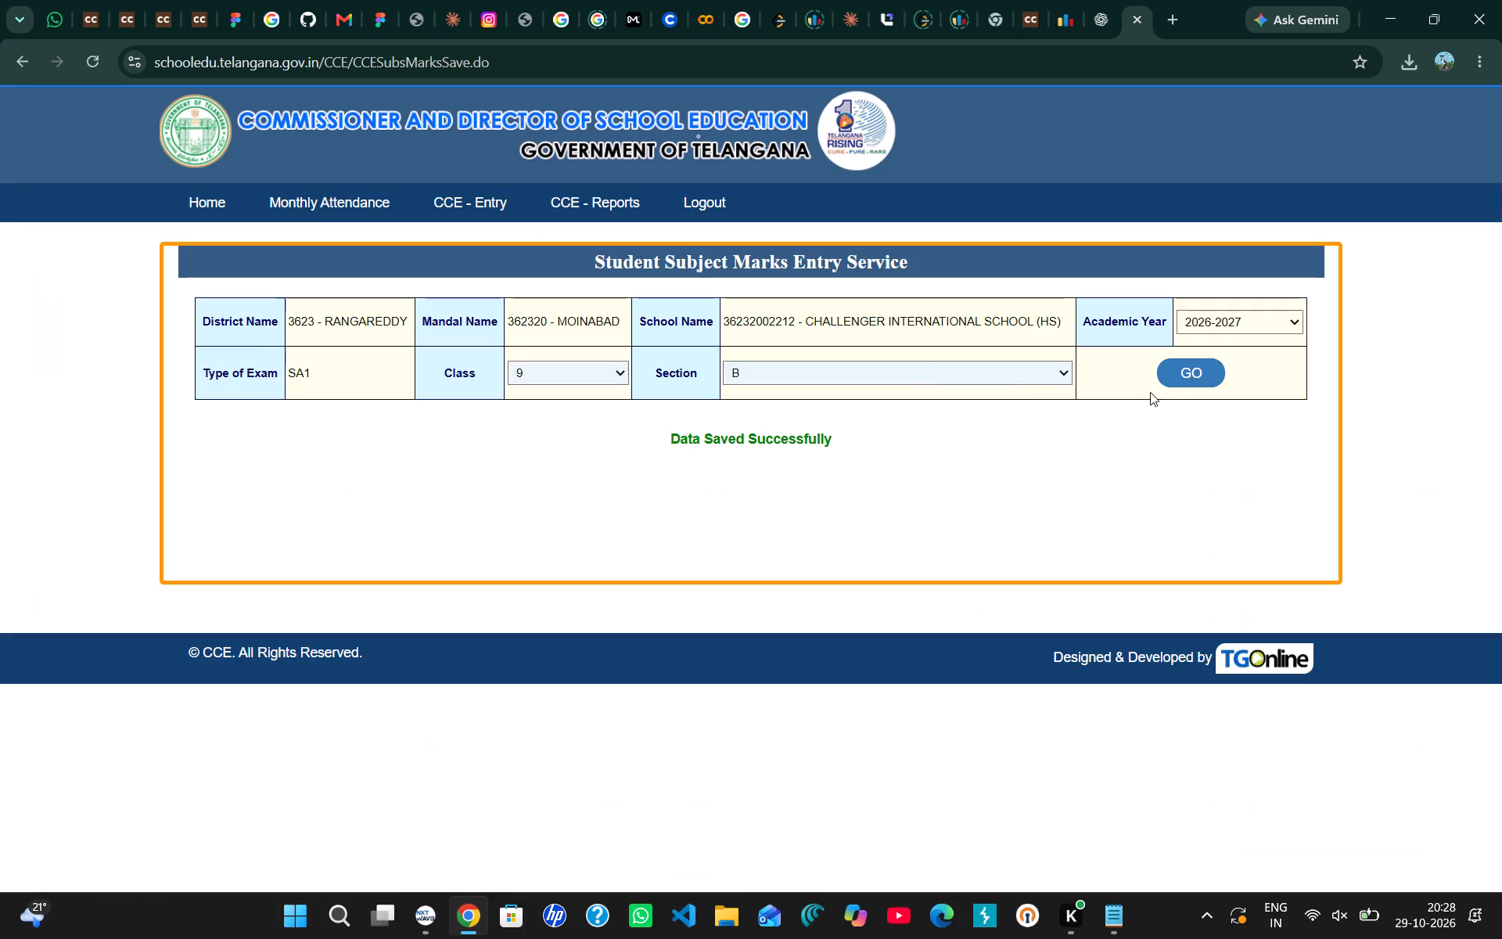
Reload the class 9 section B marks list and select the students in rows 16 to 20.
click(1201, 377)
scroll(699, 646, down, 1)
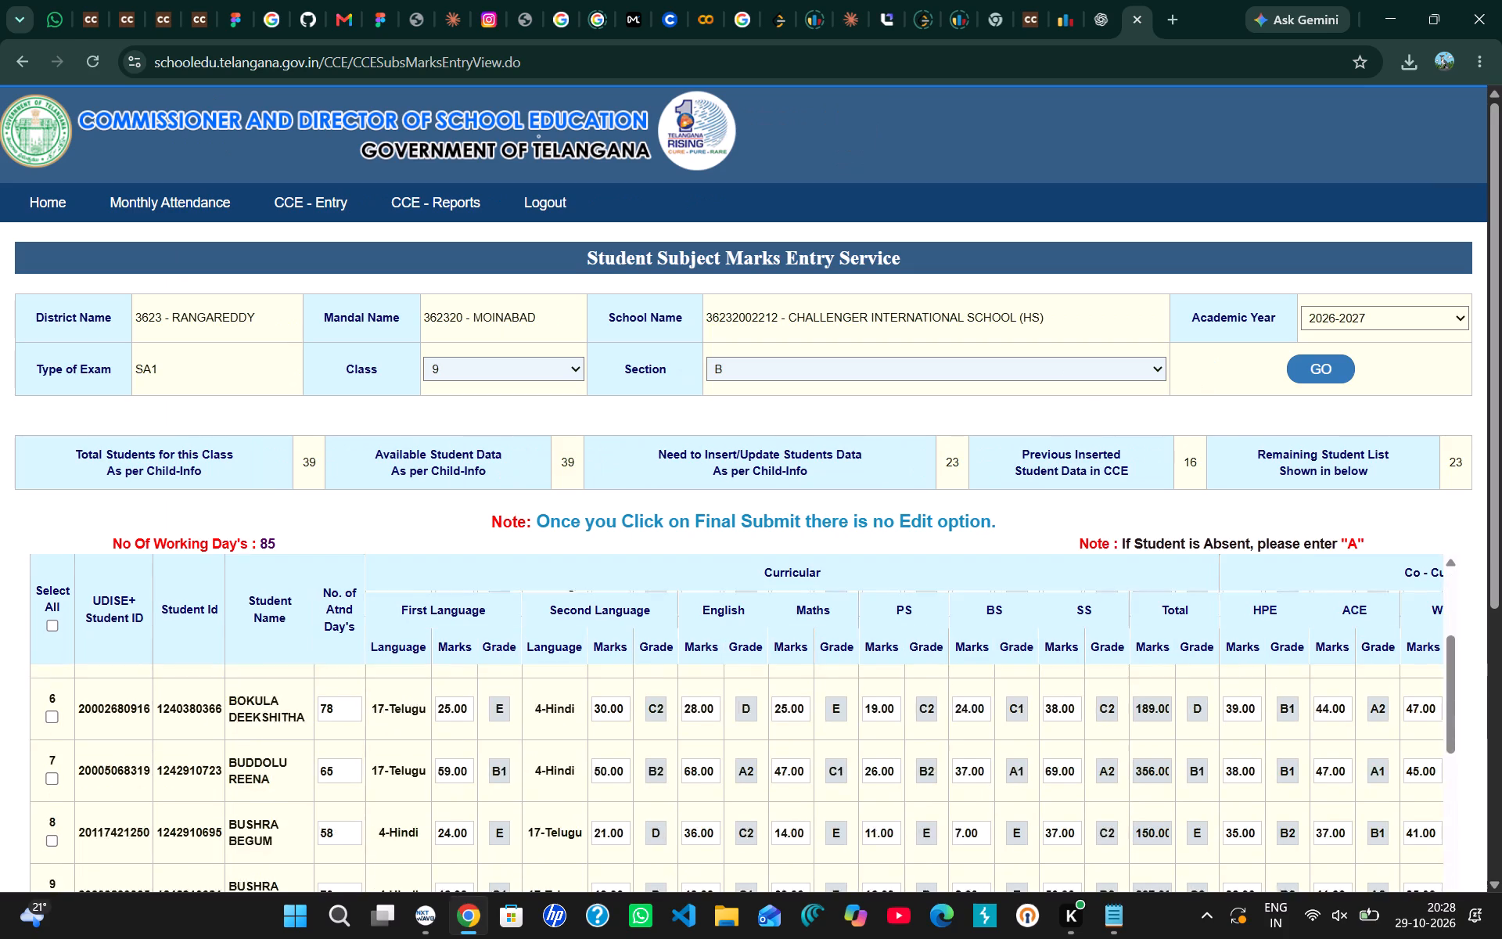
scroll(699, 646, down, 2)
scroll(722, 472, down, 4)
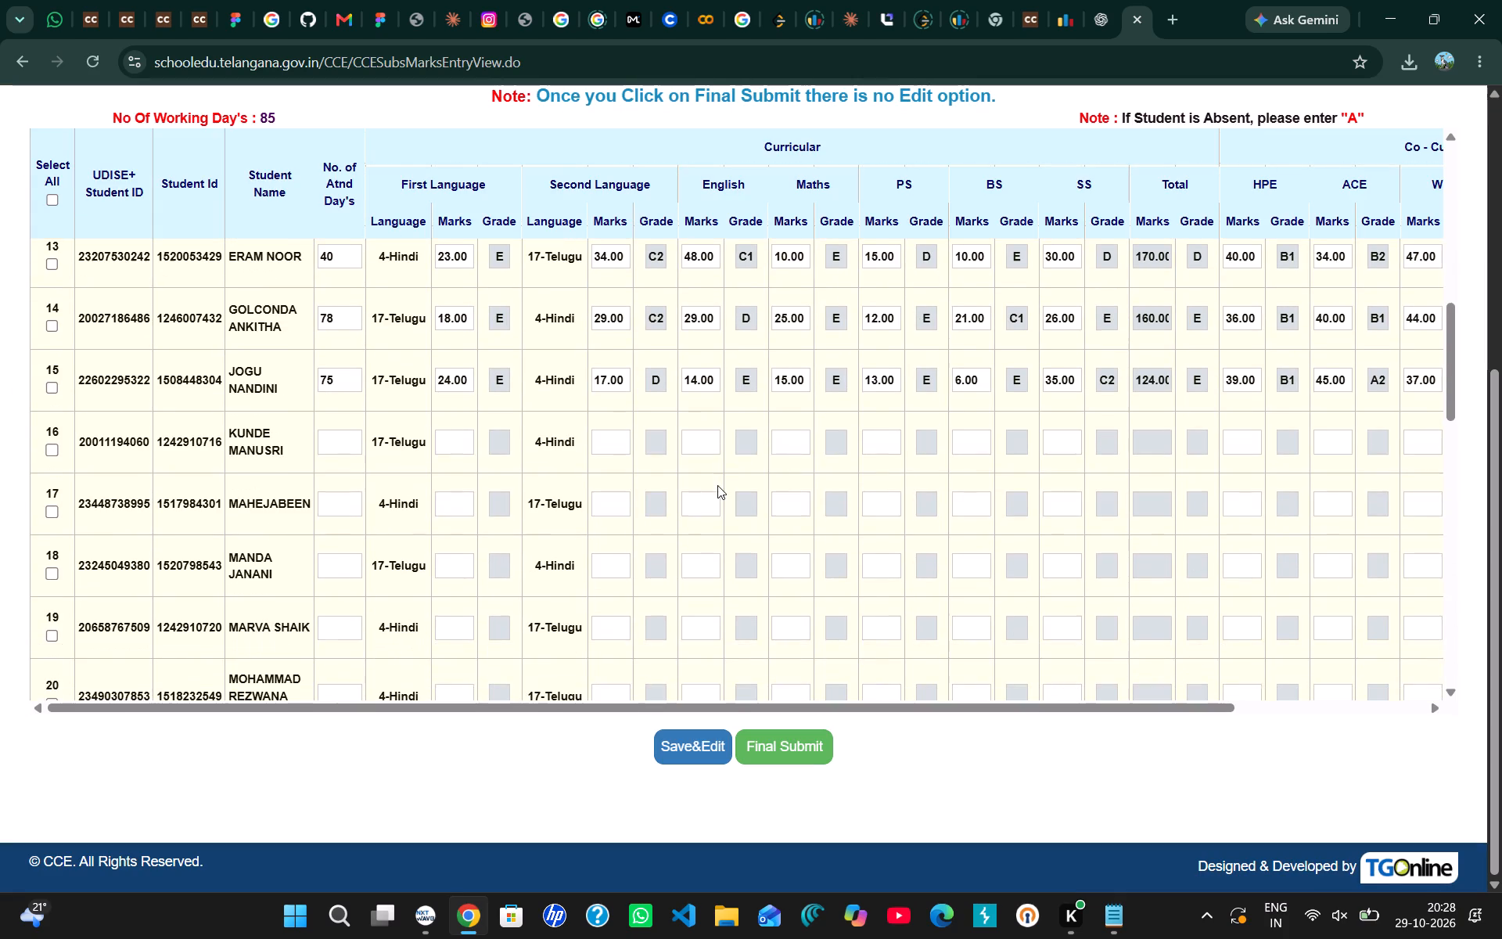
click(48, 445)
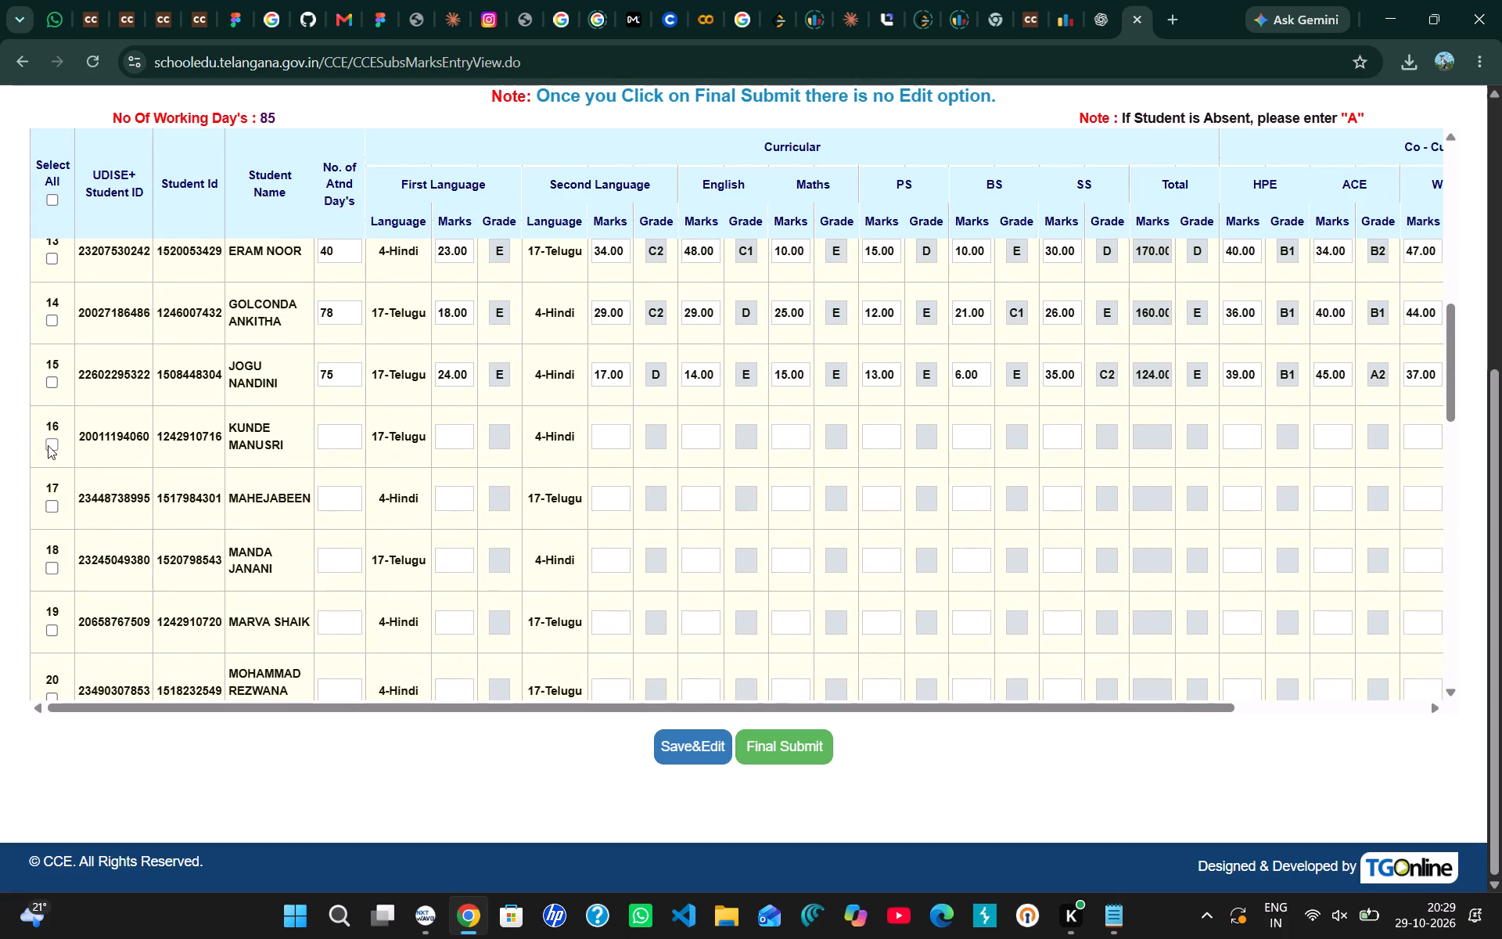
click(48, 498)
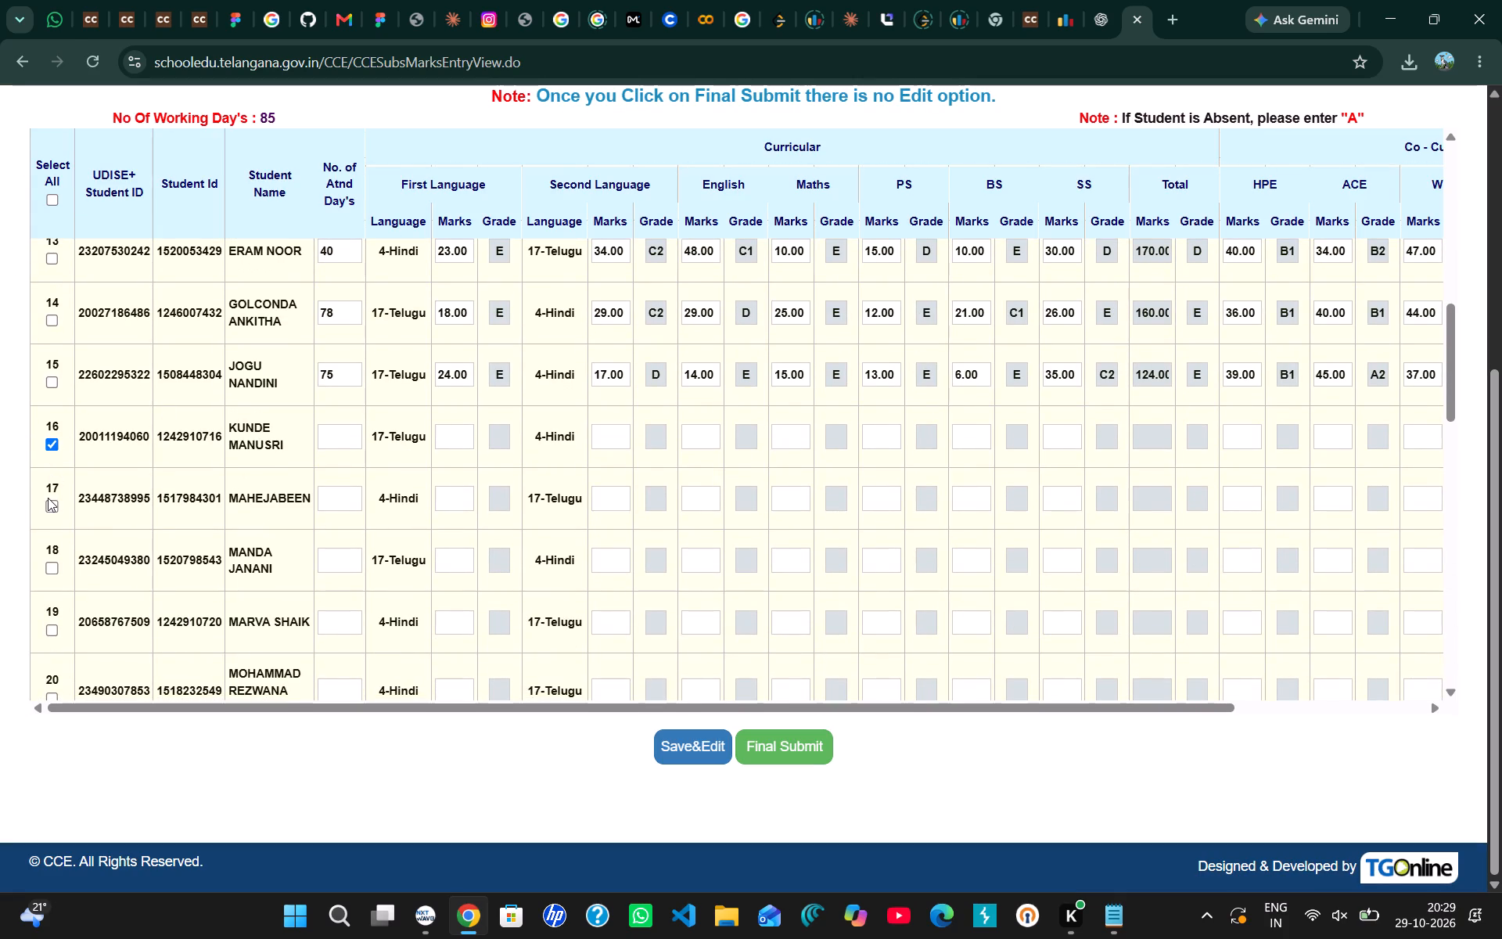
click(49, 502)
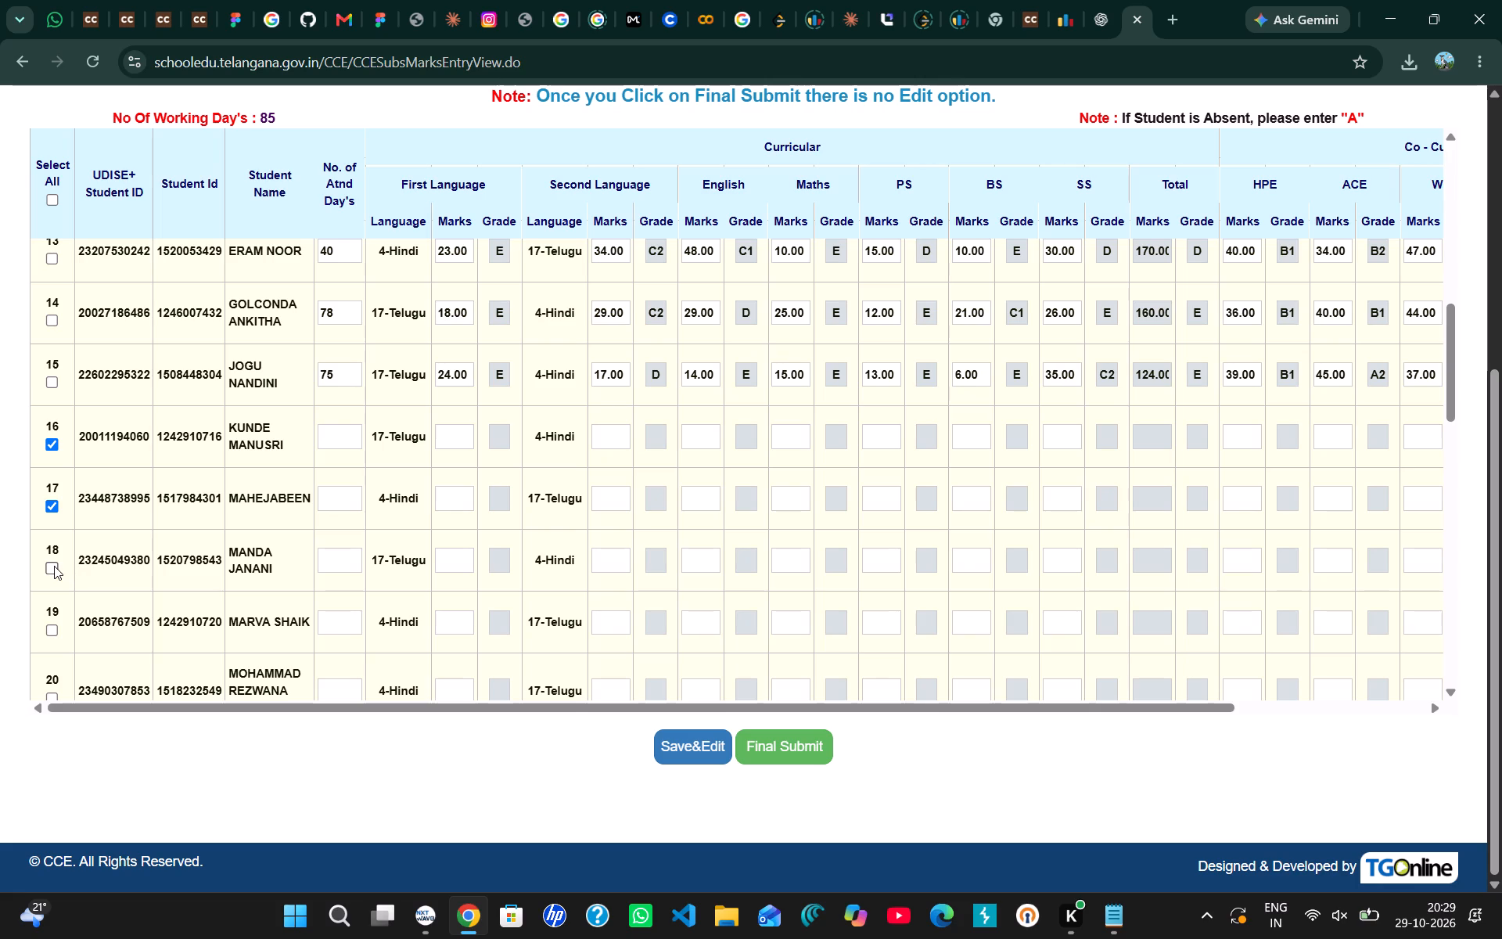
click(54, 566)
click(55, 625)
scroll(55, 625, down, 1)
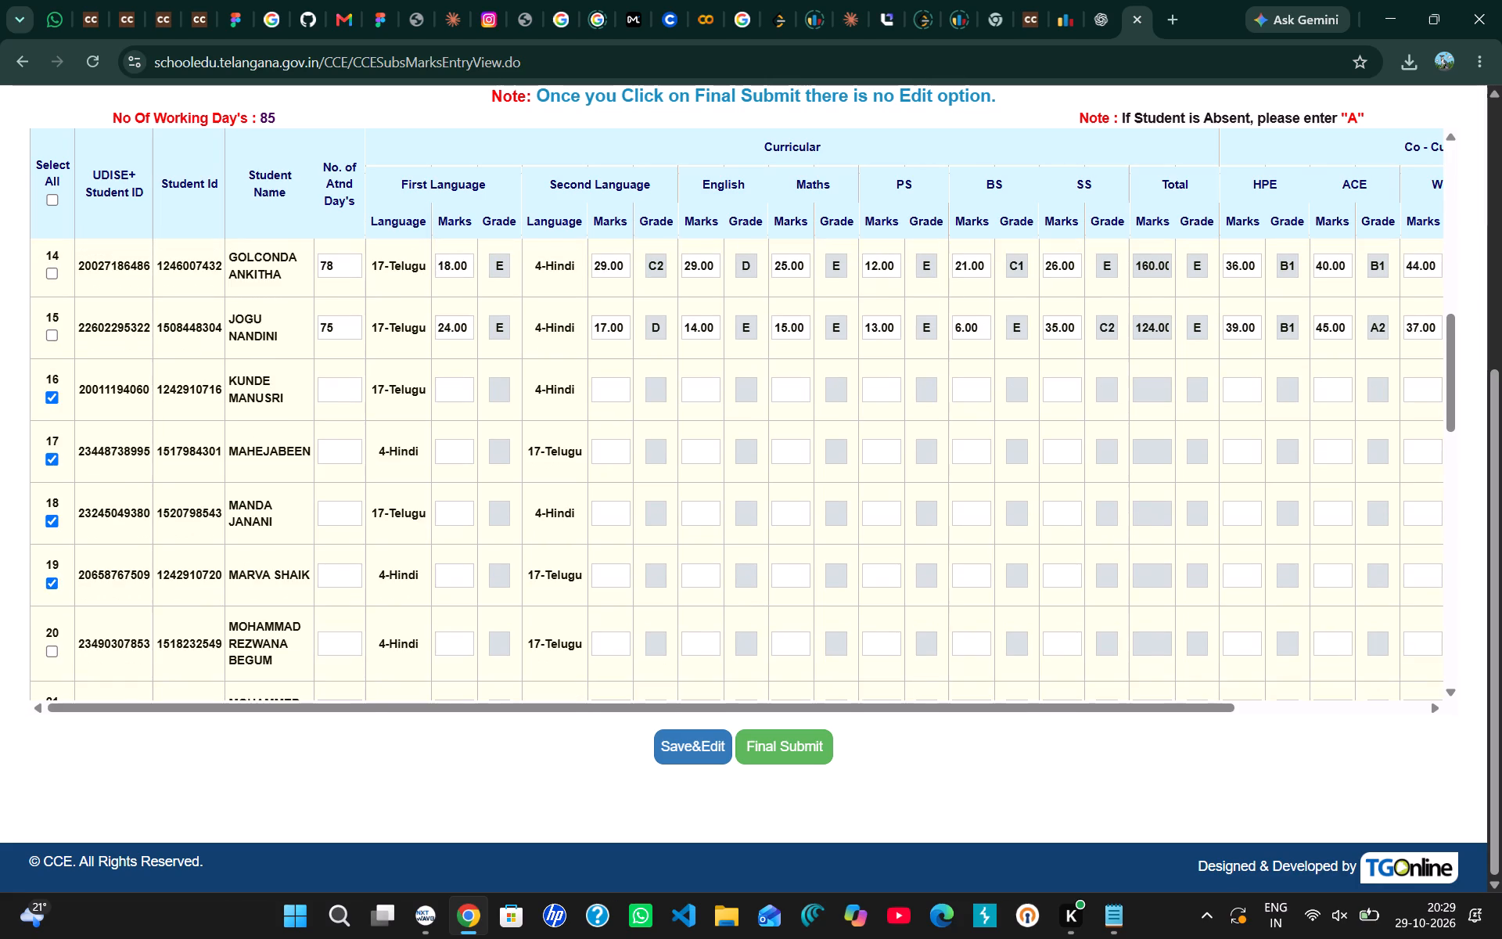
click(53, 646)
For the student in row 16, enter 75 attendance days, First Language marks 49 and Second Language marks 60.
click(339, 396)
text(75)
key(Tab)
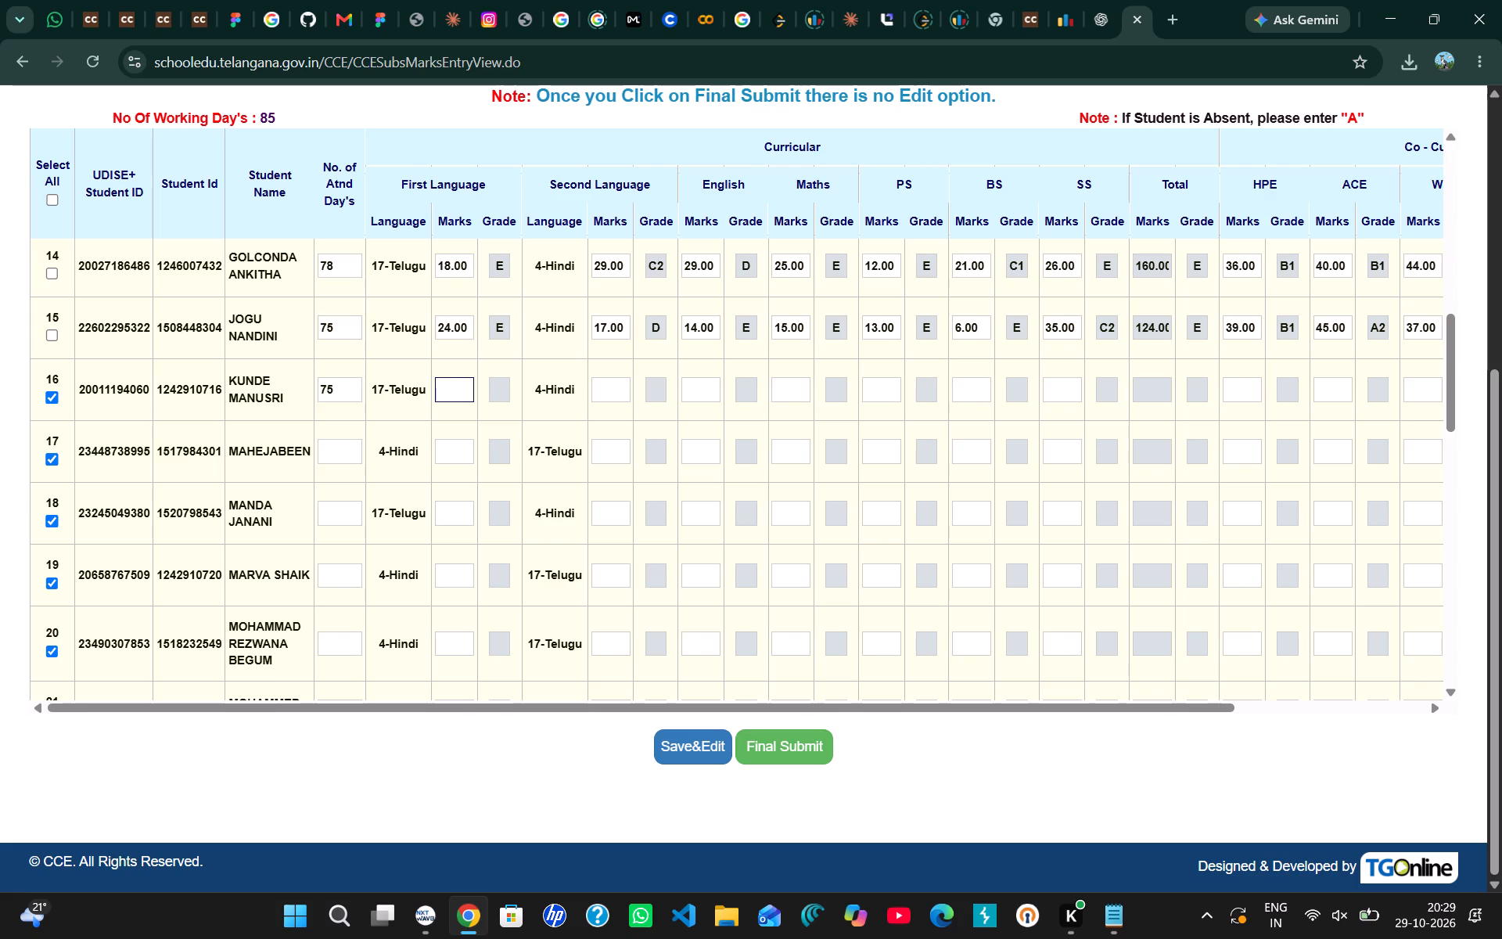
text(49)
key(Tab)
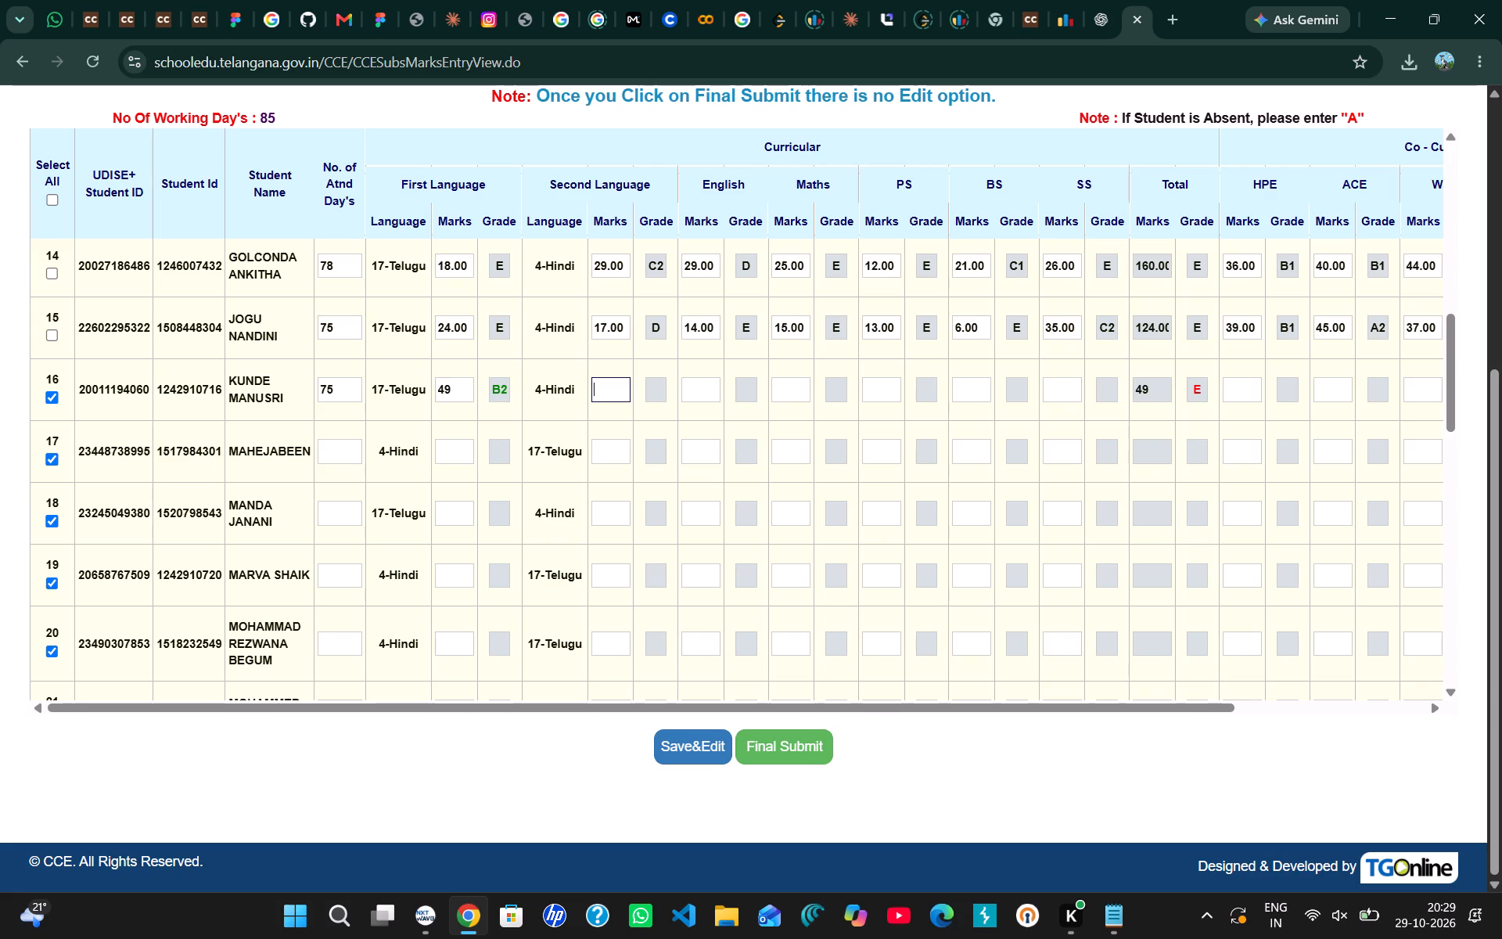
text(60)
key(Tab)
Enter row 16's remaining curricular marks: English 64, Maths 70, PS 26, BS 31 and SS 59.
text(64)
key(Tab)
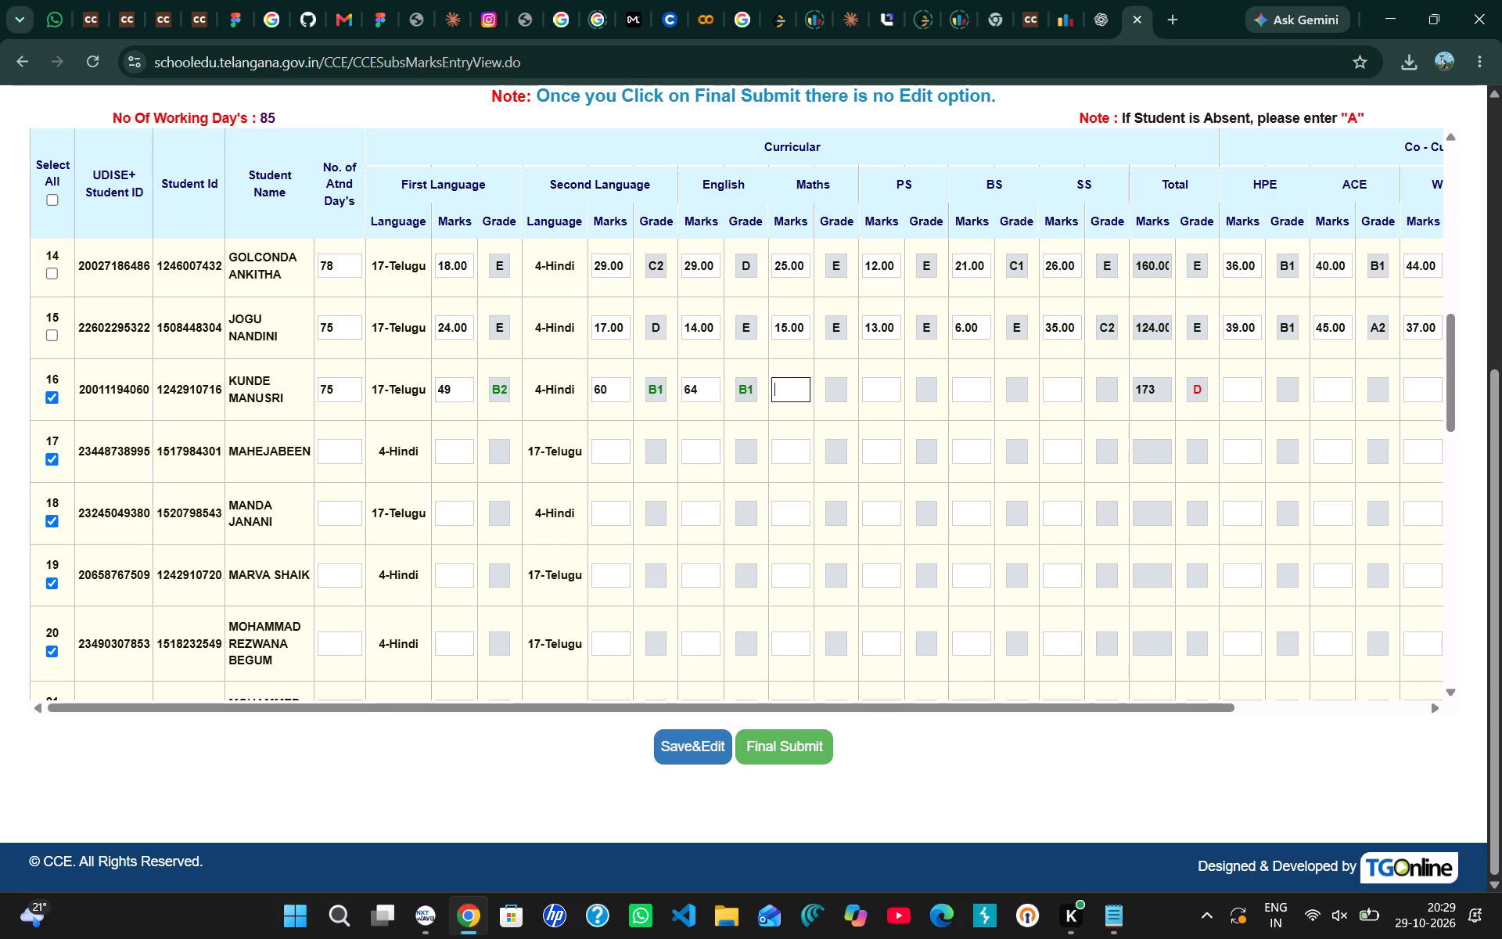
text(70)
key(Tab)
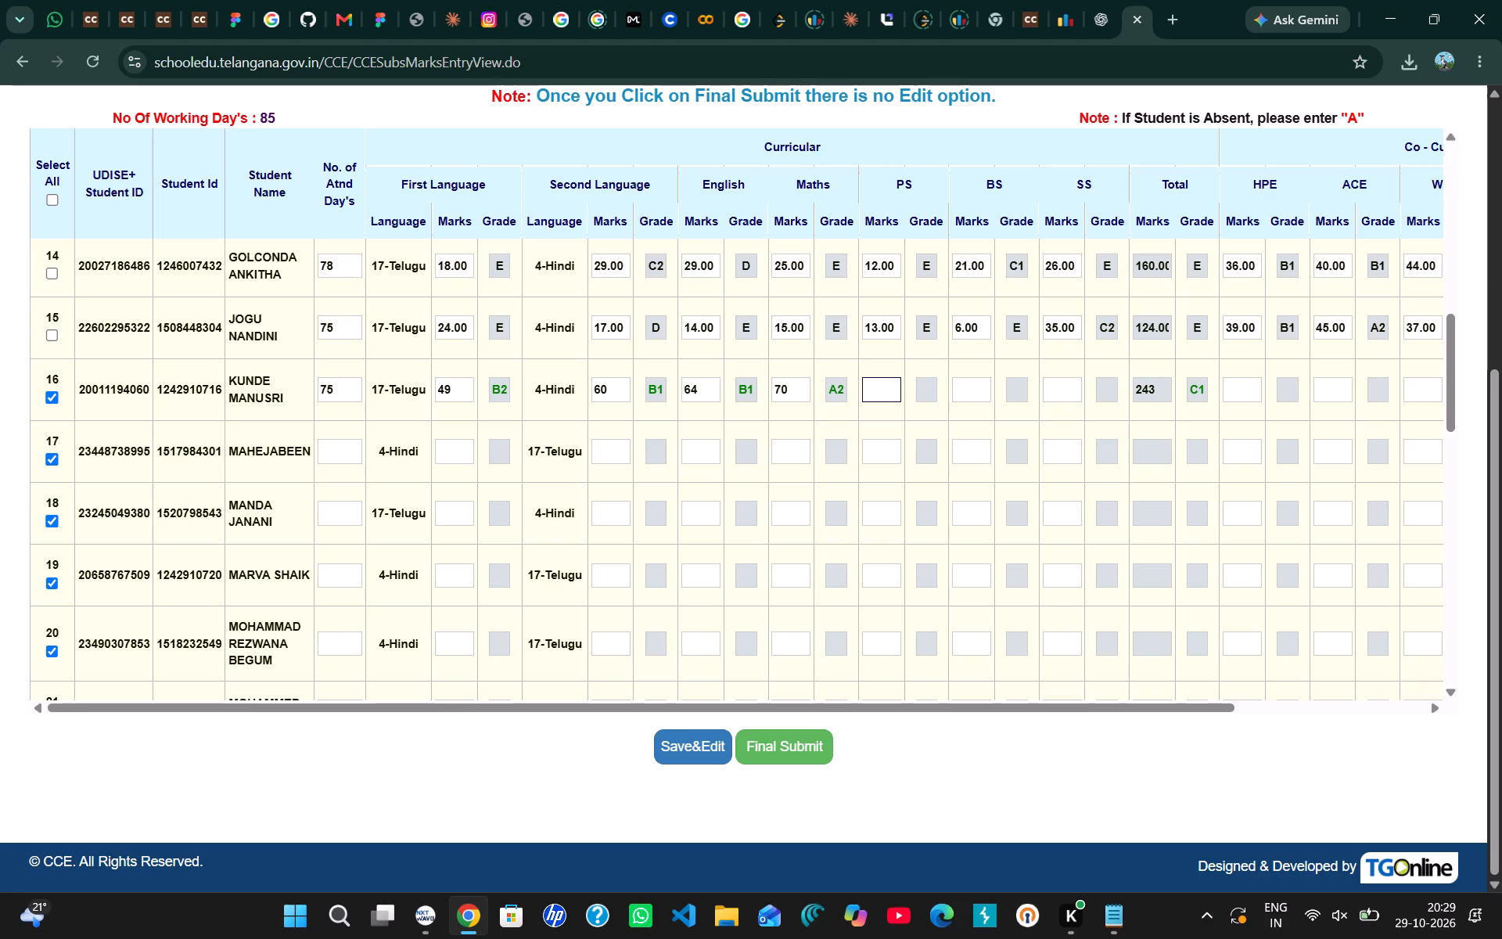
text(26)
key(Tab)
text(31)
key(Tab)
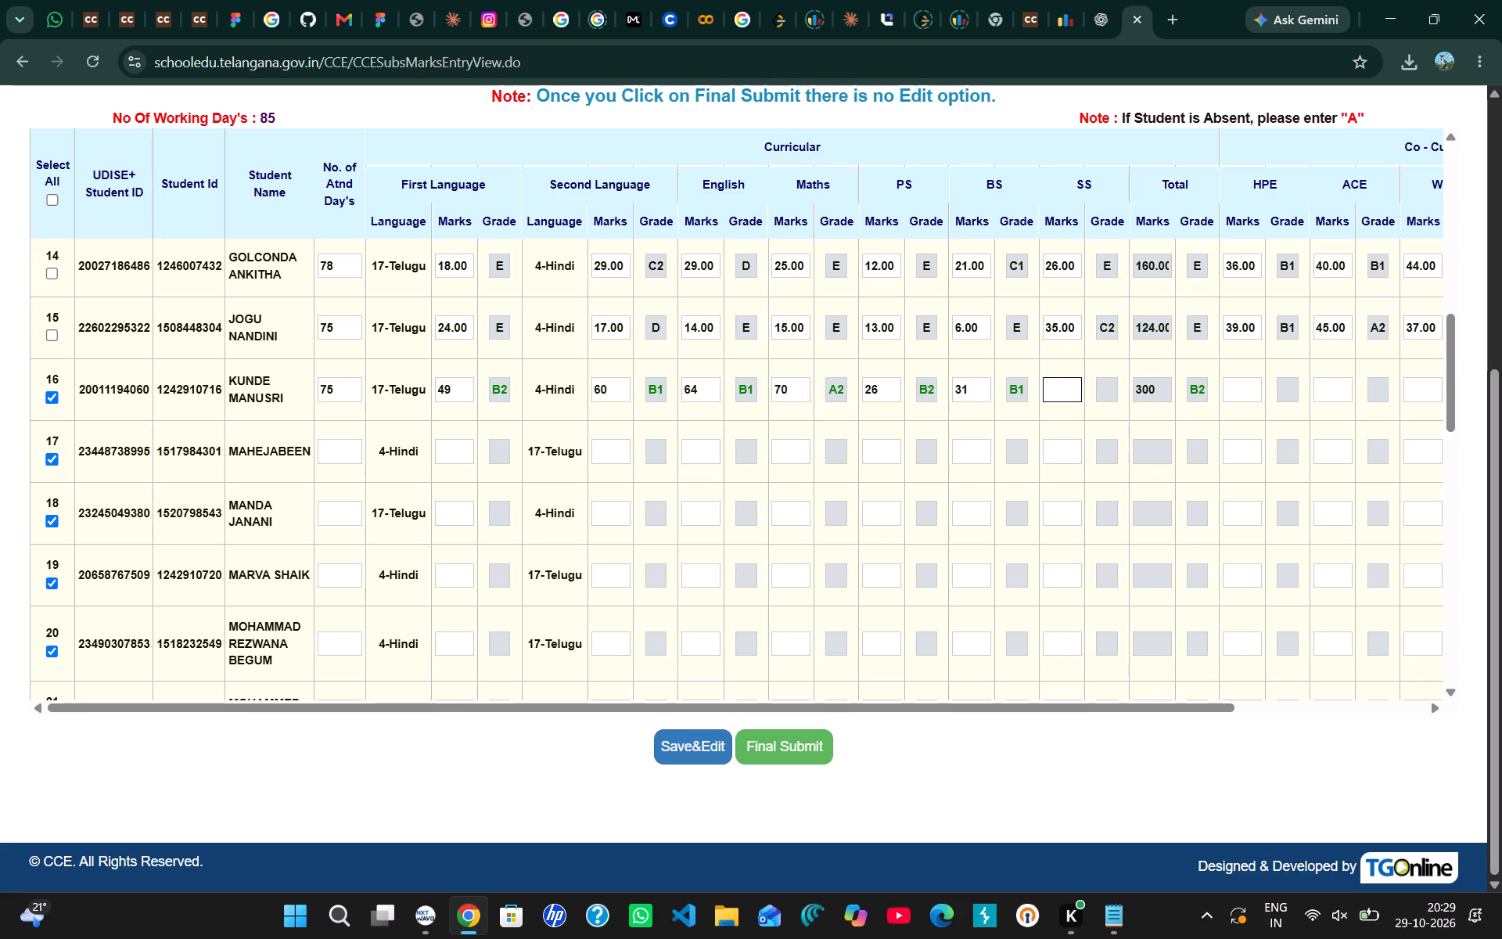
text(59)
key(Tab)
Enter row 16's co-curricular marks: HPE 46, ACE 41, WCE 38 and VELS 40.
key(4)
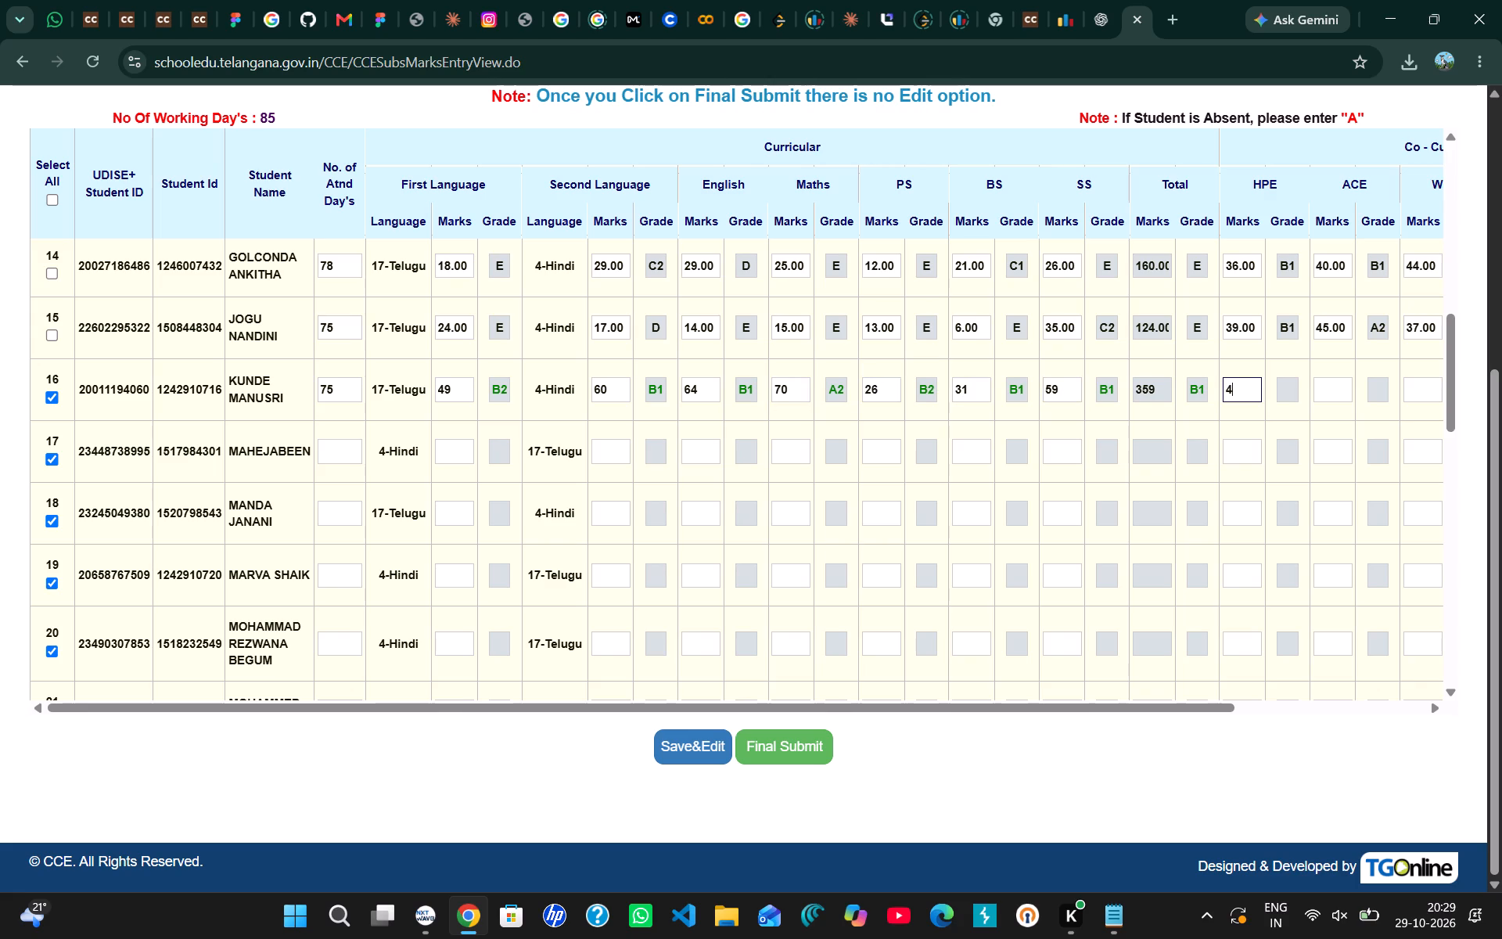
key(6)
key(Tab)
text(41)
key(Tab)
text(38)
key(Tab)
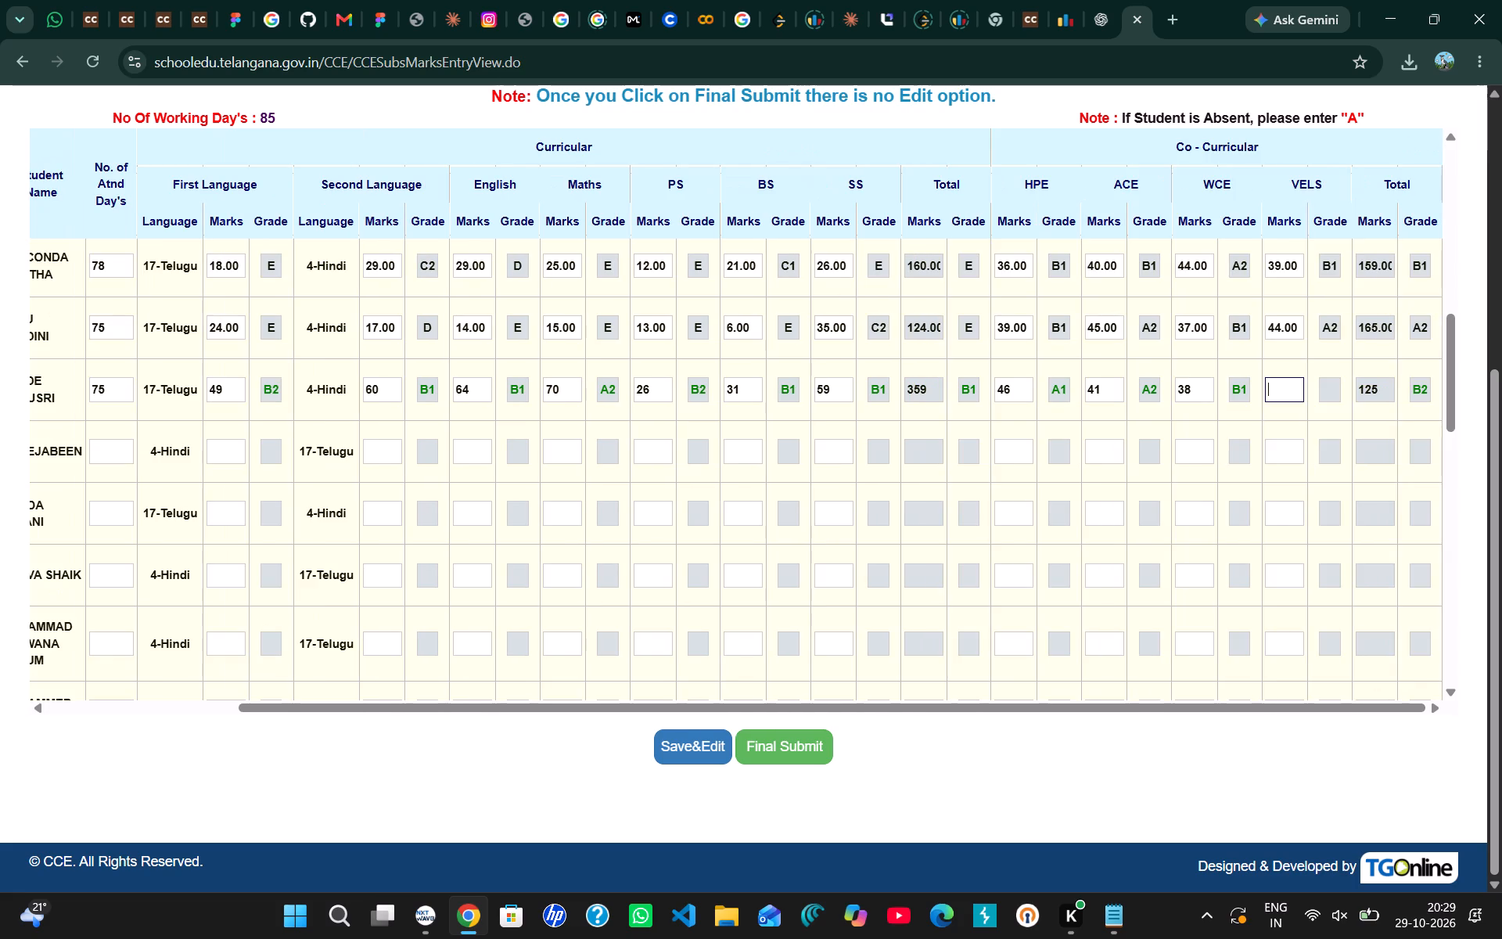
key(4)
key(0)
key(Return)
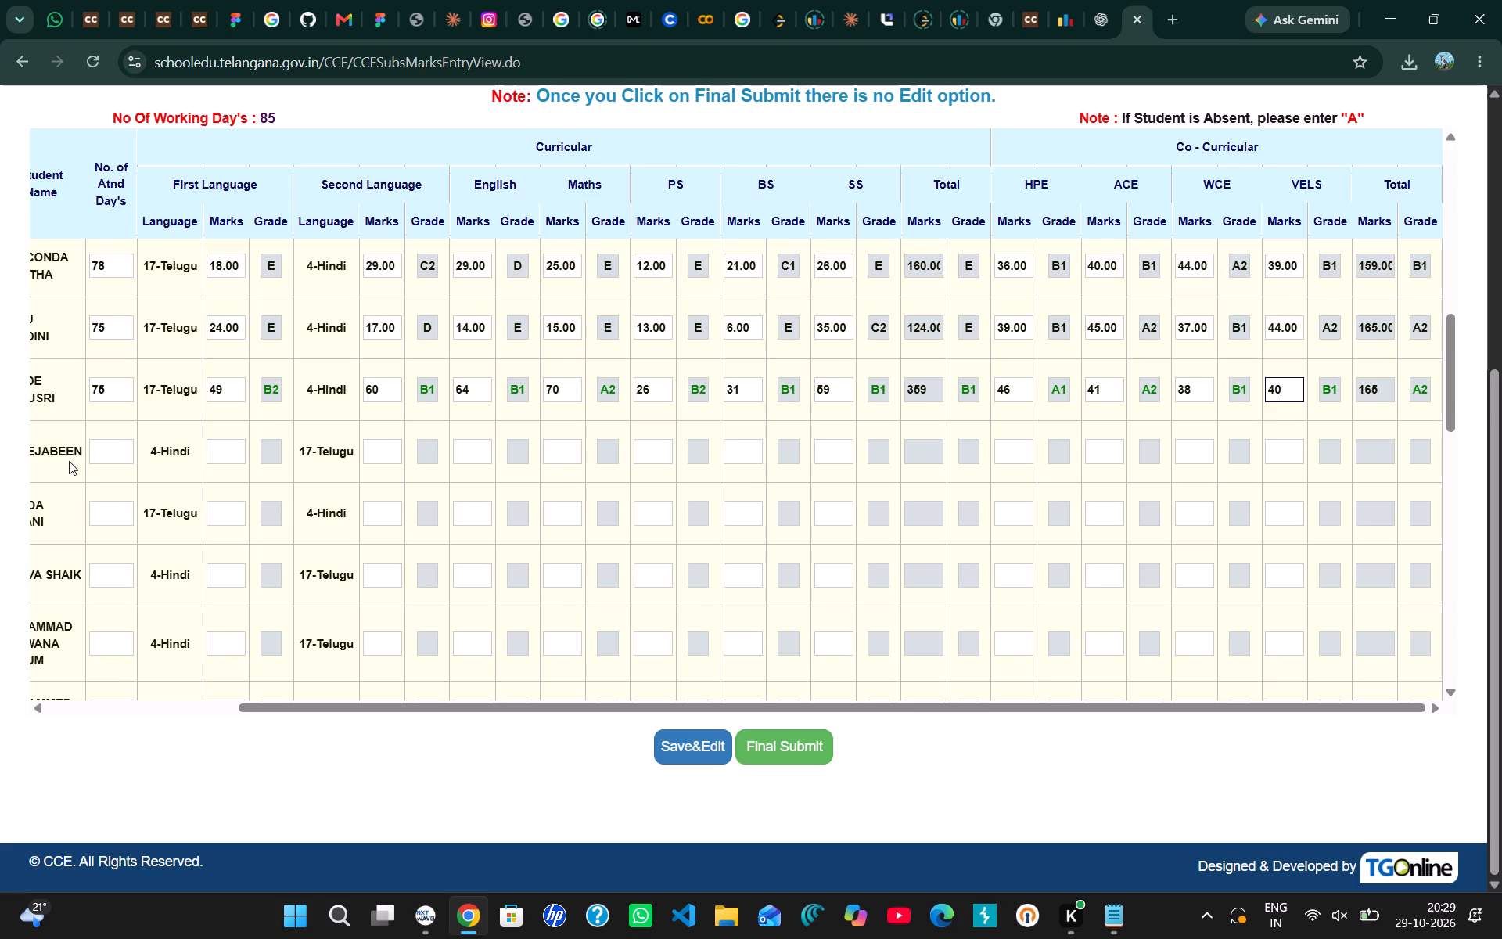
Open the attendance days entry for the student in row 17.
scroll(307, 459, right, 2)
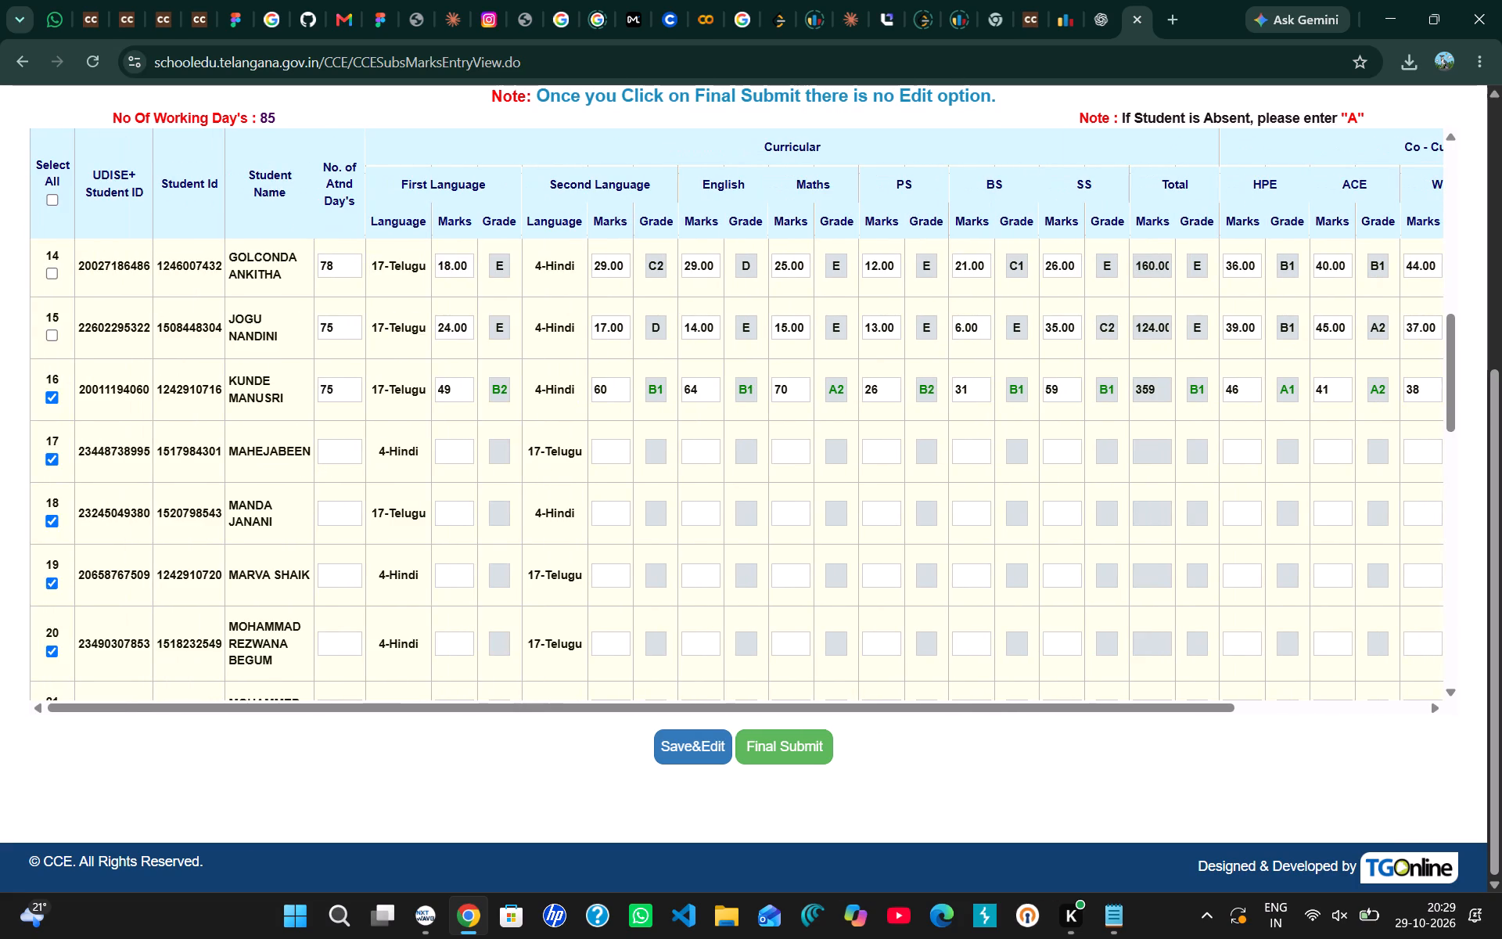
click(330, 448)
Look through the whole student list to check which rows have marks and which are still blank.
scroll(855, 433, down, 3)
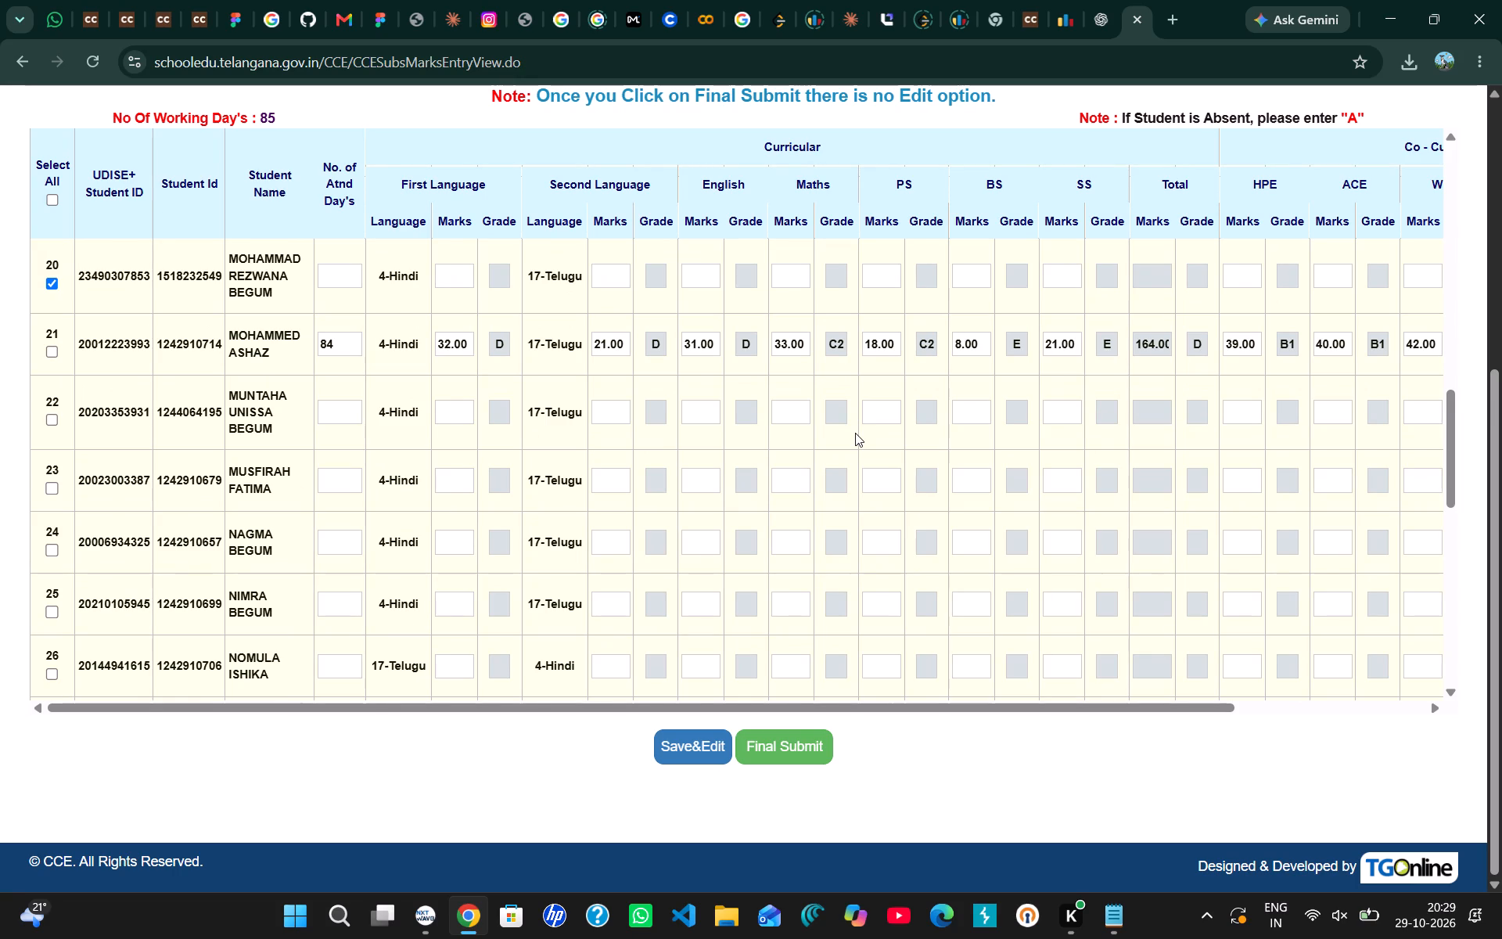
scroll(855, 433, down, 4)
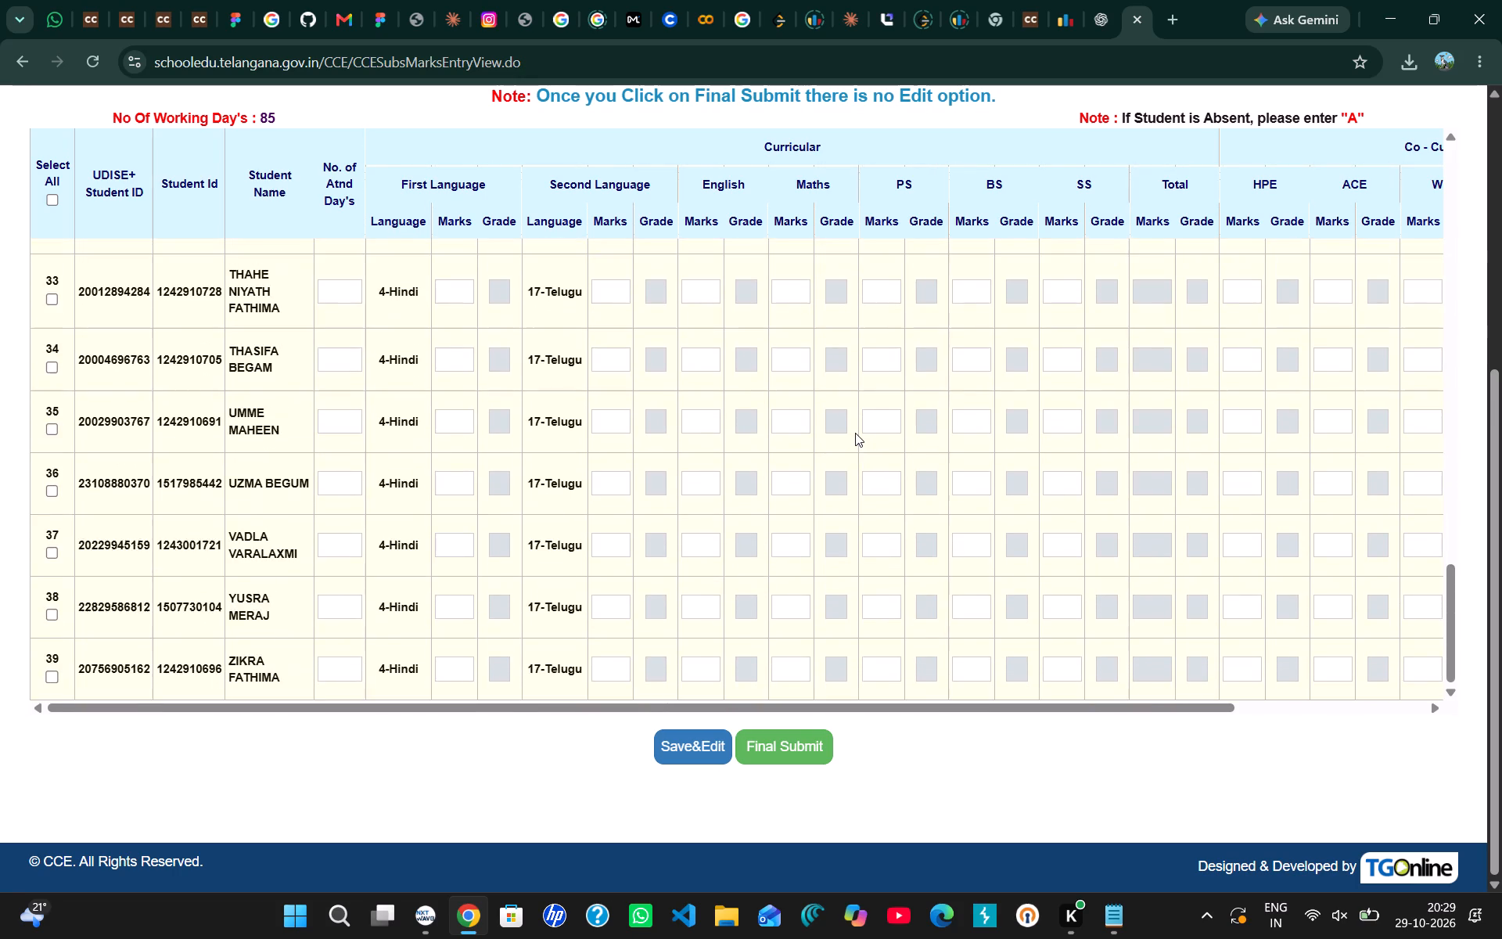
scroll(855, 433, down, 1)
scroll(855, 433, up, 6)
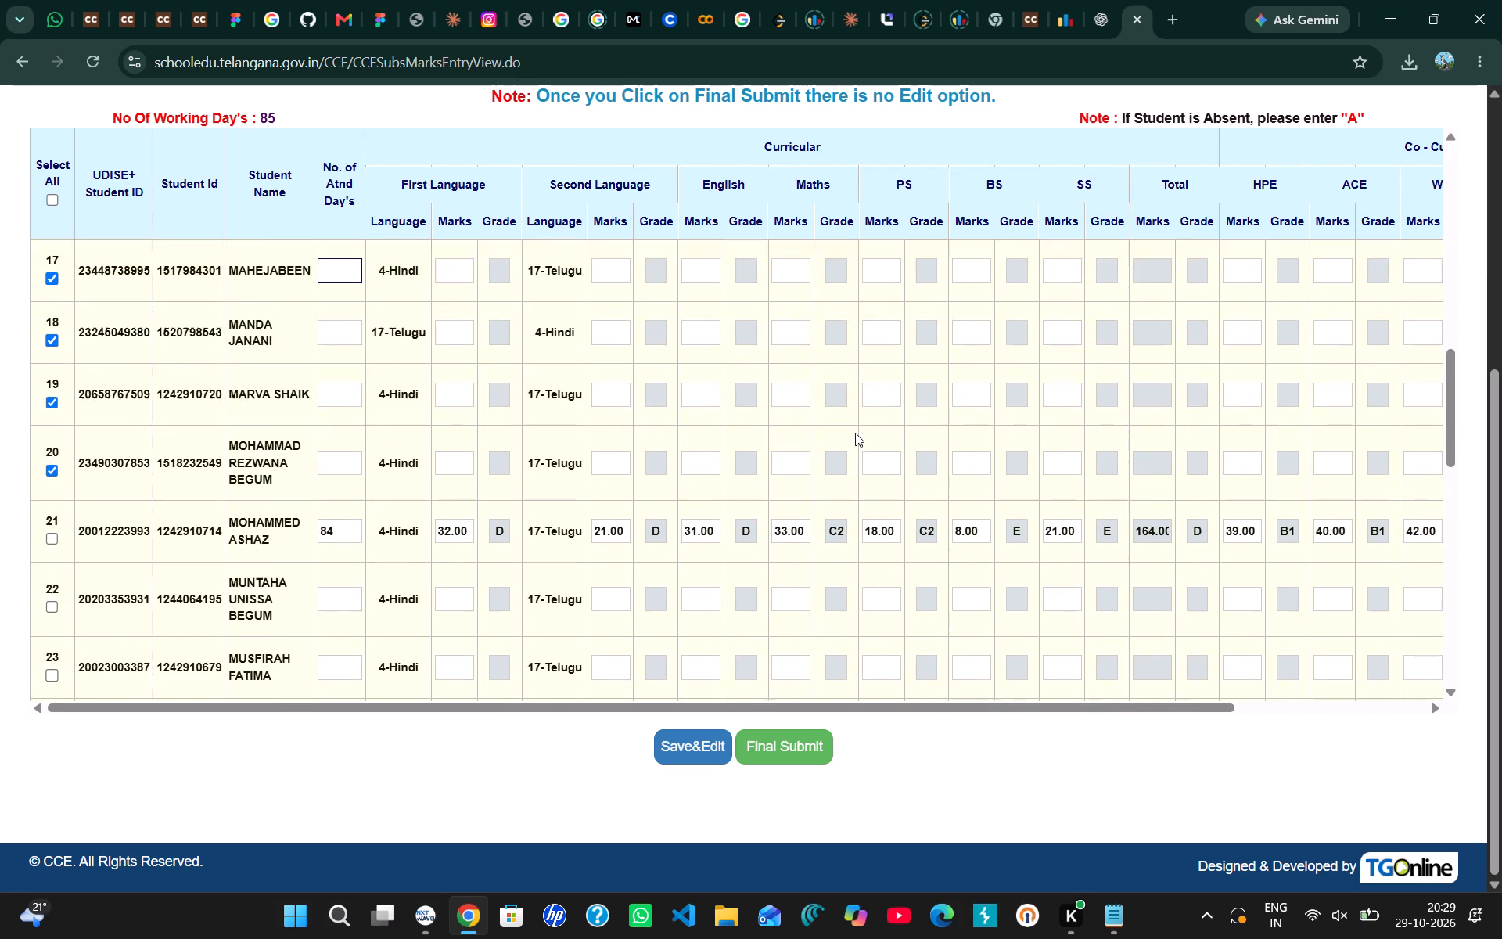
scroll(855, 433, up, 3)
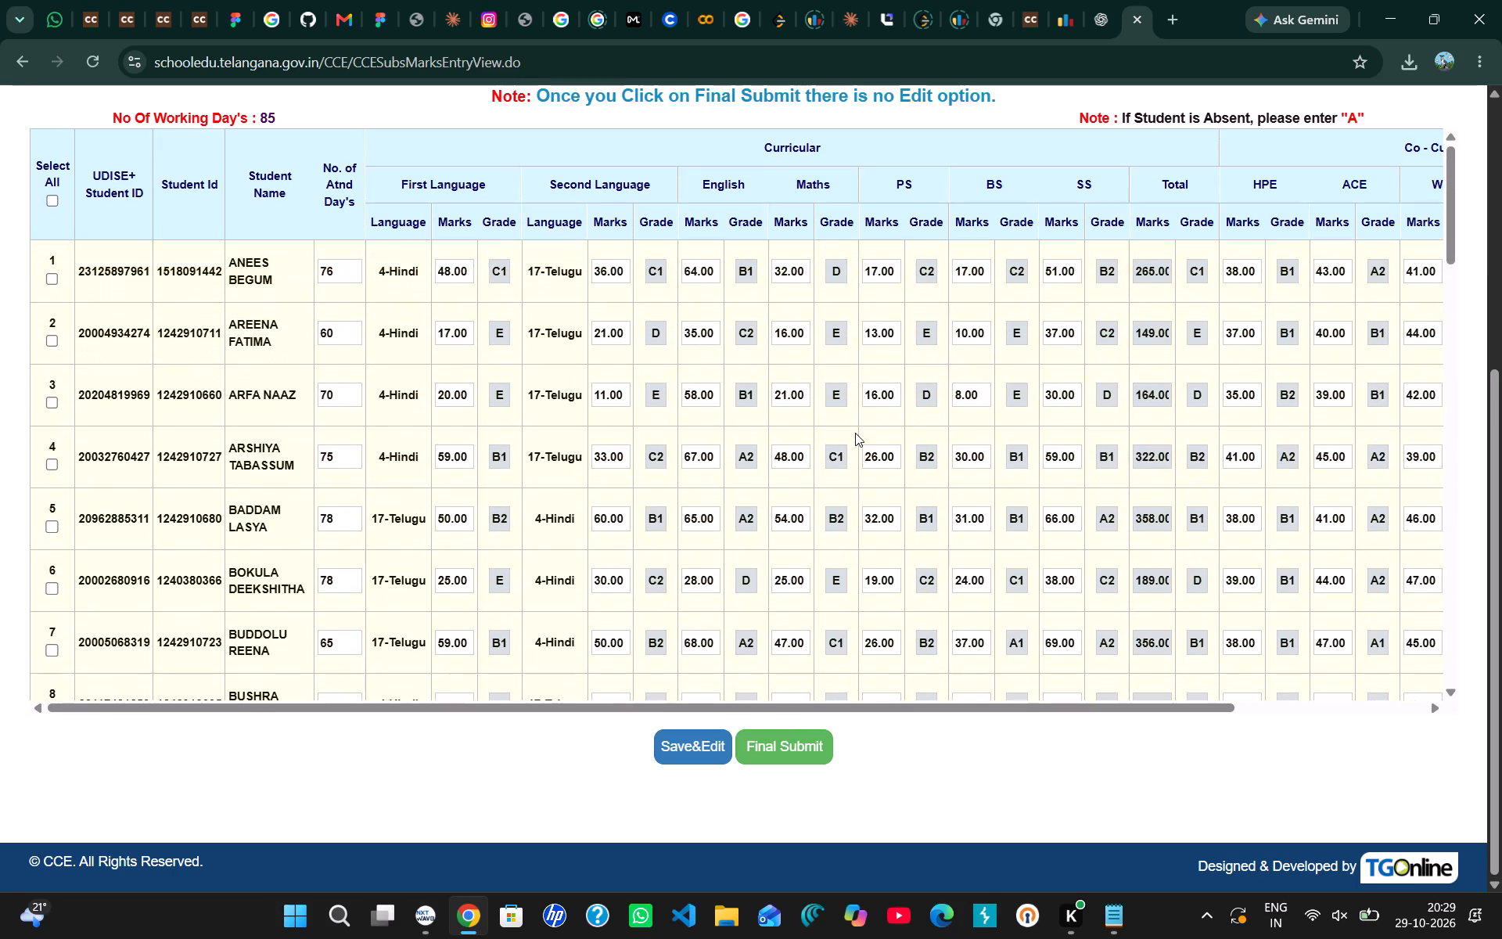
scroll(855, 433, down, 2)
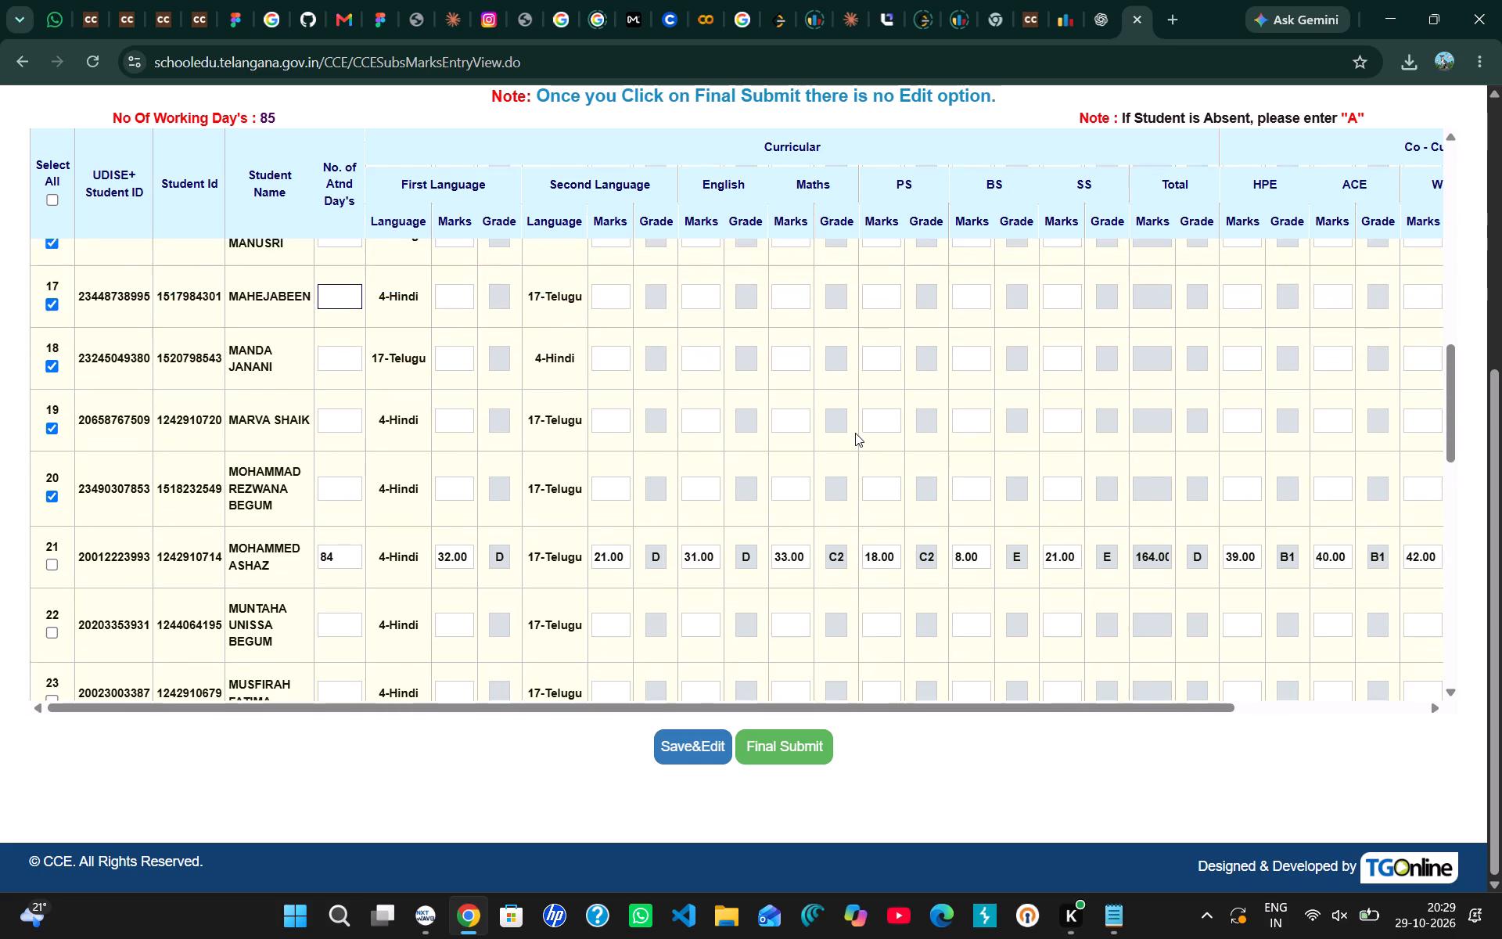
scroll(855, 433, down, 5)
scroll(855, 433, up, 7)
scroll(855, 433, down, 1)
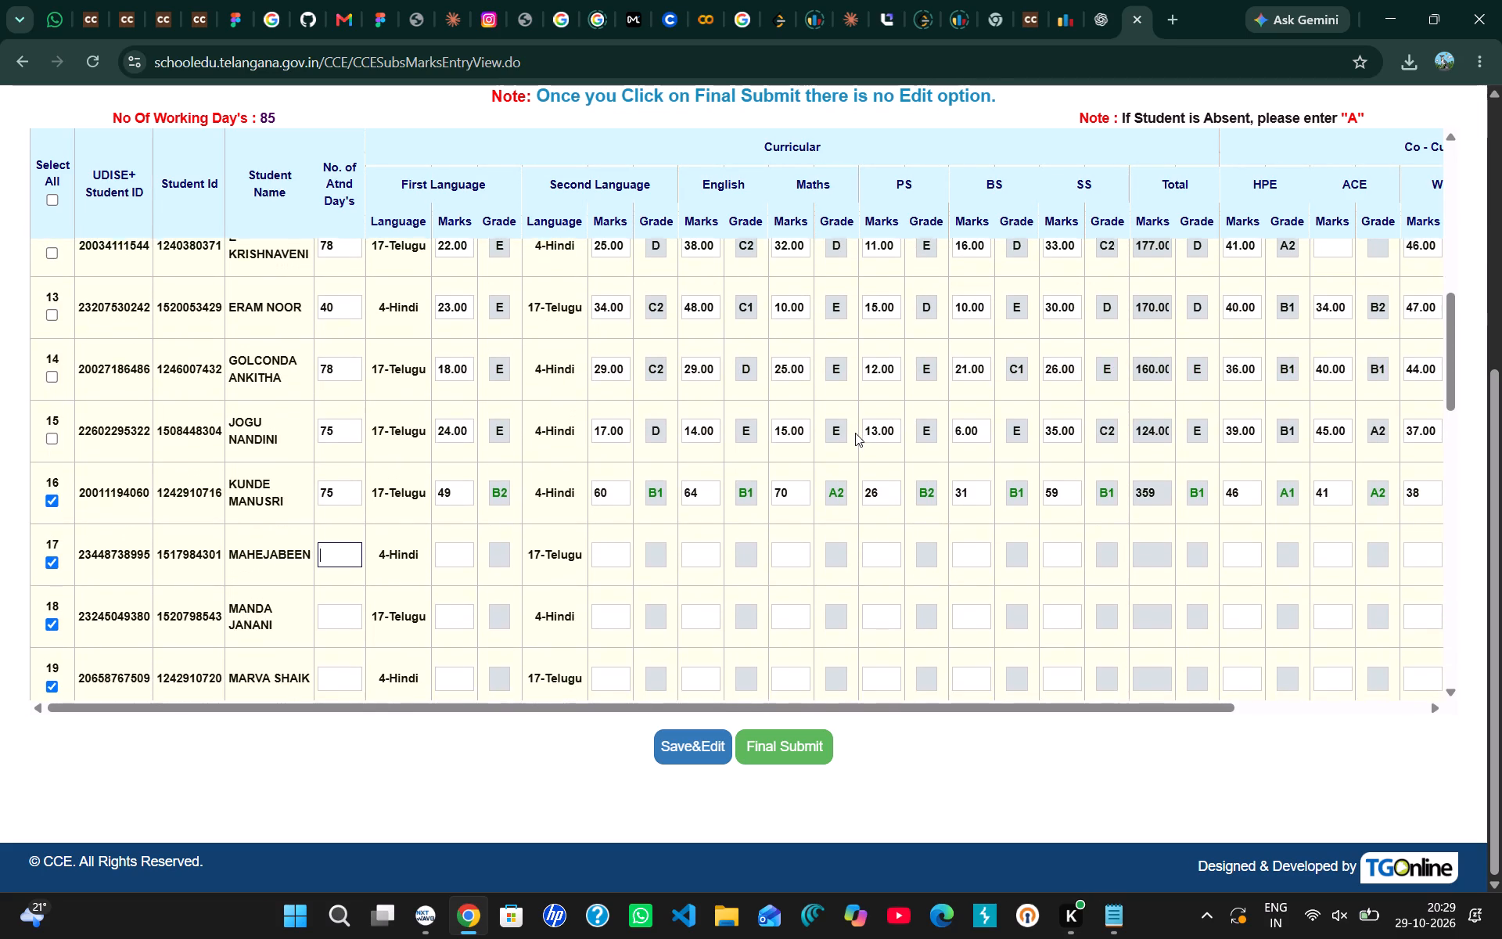
scroll(786, 526, down, 1)
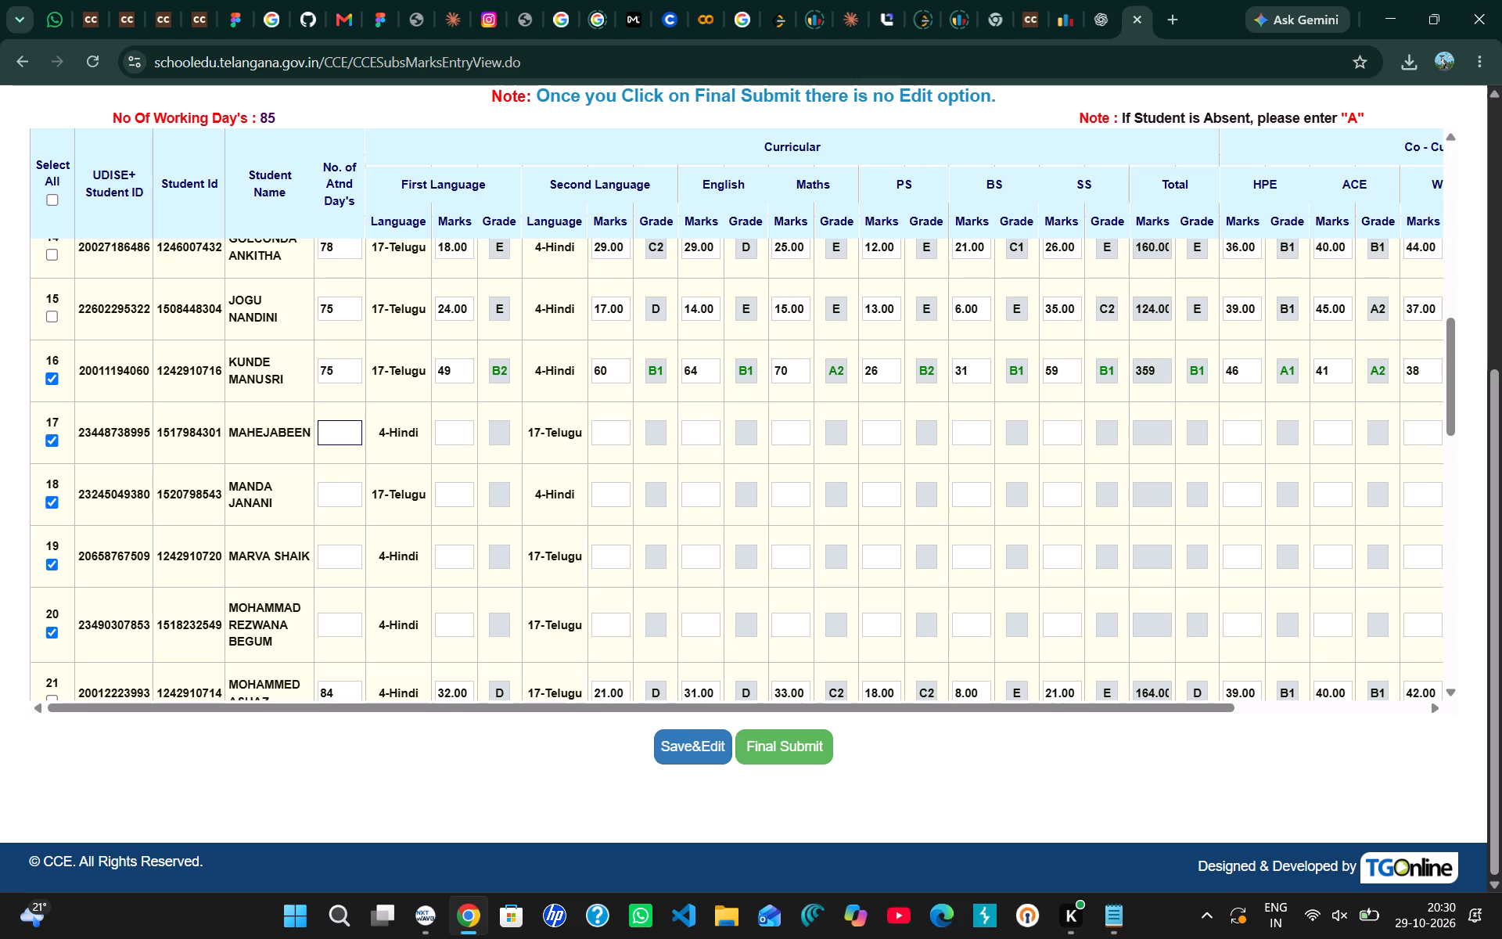
For the student in row 17, enter 58 attendance days, First Language marks 33 and Second Language marks 38.
key(5)
key(BackSpace)
text(58)
key(Tab)
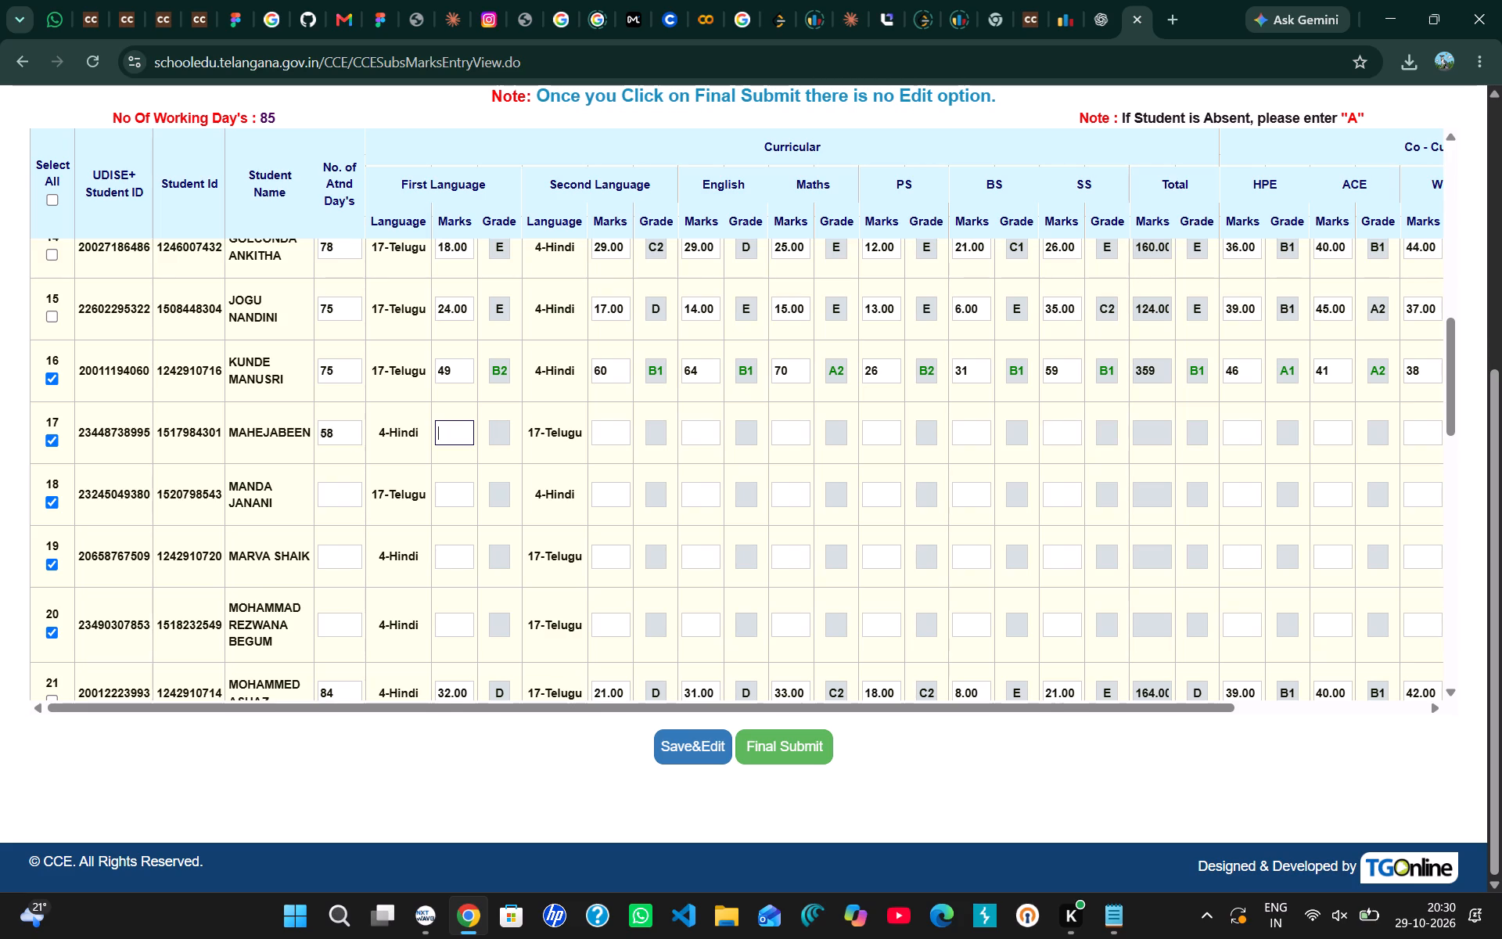
text(33)
key(Tab)
text(38)
key(Tab)
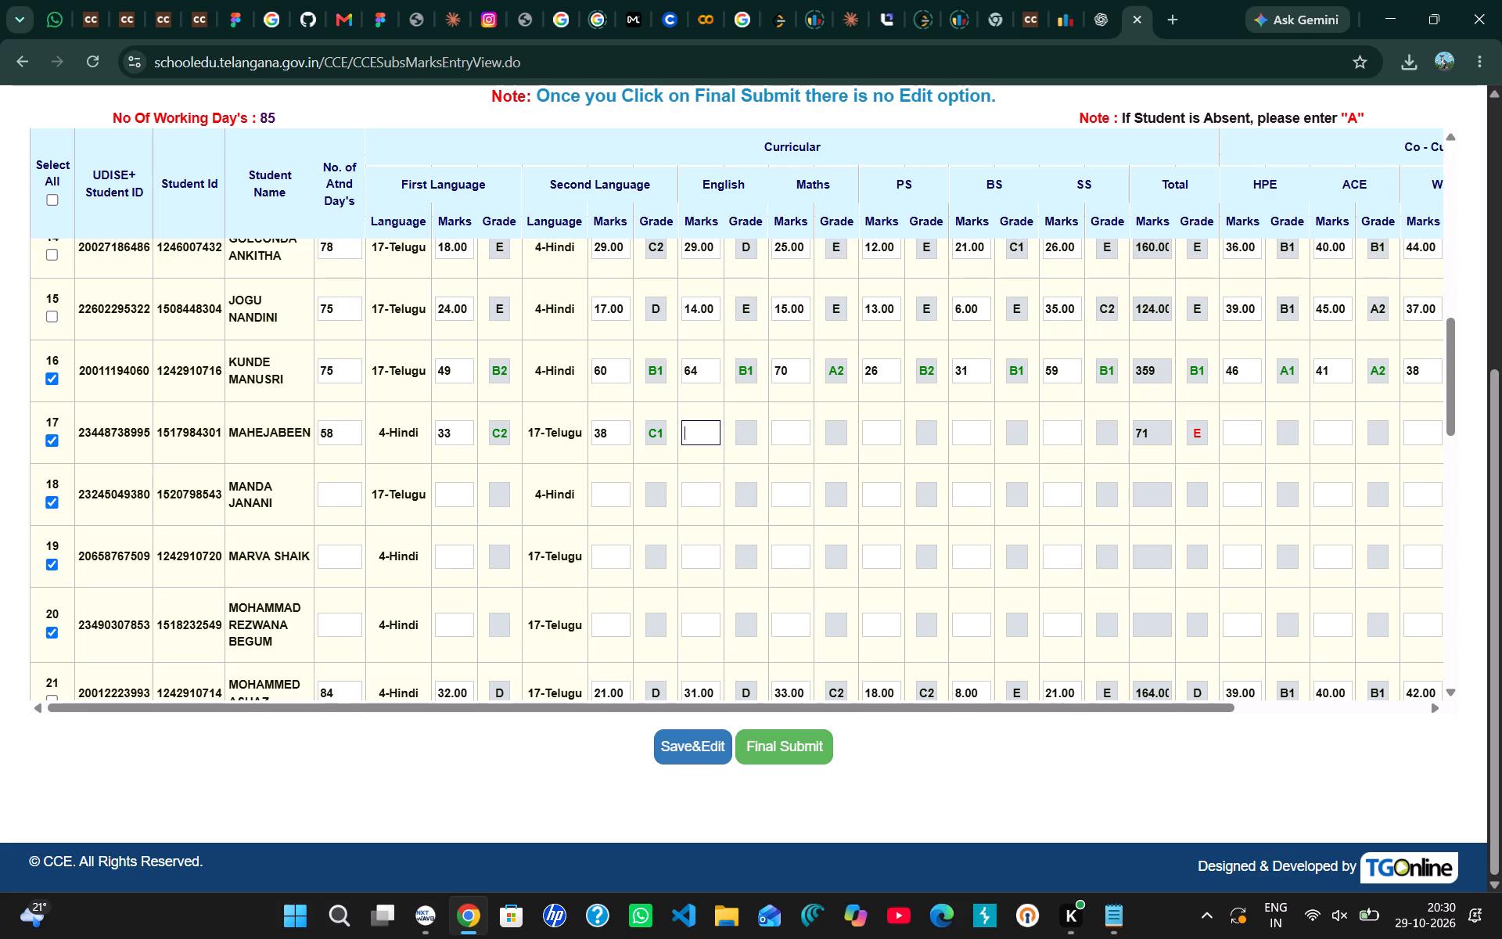
Enter row 17's remaining curricular marks: English 55, Maths 8, PS 14, BS 9 and SS 36.
text(55)
key(Tab)
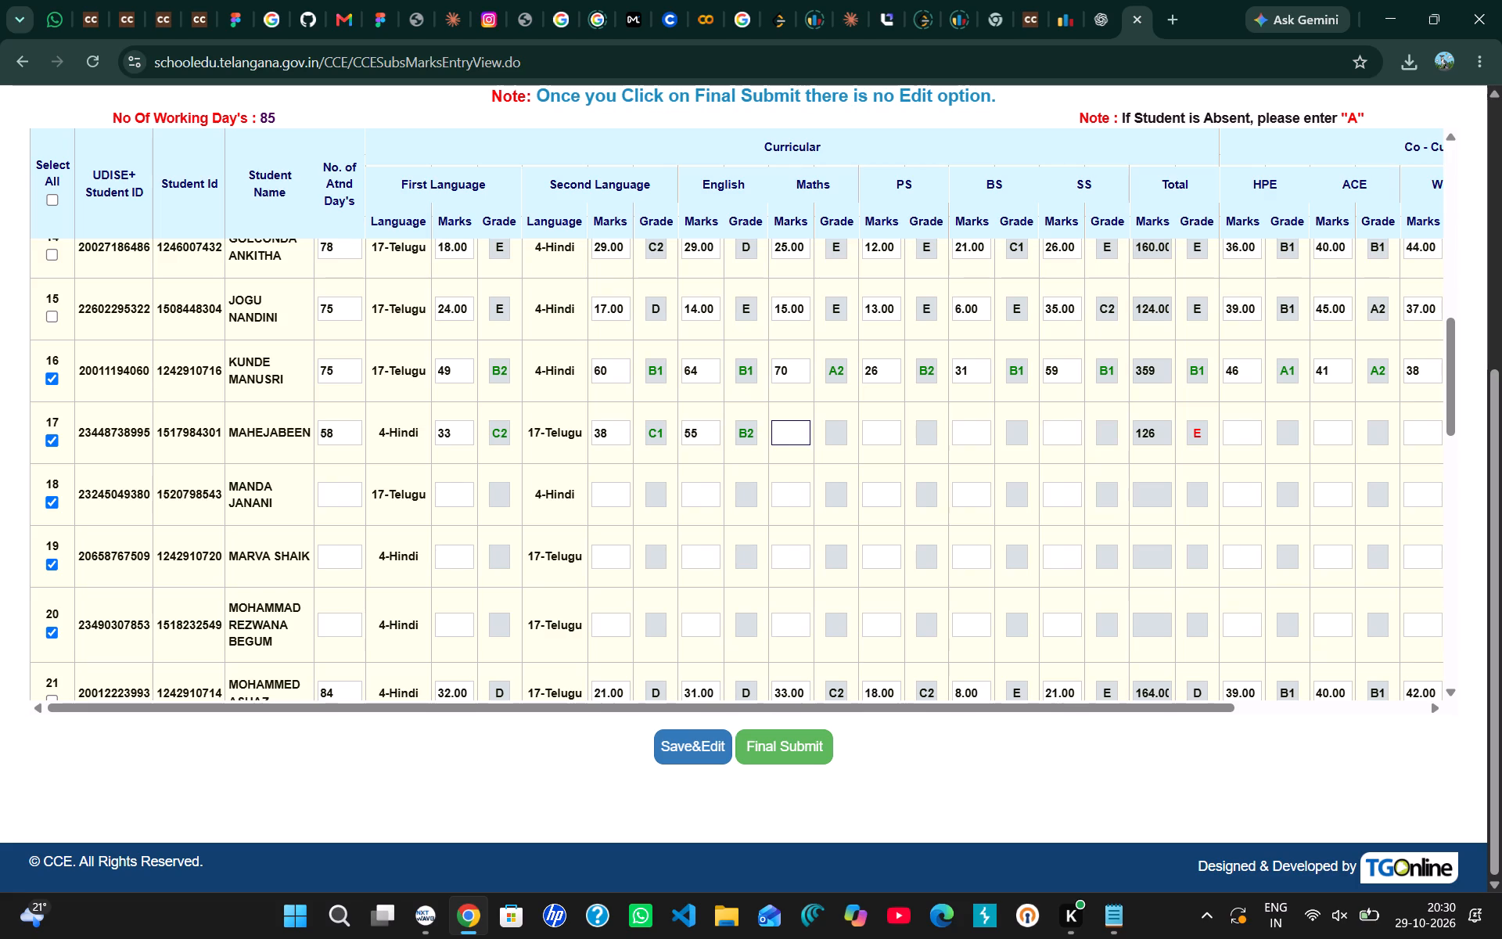
key(8)
key(Tab)
text(14)
key(Tab)
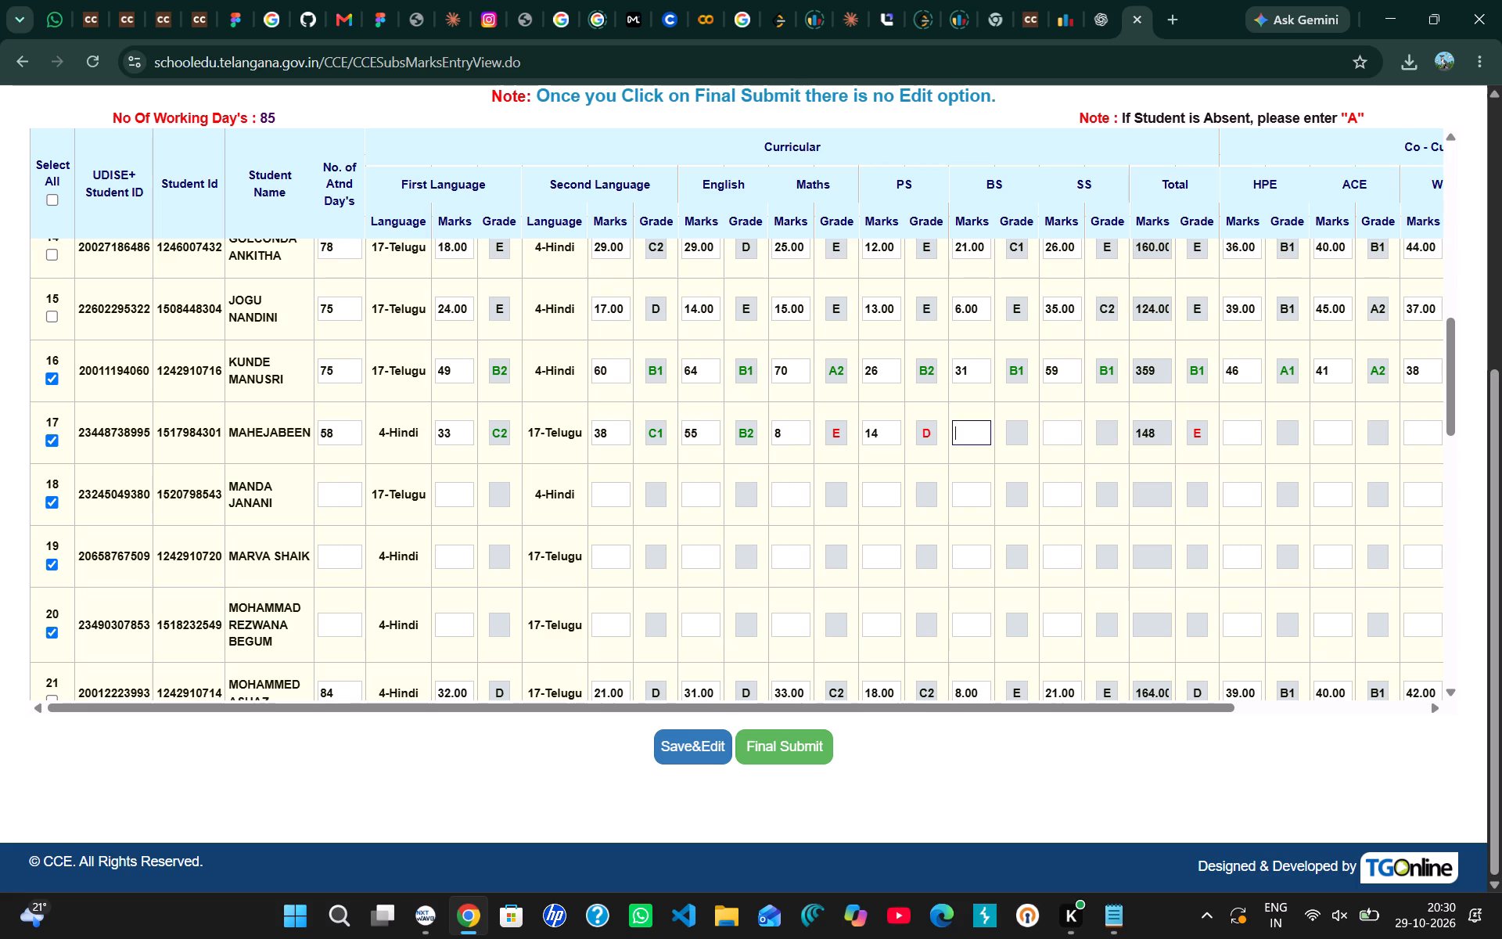
key(9)
key(Tab)
text(36)
key(Tab)
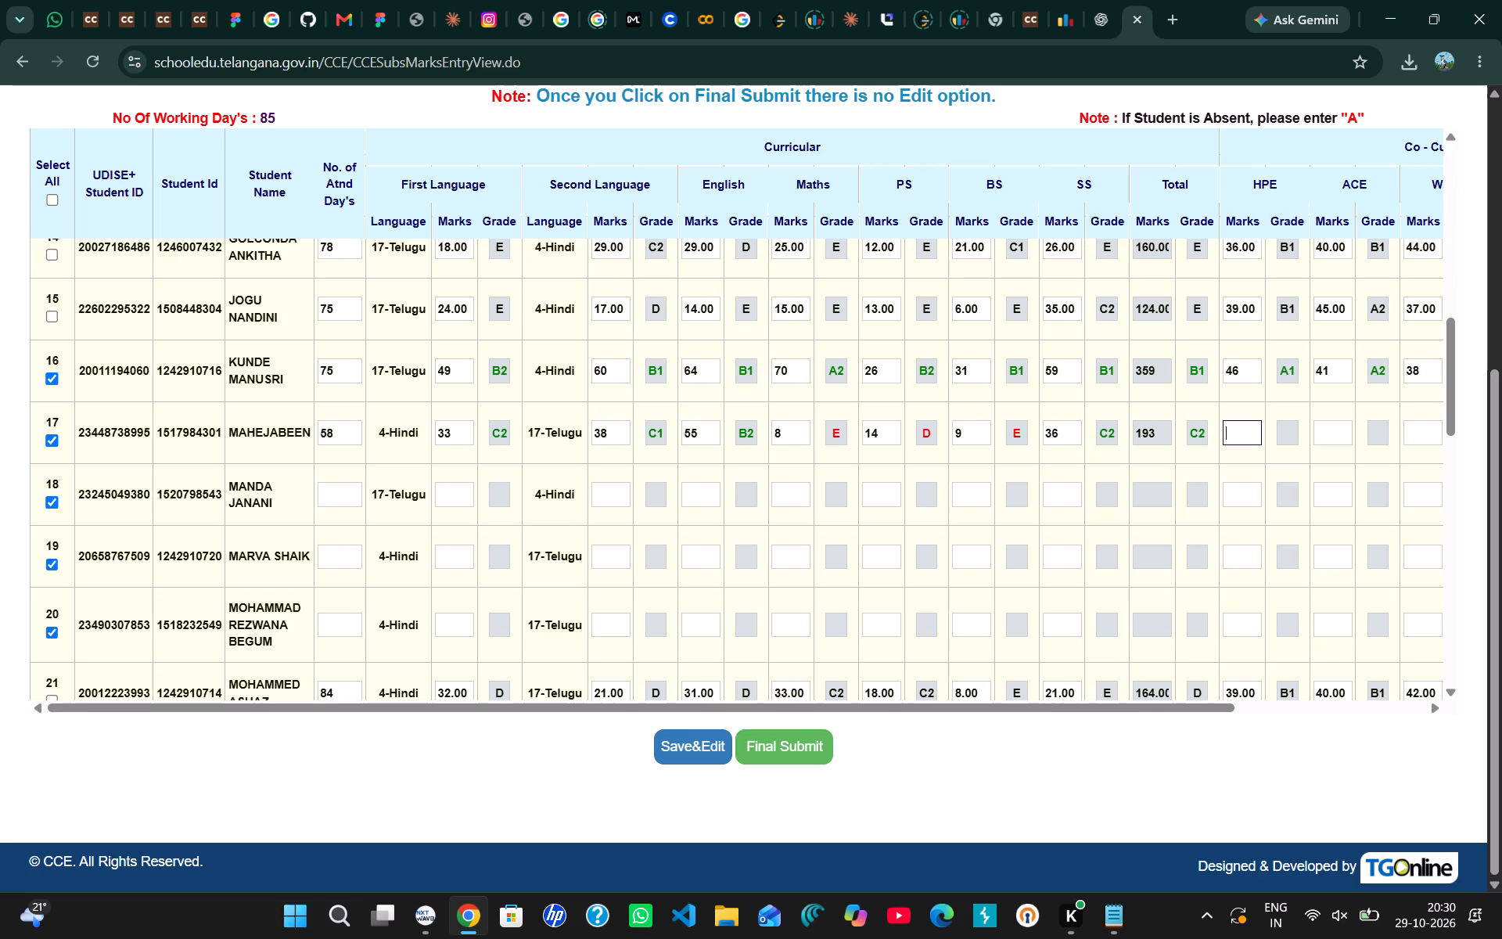
Enter row 17's co-curricular marks: HPE 37, ACE 44, WCE 39 and VELS 45.
key(3)
key(7)
key(Tab)
text(44)
key(Tab)
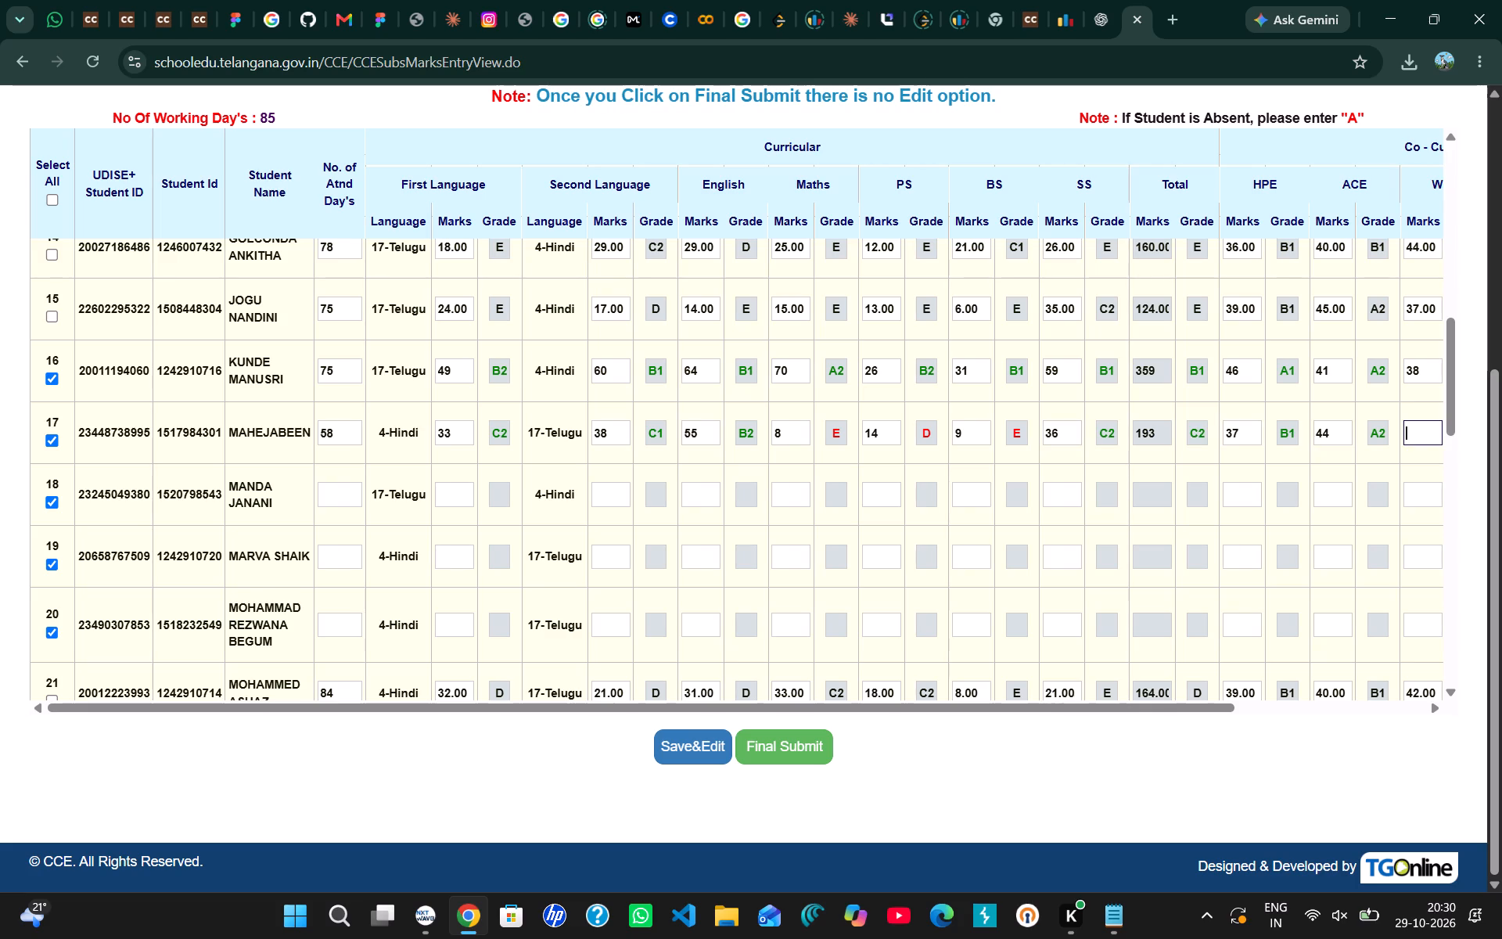
text(39)
key(Tab)
text(45)
key(Tab)
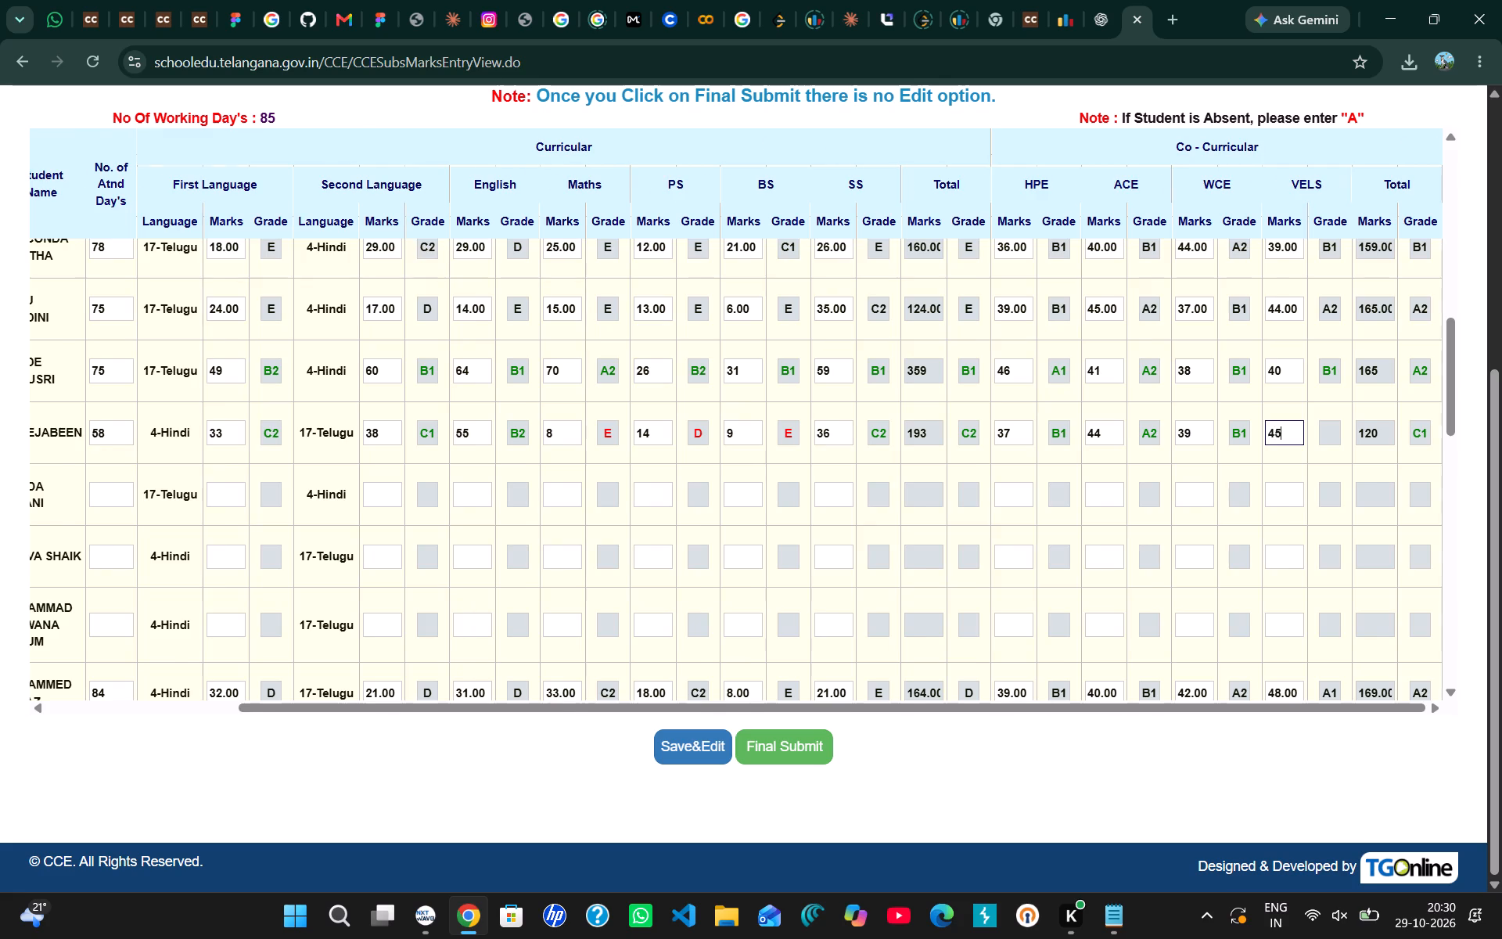
For the student in row 18, enter 78 attendance days, First Language marks 28, Second Language marks 30 and English marks 38.
scroll(336, 429, left, 3)
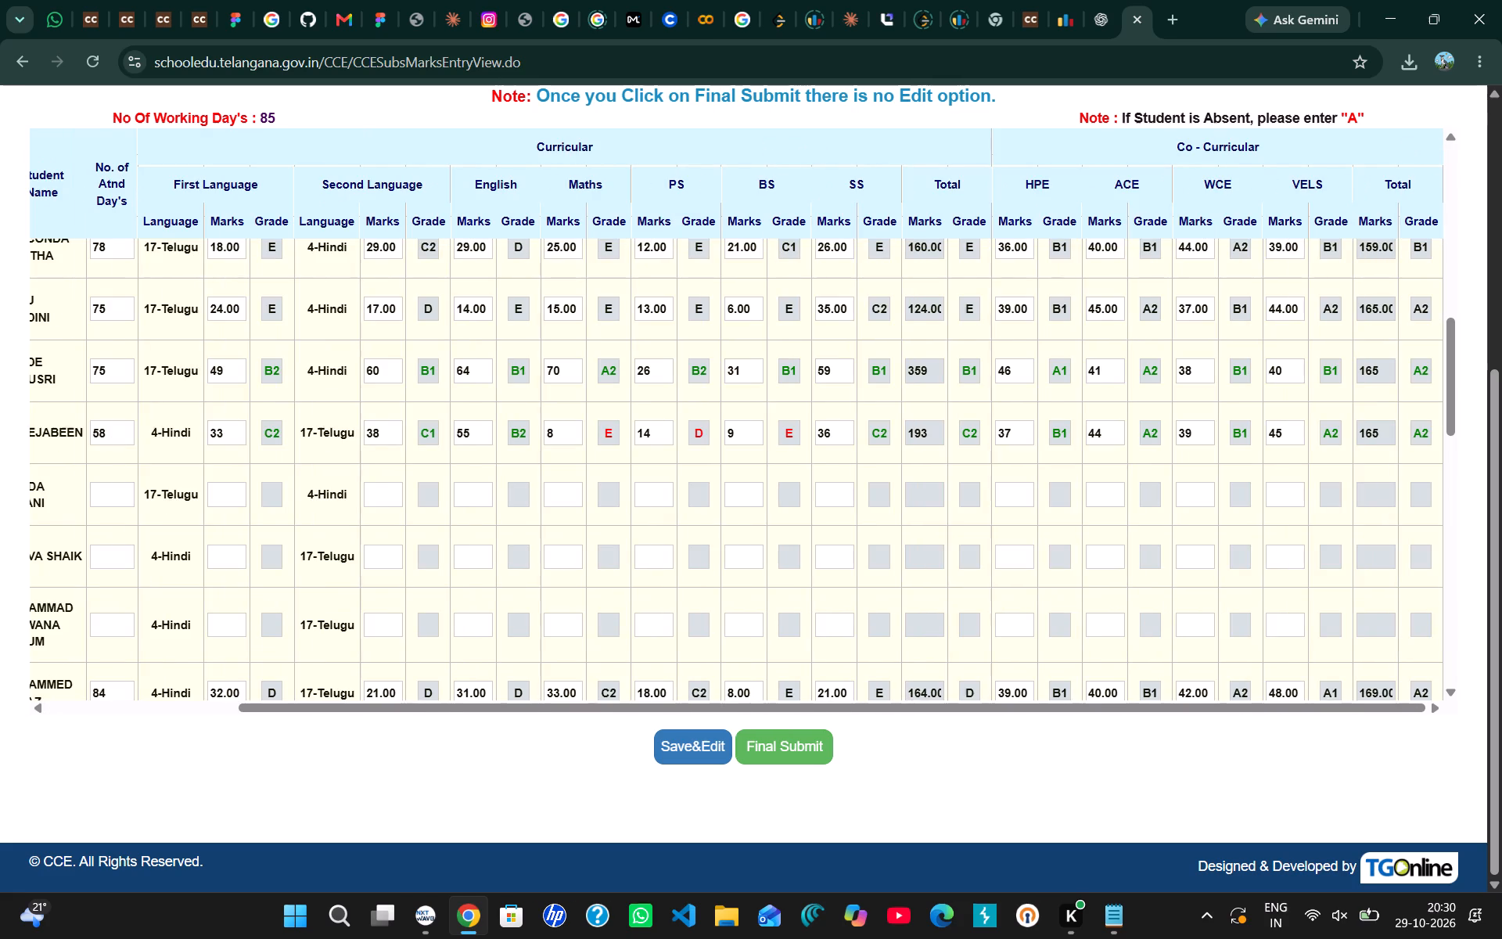
scroll(532, 409, right, 4)
click(375, 492)
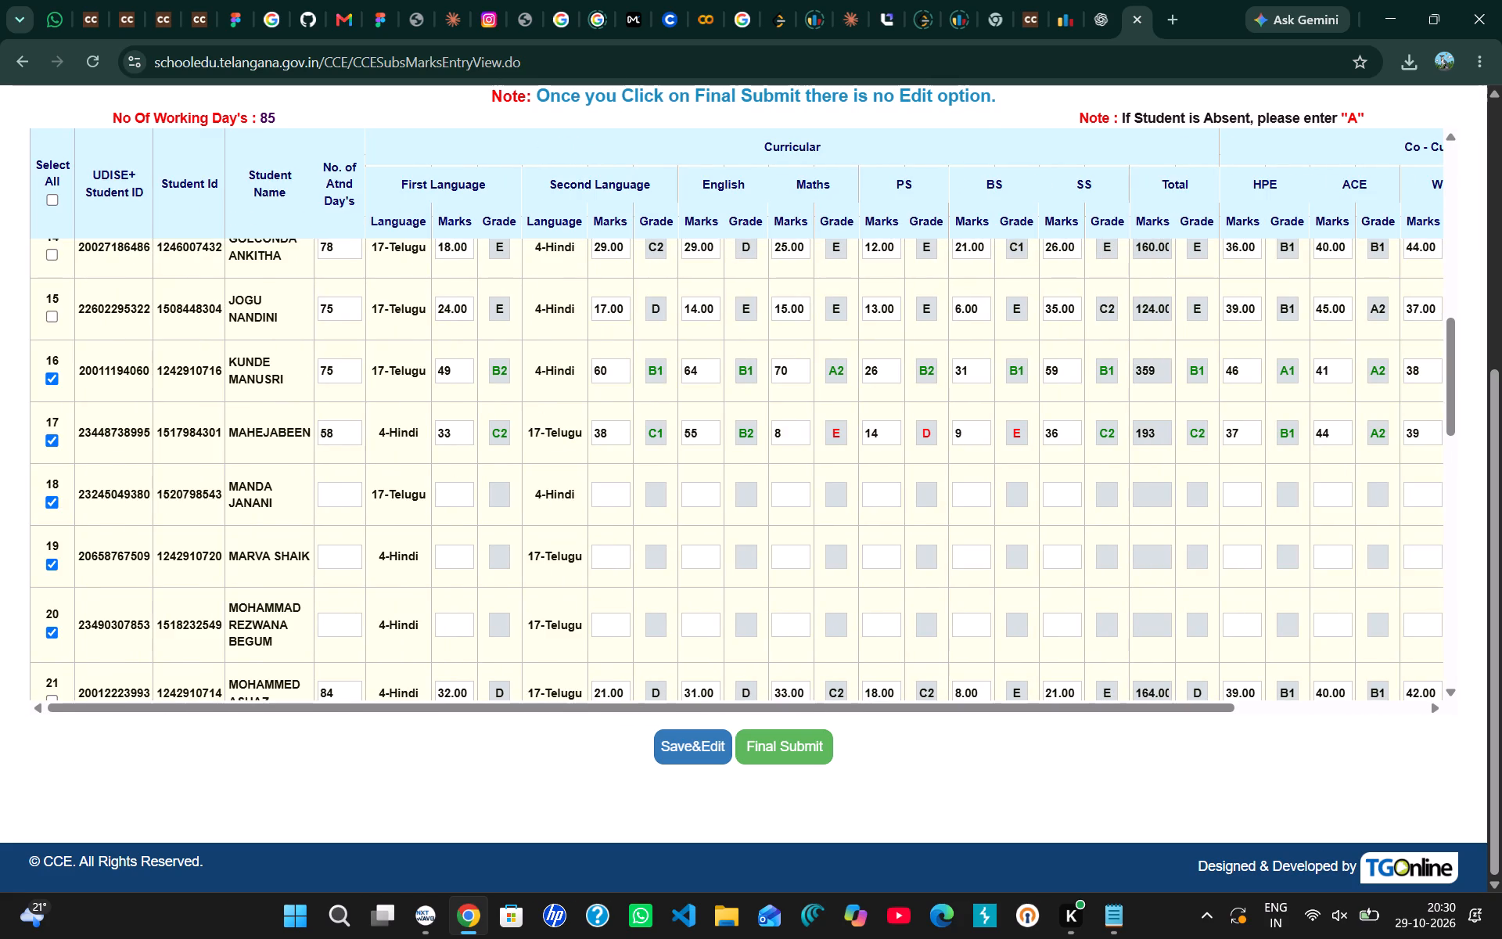
click(350, 491)
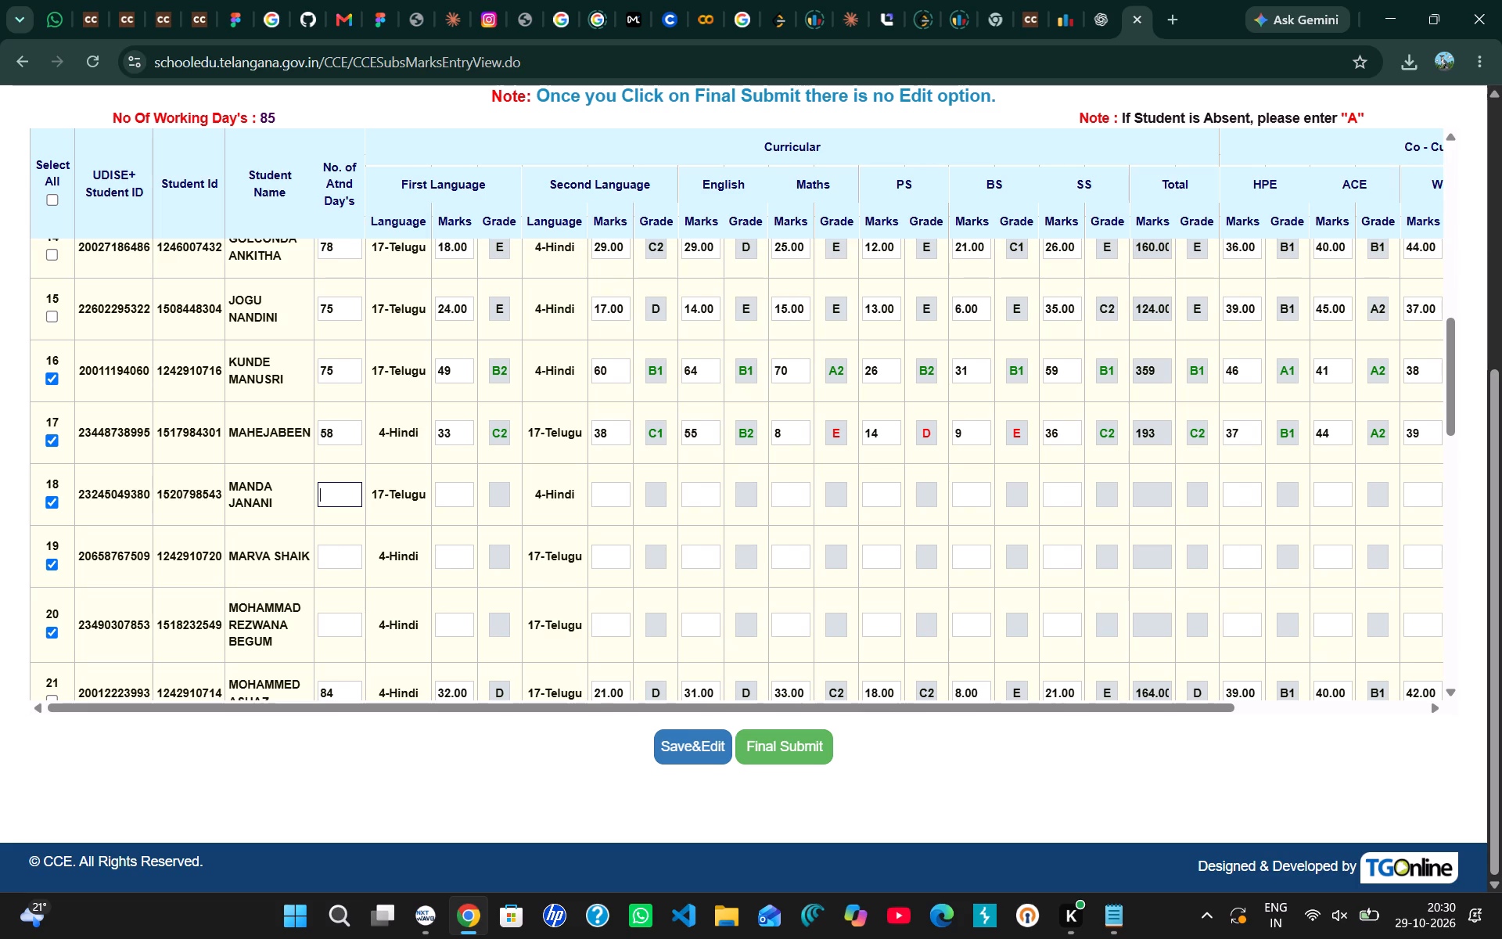
text(78)
key(Tab)
text(28)
key(Tab)
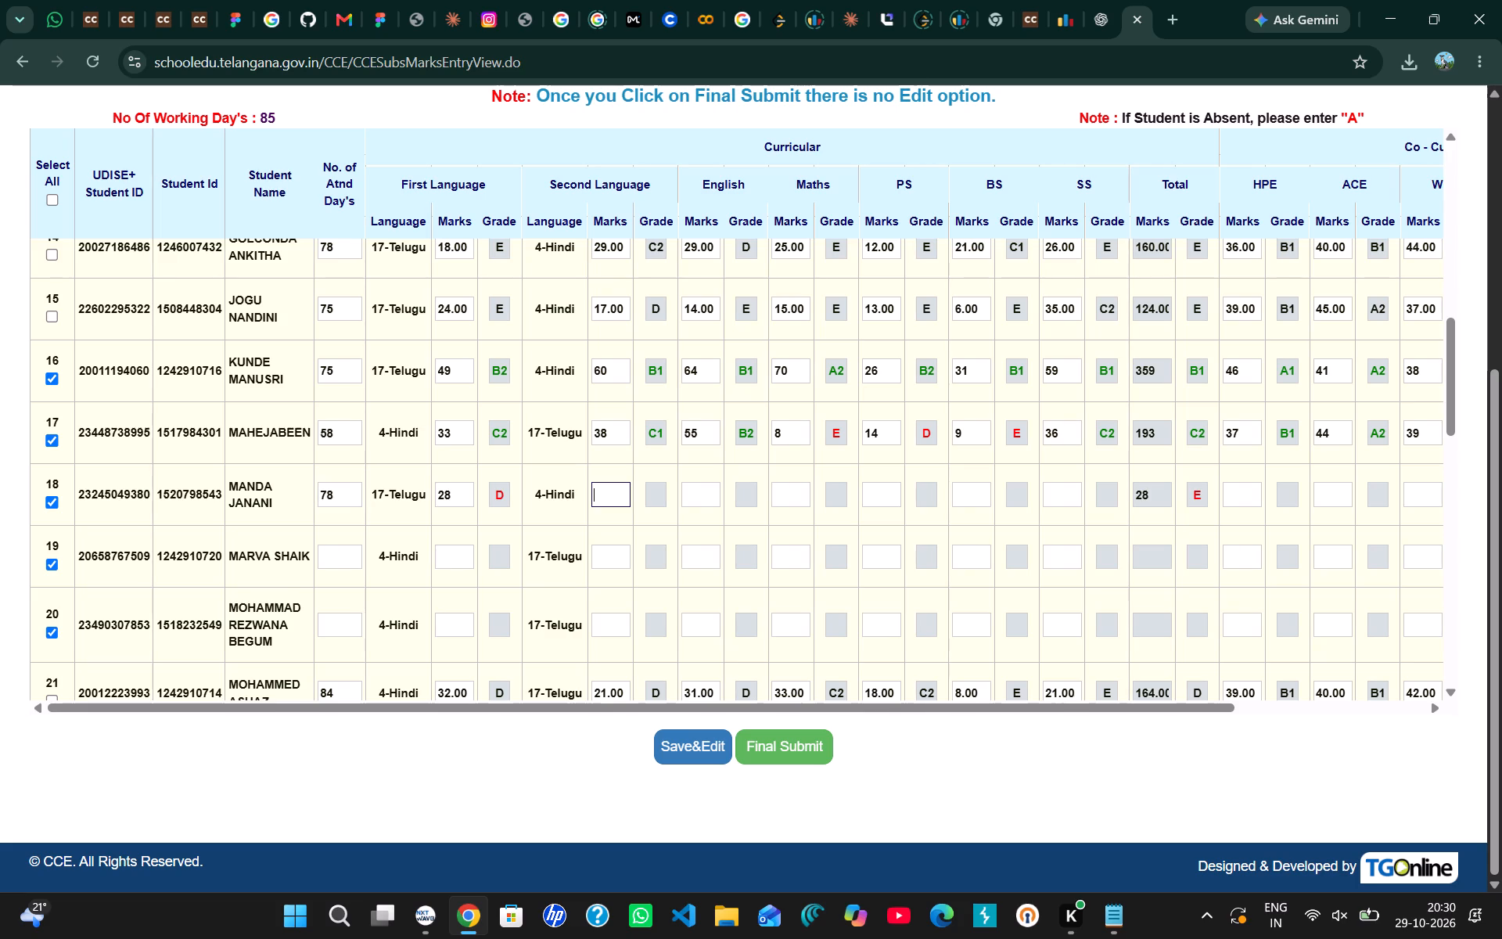
text(30)
key(Tab)
text(38)
key(Tab)
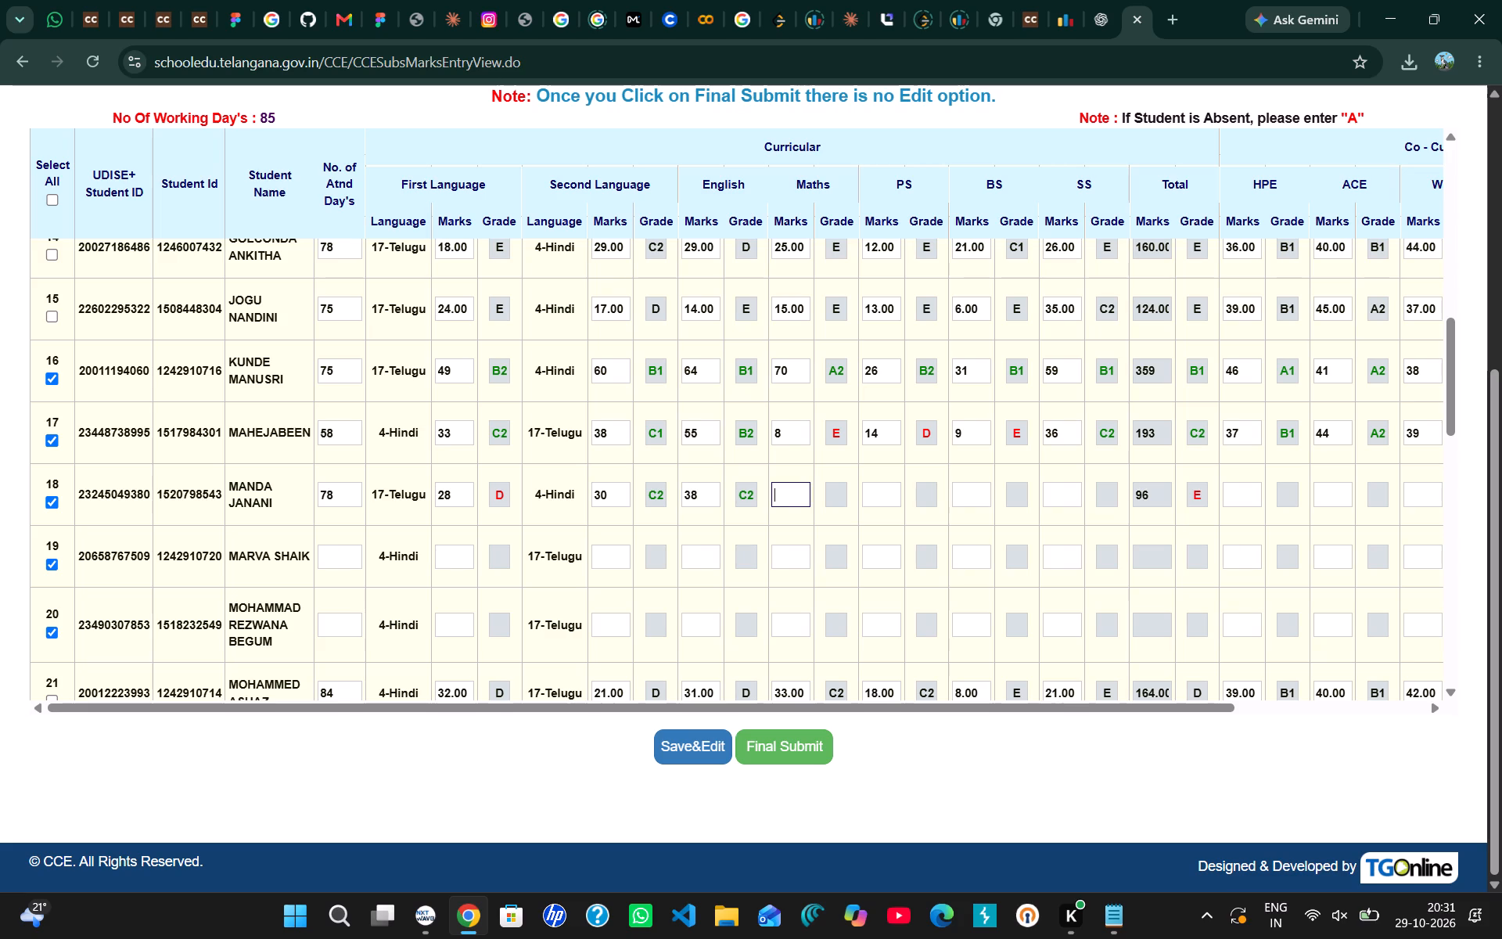
Enter row 18's remaining curricular marks: Maths 23, PS 15, BS 17 and SS 31.
text(23)
key(Tab)
text(15)
key(Tab)
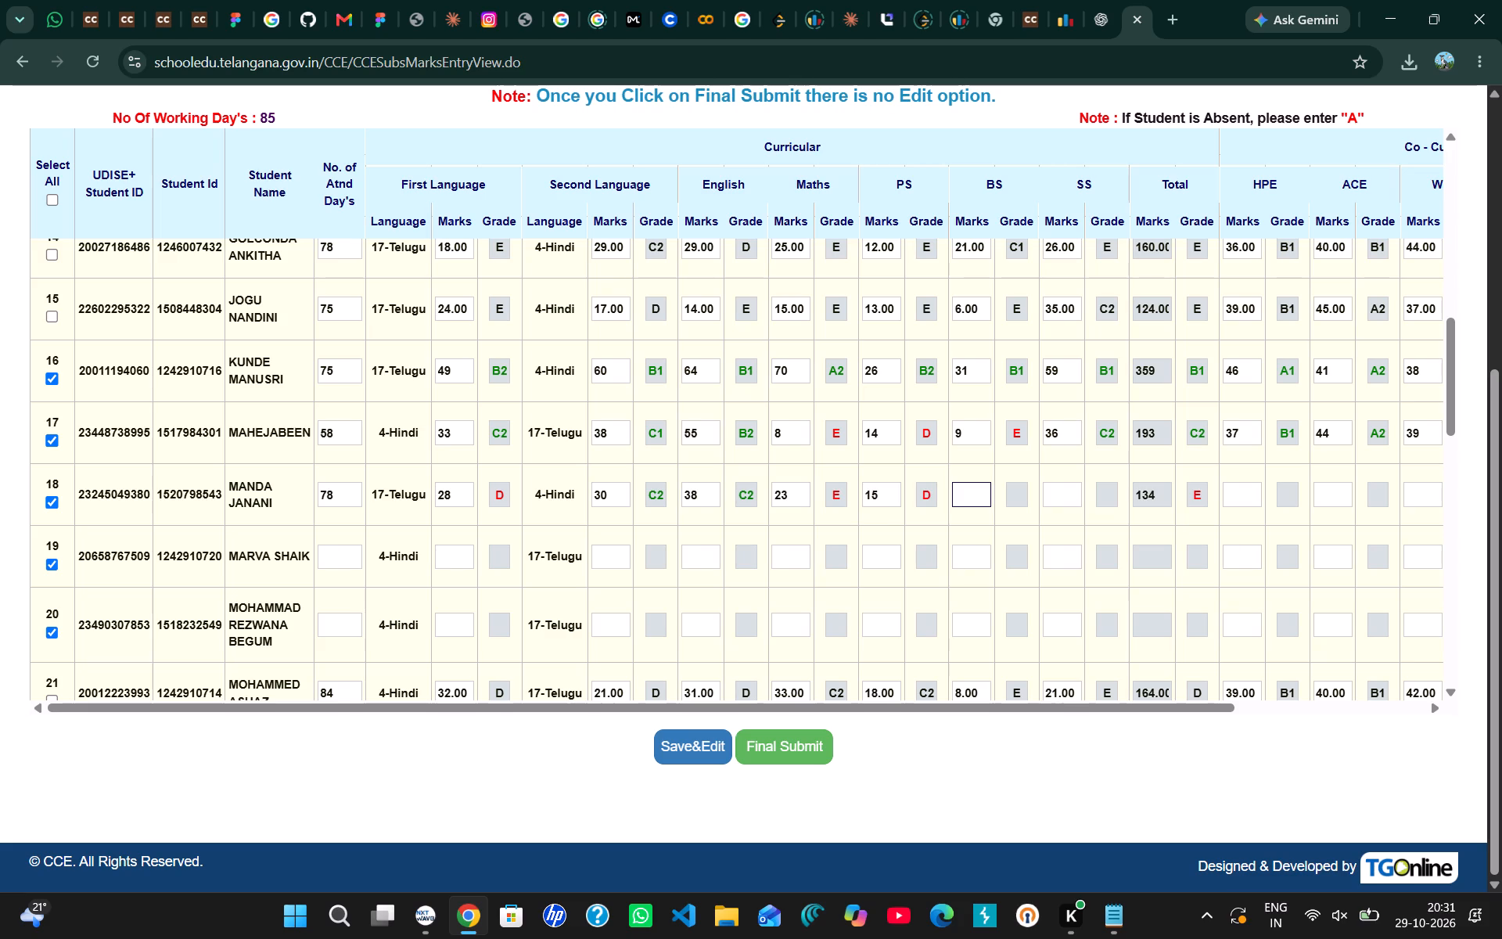
text(17)
key(Tab)
key(3)
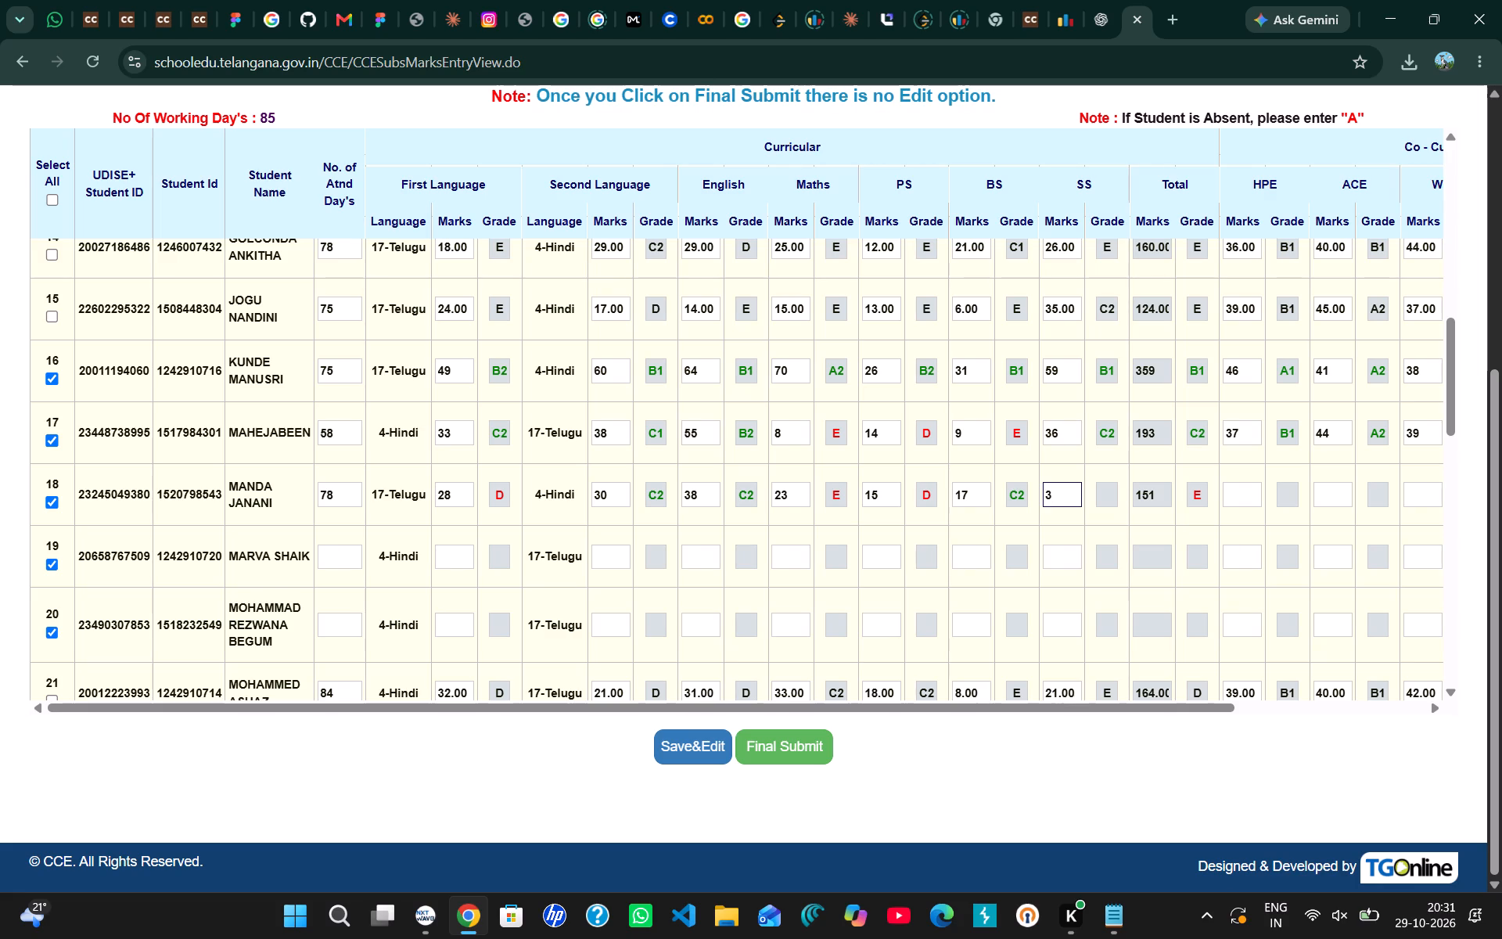
key(1)
key(Tab)
Enter row 18's co-curricular marks: HPE 39, ACE 44, WCE 43 and VELS 40.
key(3)
key(9)
key(Tab)
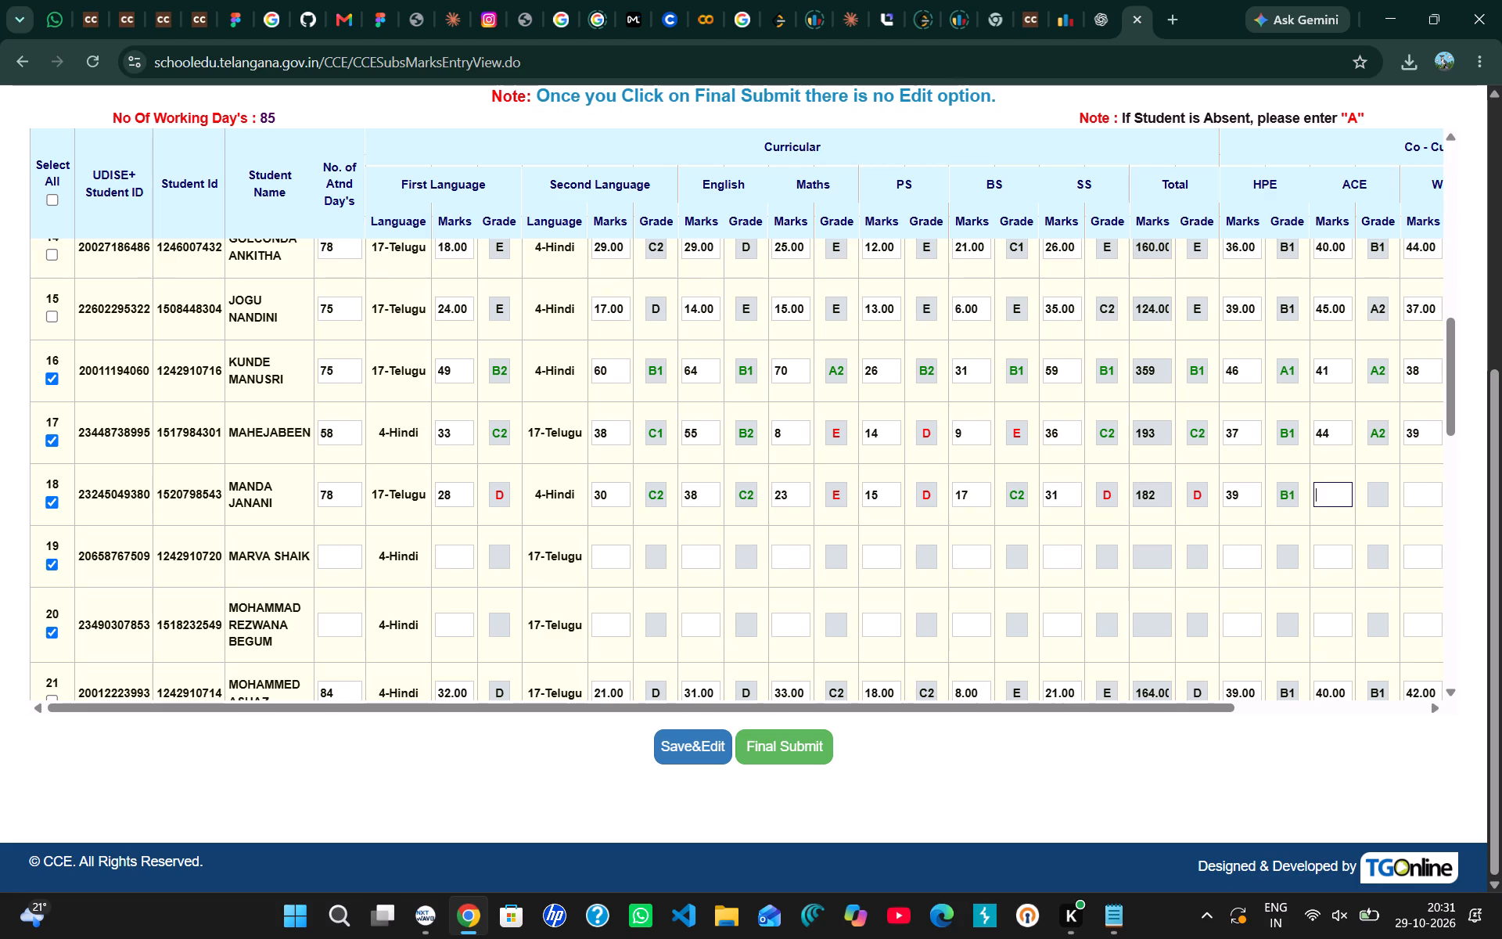
text(44)
key(Tab)
key(4)
key(3)
key(Tab)
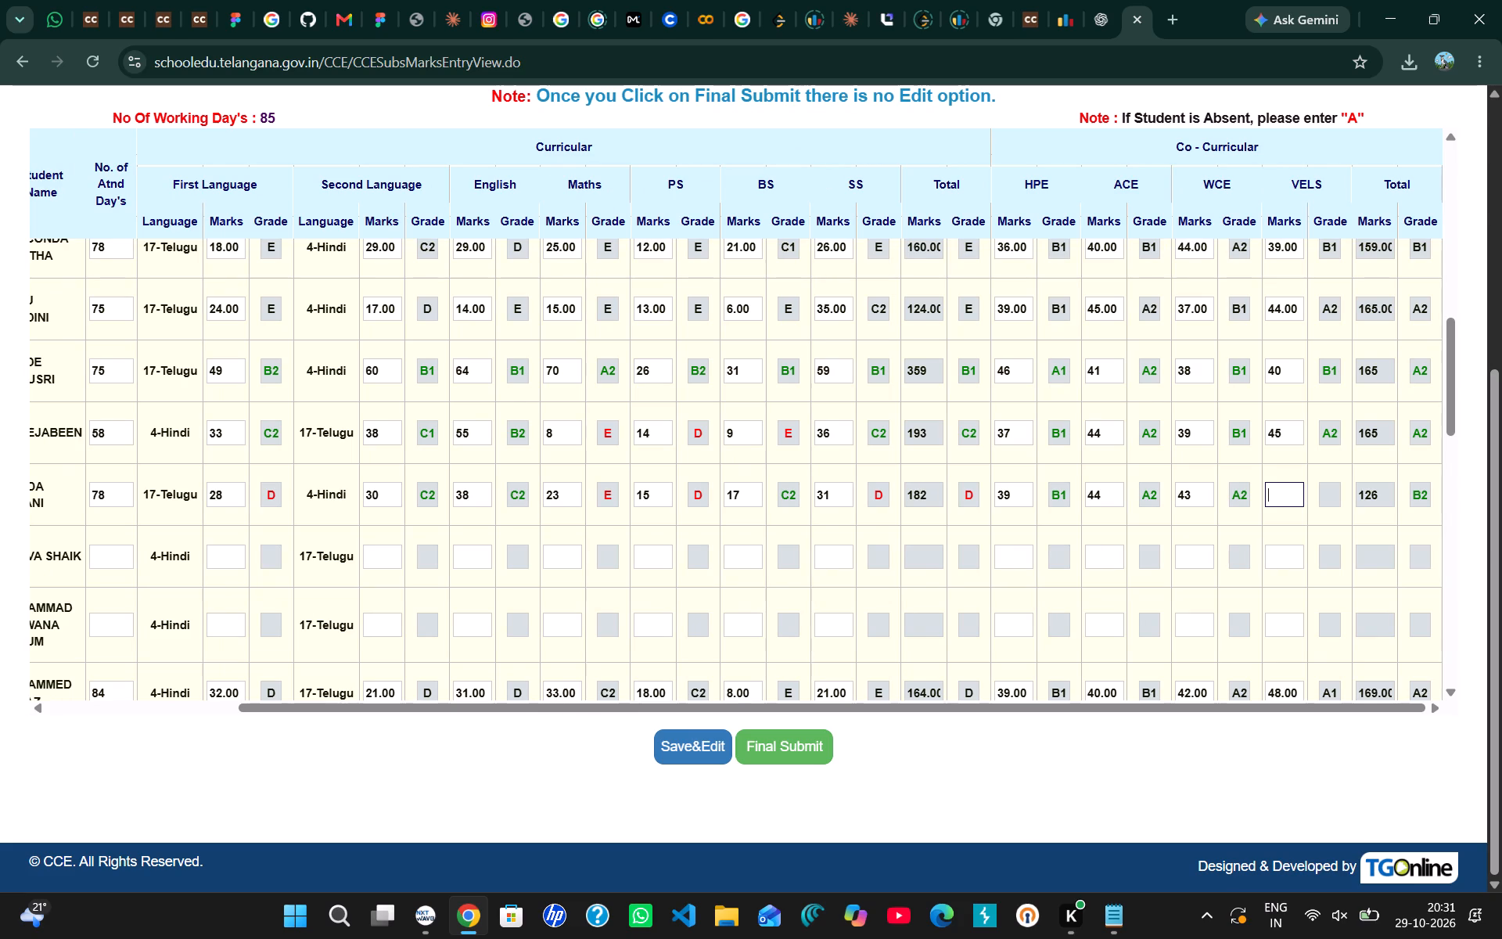
text(40)
key(Tab)
For the student in row 19, enter 85 attendance days, First Language marks 64, Second Language marks 53 and English marks 69.
scroll(350, 491, left, 8)
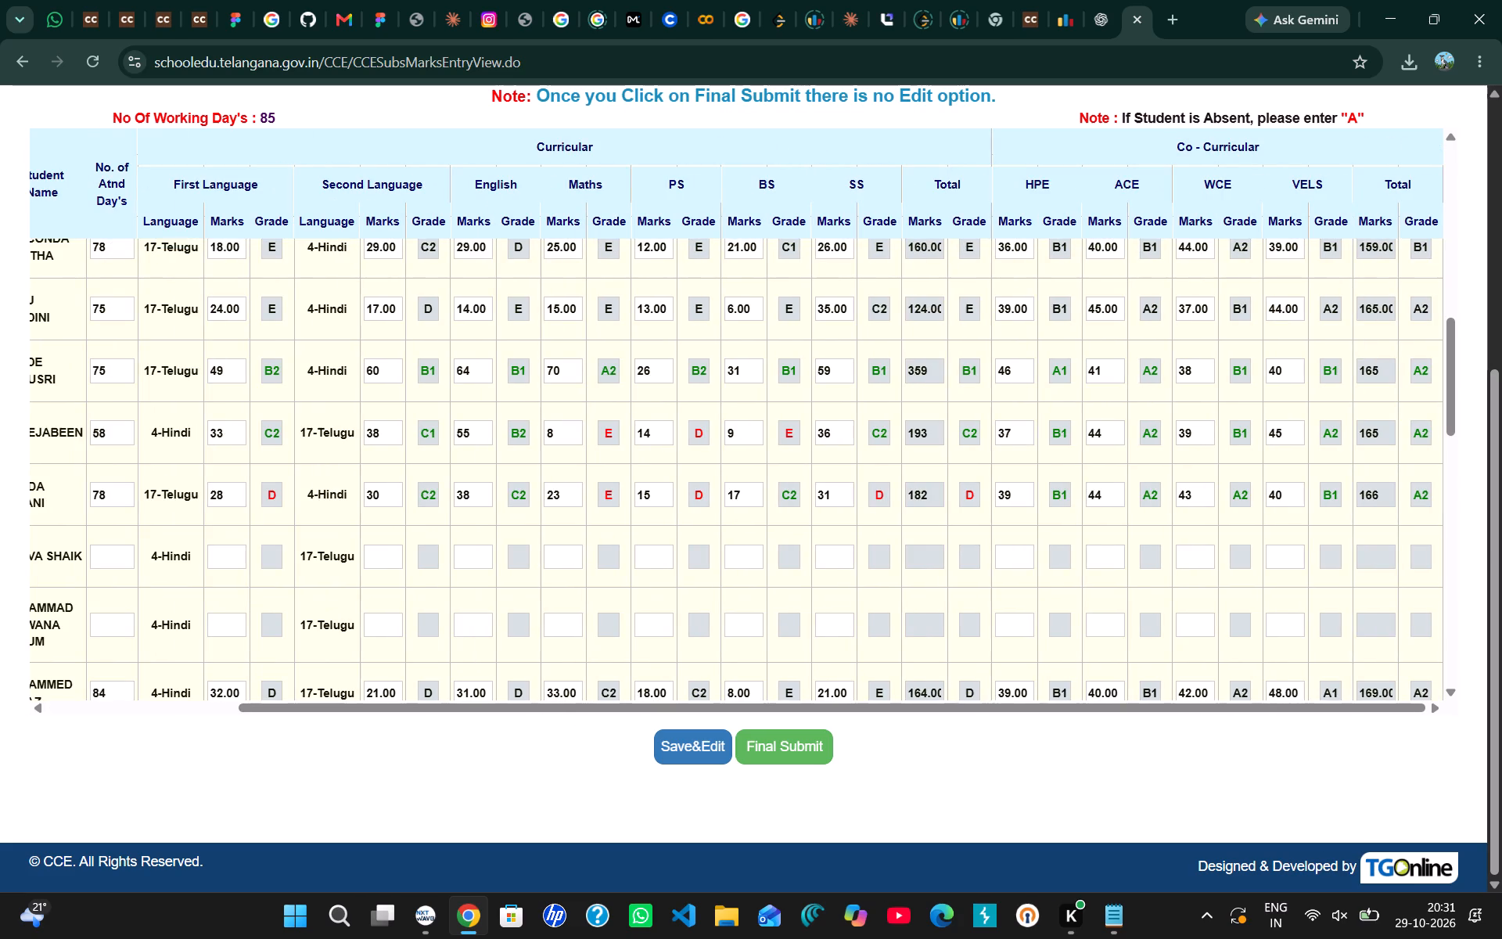
scroll(350, 491, right, 5)
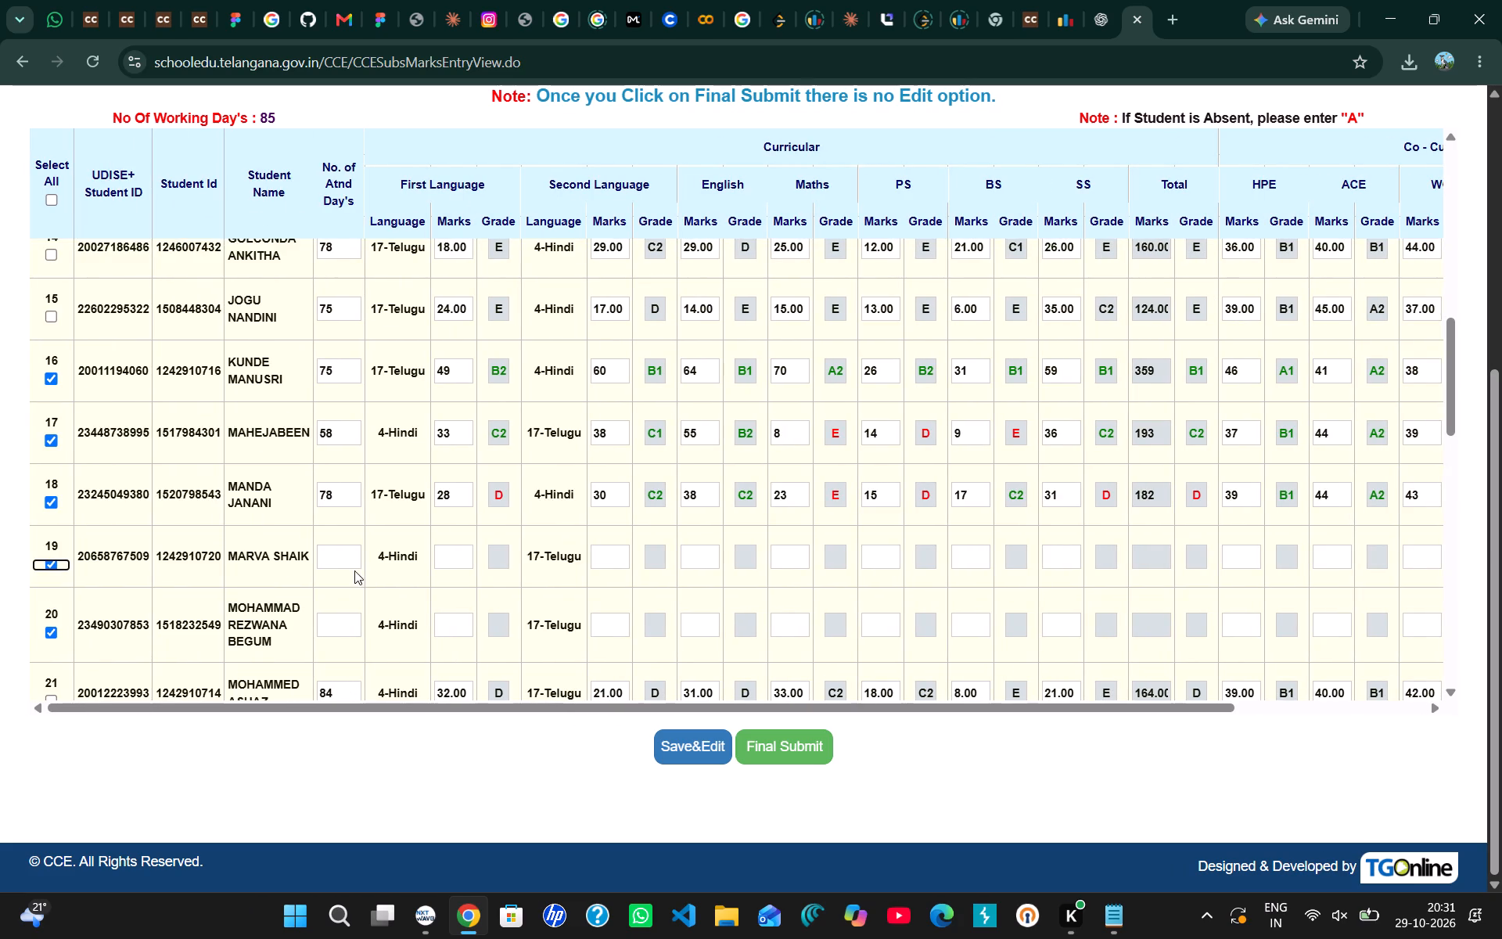
click(356, 553)
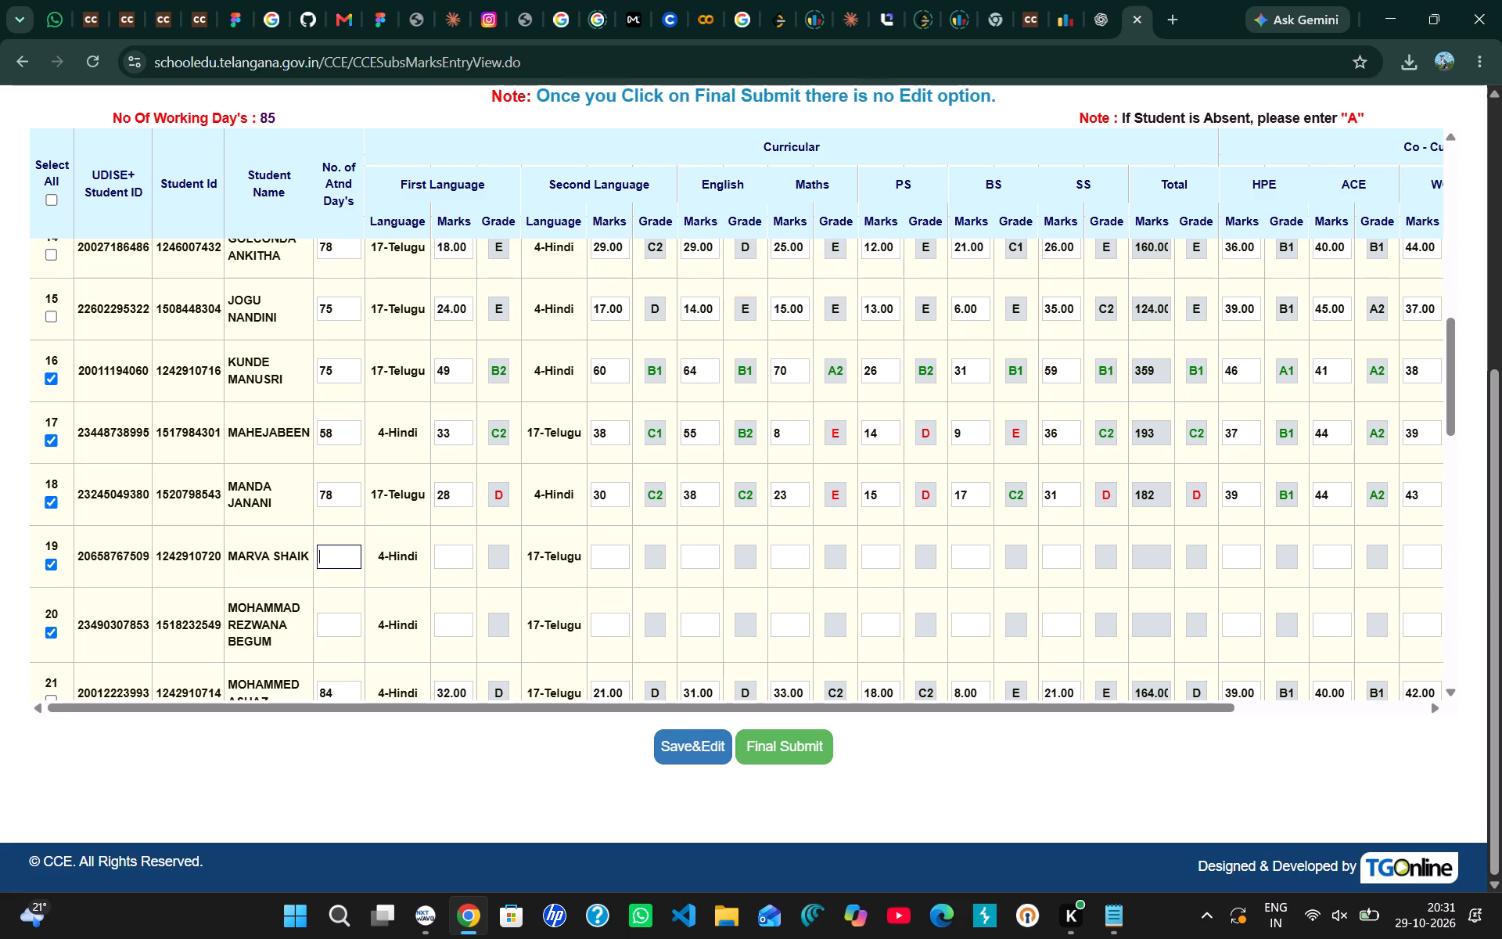
text(85)
key(Tab)
text(64)
key(Tab)
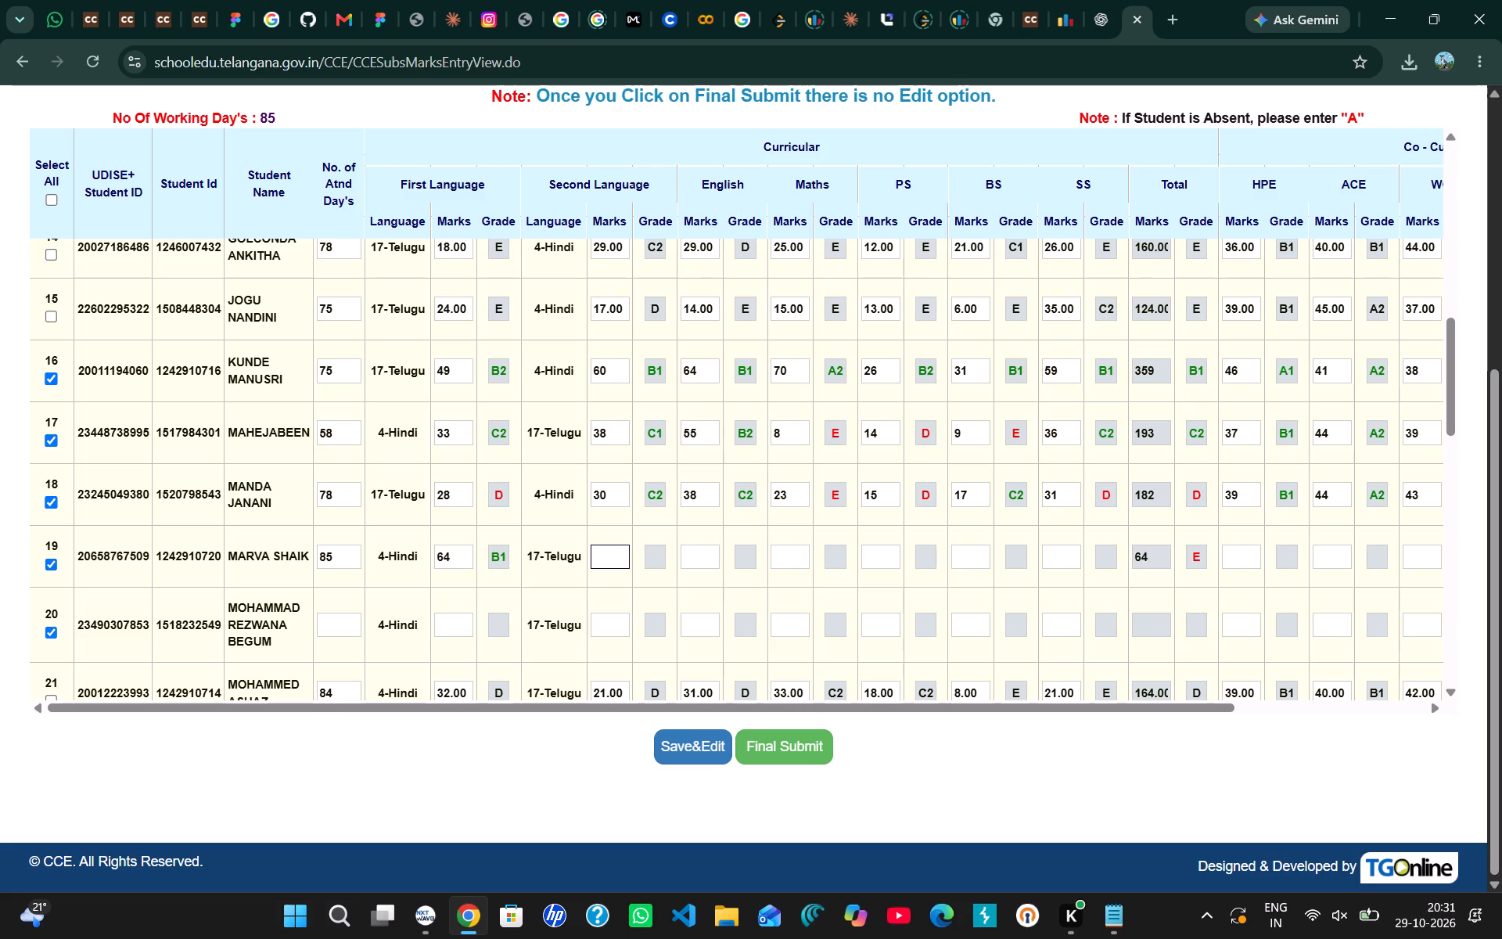
text(53)
key(Tab)
text(69)
key(Tab)
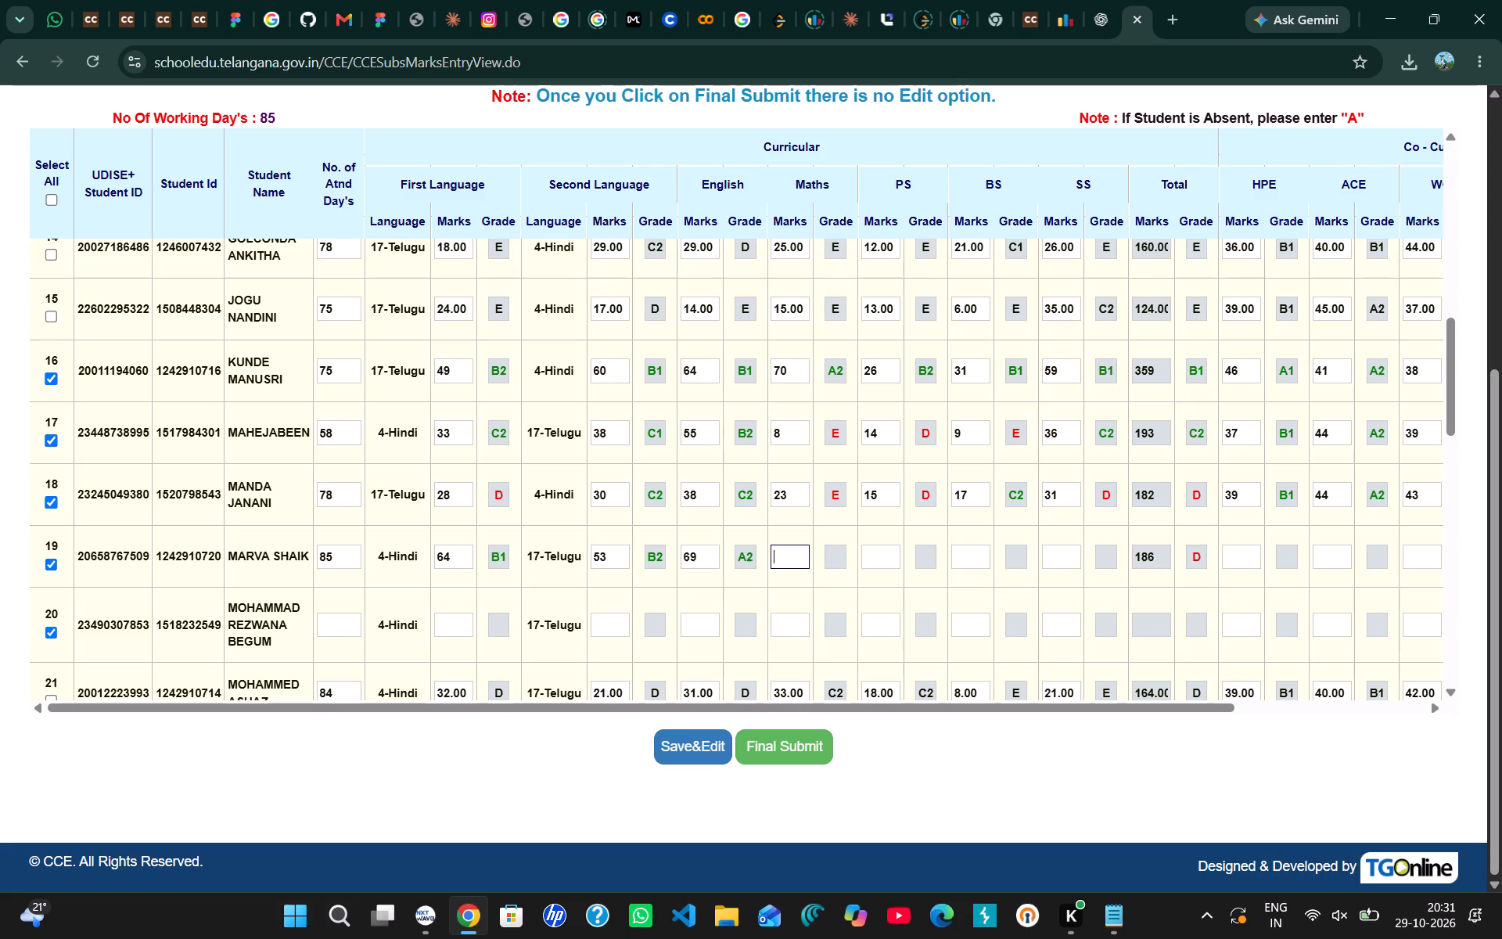
Enter row 19's remaining curricular marks: Maths 42, PS 33, BS 34 and SS 64.
text(42)
key(Tab)
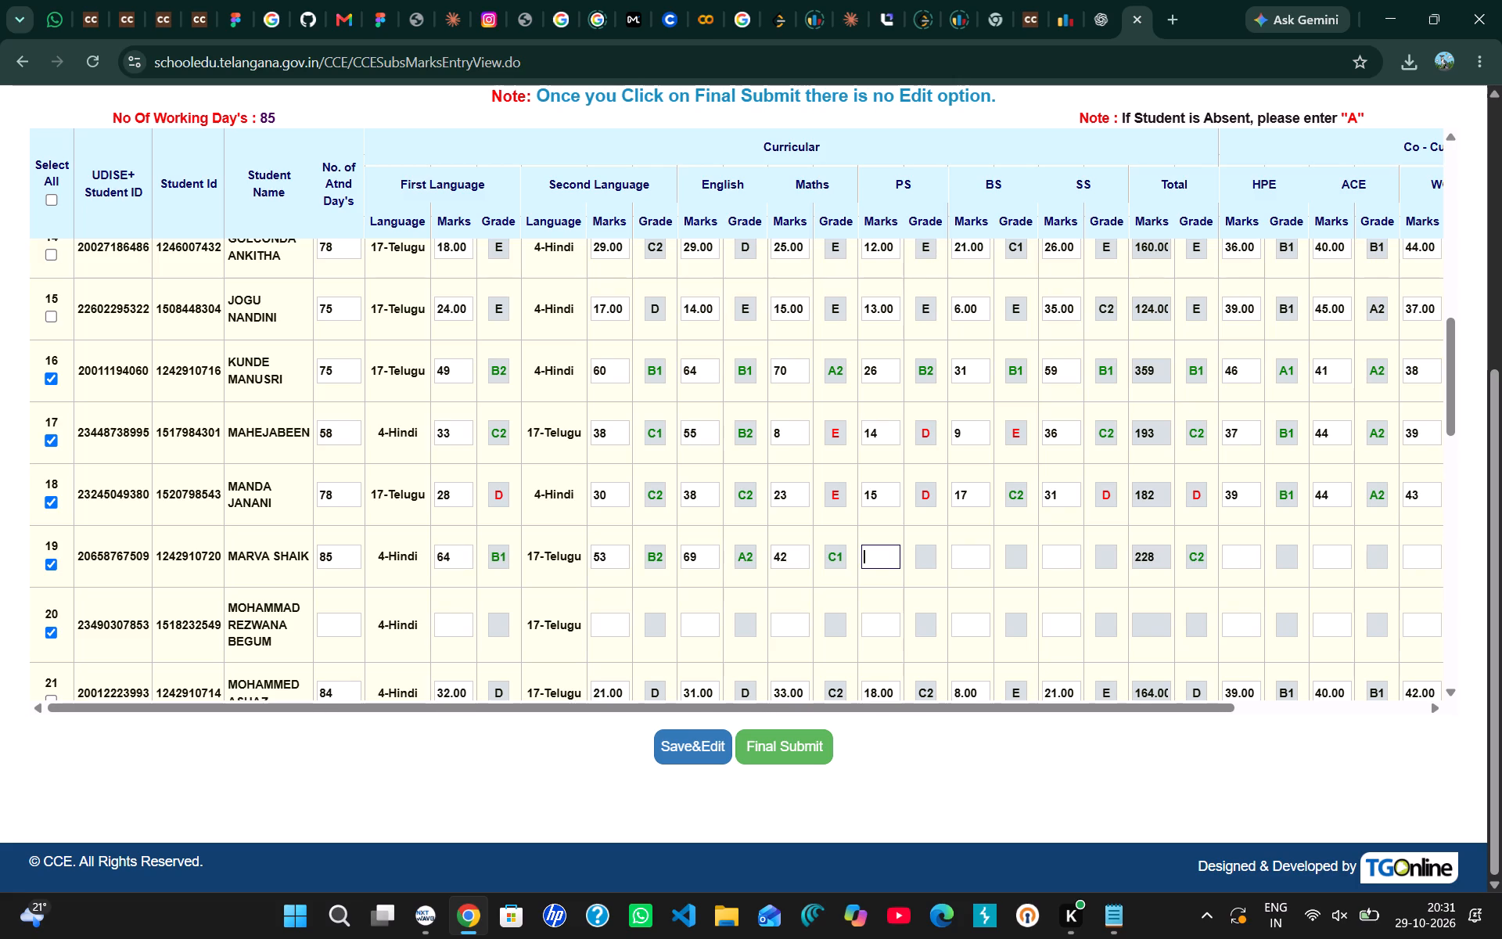
text(33)
key(Tab)
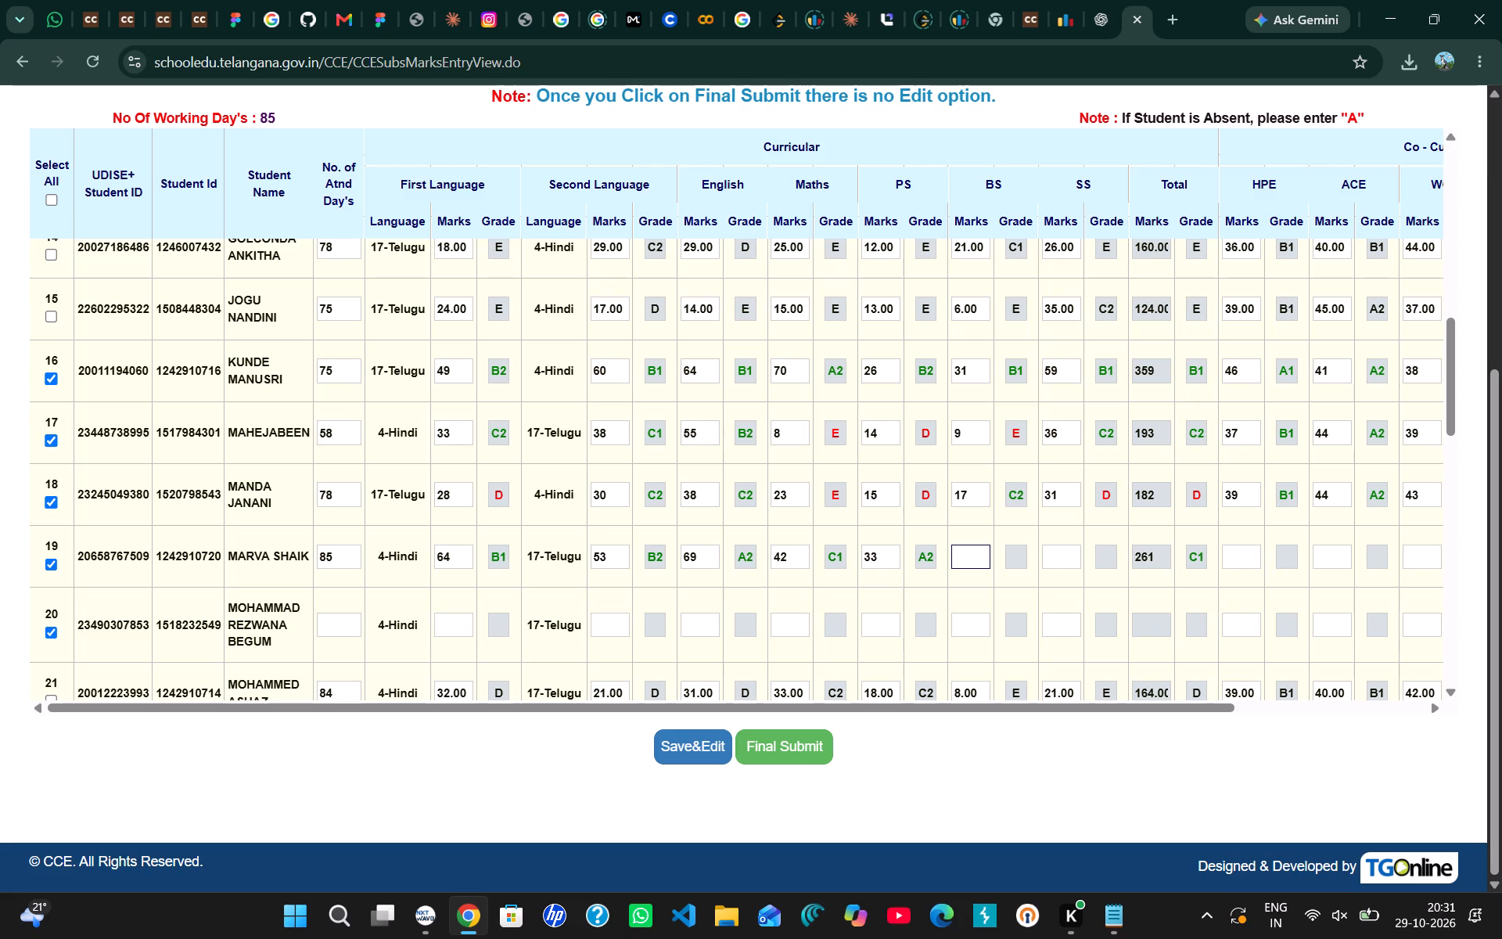
text(34)
key(Tab)
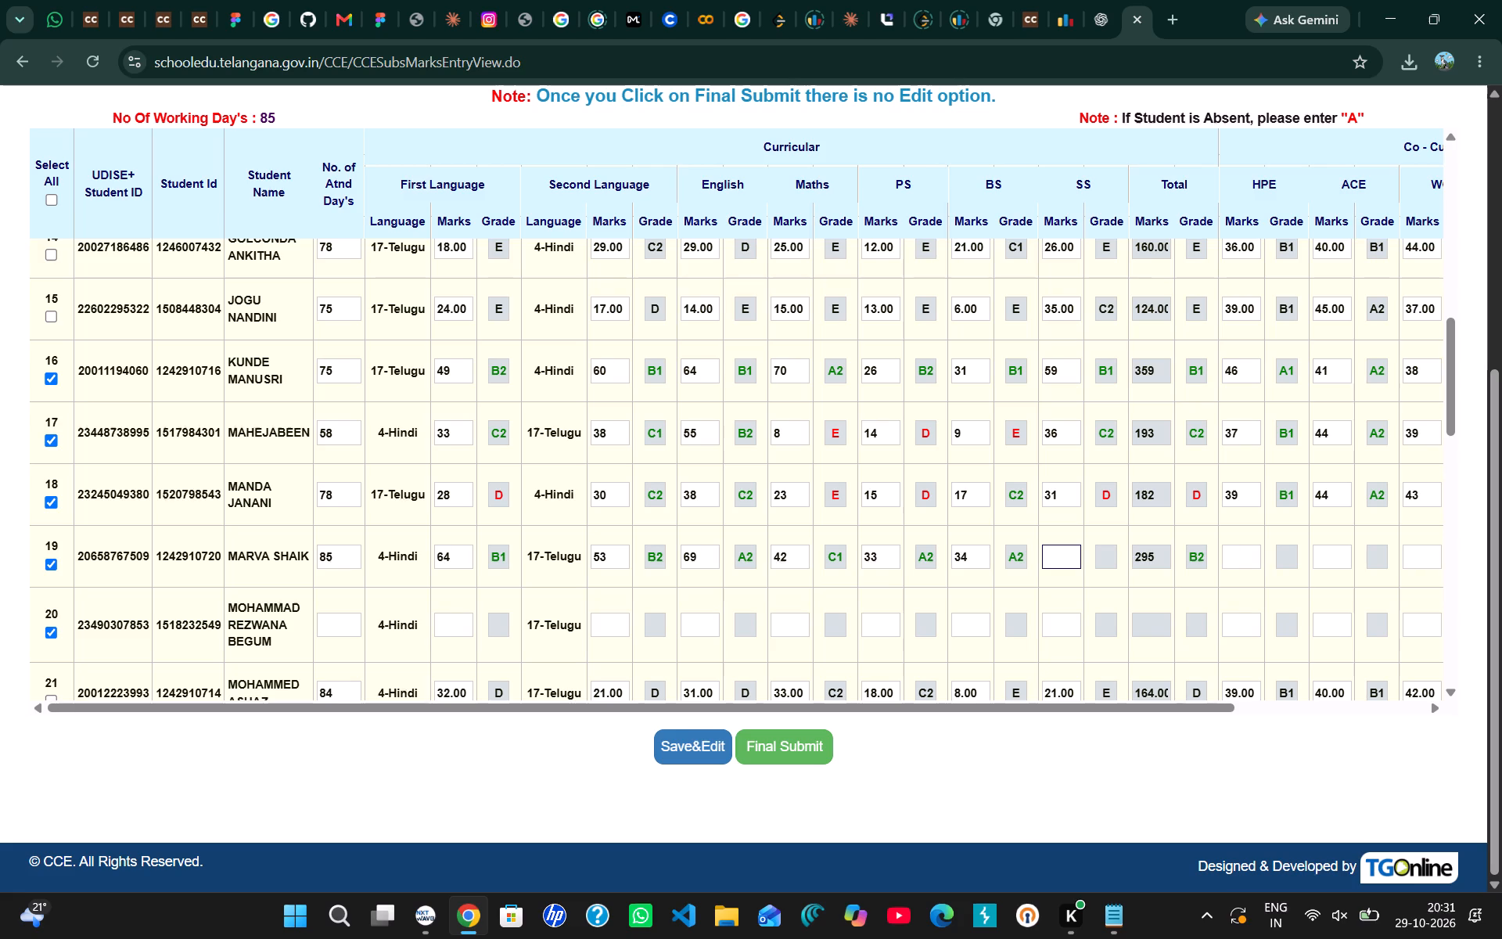
text(64)
key(Tab)
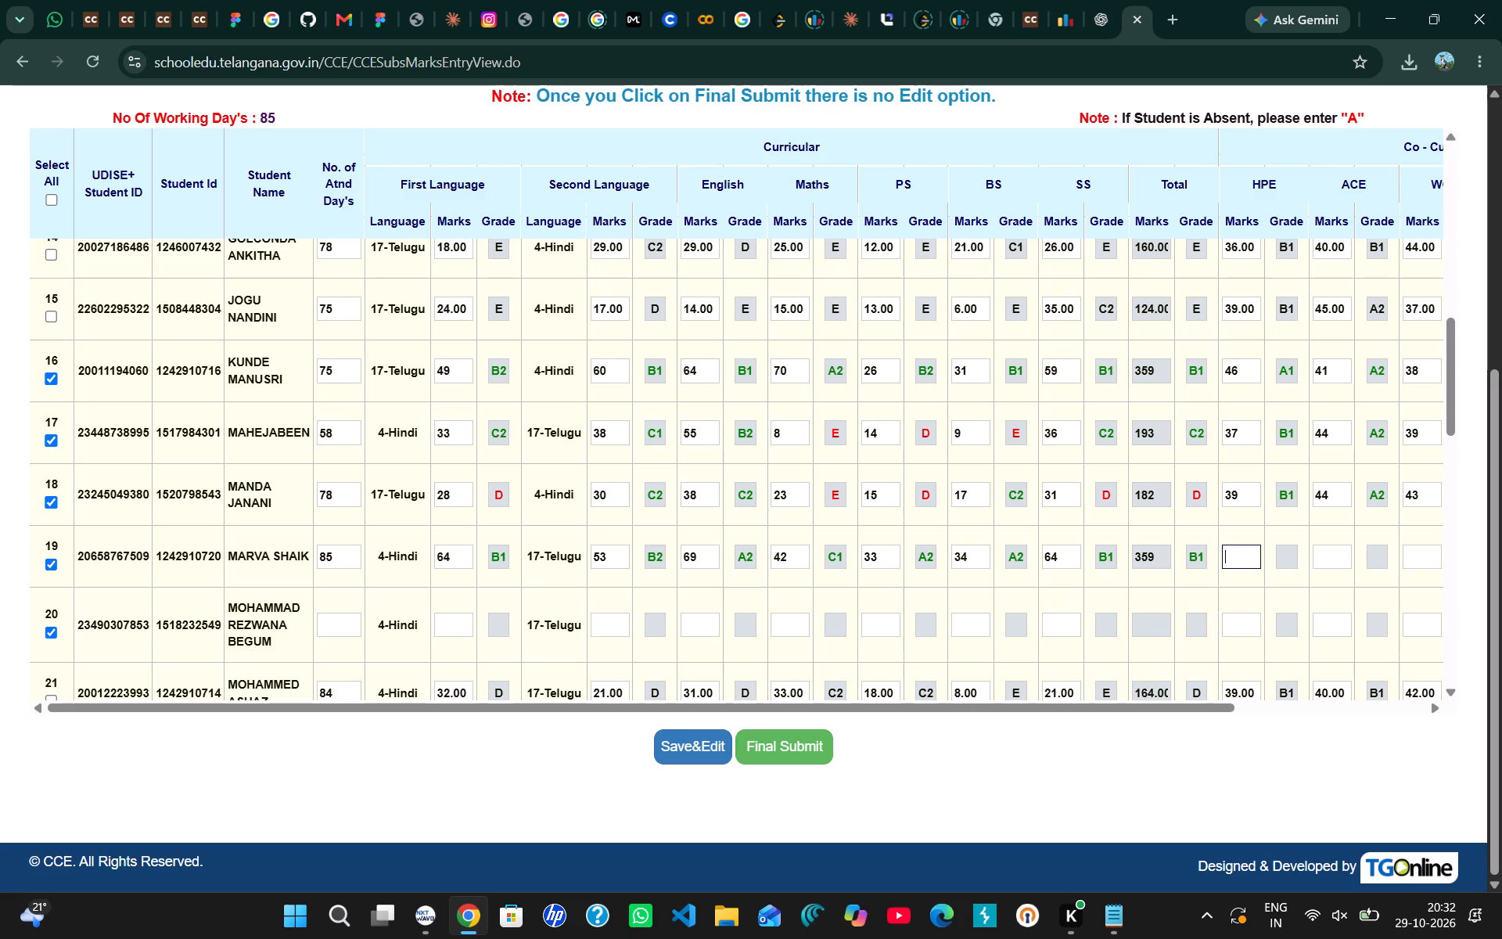
Enter row 19's co-curricular marks: HPE 40, ACE 45, WCE 39 and VELS 43.
text(40)
key(Tab)
text(45)
key(Tab)
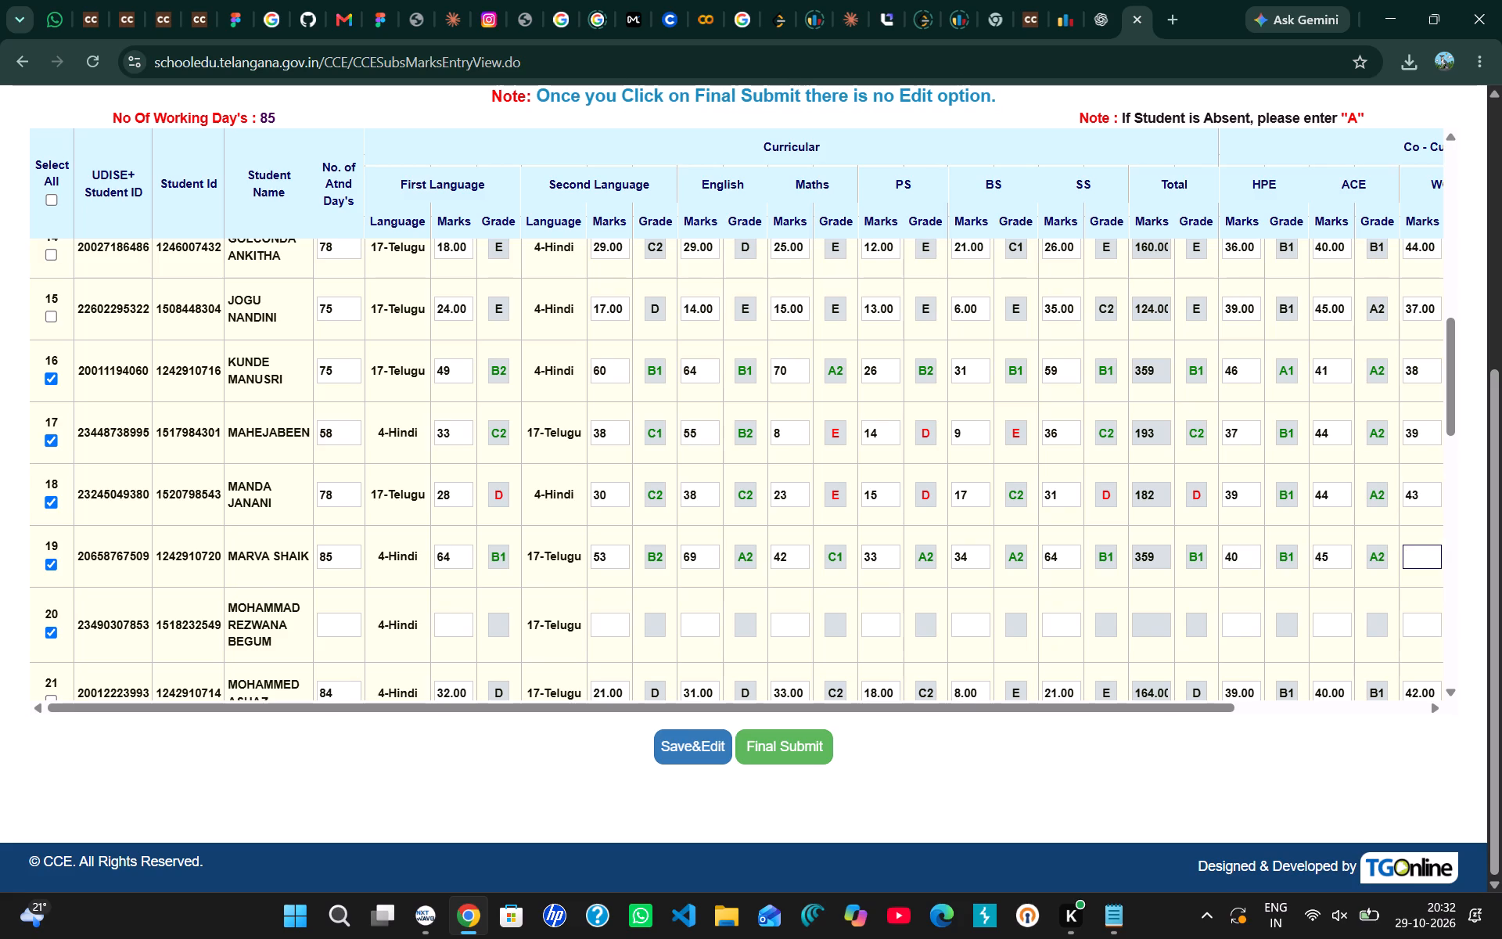
text(39)
key(Tab)
text(40)
key(BackSpace)
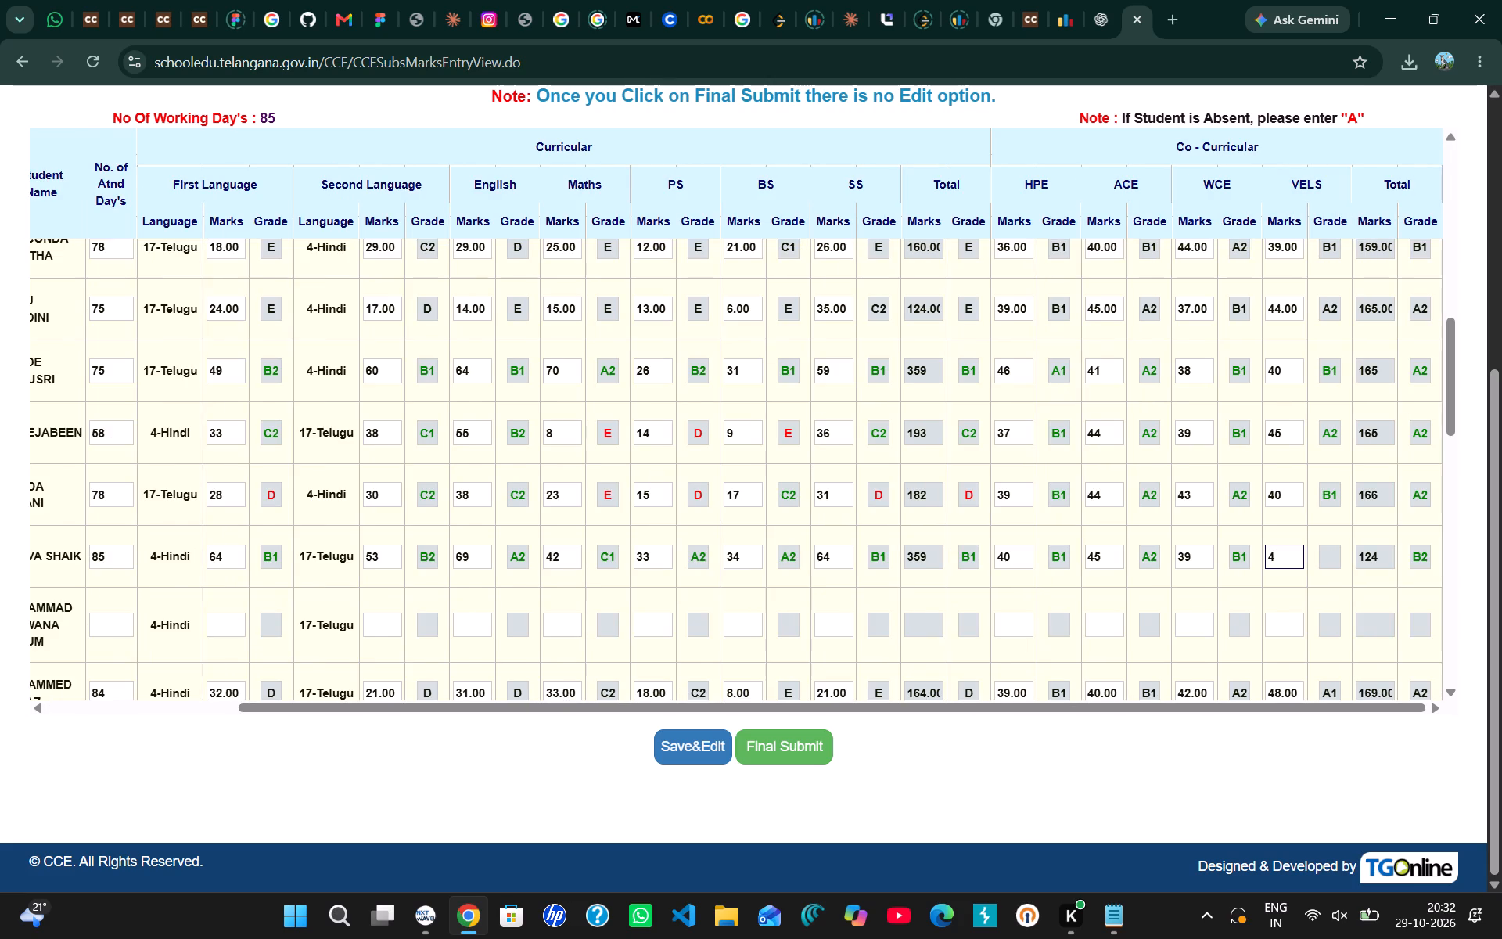
key(3)
key(Tab)
For the student in row 20, enter 74 attendance days, First Language marks 40, Second Language marks 59 and English marks 58.
scroll(356, 553, left, 4)
scroll(356, 553, right, 6)
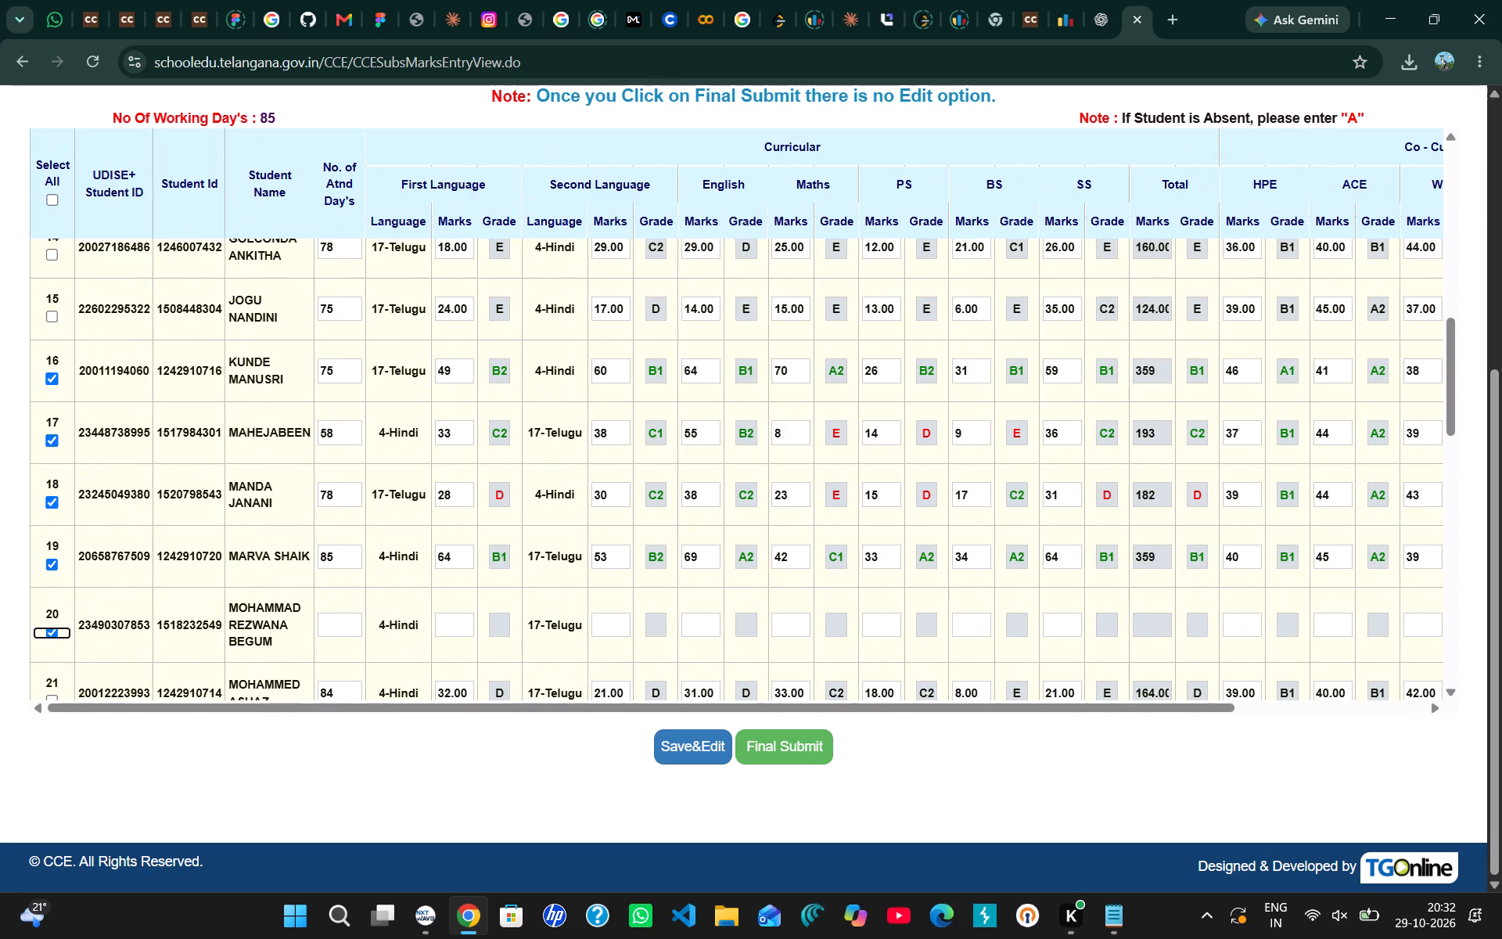
click(340, 623)
scroll(340, 623, down, 1)
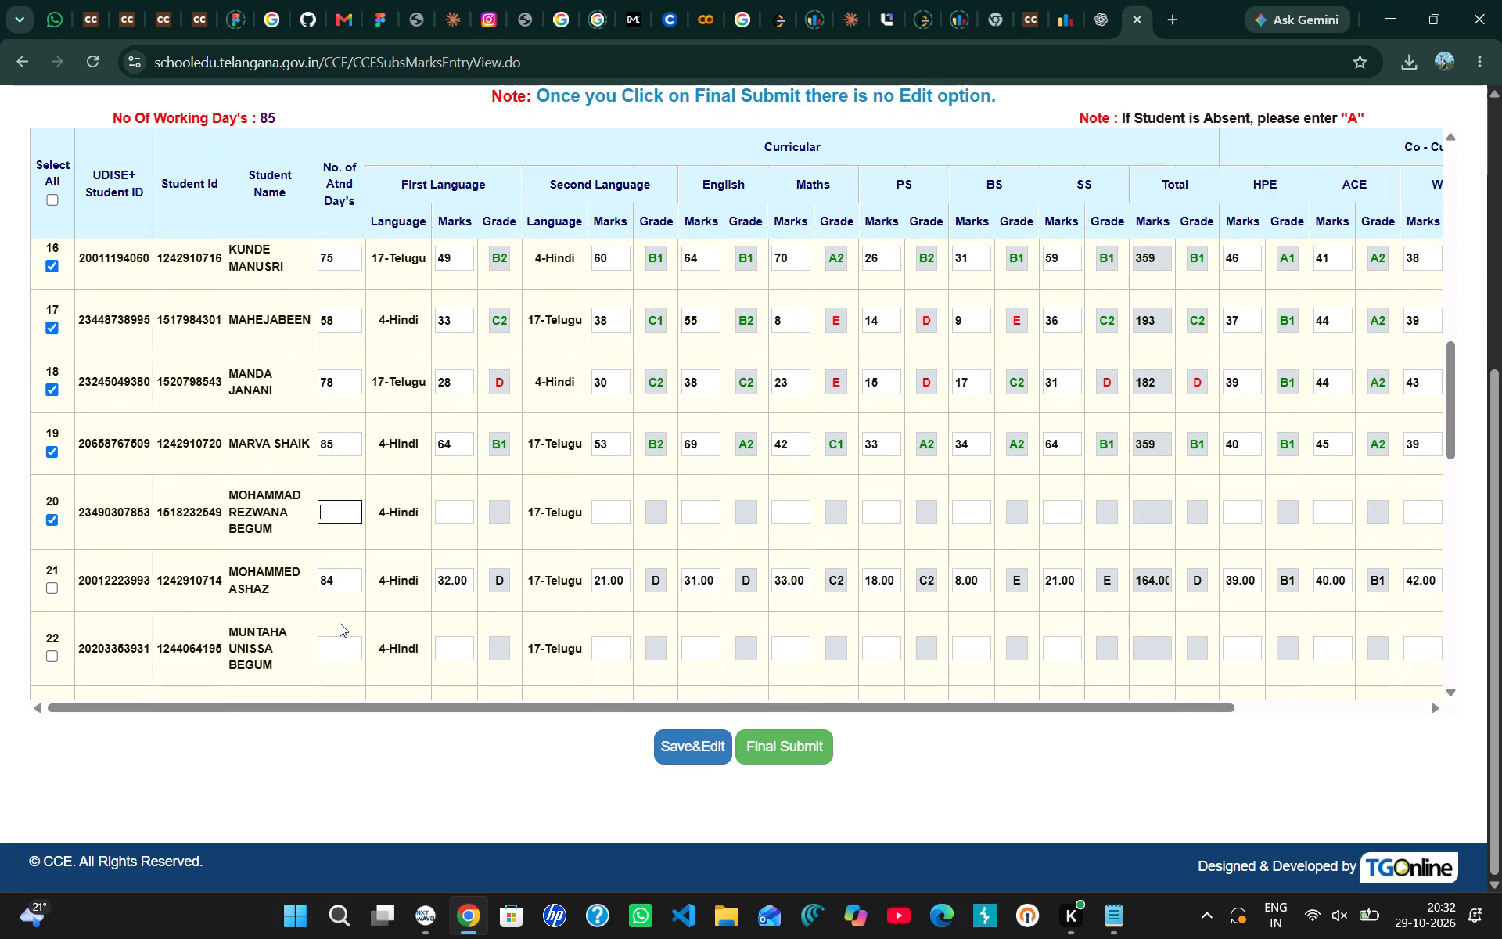
scroll(340, 623, up, 1)
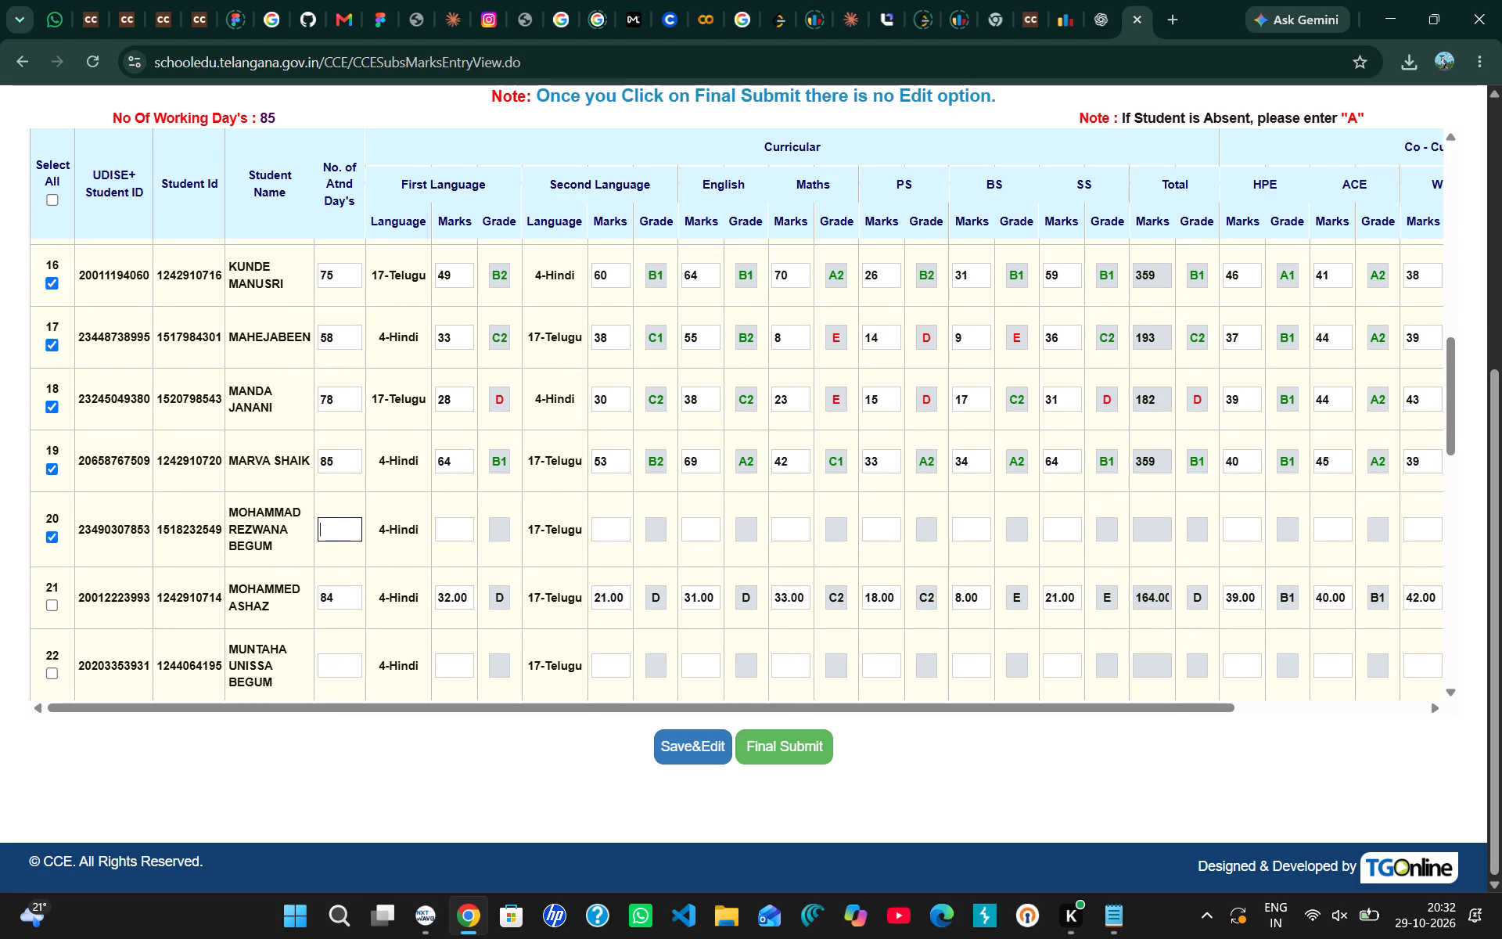
key(4)
key(BackSpace)
text(74)
key(Tab)
text(40)
key(Tab)
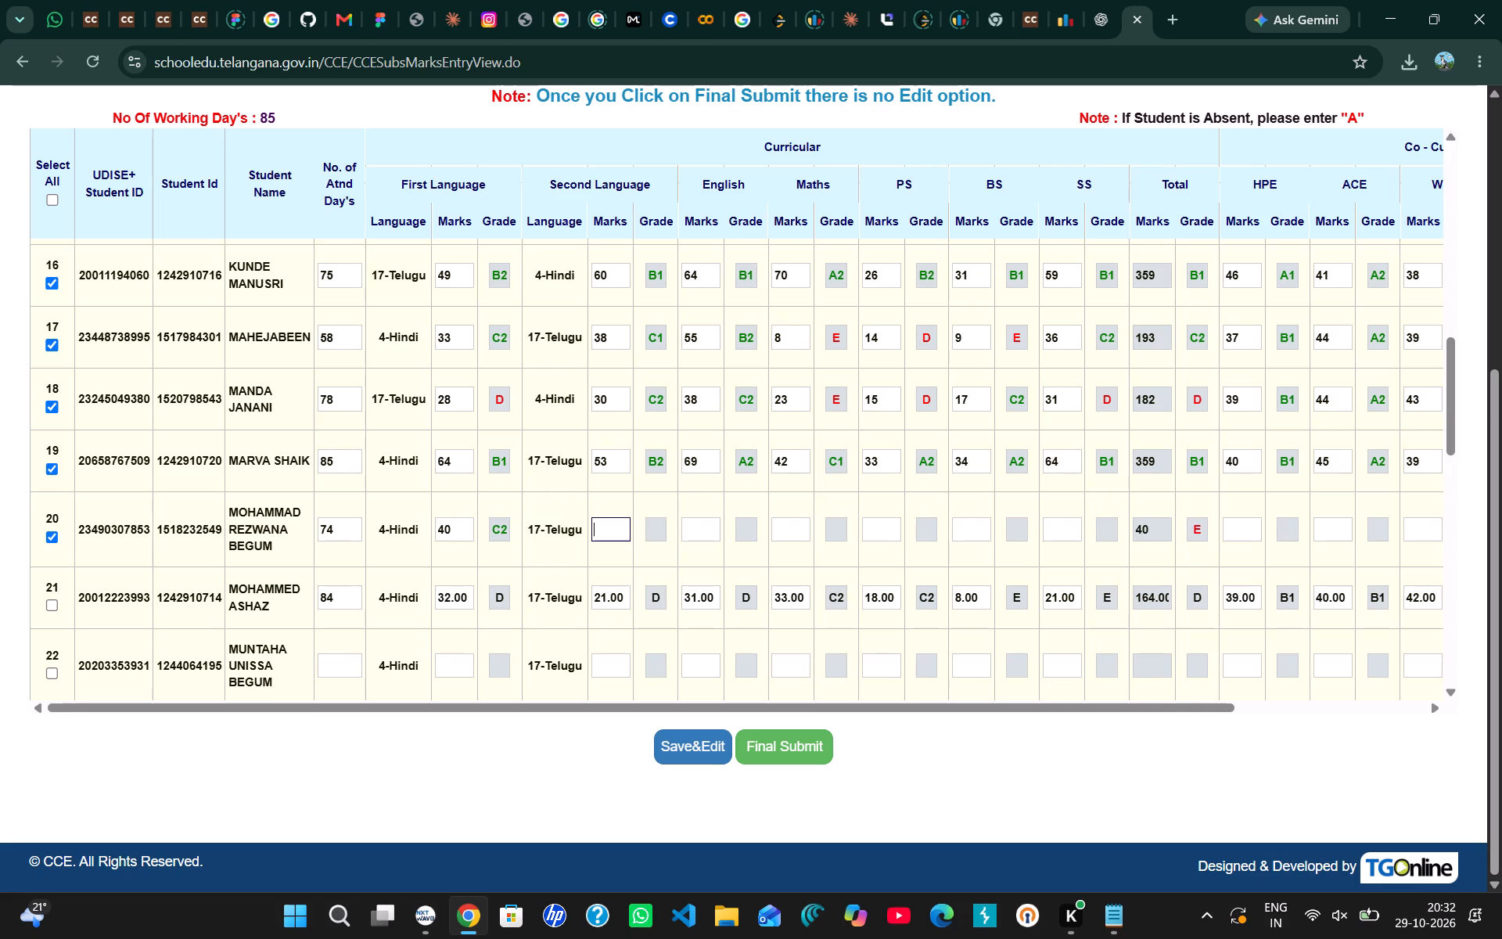
text(59)
key(Tab)
text(58)
key(Tab)
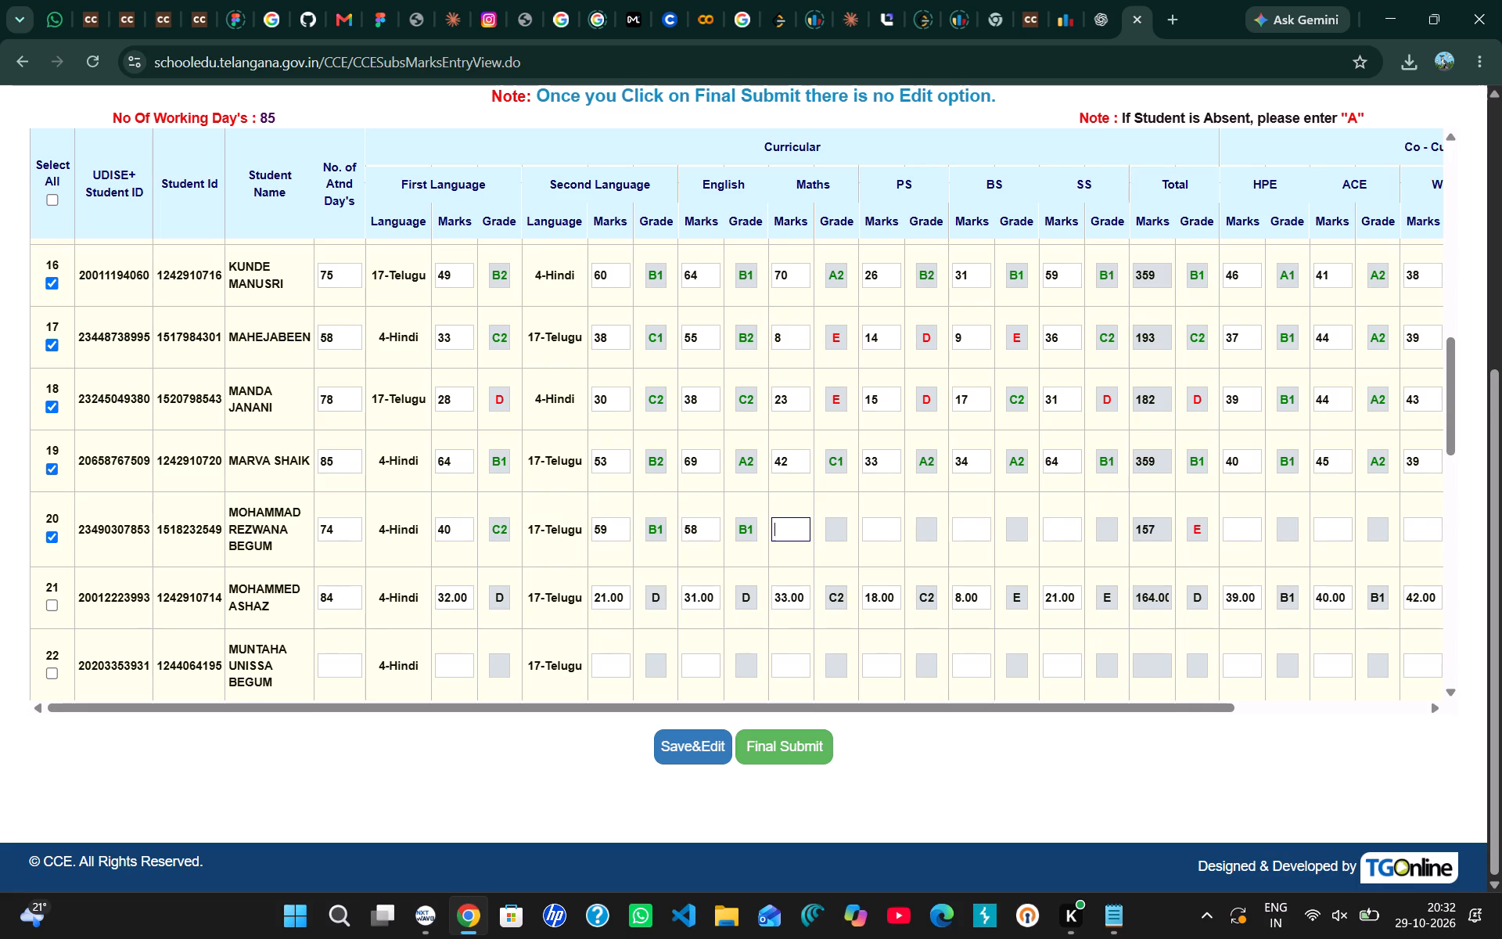
Enter row 20's remaining curricular marks: Maths 44, PS 19, BS 26 and SS 54.
text(44)
key(Tab)
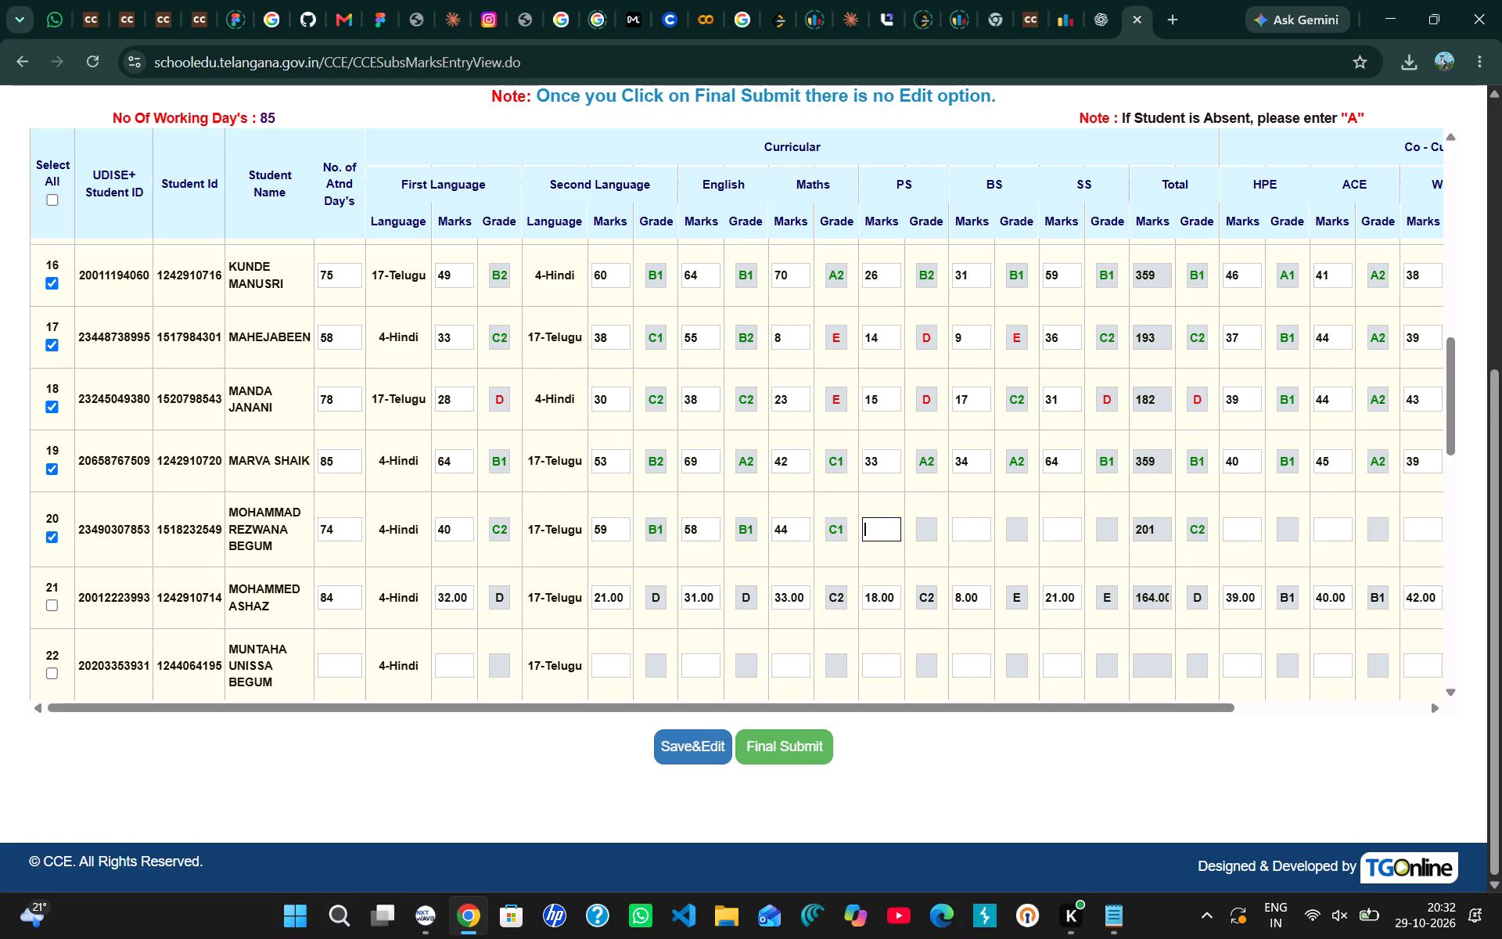
text(19)
key(Tab)
text(26)
key(Tab)
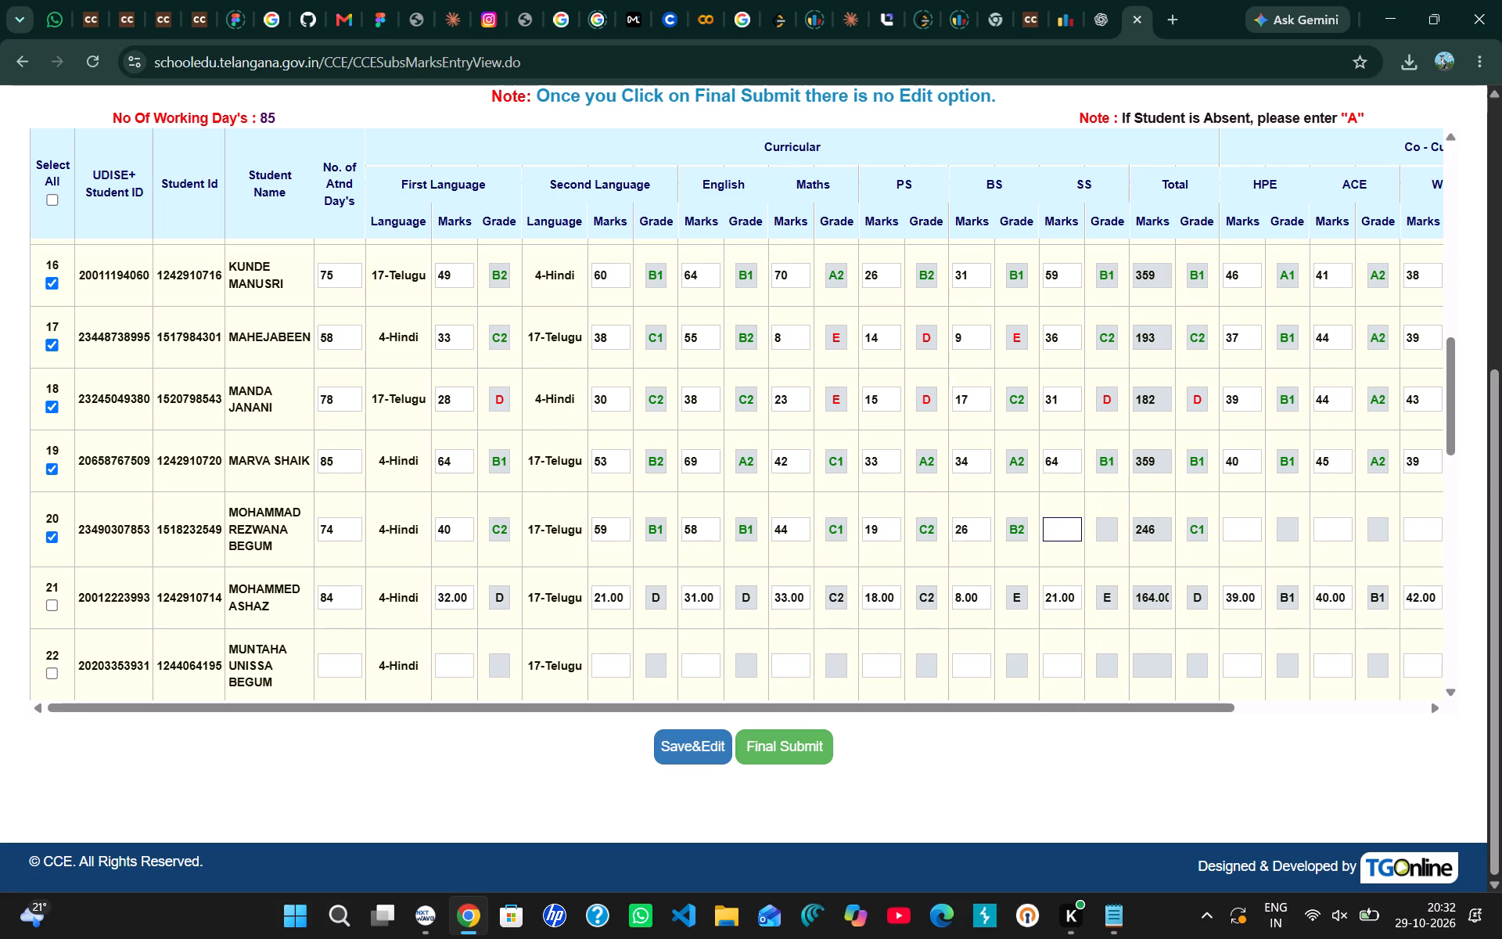
text(54)
key(Tab)
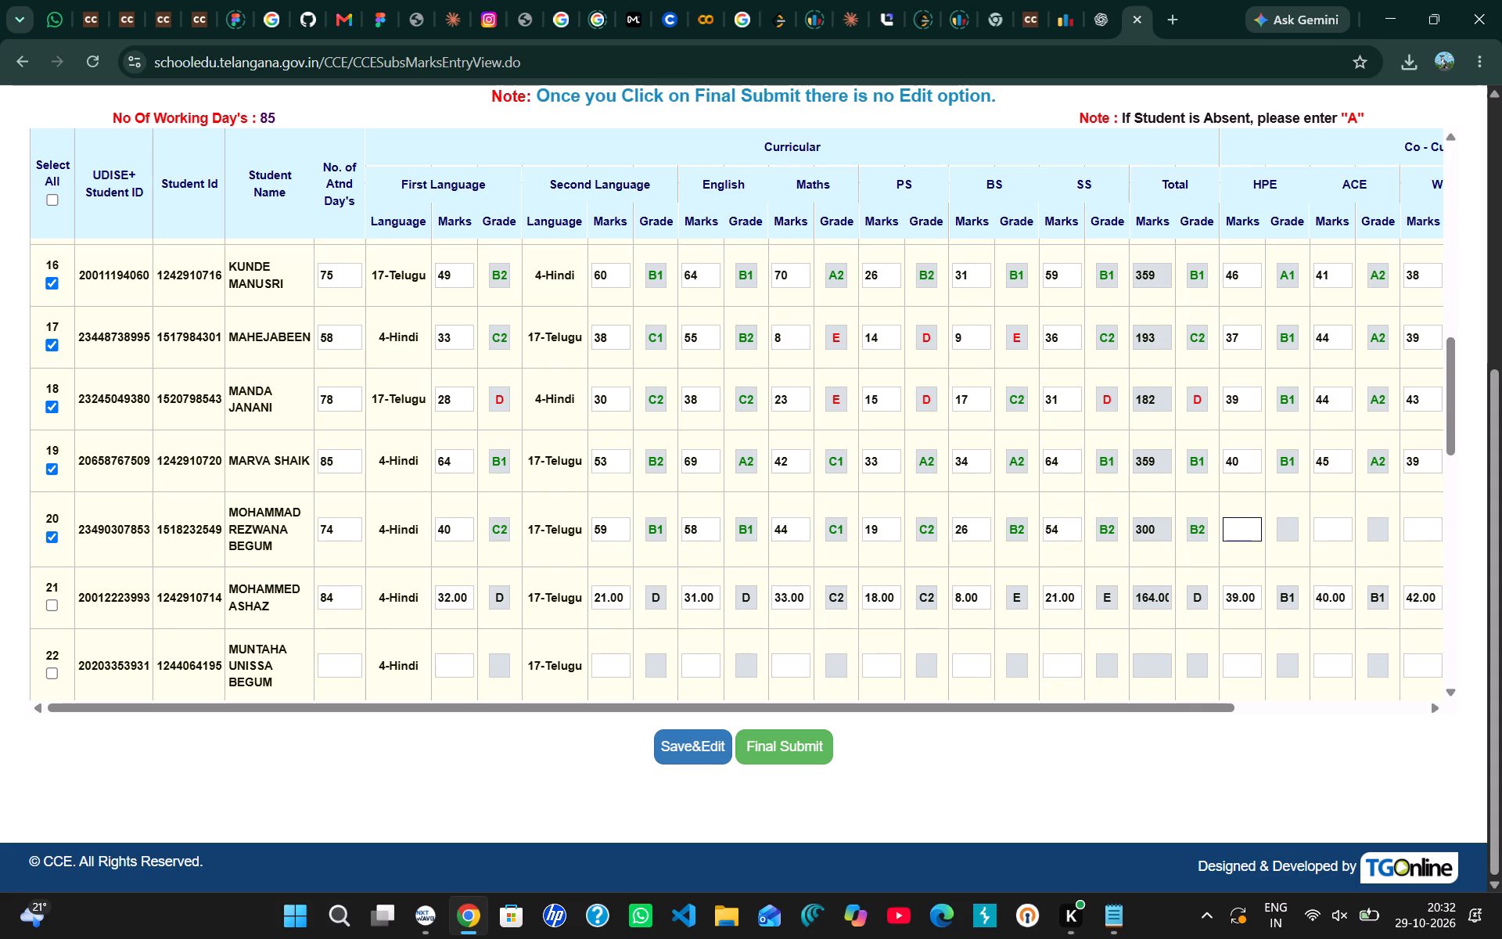
Enter row 20's co-curricular marks: HPE 41, ACE 39, WCE 44 and VELS 42.
key(4)
key(1)
key(Tab)
text(39)
key(Tab)
text(44)
key(Tab)
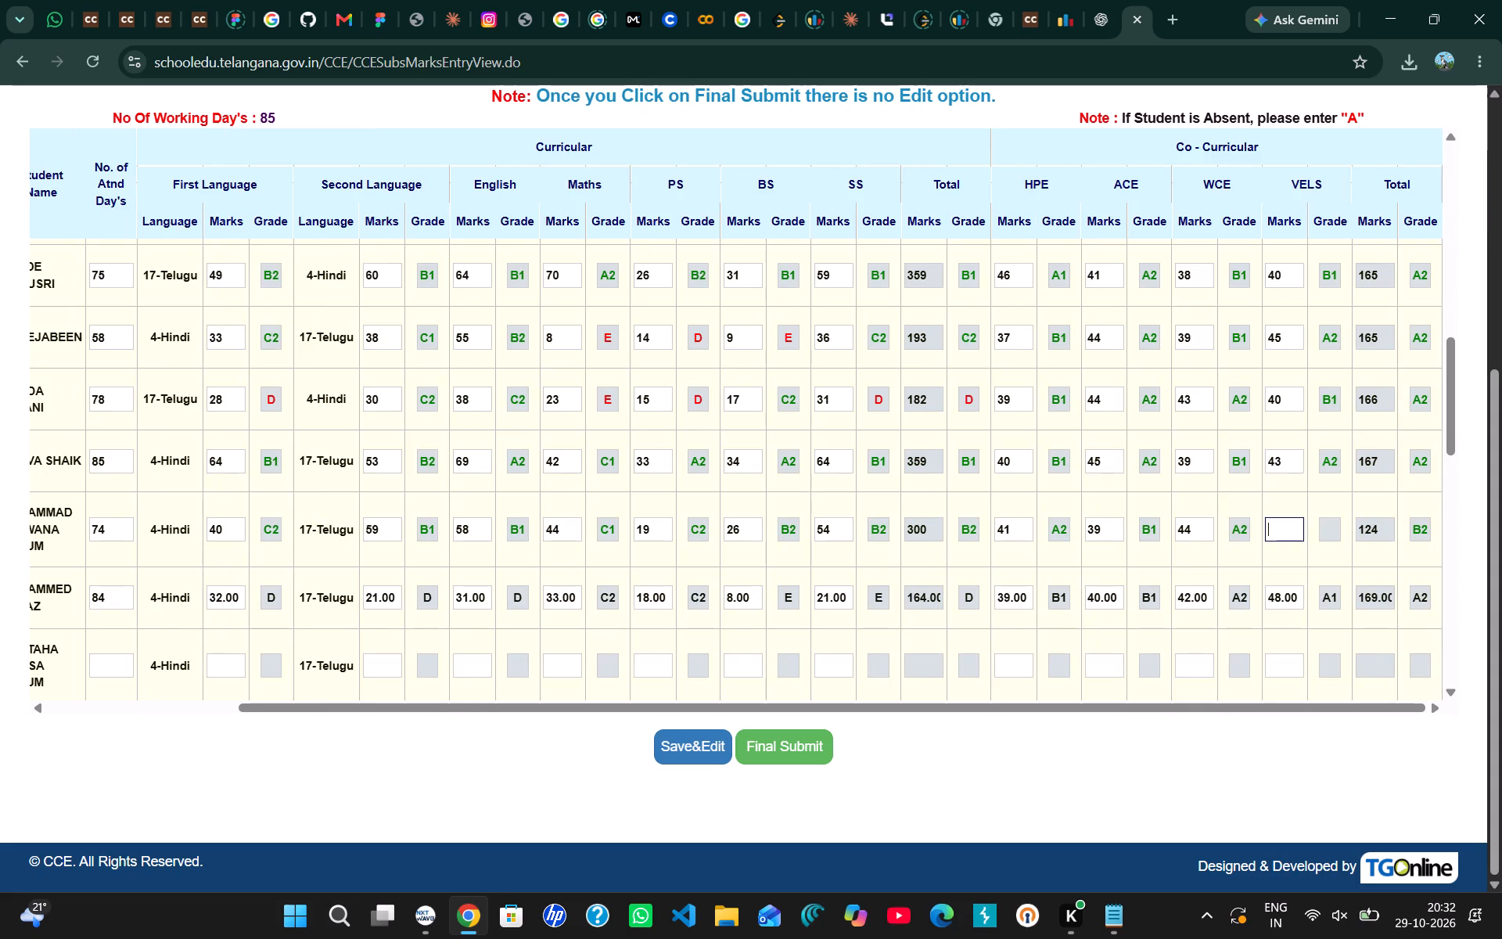
key(4)
key(2)
key(Tab)
Save the entered marks as still editable and reload the class 9 section B marks list.
scroll(357, 585, left, 3)
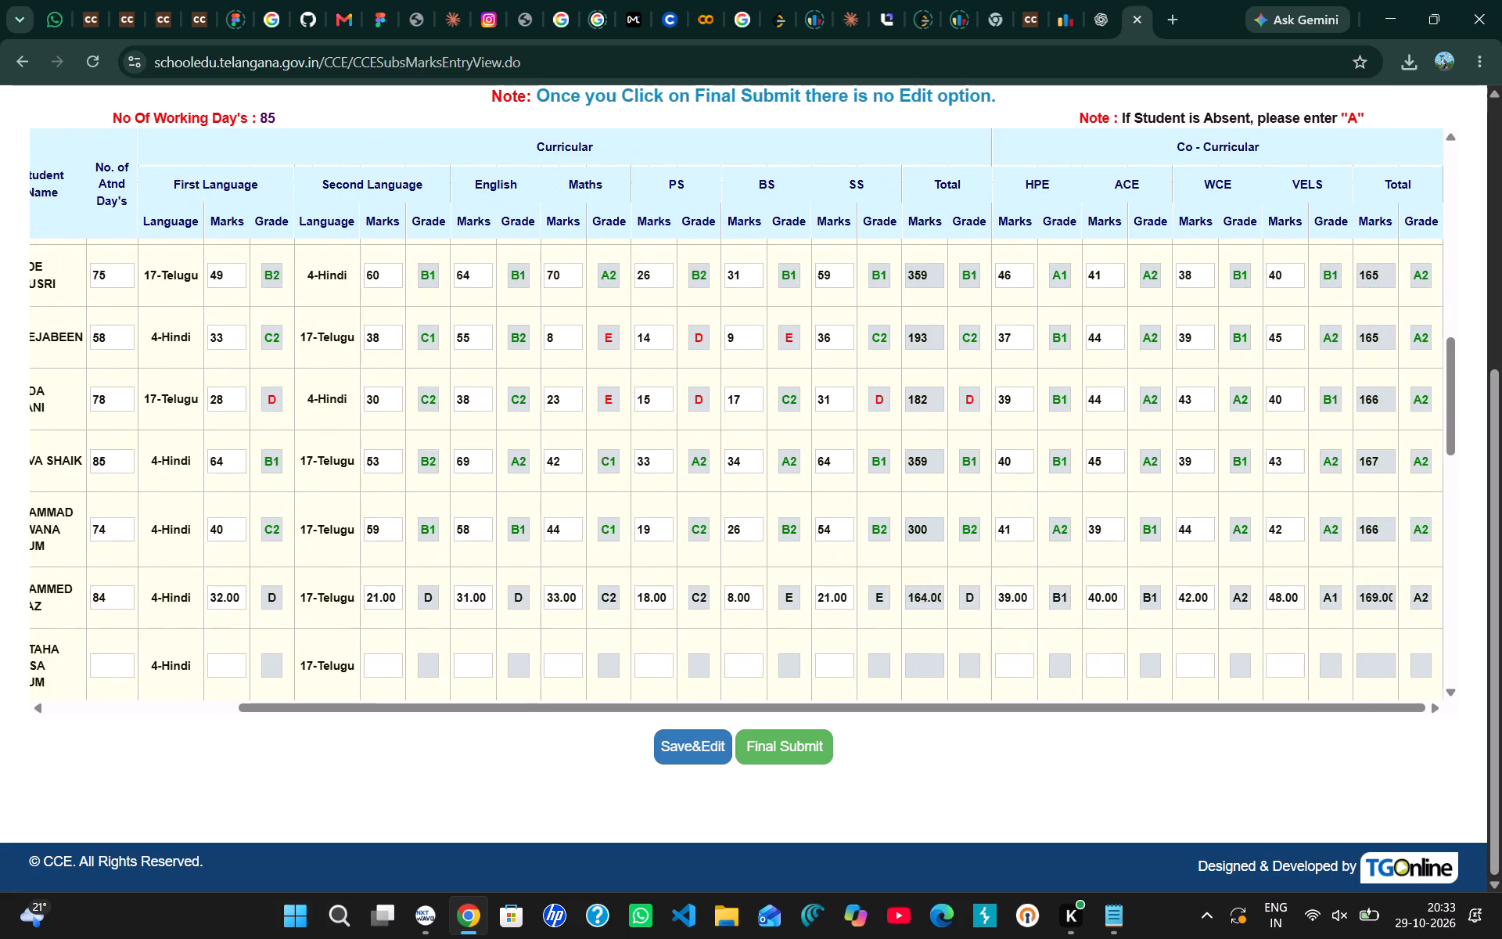
scroll(357, 585, left, 2)
scroll(357, 585, right, 4)
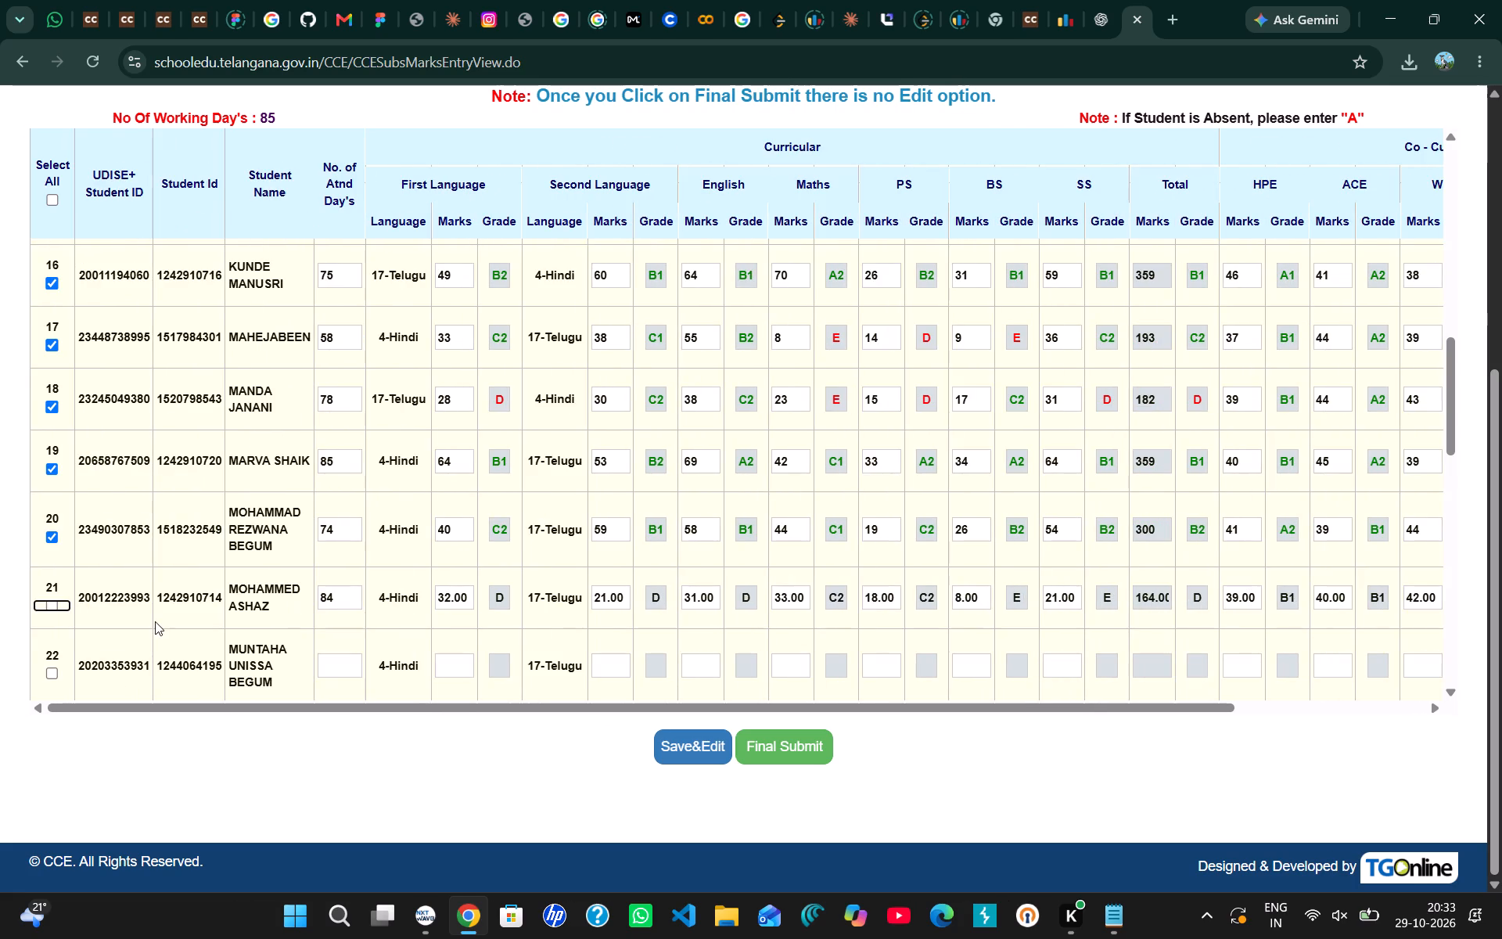
scroll(155, 621, down, 1)
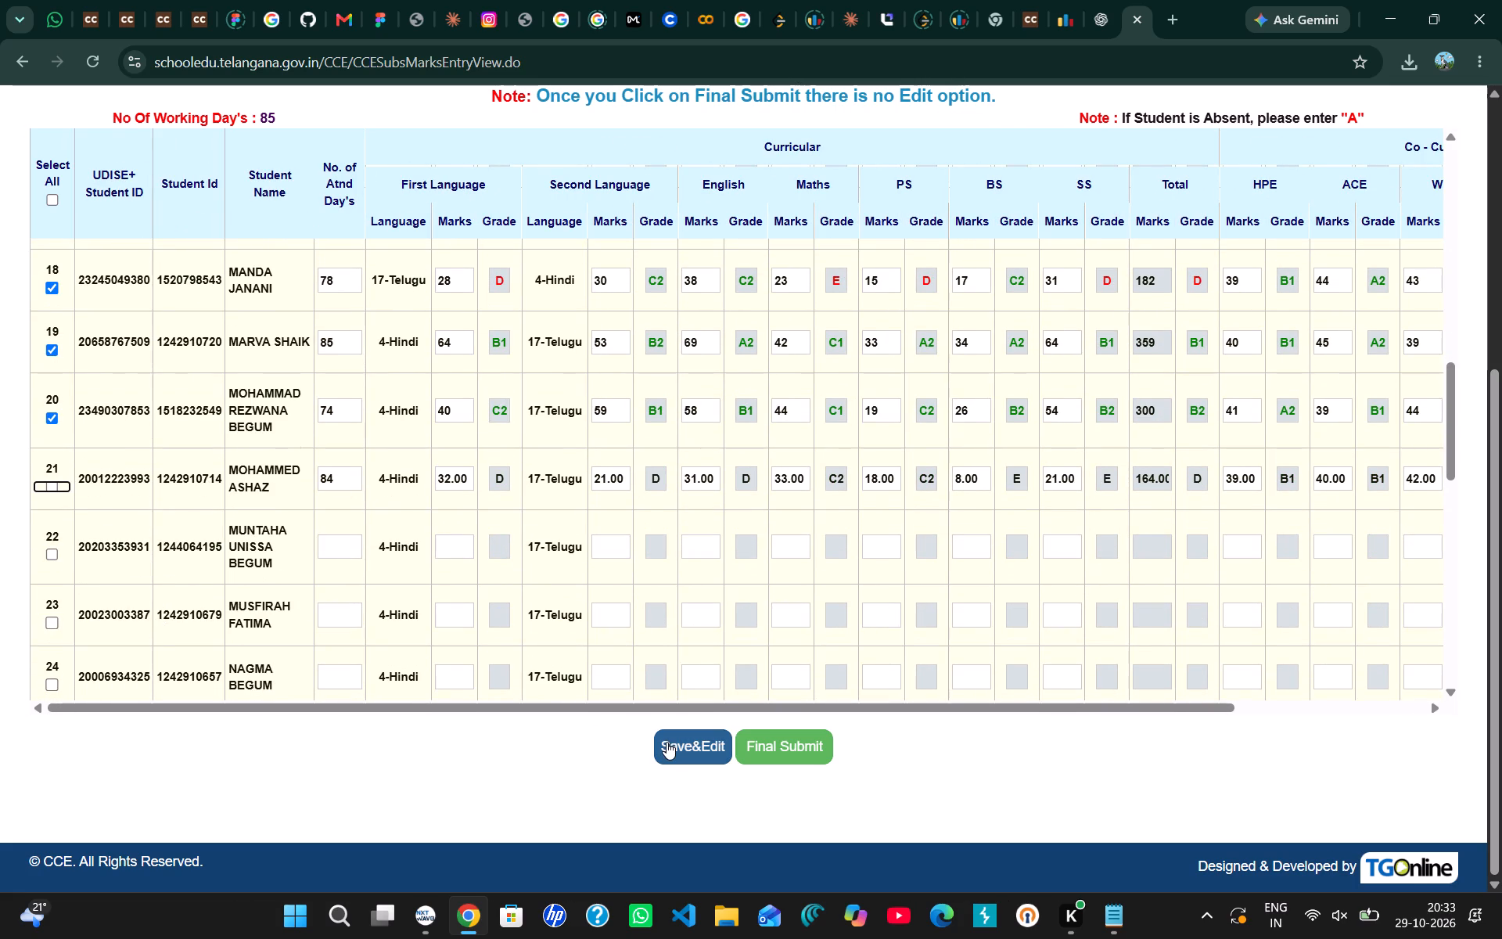
click(667, 742)
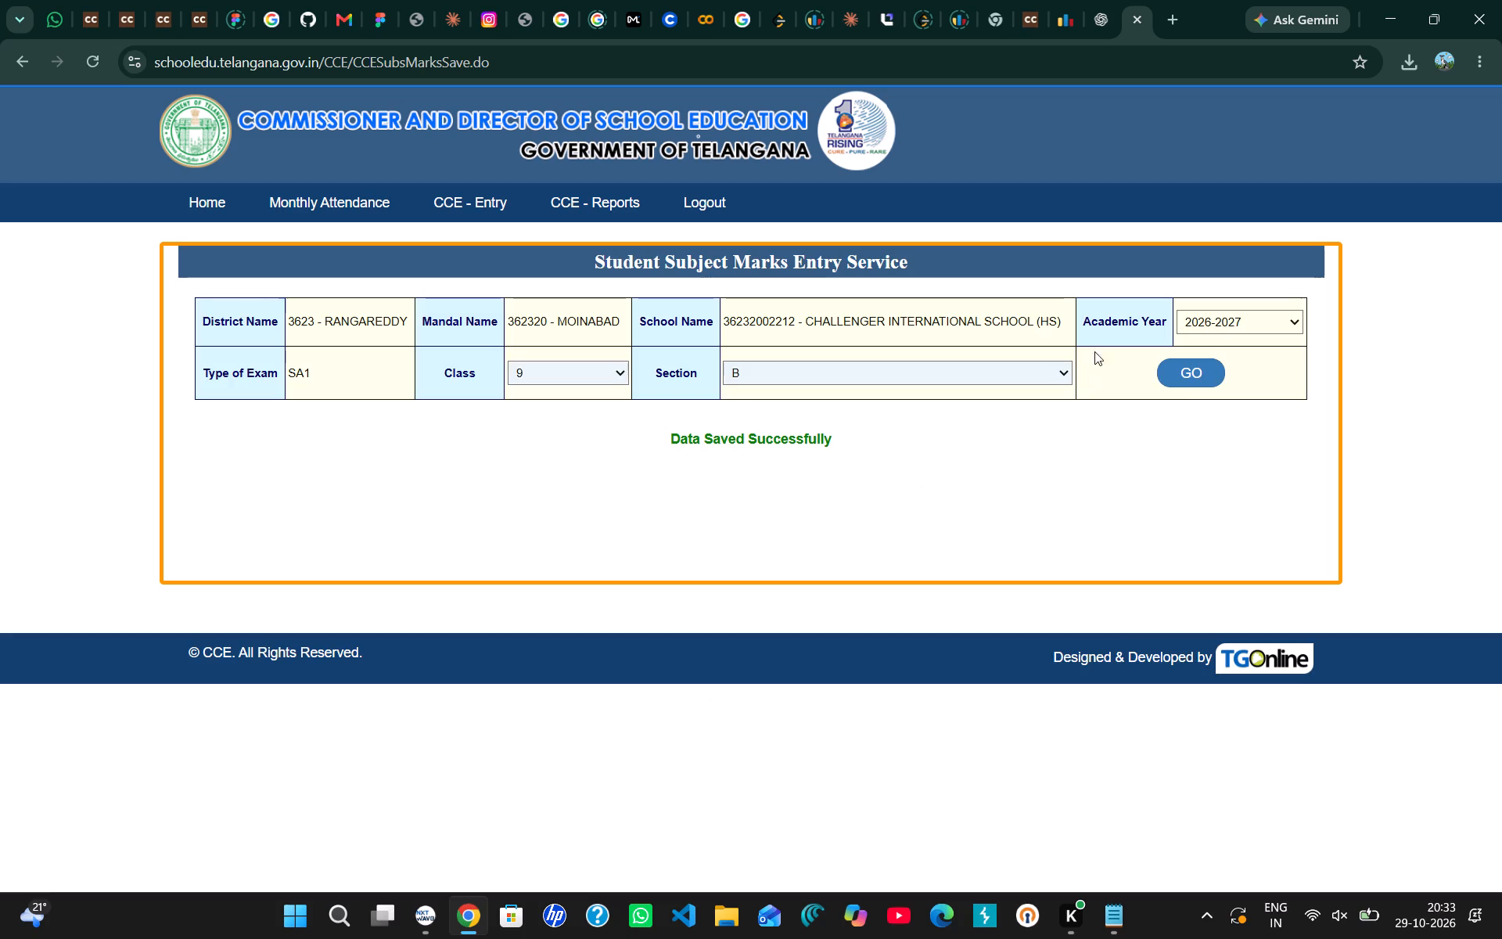
click(1182, 373)
Select the students in rows 22, 23, 24 and 25 for marks entry.
scroll(893, 560, down, 2)
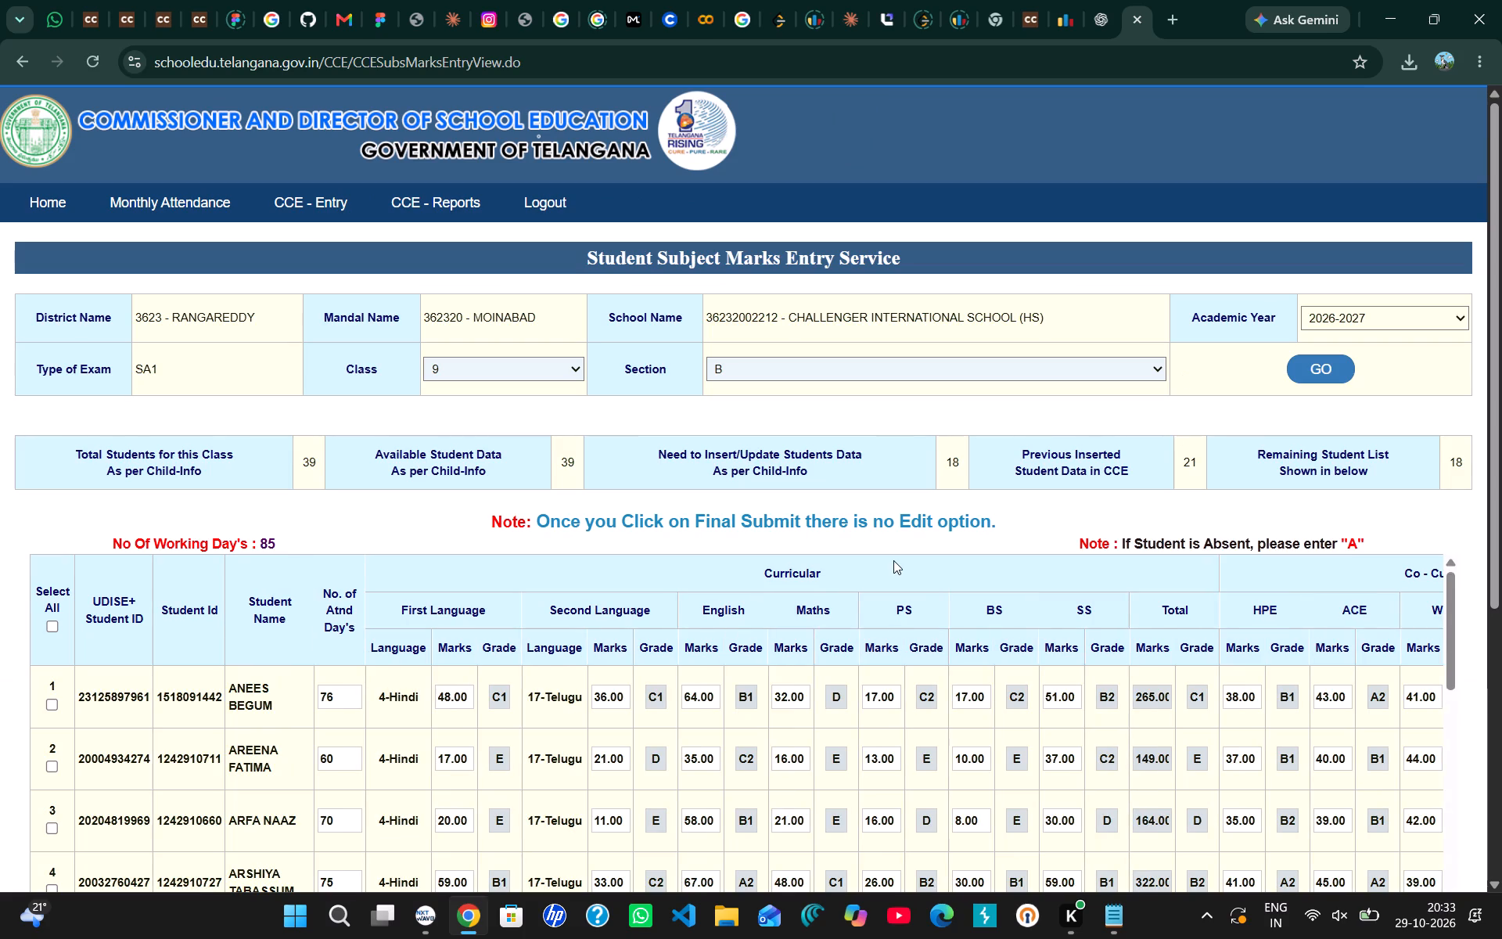
scroll(893, 560, down, 2)
scroll(893, 483, down, 5)
scroll(893, 483, up, 1)
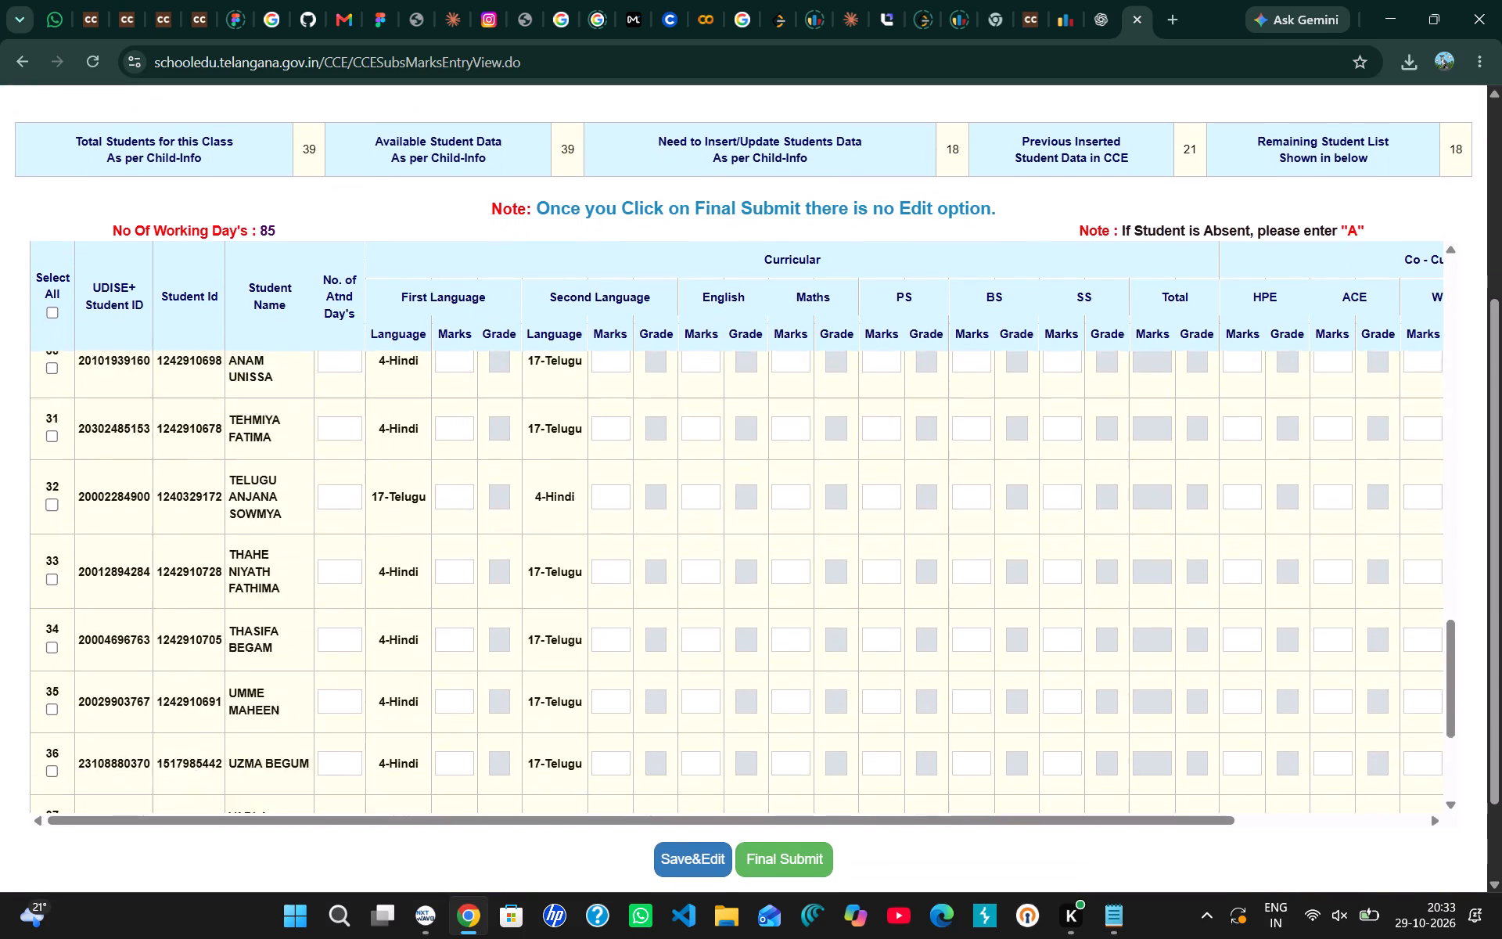
scroll(893, 483, up, 3)
scroll(893, 483, down, 1)
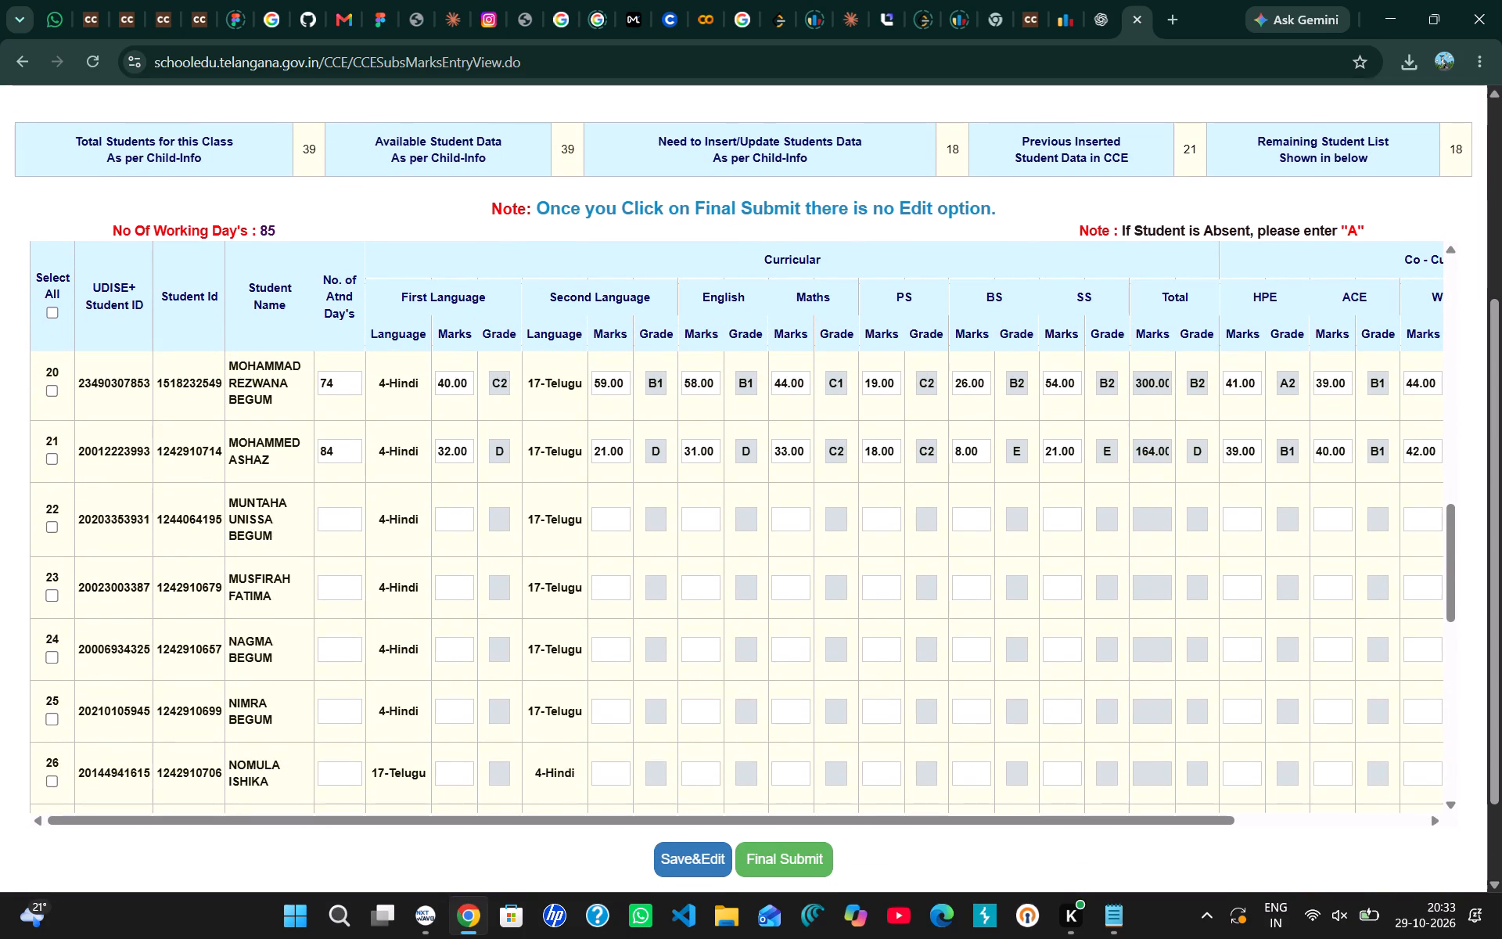
click(59, 528)
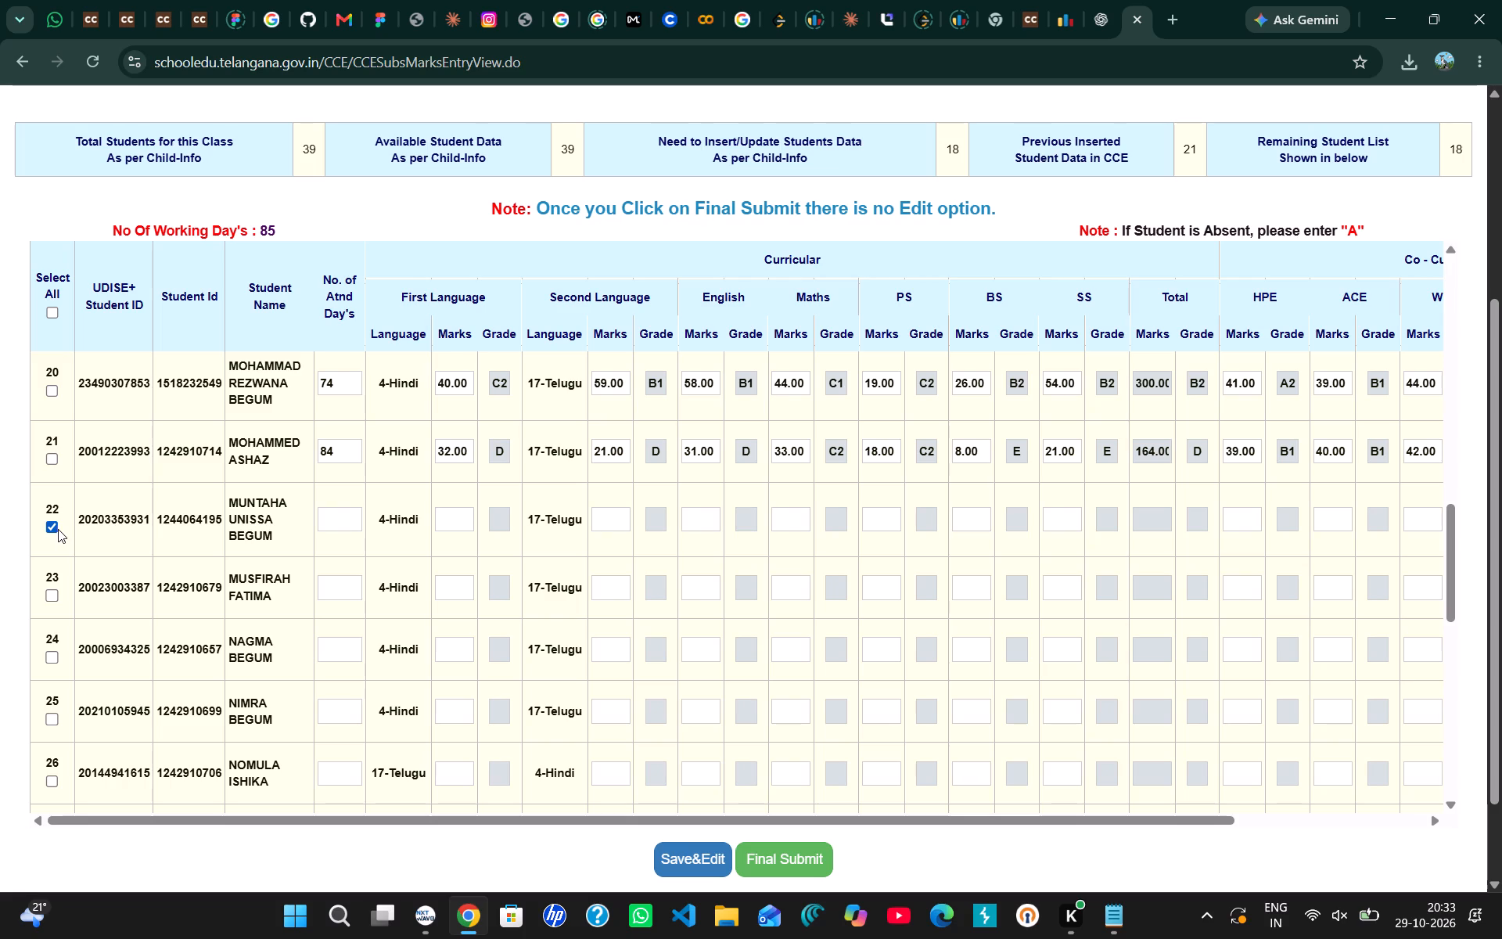
click(55, 593)
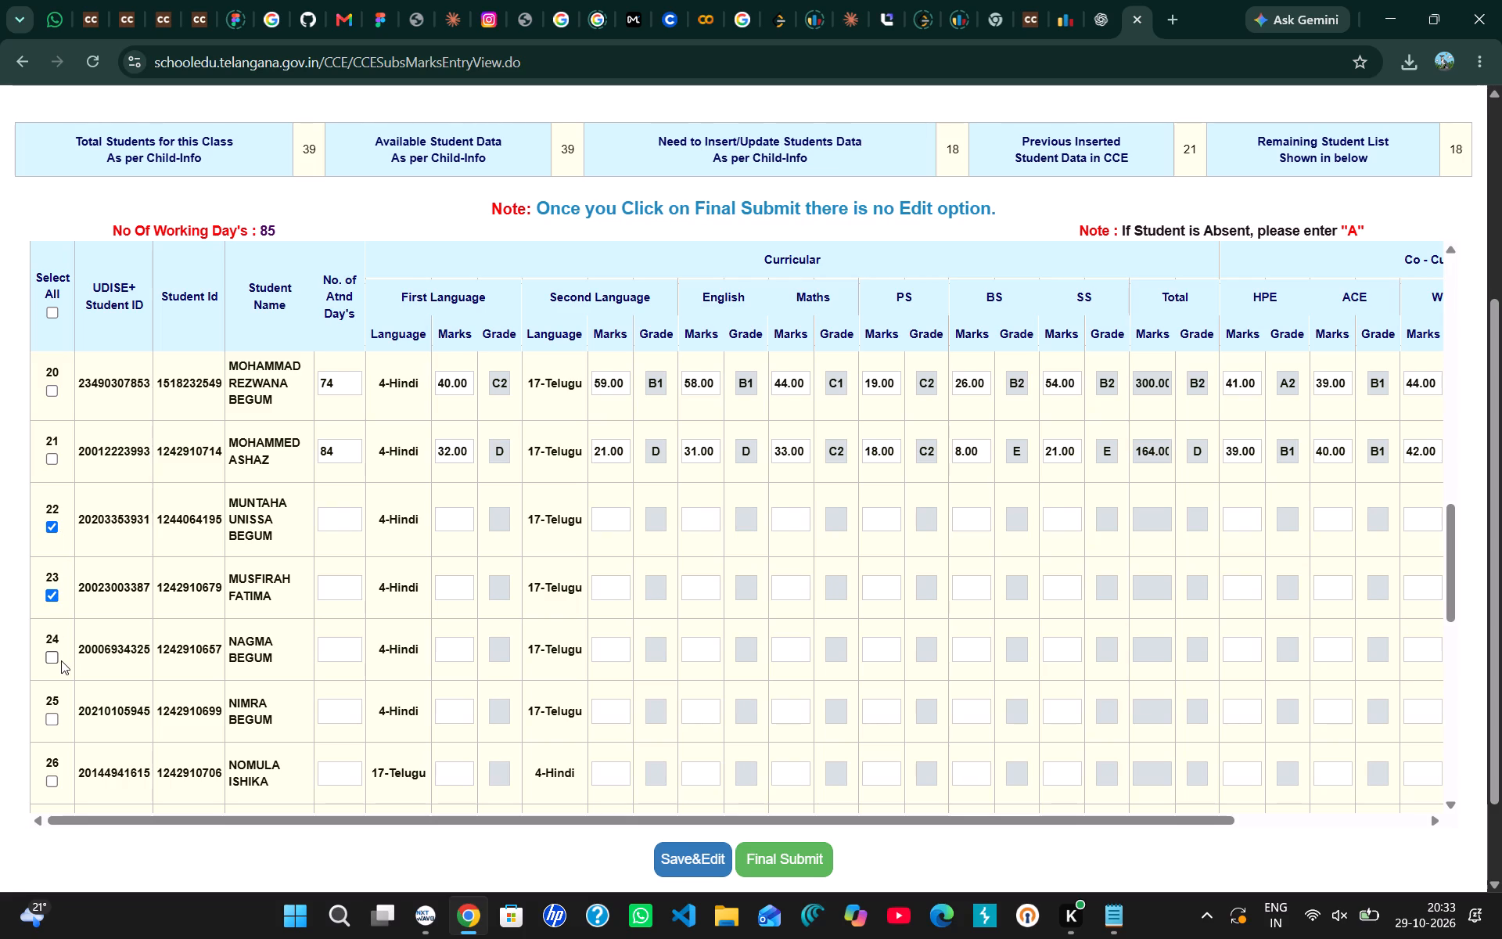
click(61, 660)
click(65, 732)
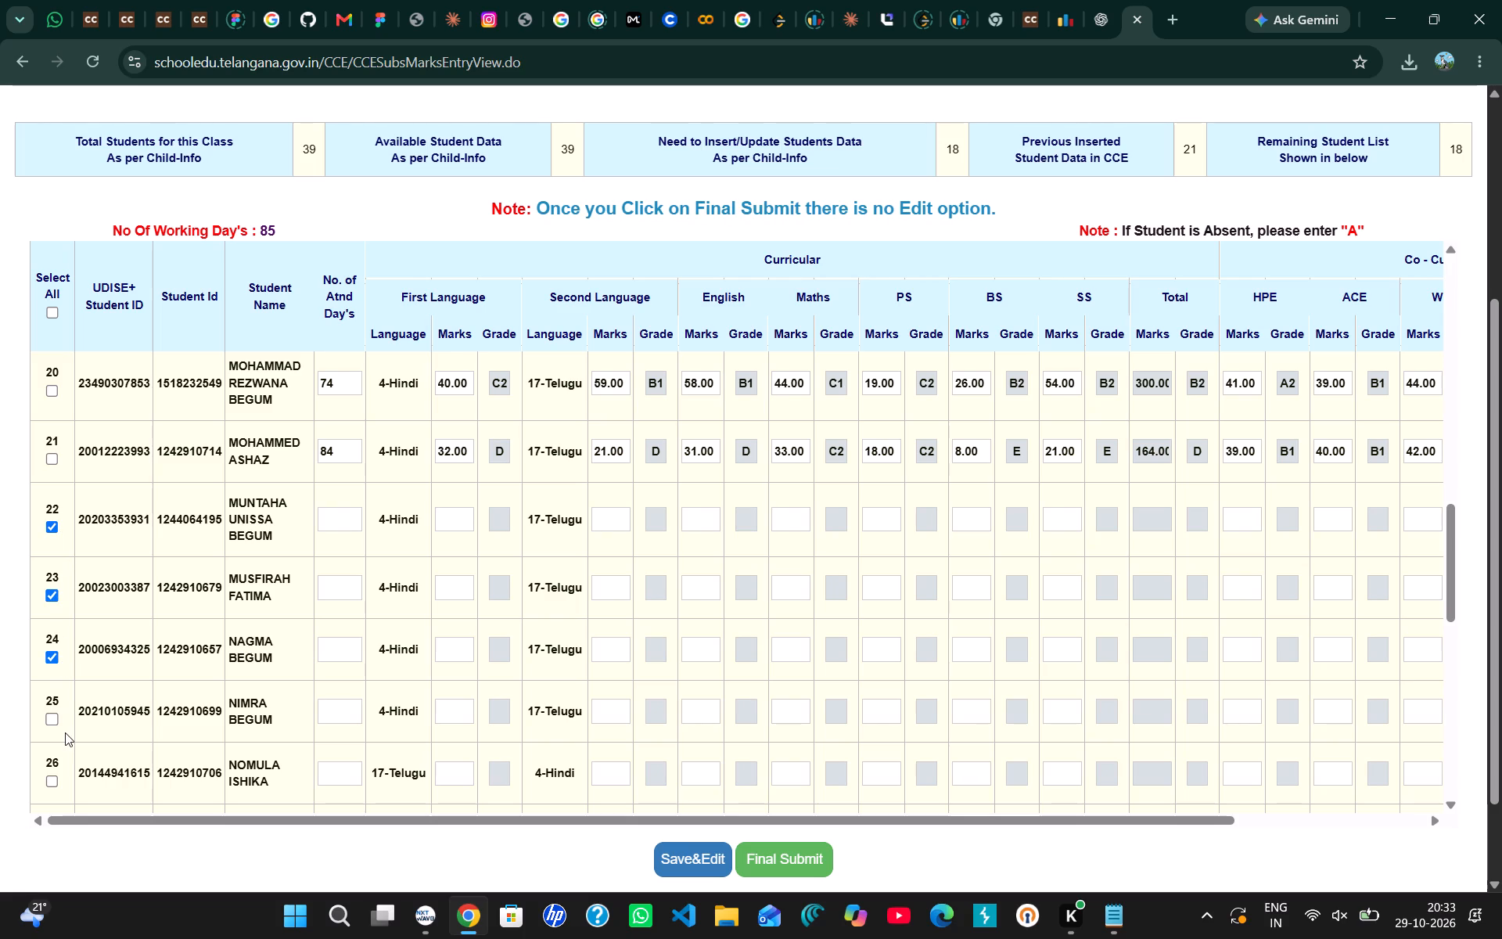
click(65, 724)
For the student in row 22, enter 73 attendance days, First Language marks 45, Second Language marks 36 and English marks 59.
click(338, 523)
text(75)
key(BackSpace)
key(3)
key(Tab)
text(45)
key(Tab)
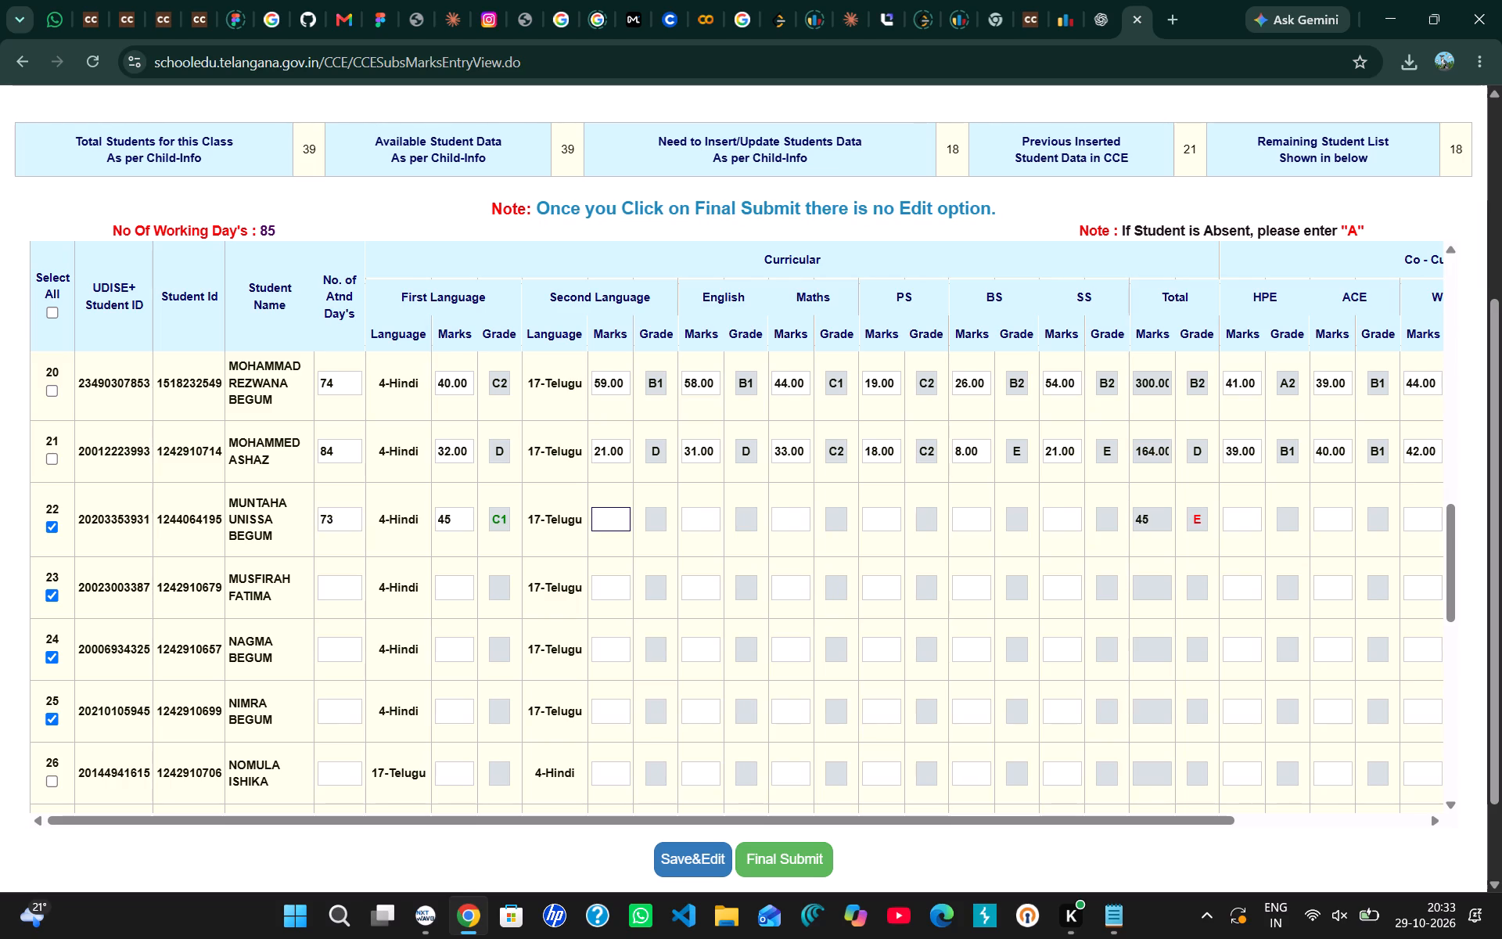
text(36)
key(Tab)
text(59)
key(Tab)
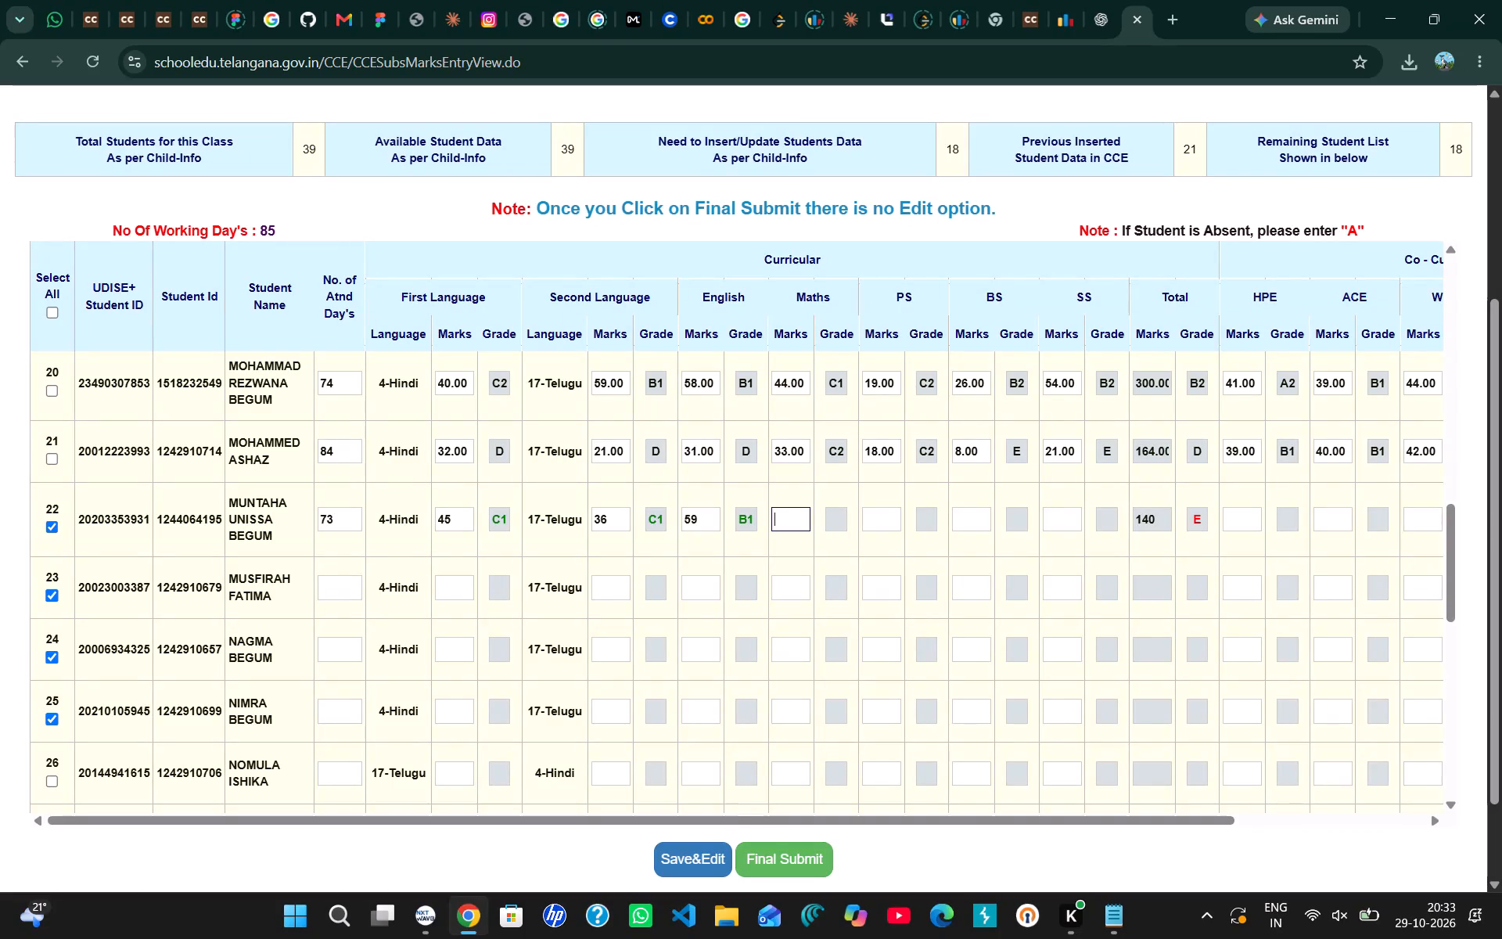
Enter row 22's remaining curricular marks: Maths 41, PS 20, BS 19 and SS 51.
text(41)
key(Tab)
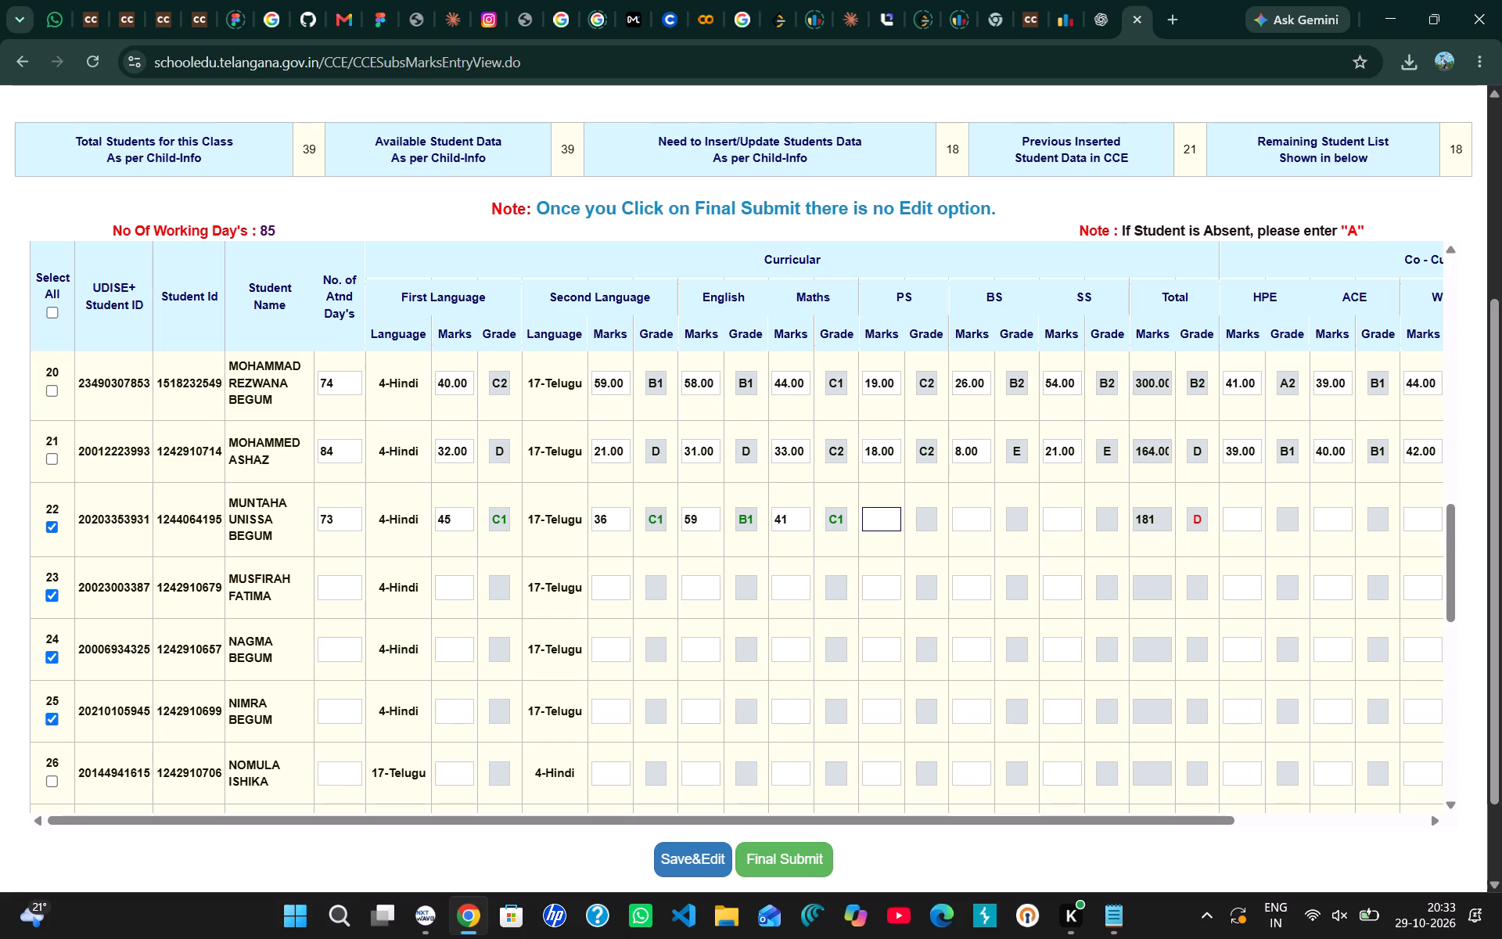
text(20)
key(Tab)
text(19)
key(Tab)
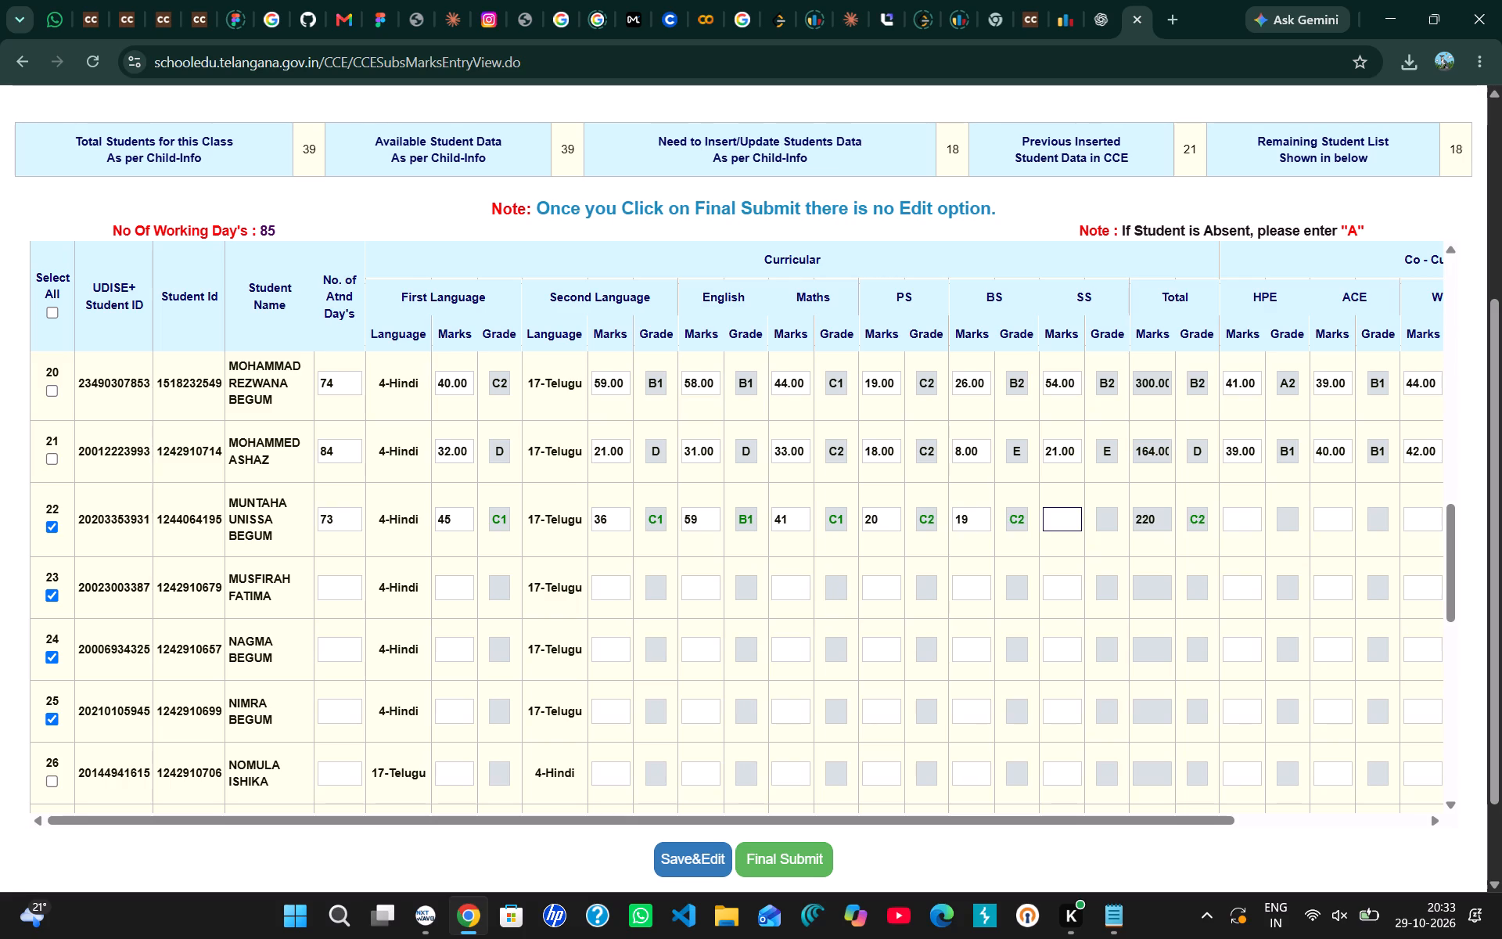
text(51)
key(Tab)
Enter row 22's co-curricular marks: HPE 33, ACE 47, WCE 45 and VELS 44.
text(33)
key(Tab)
text(47)
key(Tab)
text(45)
key(Tab)
text(44)
key(Tab)
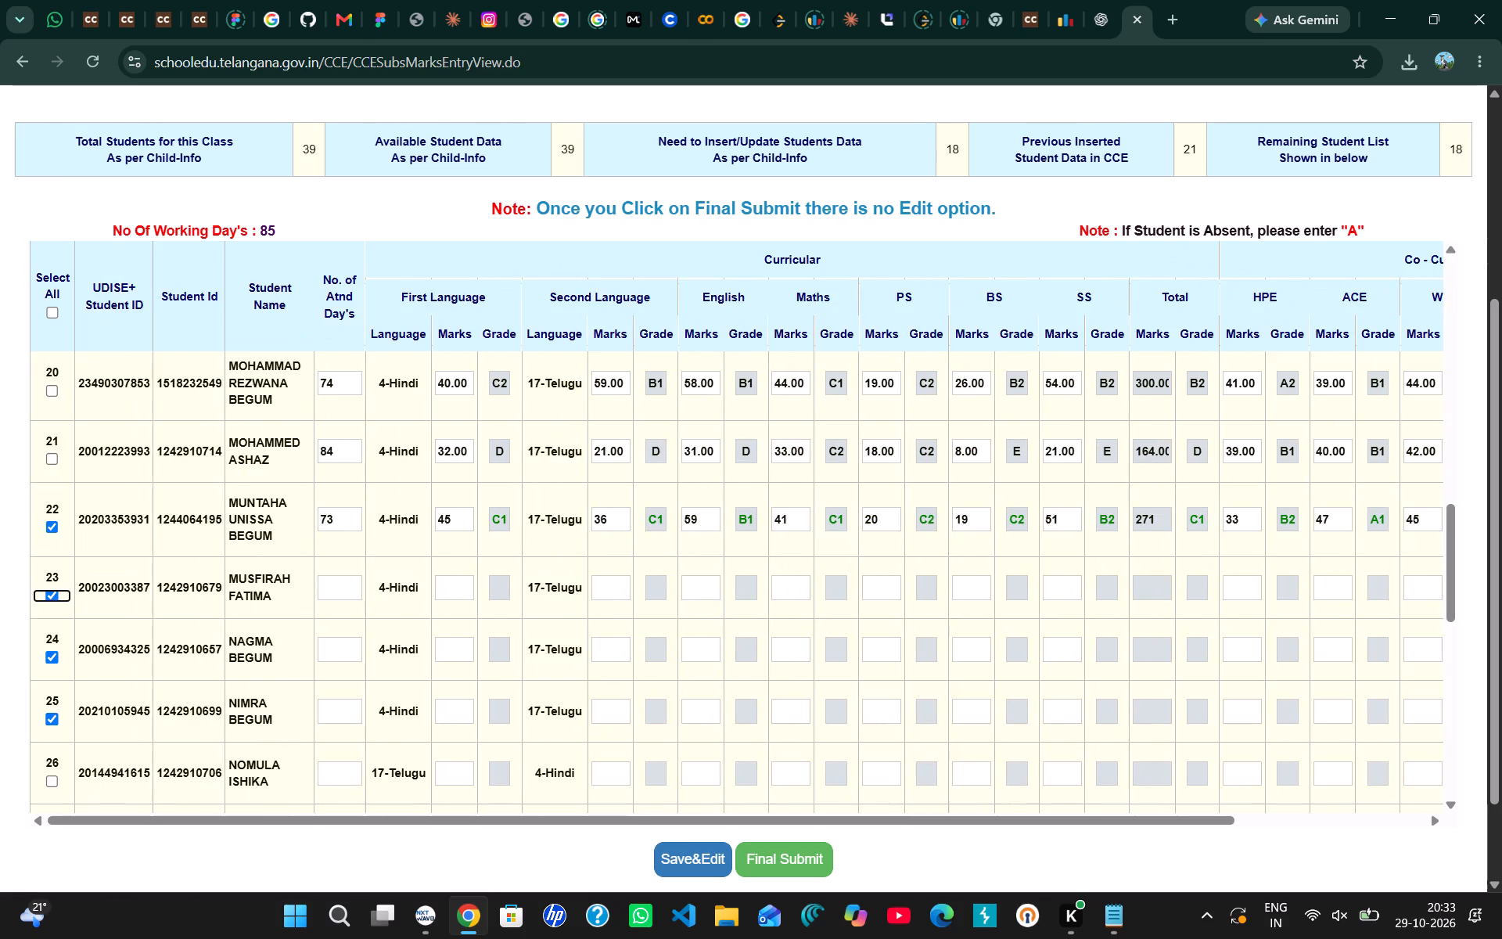
For the student in row 23, enter 79 attendance days, First Language marks 68, Second Language marks 60 and English marks 60.
scroll(338, 523, left, 11)
scroll(338, 523, right, 5)
scroll(338, 523, left, 3)
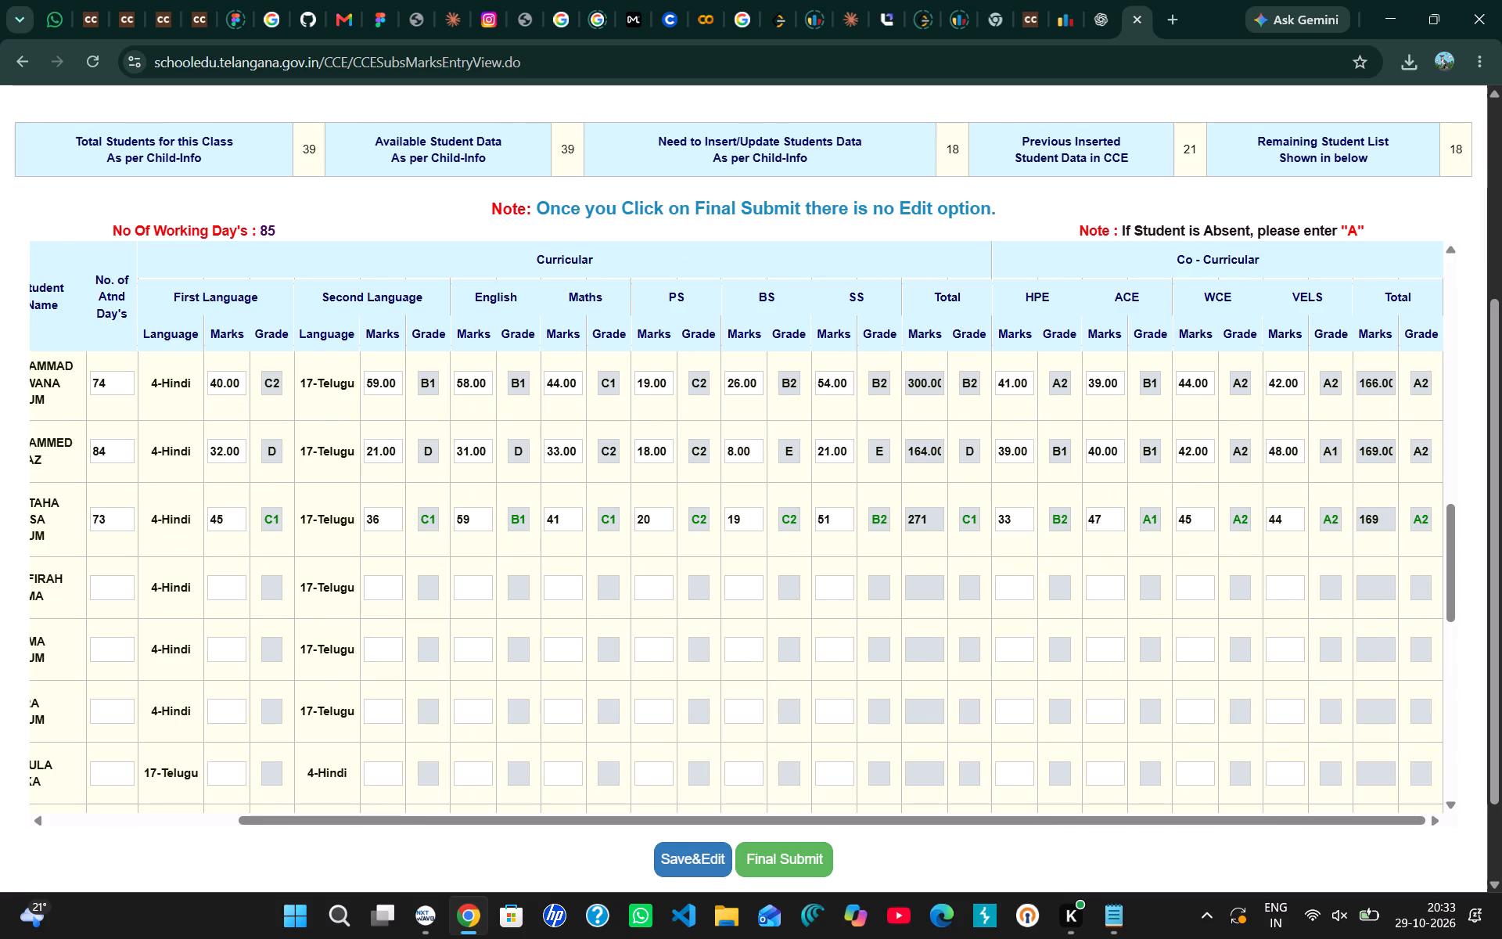
scroll(338, 523, right, 5)
click(333, 592)
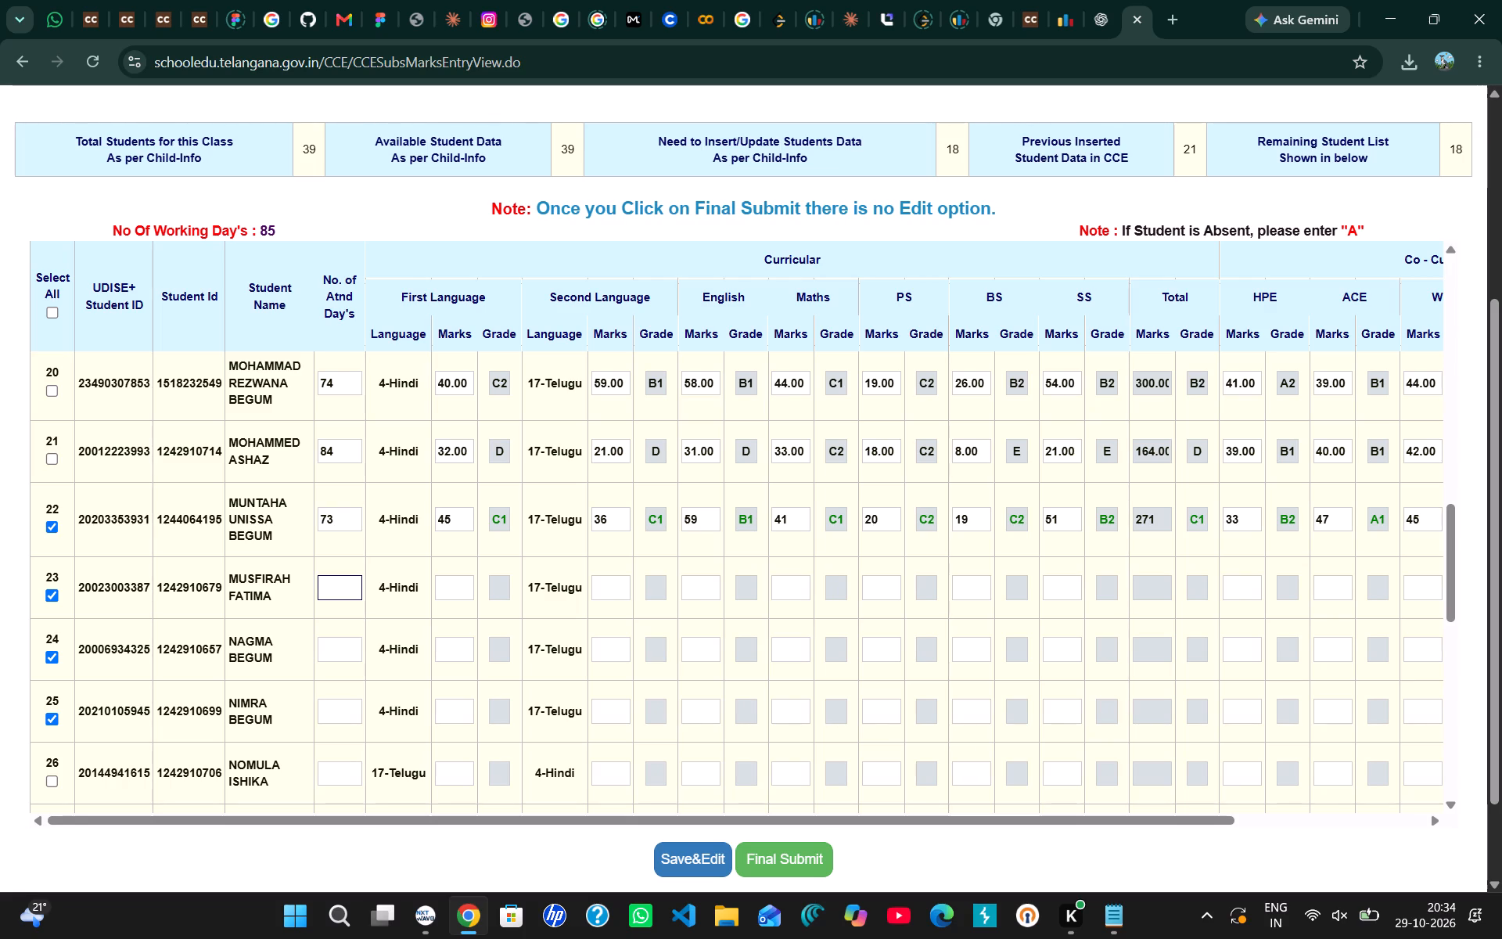
text(79)
key(Tab)
text(68)
key(Tab)
text(60)
key(Tab)
text(60)
key(Tab)
Enter row 23's remaining curricular marks: Maths 70, PS 33, BS 36 and SS 72.
text(70)
key(Tab)
text(33)
key(Tab)
text(36)
key(Tab)
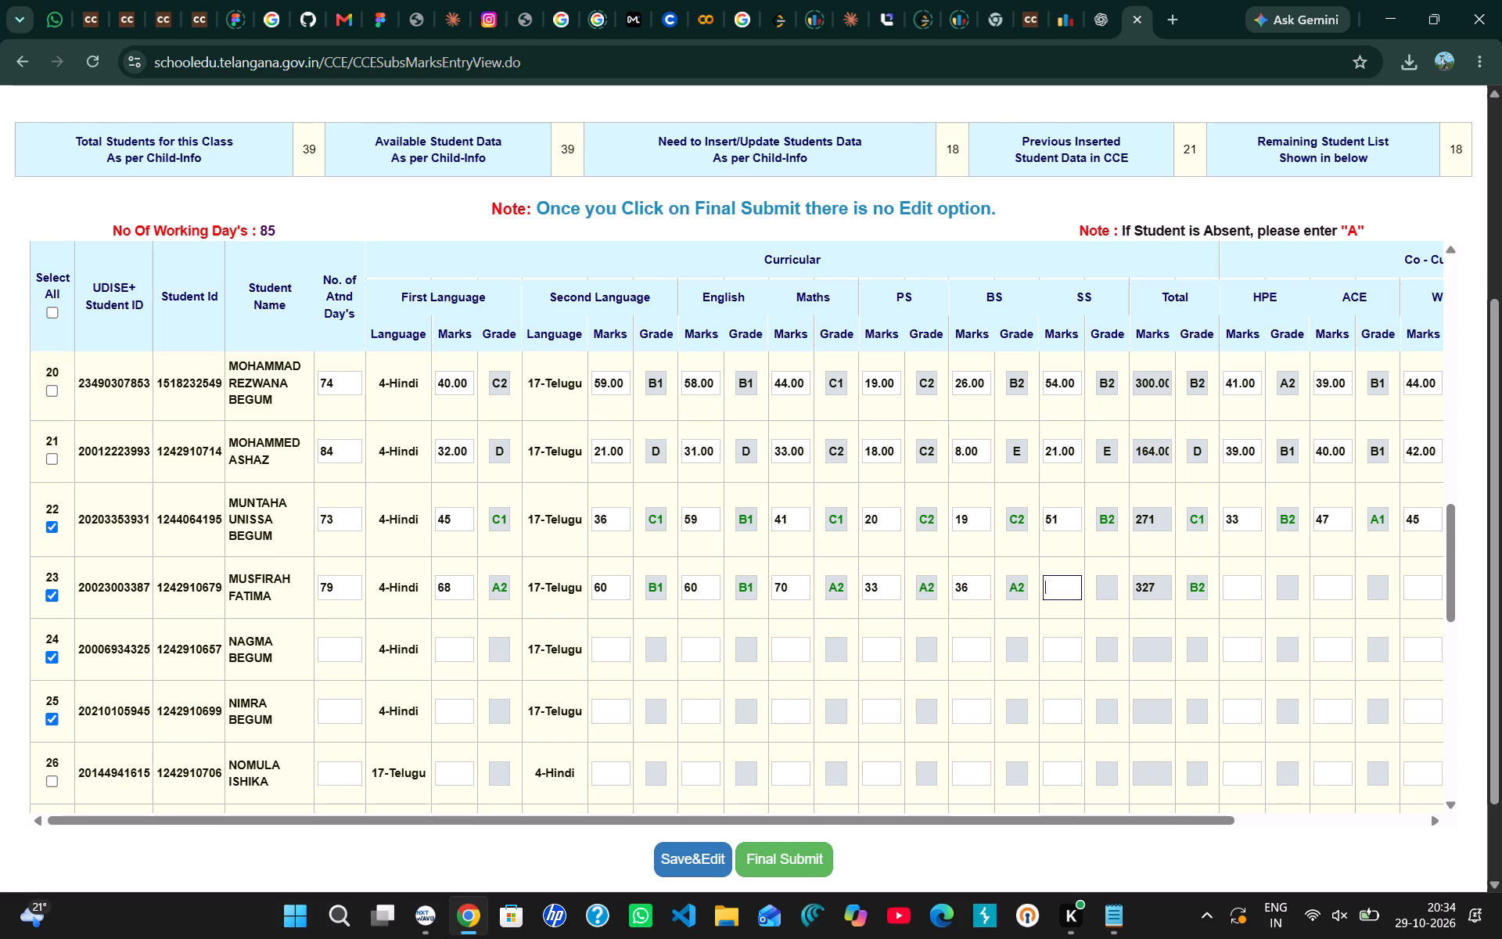
text(72)
key(Tab)
Enter row 23's co-curricular marks: HPE 45, ACE 39, WCE 44 and VELS 46.
key(4)
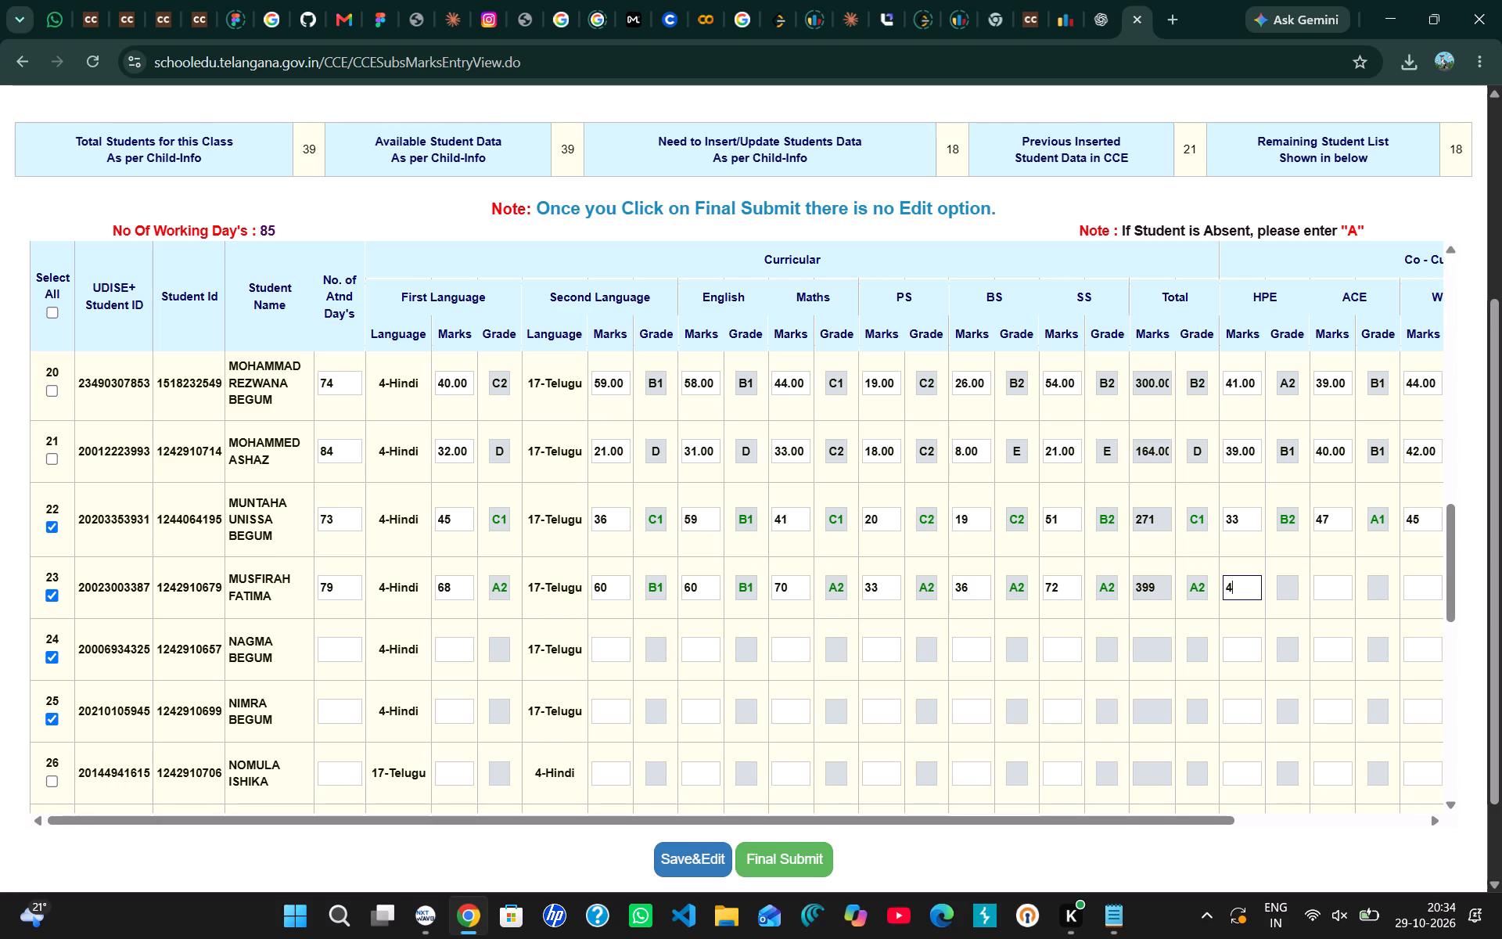
key(5)
key(Tab)
text(39)
key(Tab)
text(44)
key(Tab)
text(46)
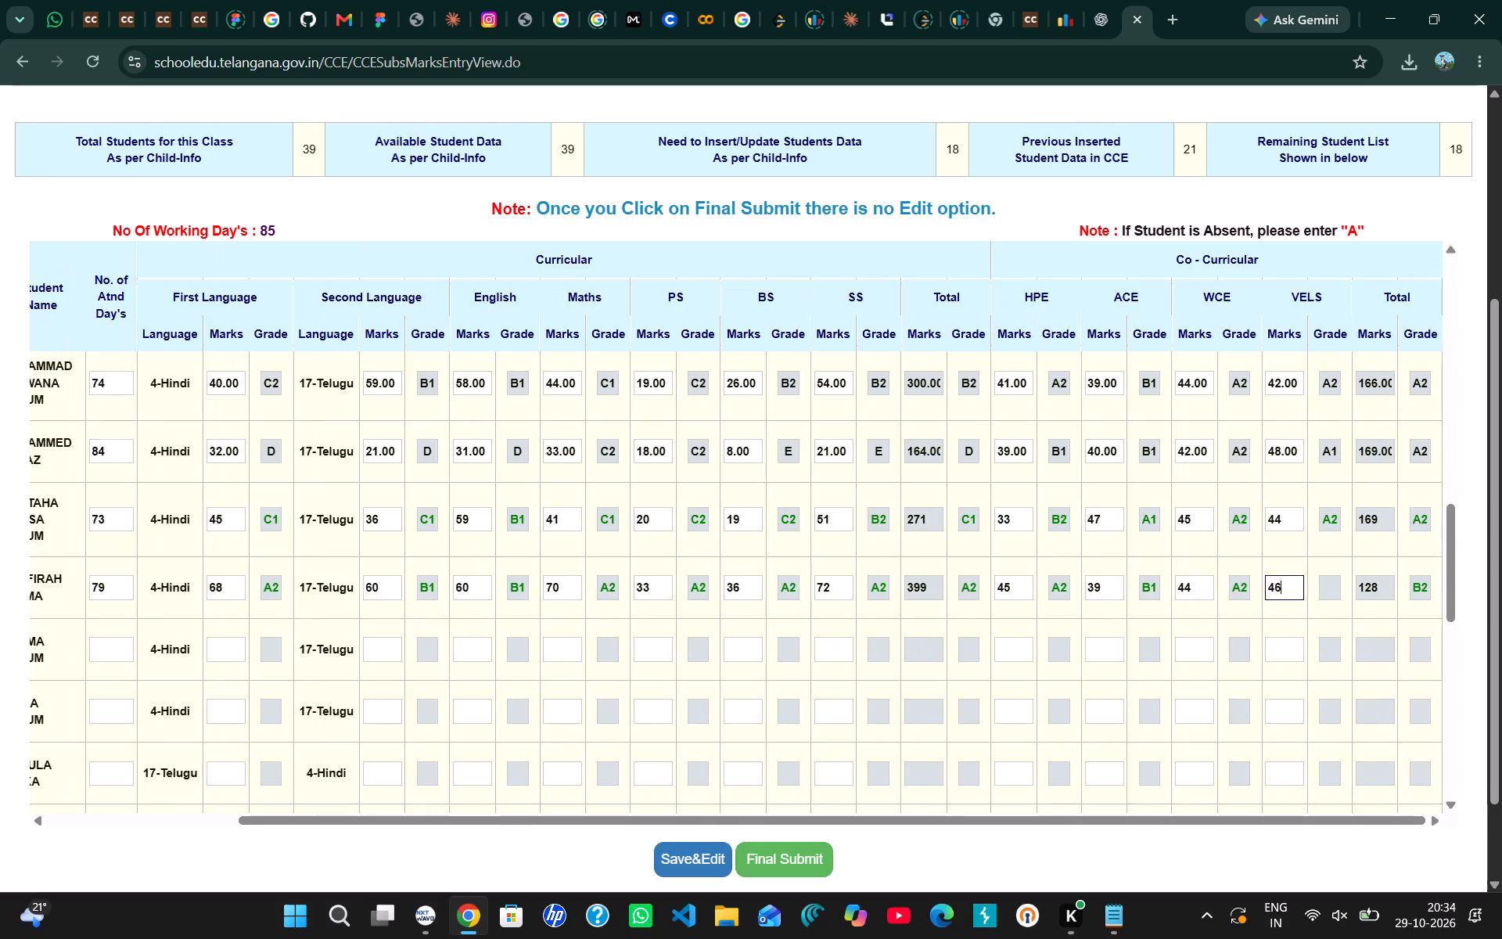
key(Tab)
scroll(333, 592, left, 10)
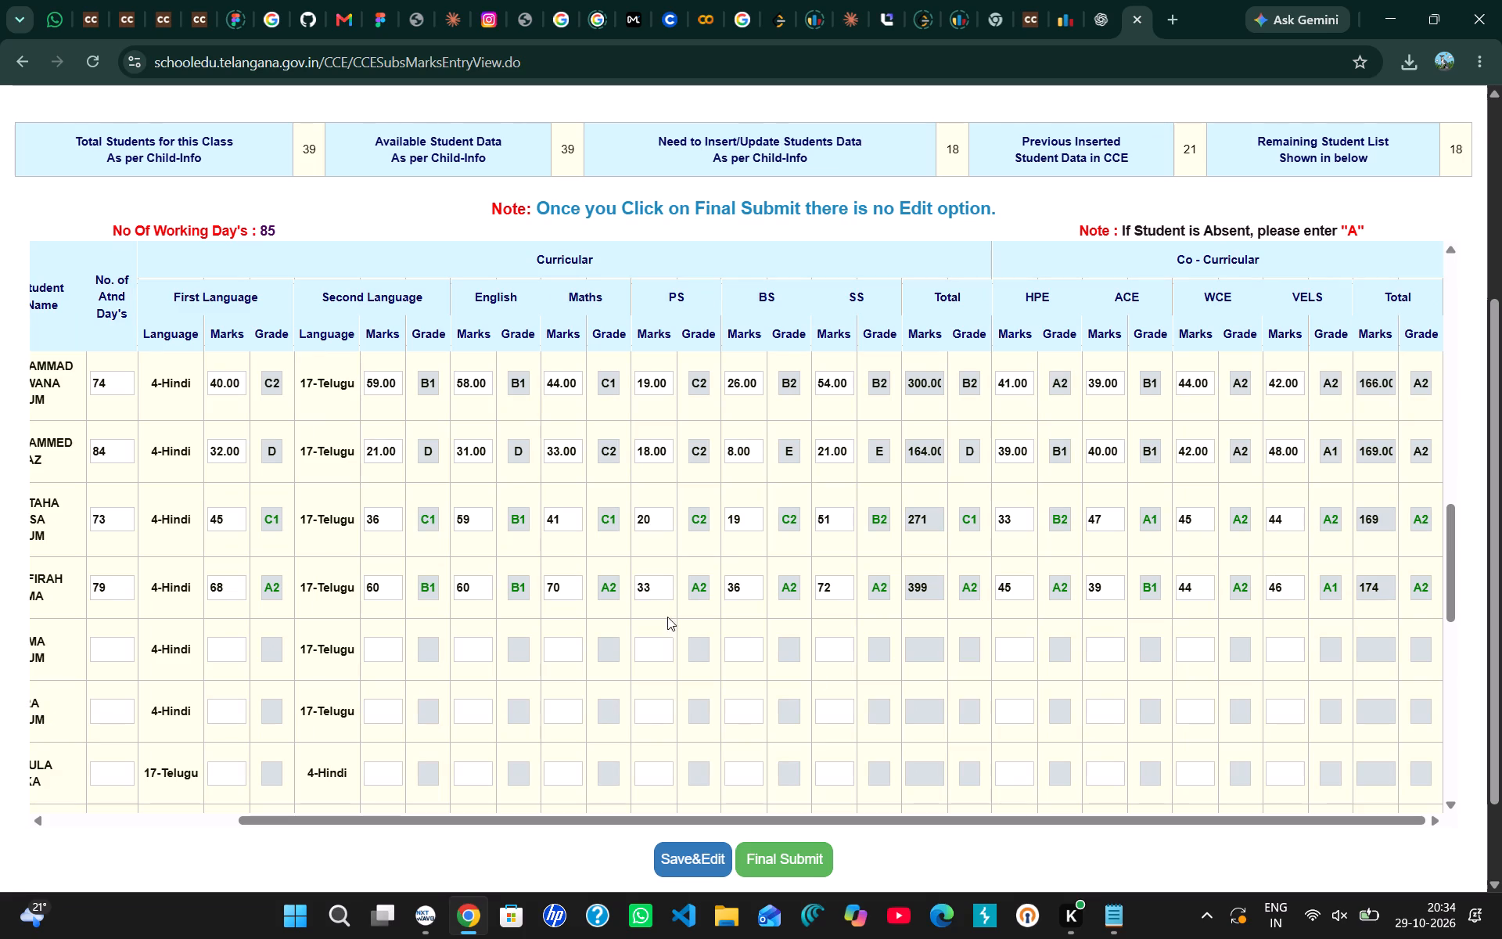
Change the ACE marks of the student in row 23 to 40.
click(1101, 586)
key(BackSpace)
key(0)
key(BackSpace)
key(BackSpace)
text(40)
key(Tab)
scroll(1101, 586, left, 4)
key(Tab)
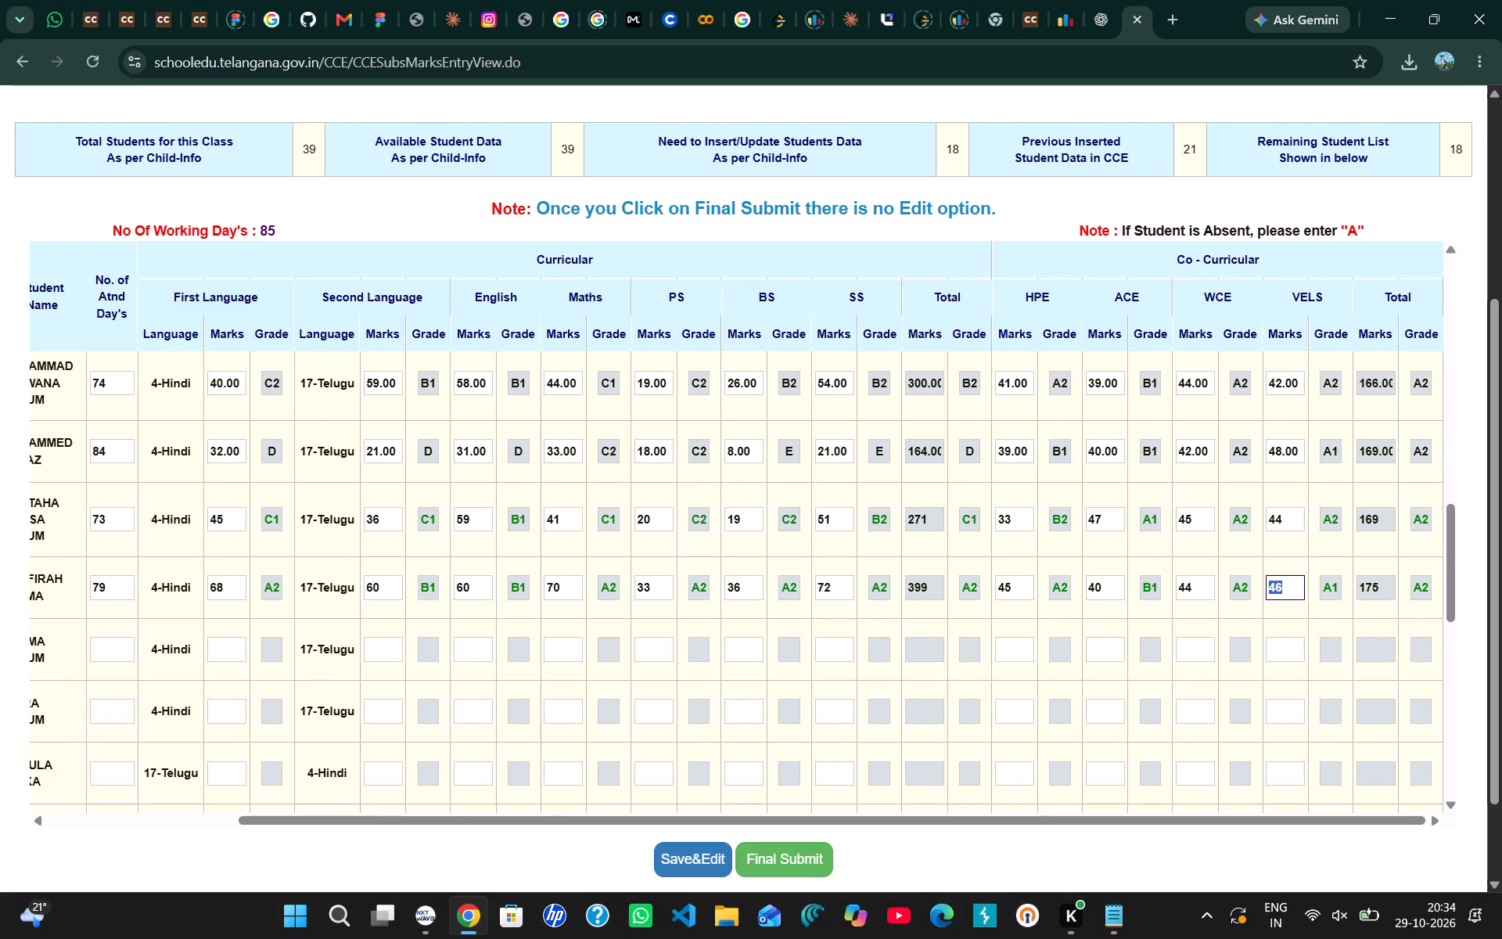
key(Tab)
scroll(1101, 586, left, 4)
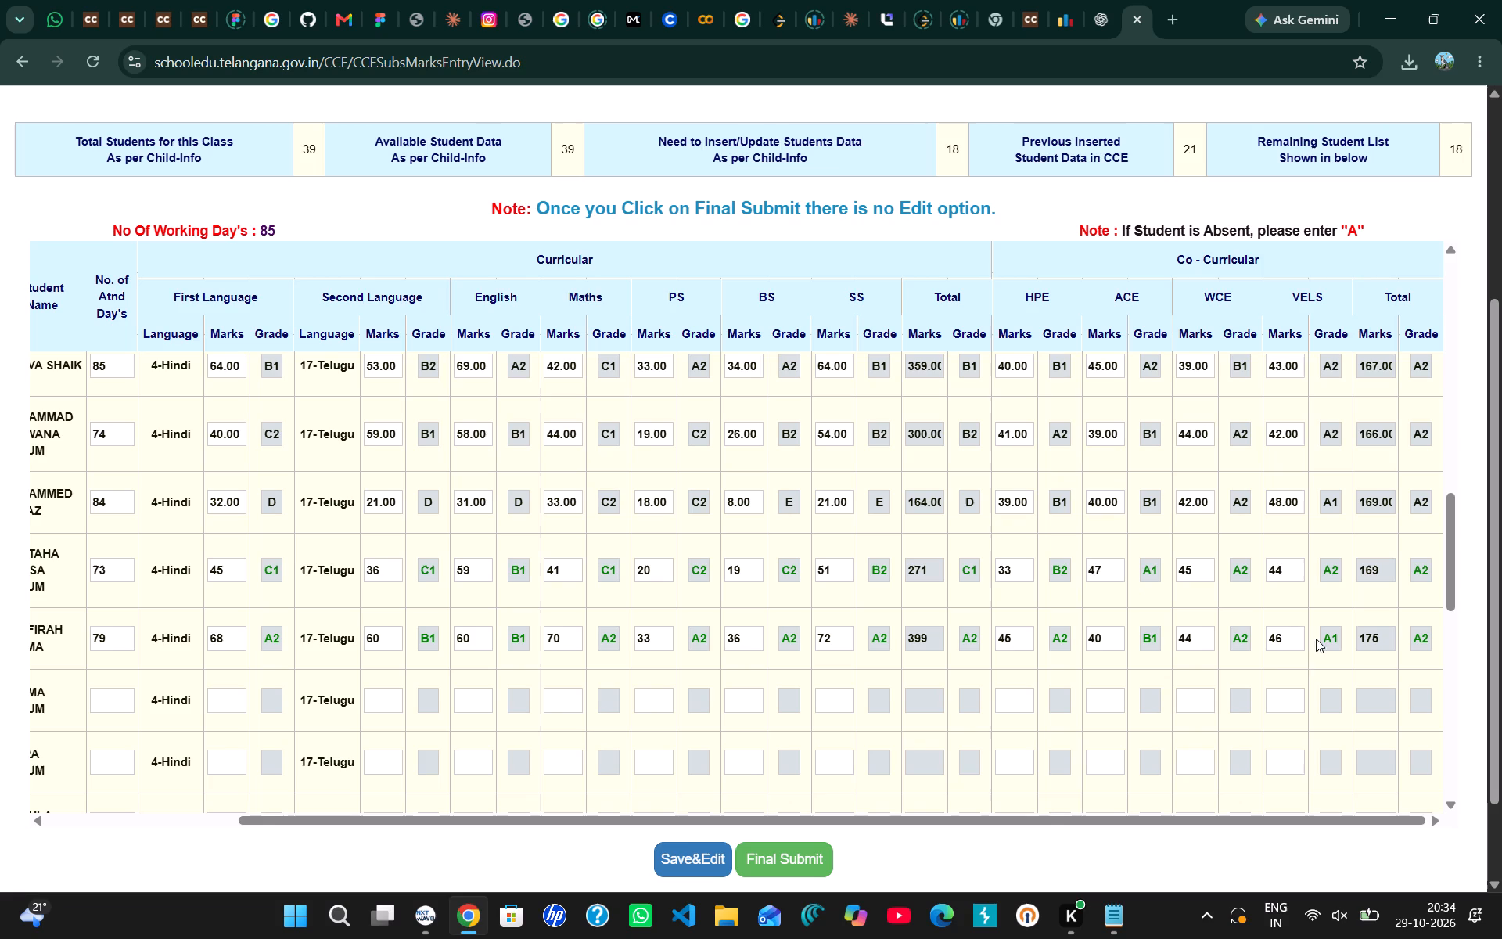
Set the ACE marks of the student in row 23 to 45.
click(1118, 638)
key(BackSpace)
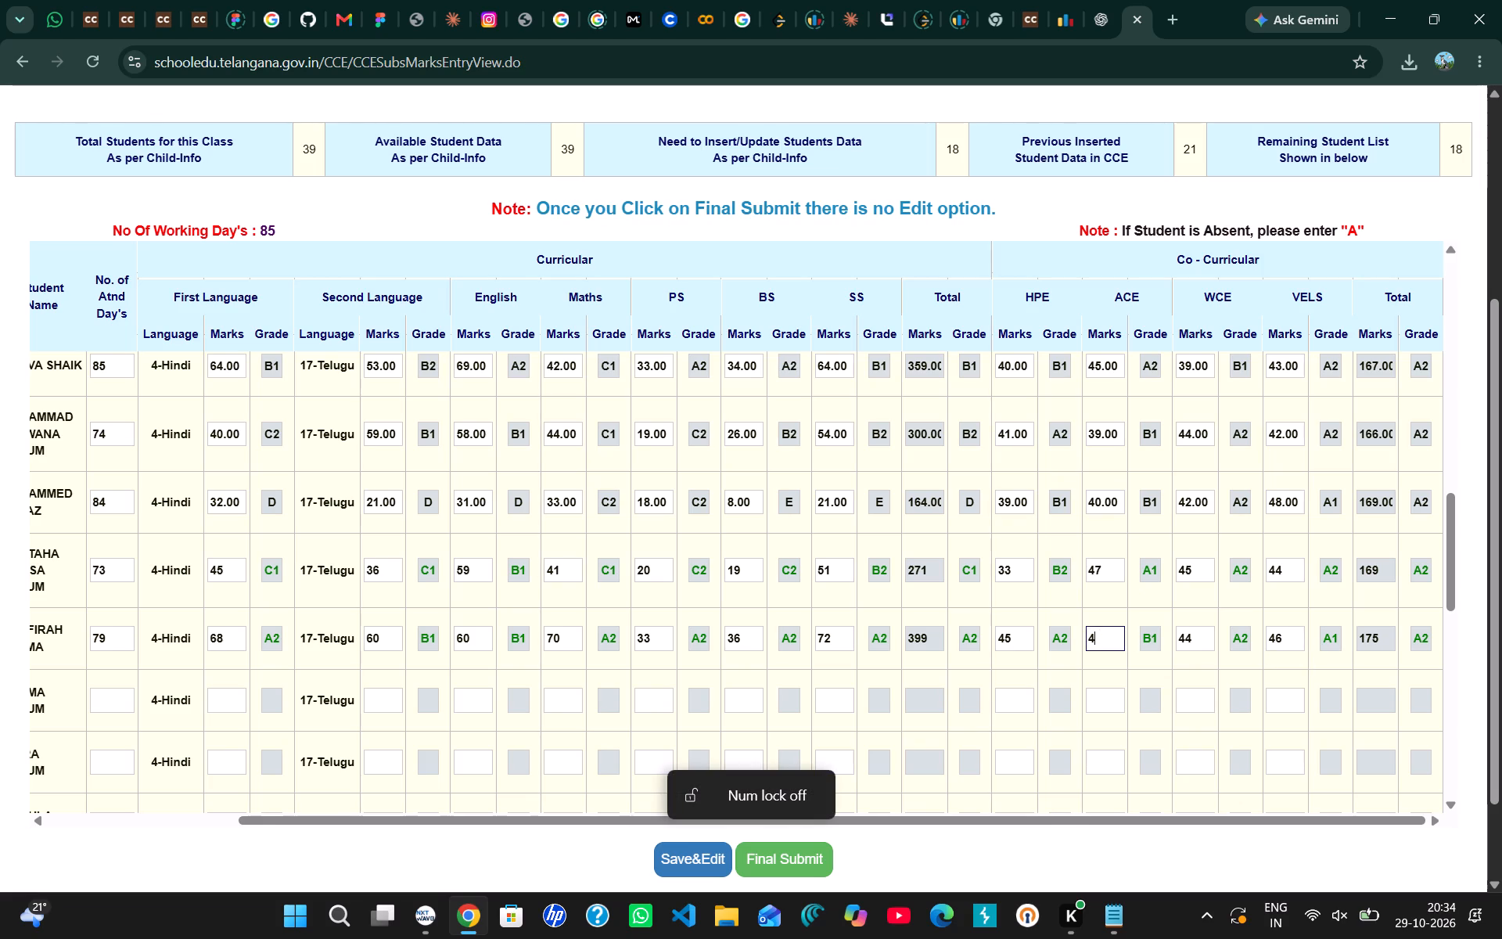
click(1118, 638)
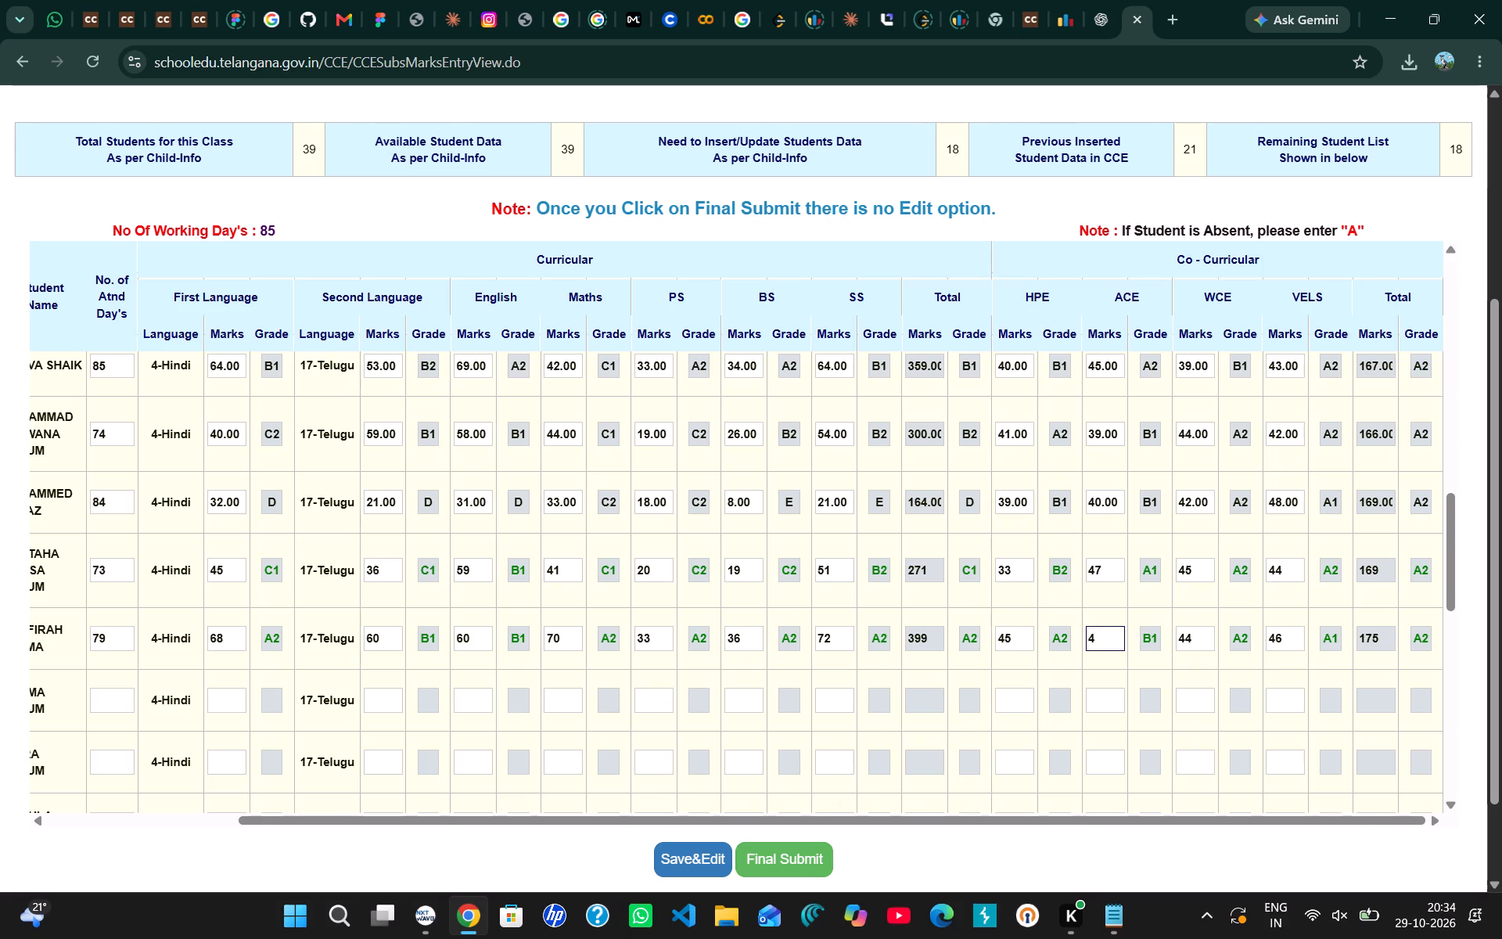
key(Clear)
key(Clear)
key(Clear)
key(5)
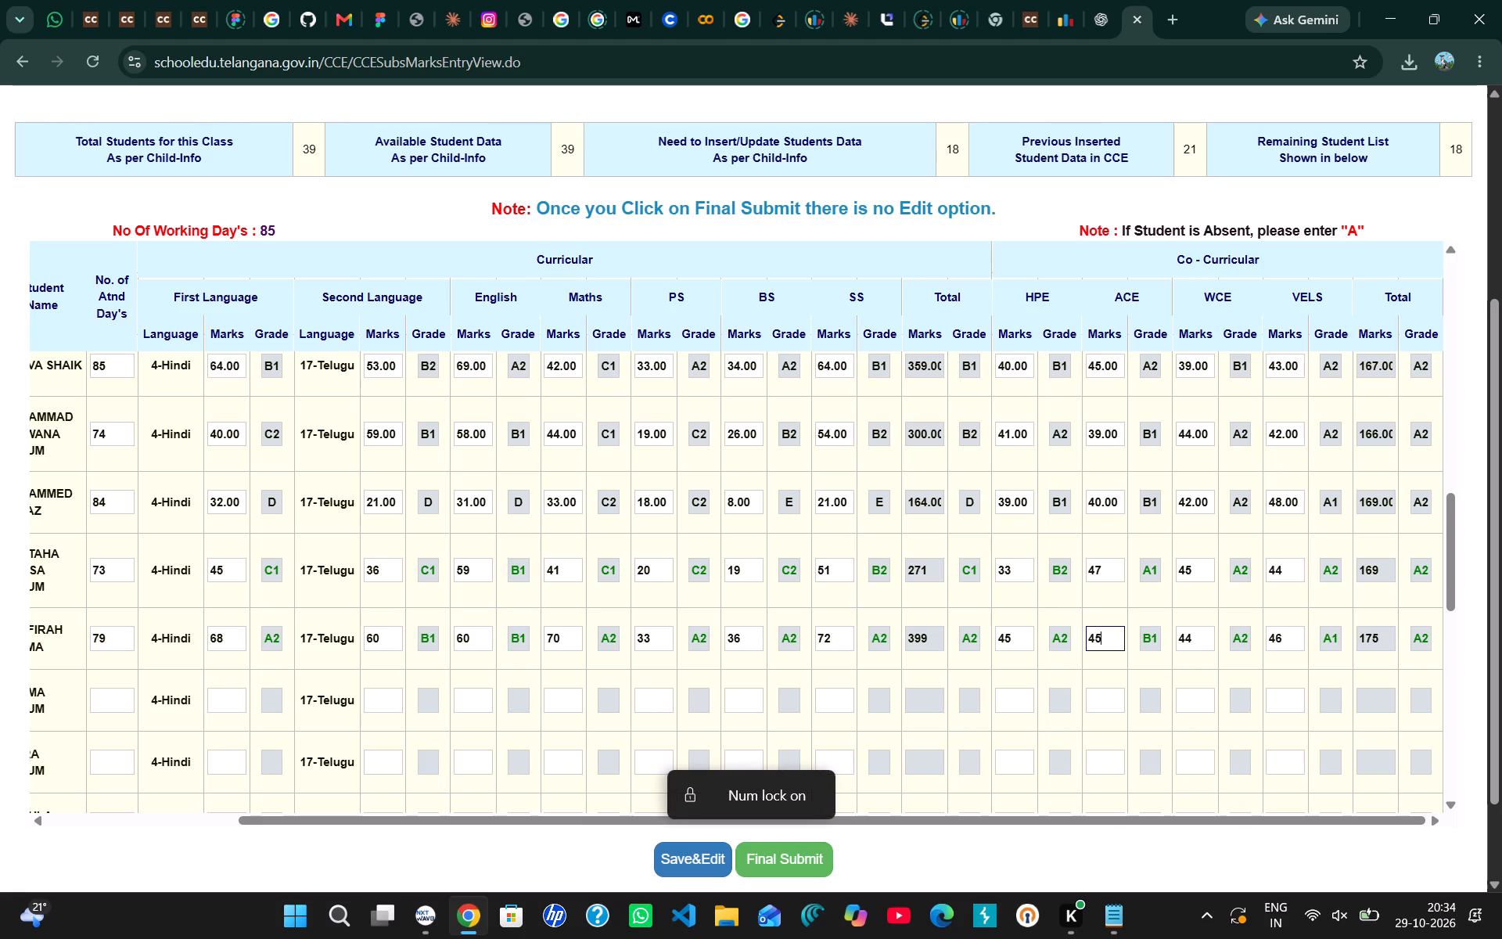
key(Tab)
key(Tab)
key(Tab)
scroll(1118, 638, left, 4)
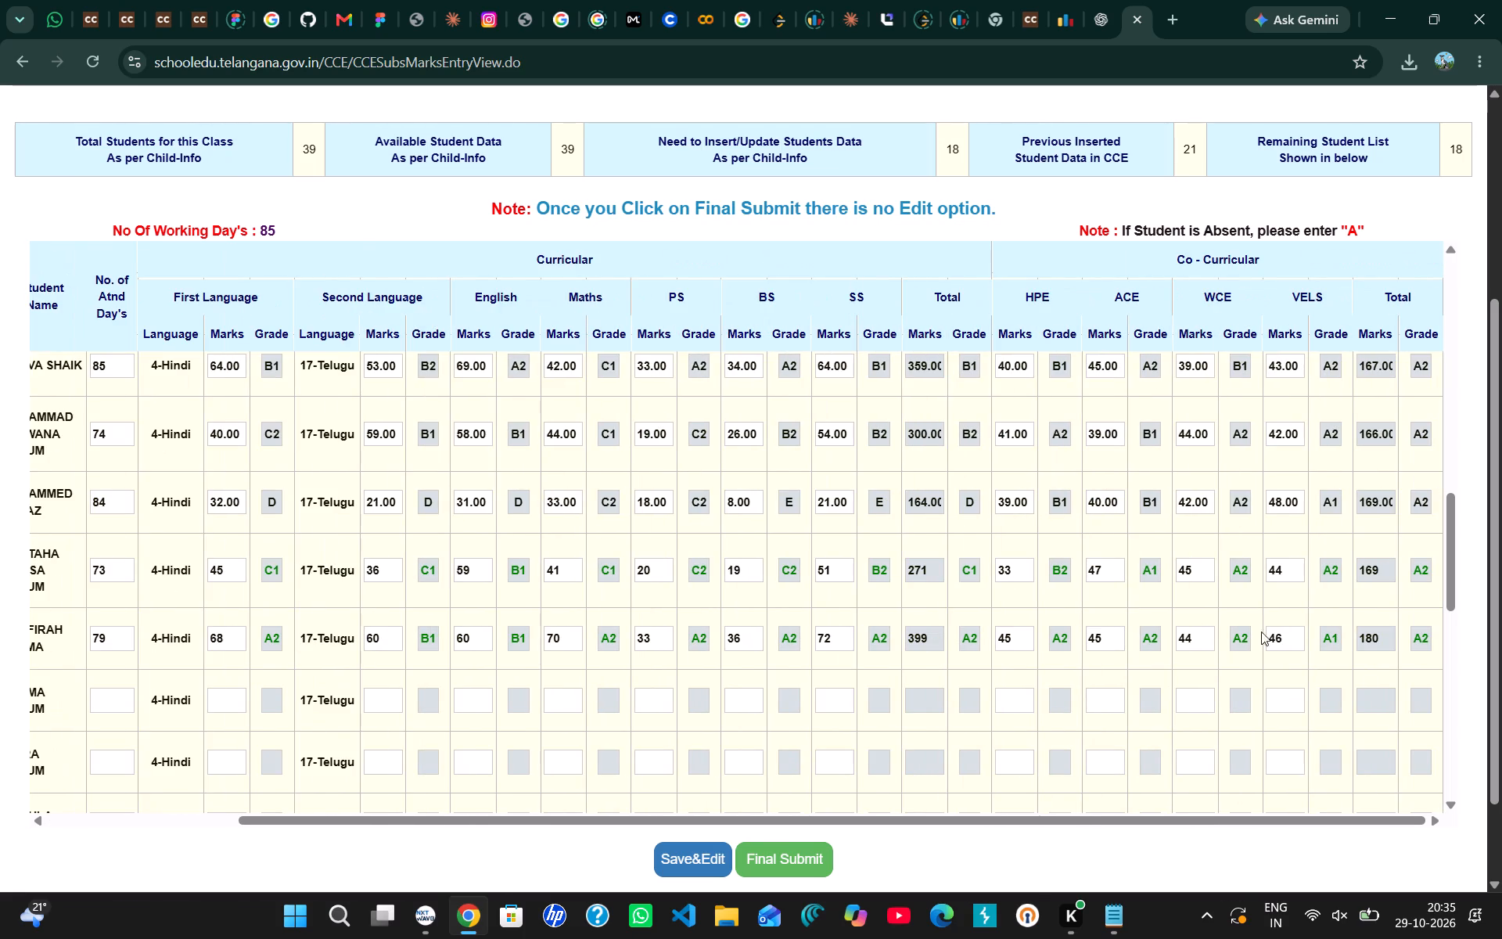
Set the WCE marks of the student in row 23 to 46.
click(1204, 639)
key(BackSpace)
key(6)
key(Tab)
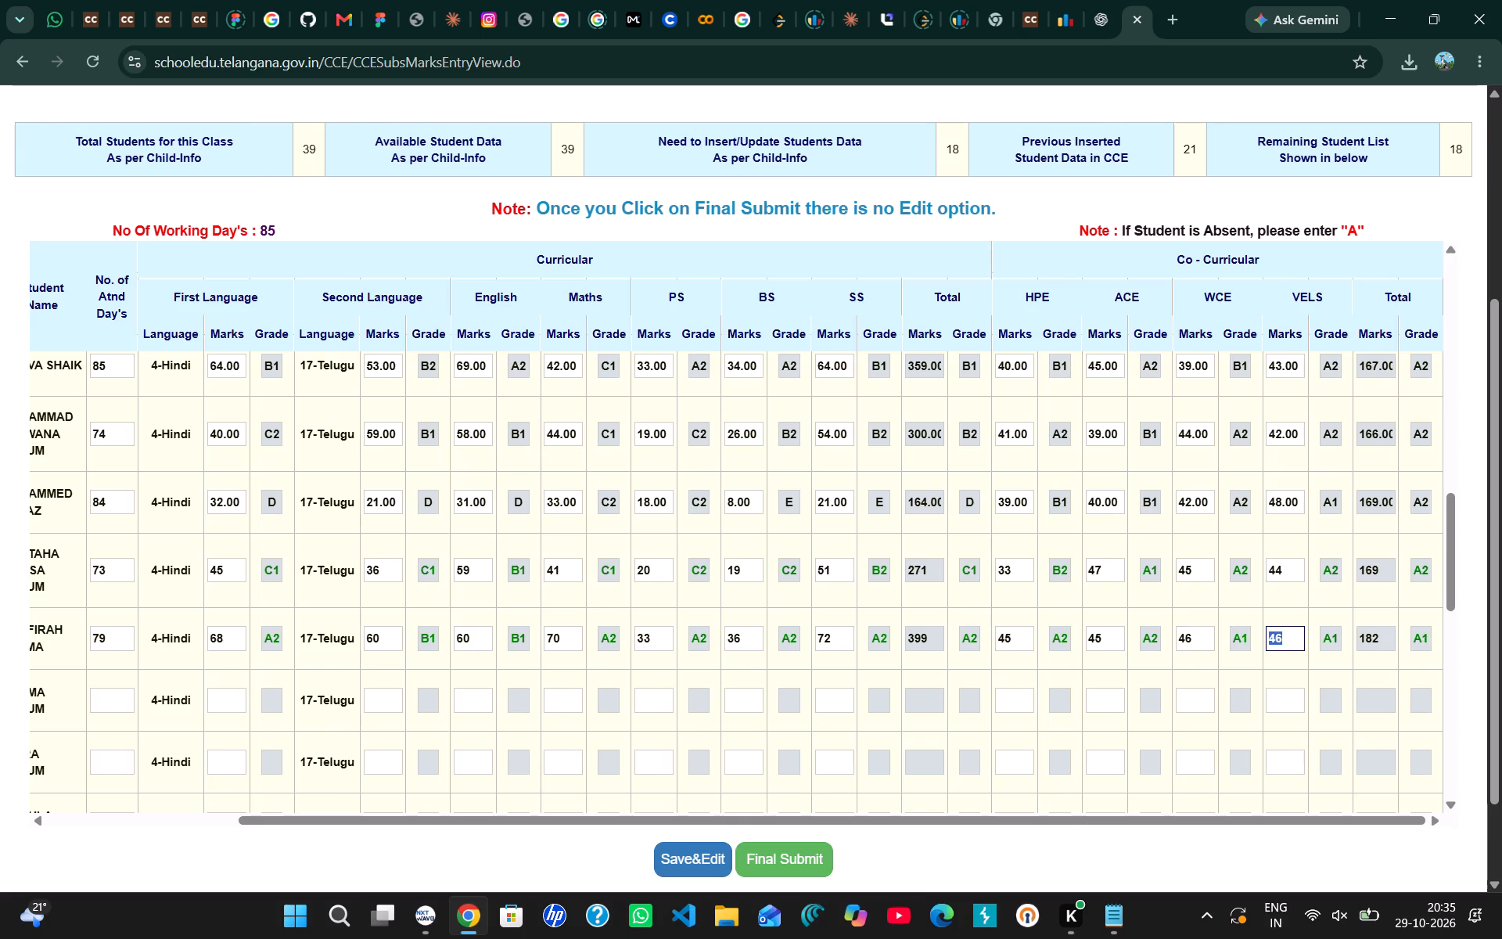
key(Tab)
key(Tab)
For the student in row 24, enter 78 attendance days, First Language marks 56, Second Language marks 41 and English marks 60.
scroll(1204, 639, left, 5)
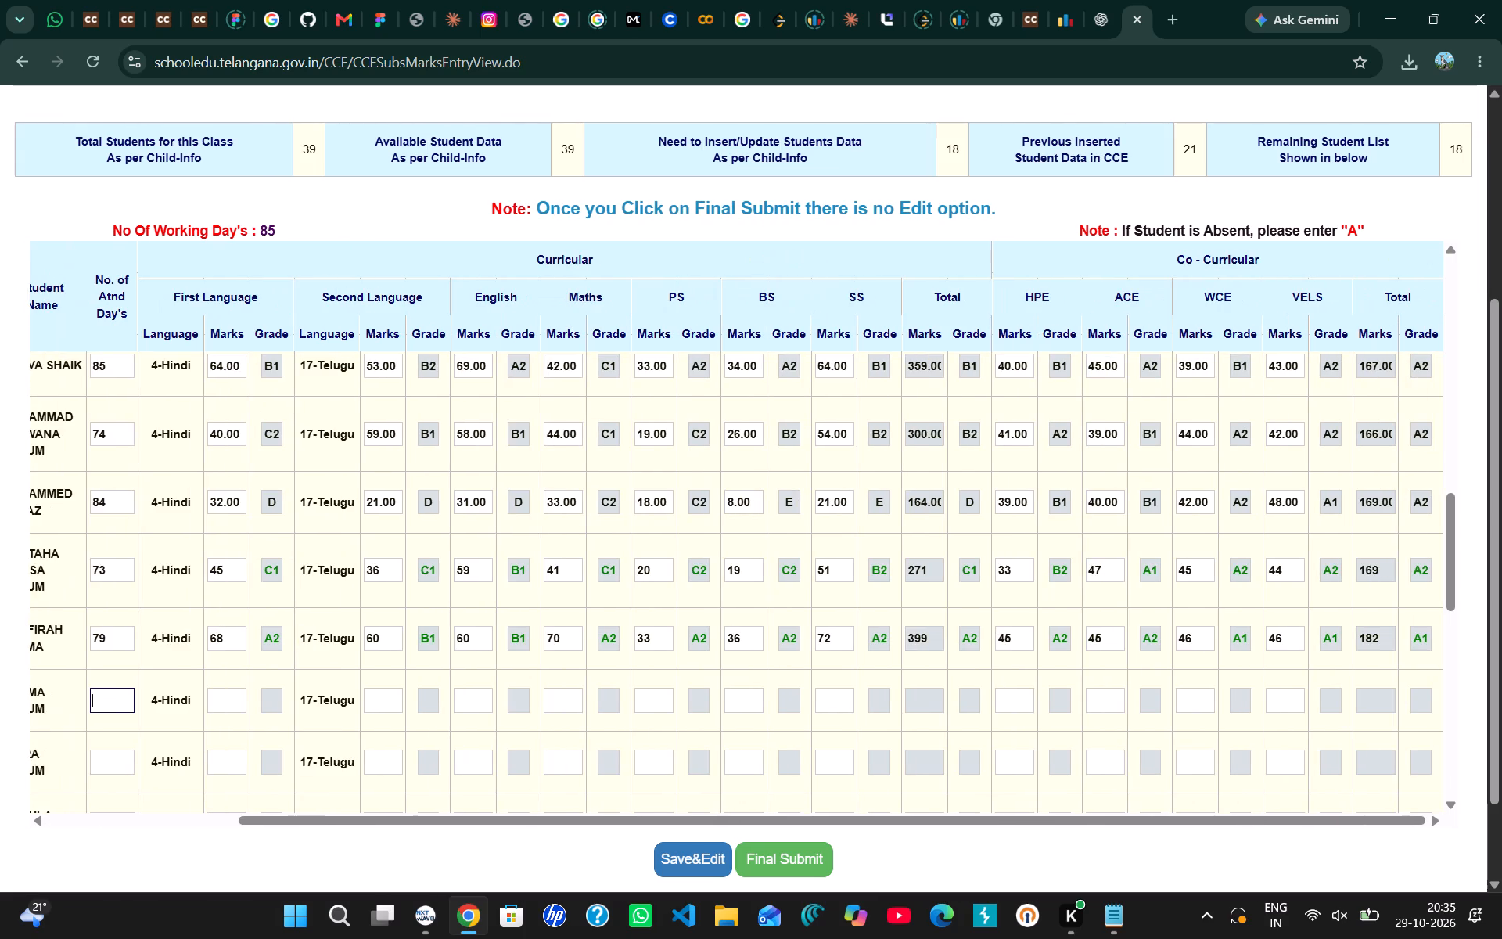
scroll(1076, 622, right, 6)
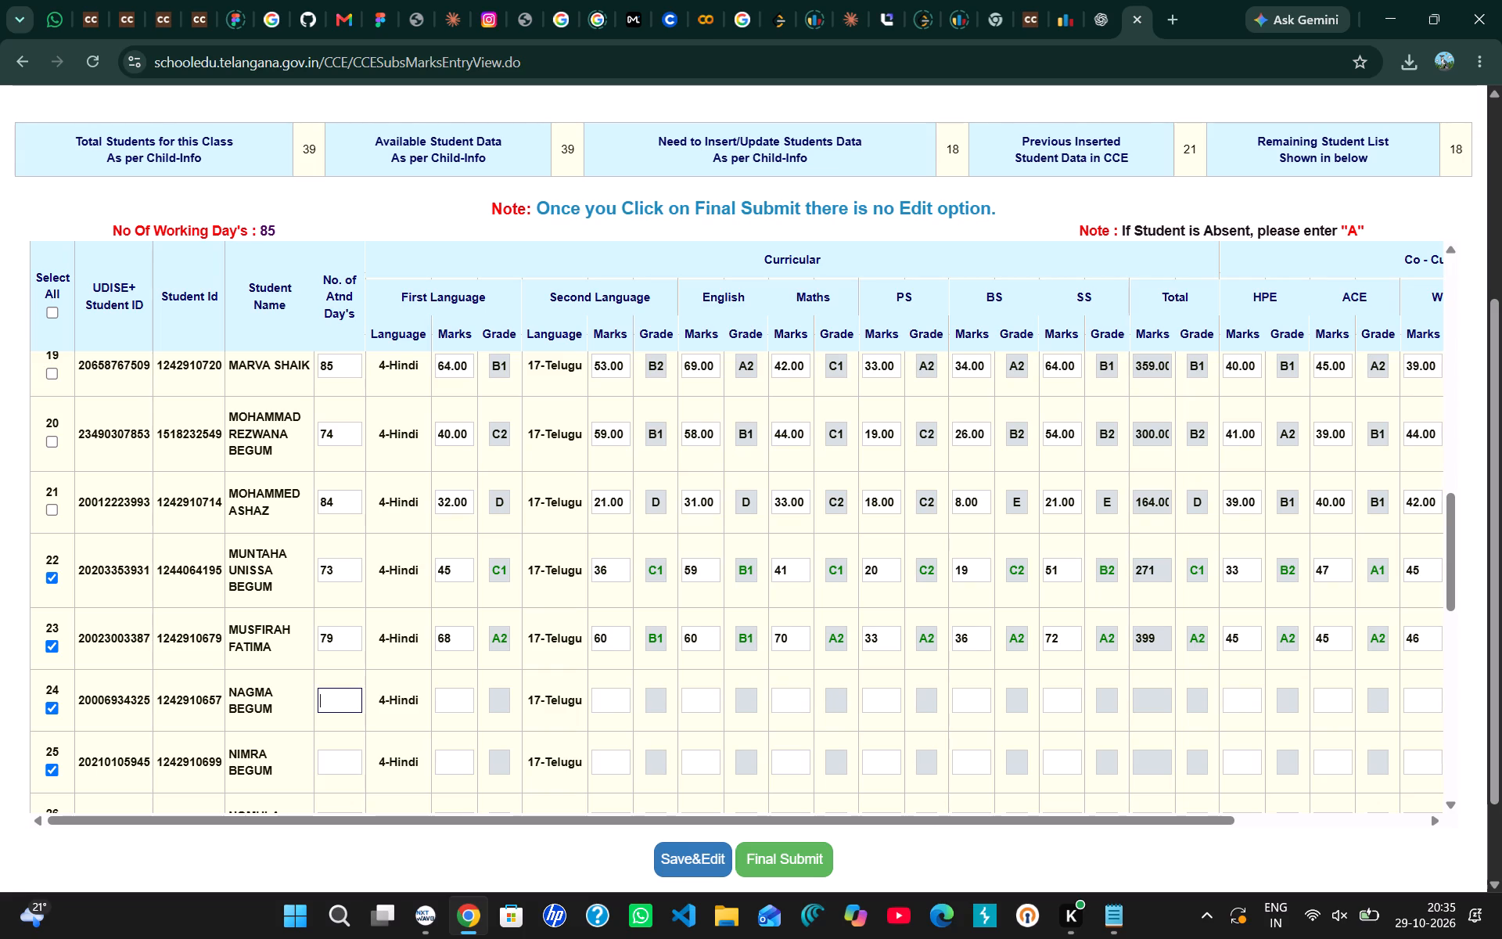
text(78)
key(Tab)
text(56)
key(Tab)
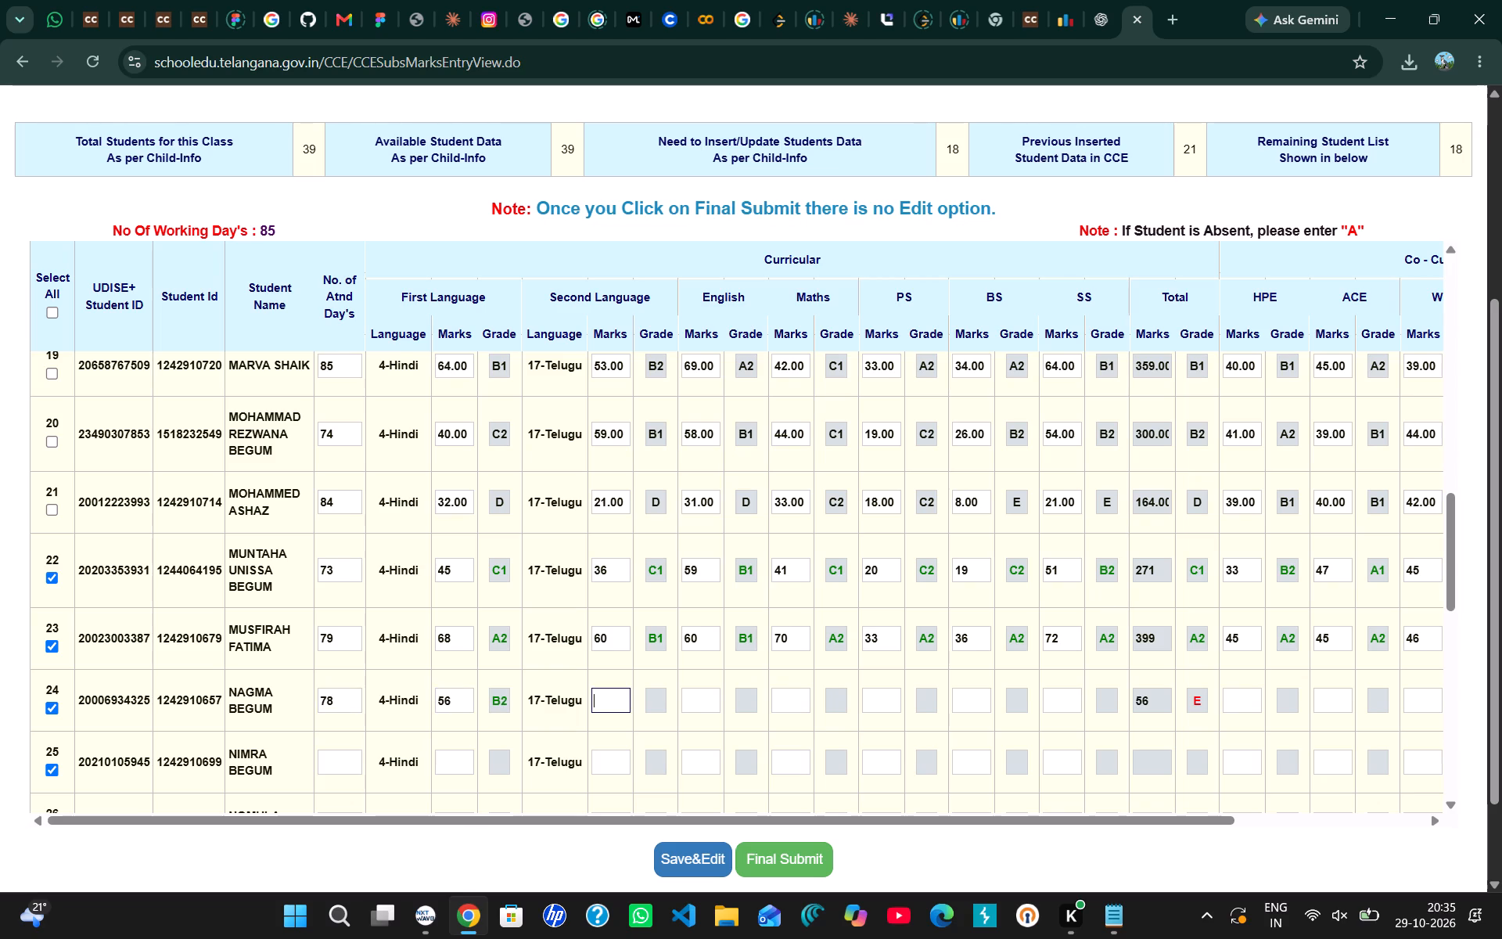
text(41)
key(Tab)
text(60)
key(Tab)
Enter row 24's remaining curricular marks: Maths 33, PS 26, BS 22 and SS 63.
text(33)
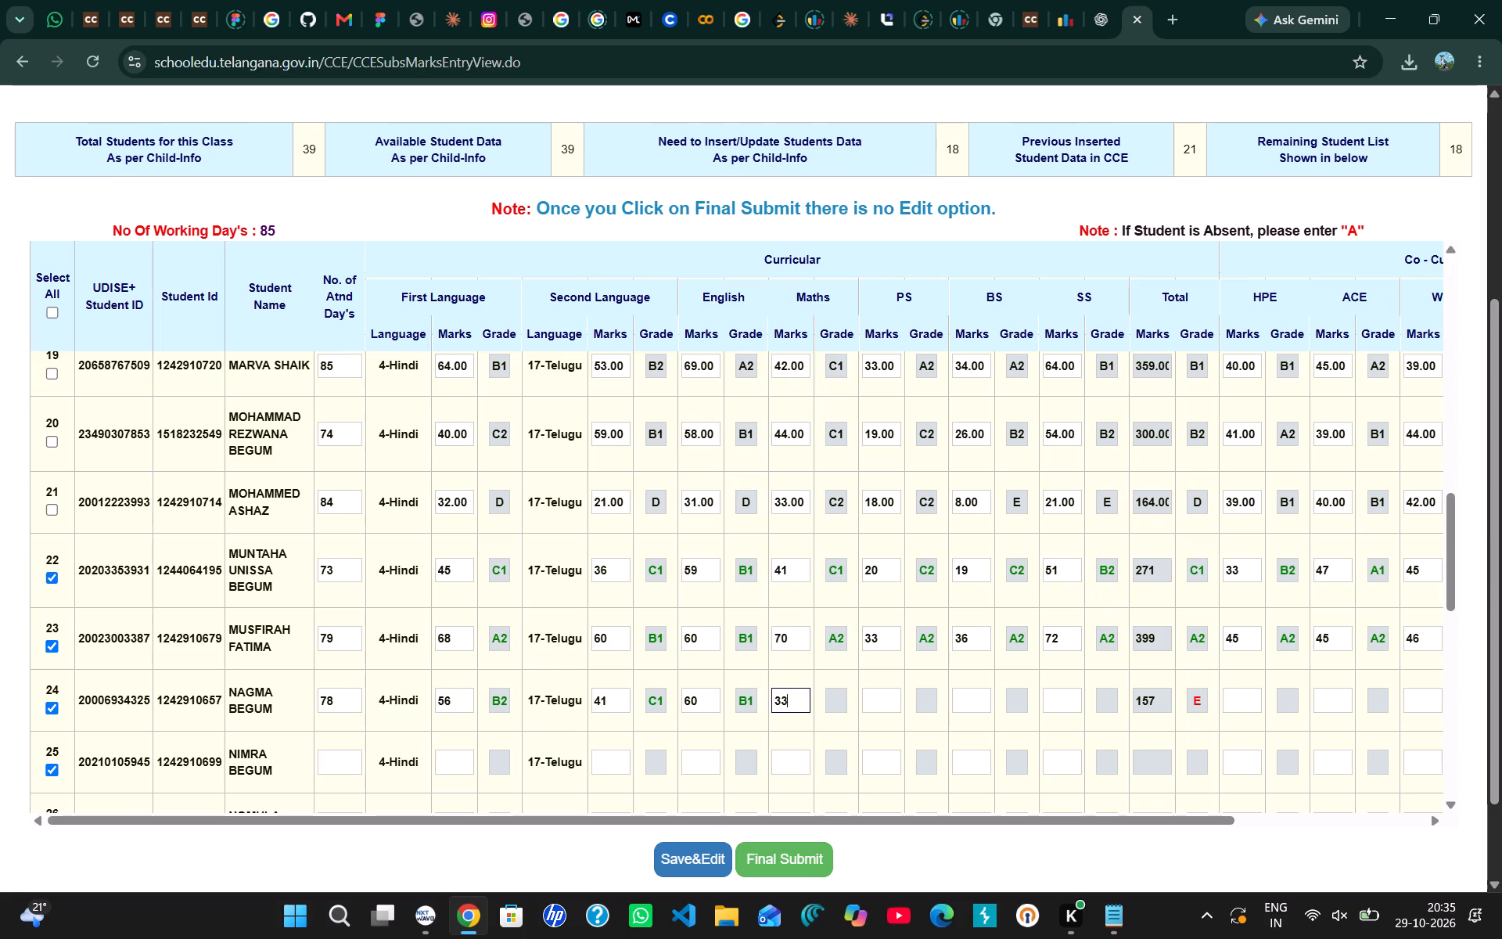
key(Tab)
text(26)
key(Tab)
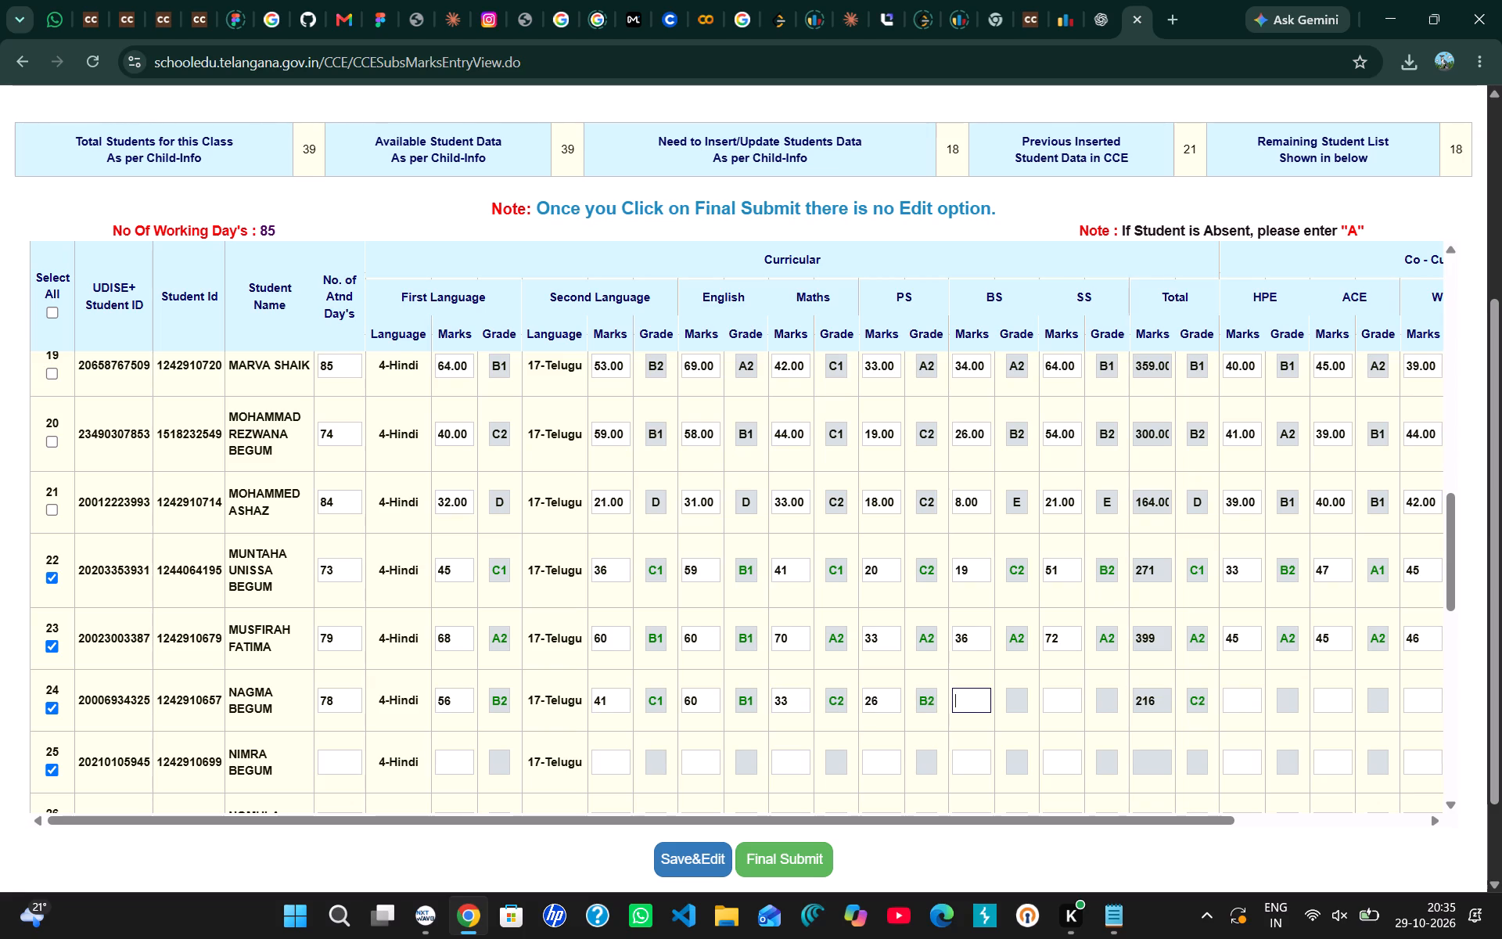
text(22)
key(Tab)
text(63)
key(Tab)
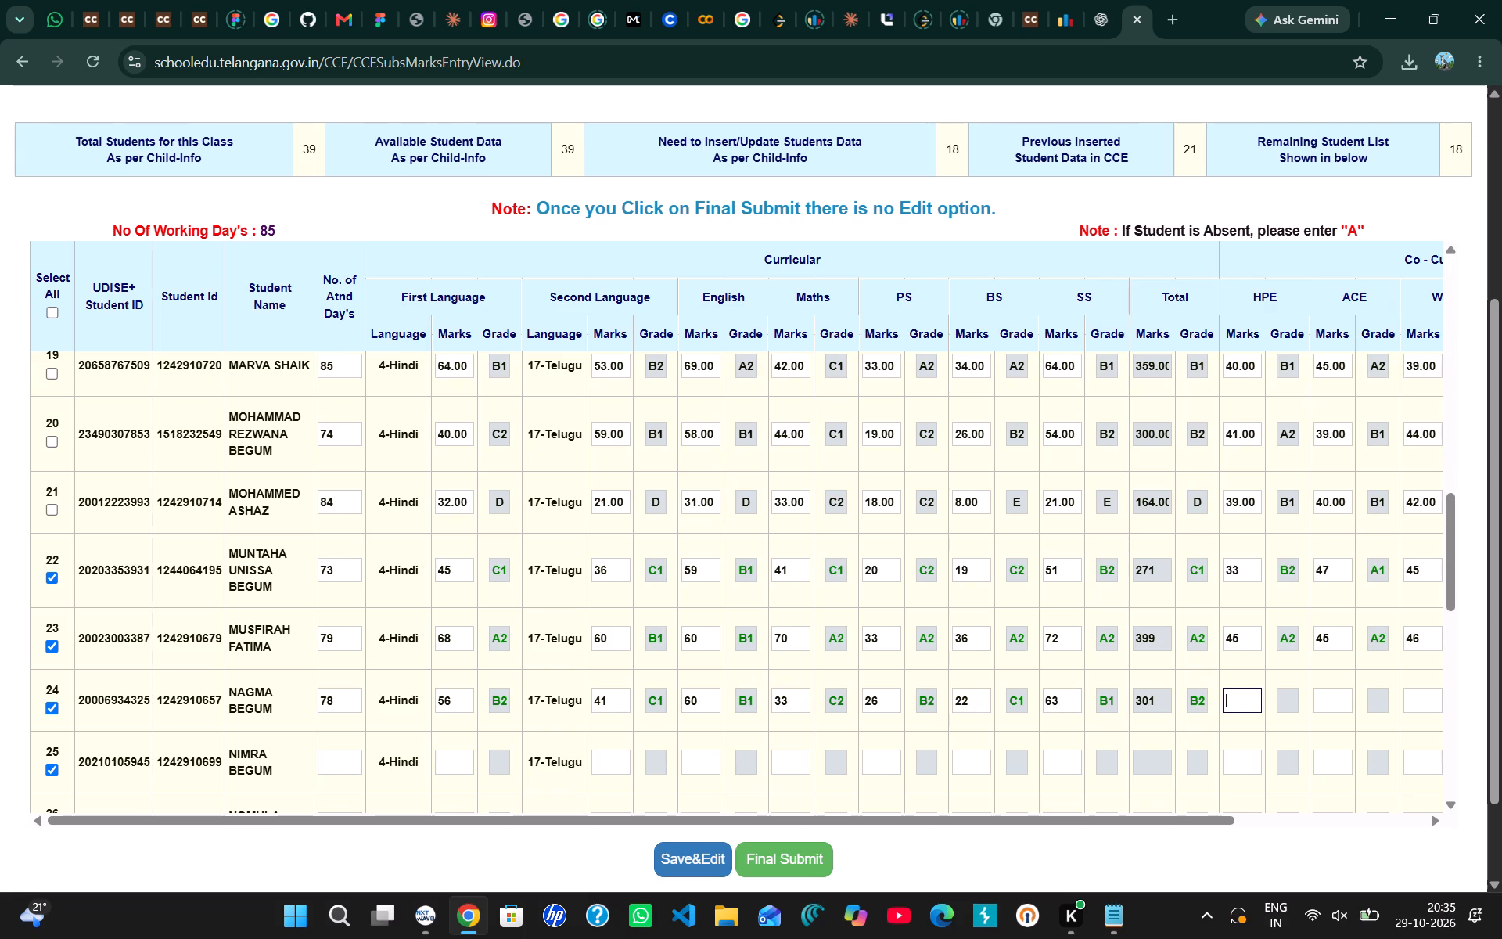
Enter row 24's co-curricular marks: HPE 37, ACE 40, WCE 45 and VELS 44.
key(3)
key(7)
key(Tab)
text(40)
key(Tab)
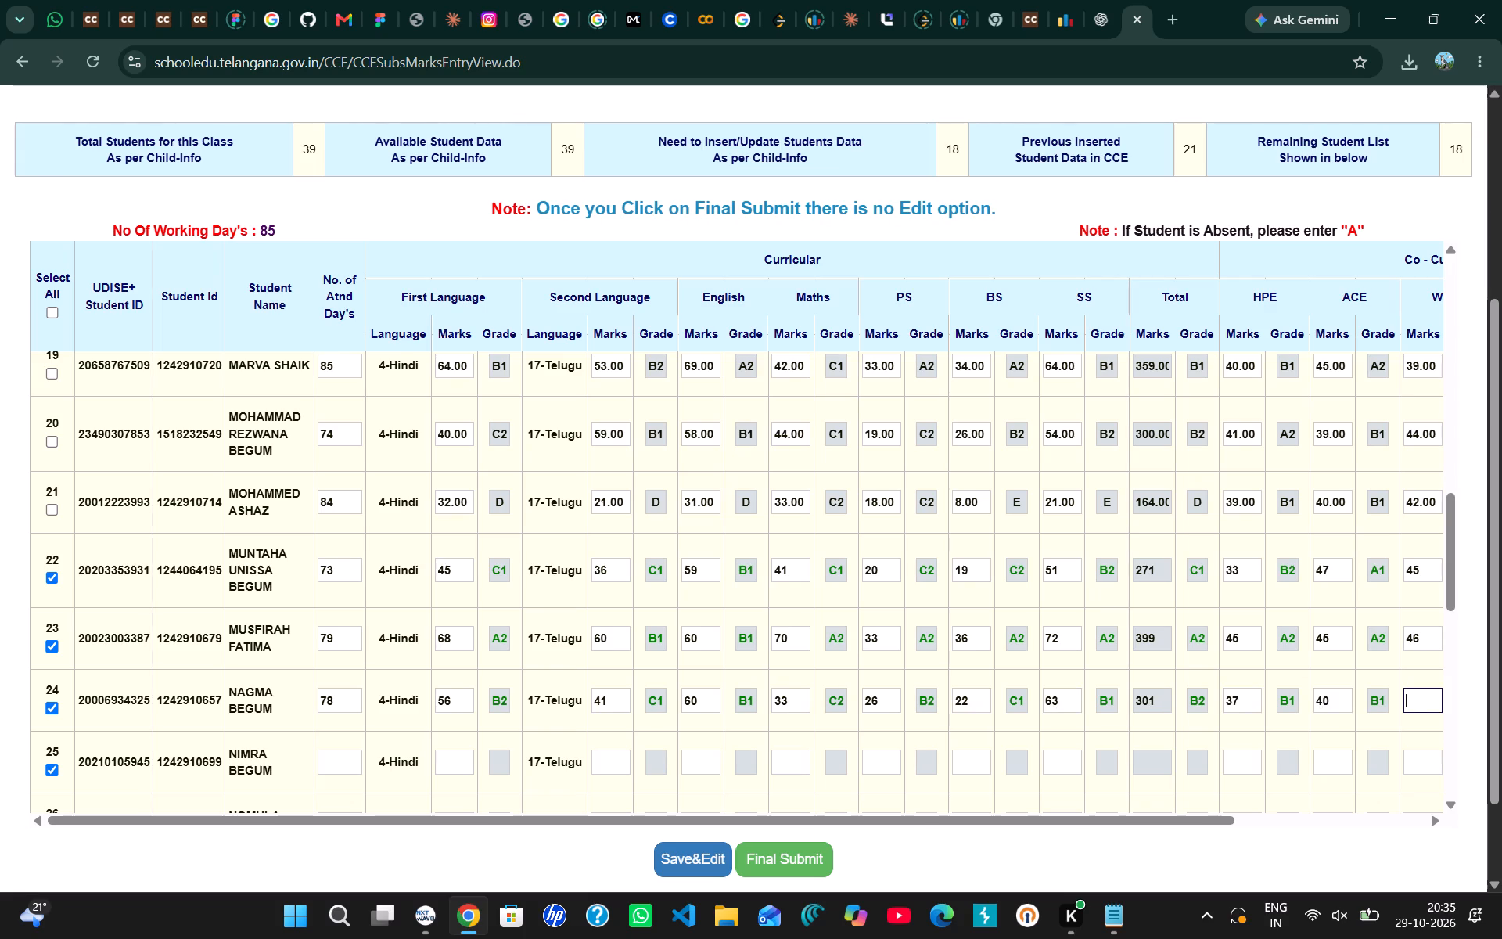
key(4)
key(5)
key(Tab)
text(44)
key(Tab)
For the student in row 25, enter 78 attendance days, First Language marks 71, Second Language marks 65 and English marks 67.
scroll(330, 705, left, 5)
scroll(397, 603, right, 5)
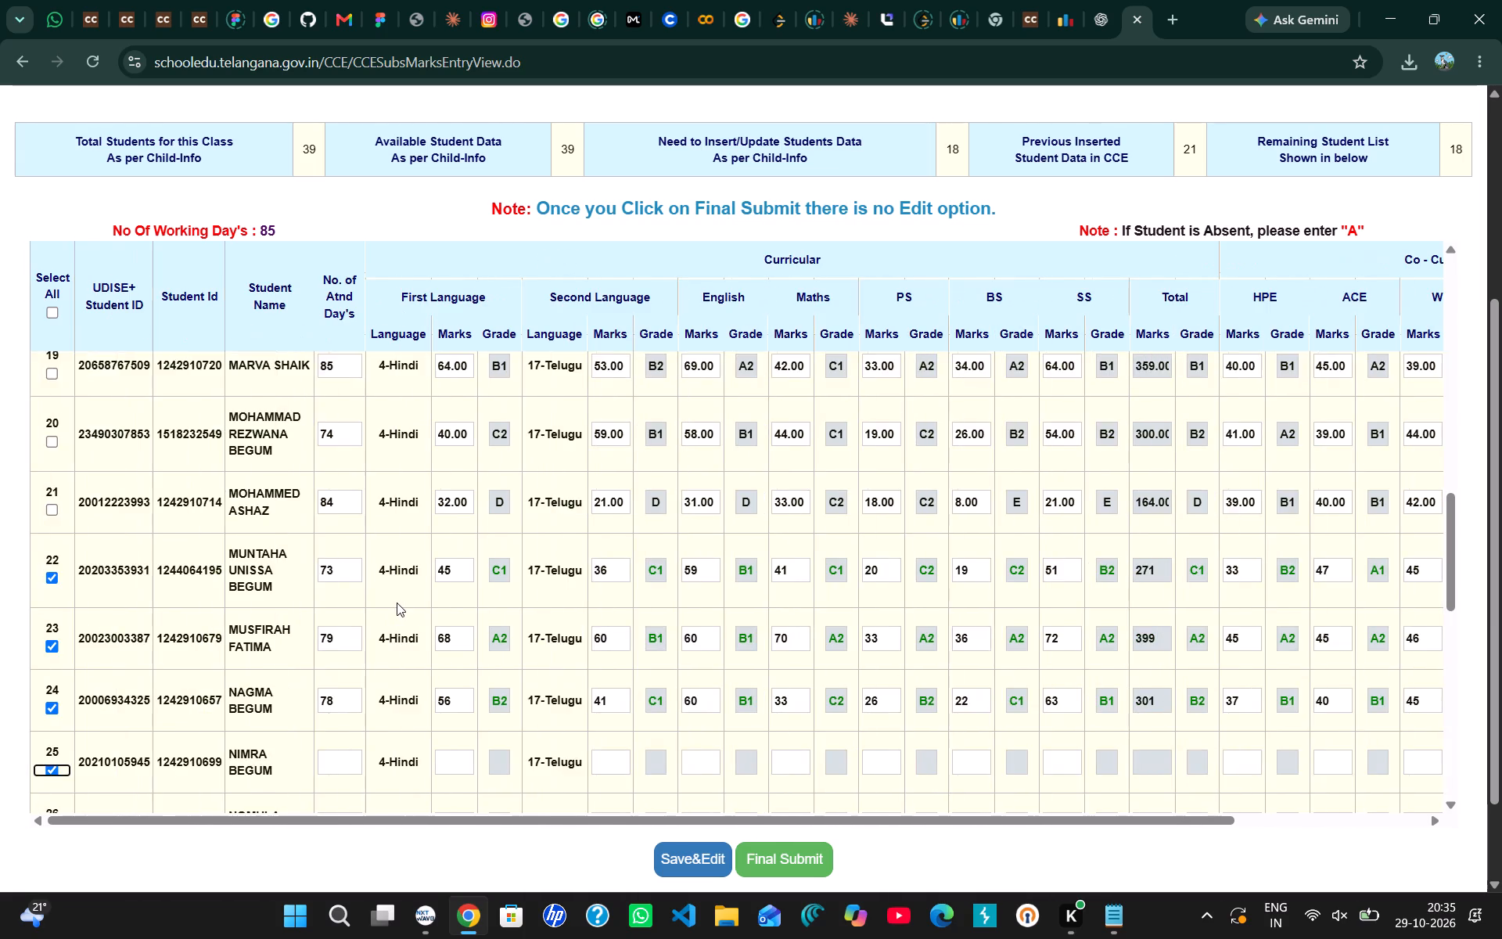
scroll(397, 603, down, 1)
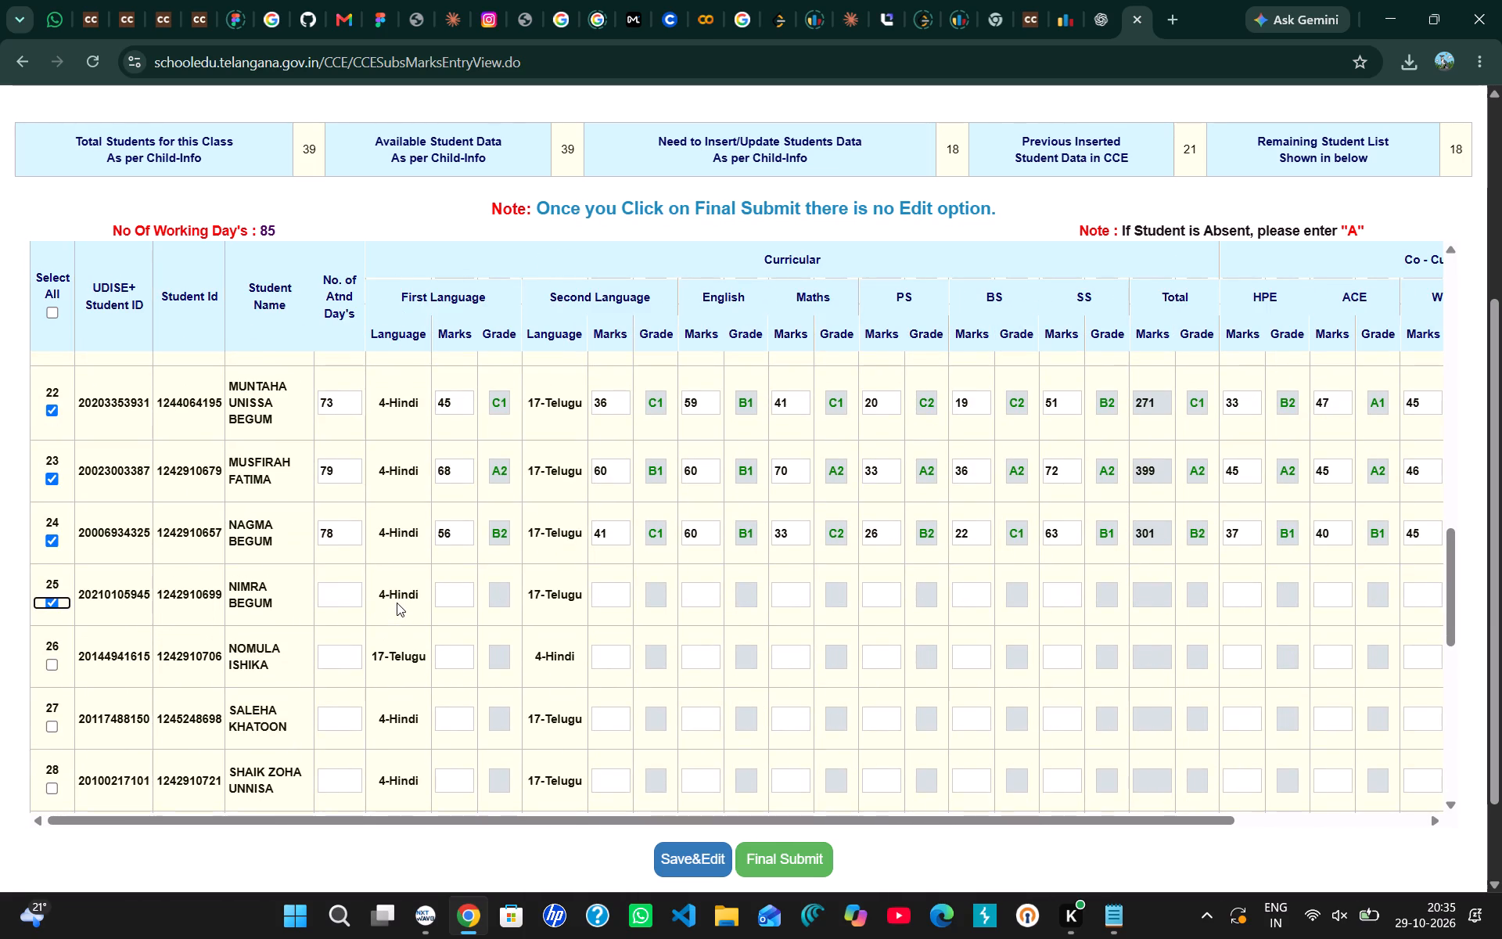
click(346, 596)
text(78)
key(Tab)
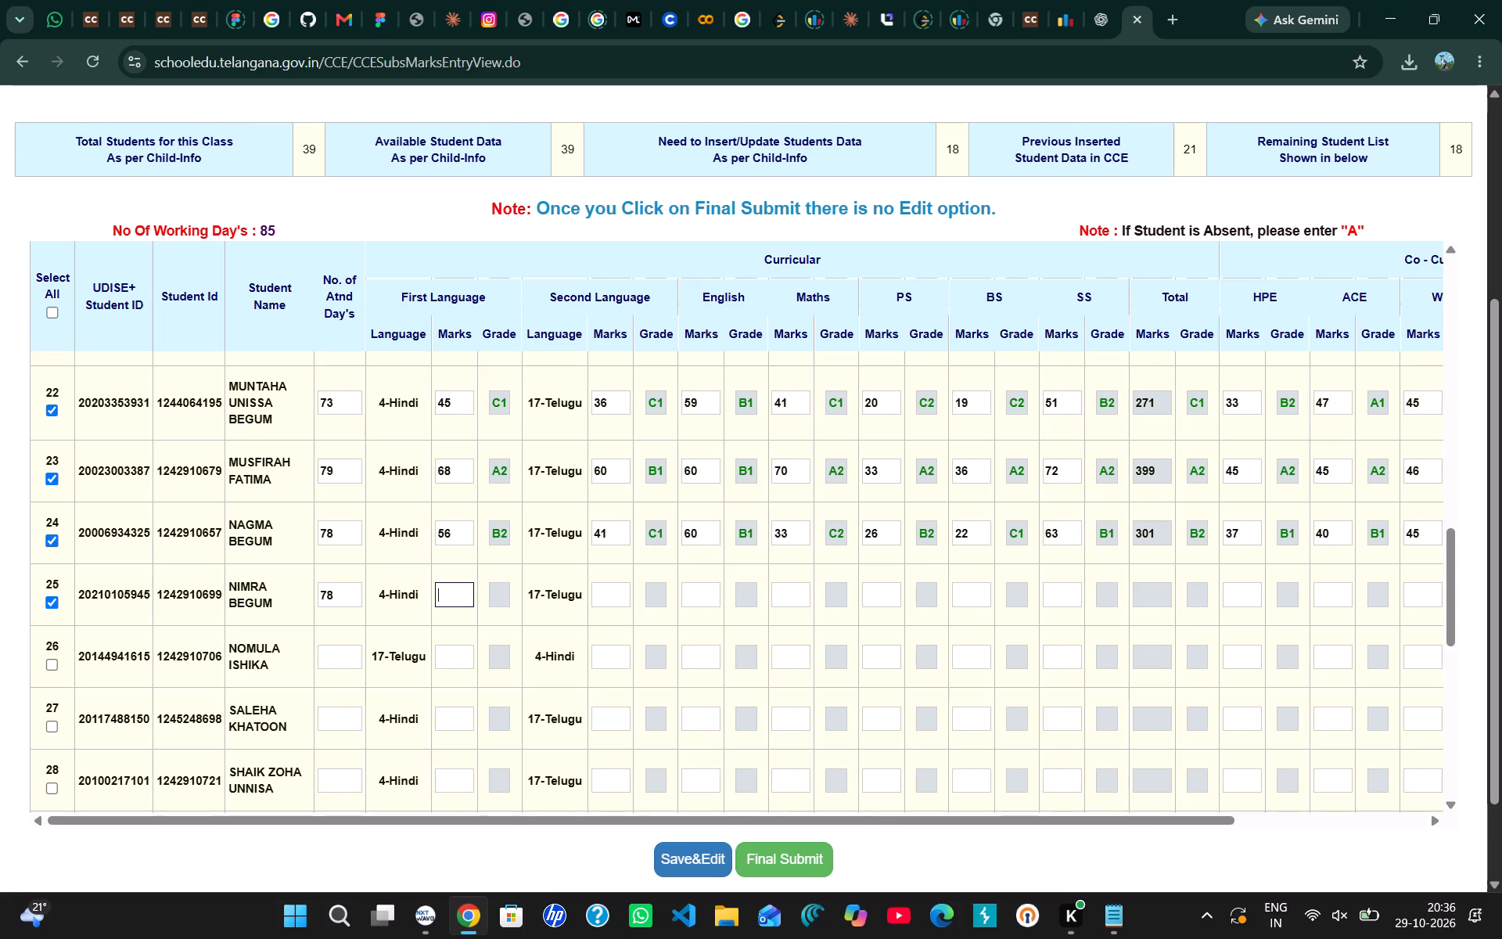
text(71)
key(Tab)
key(3)
key(BackSpace)
text(65)
key(Tab)
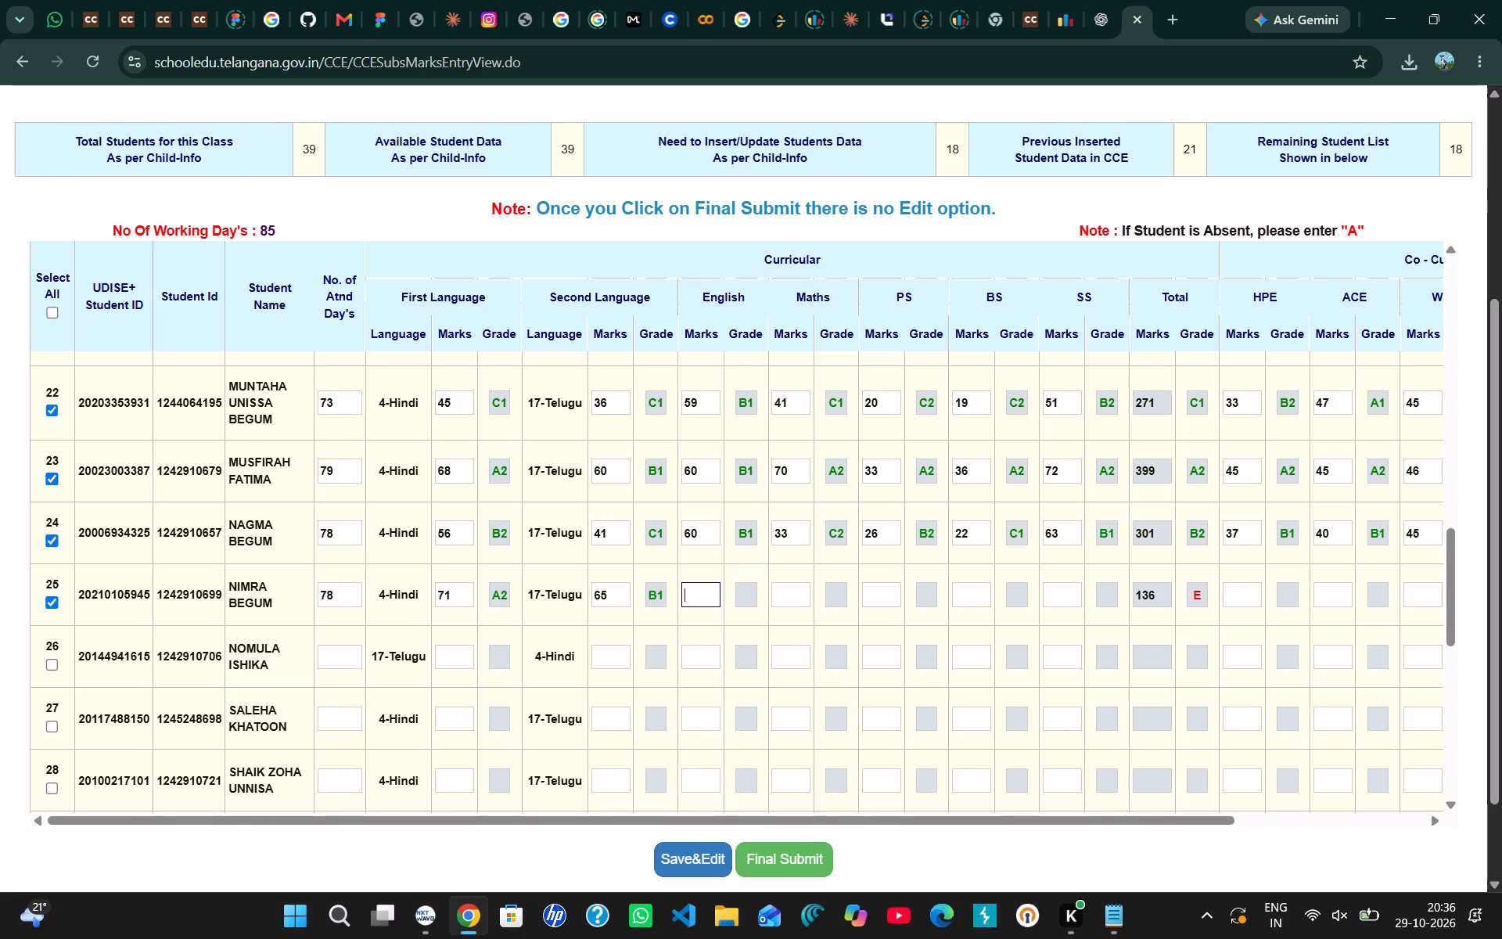
key(6)
key(7)
key(Tab)
Enter row 25's remaining curricular marks: Maths 72, PS 32, BS 34 and SS 71.
text(72)
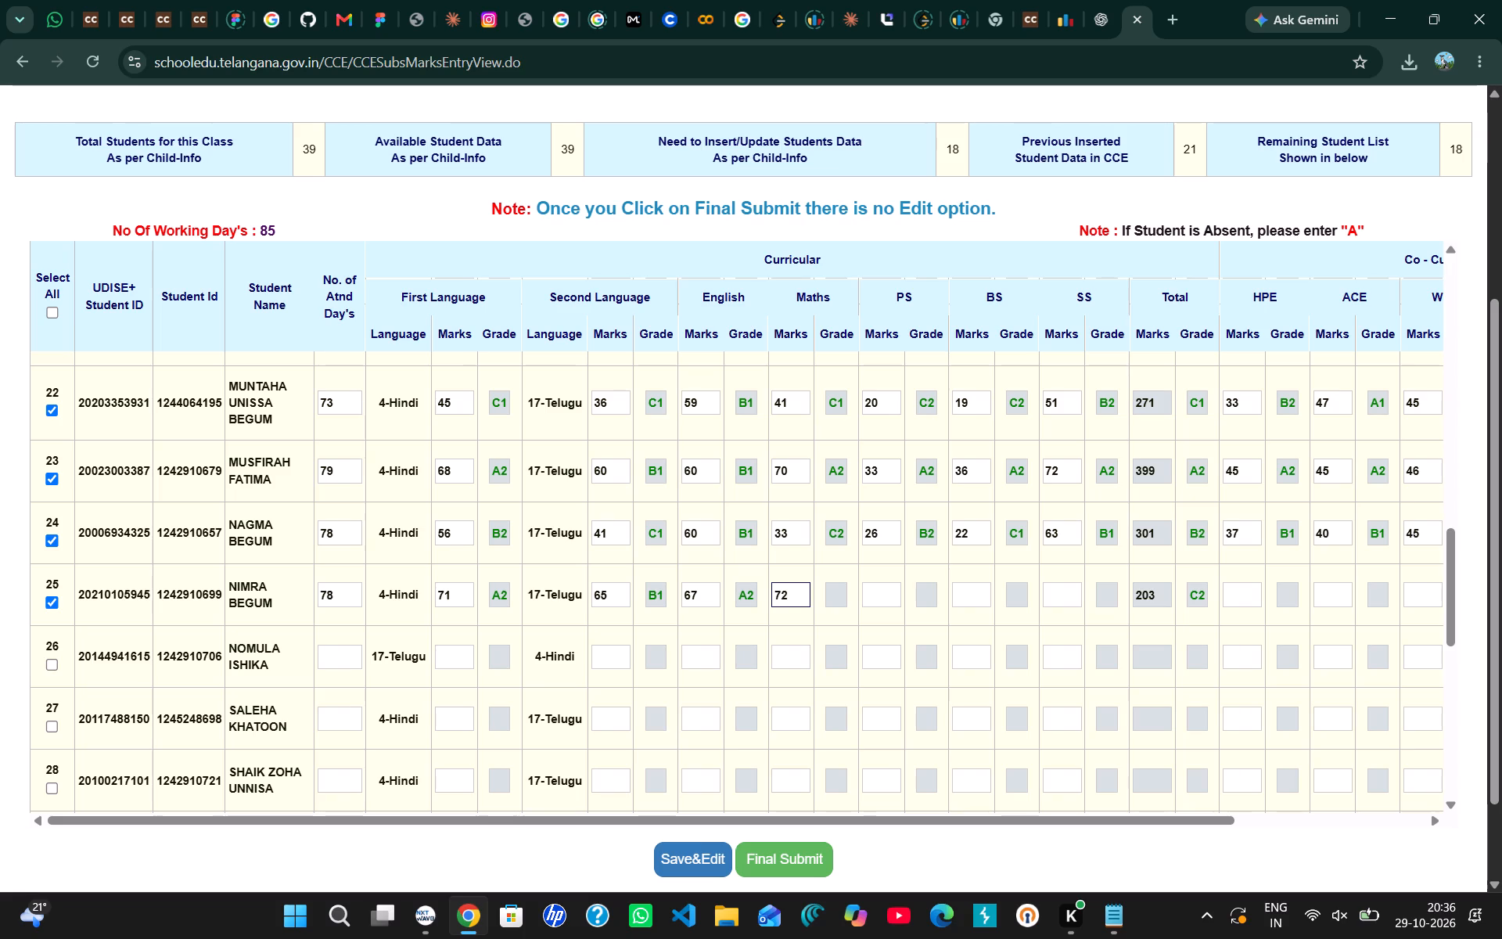
key(Tab)
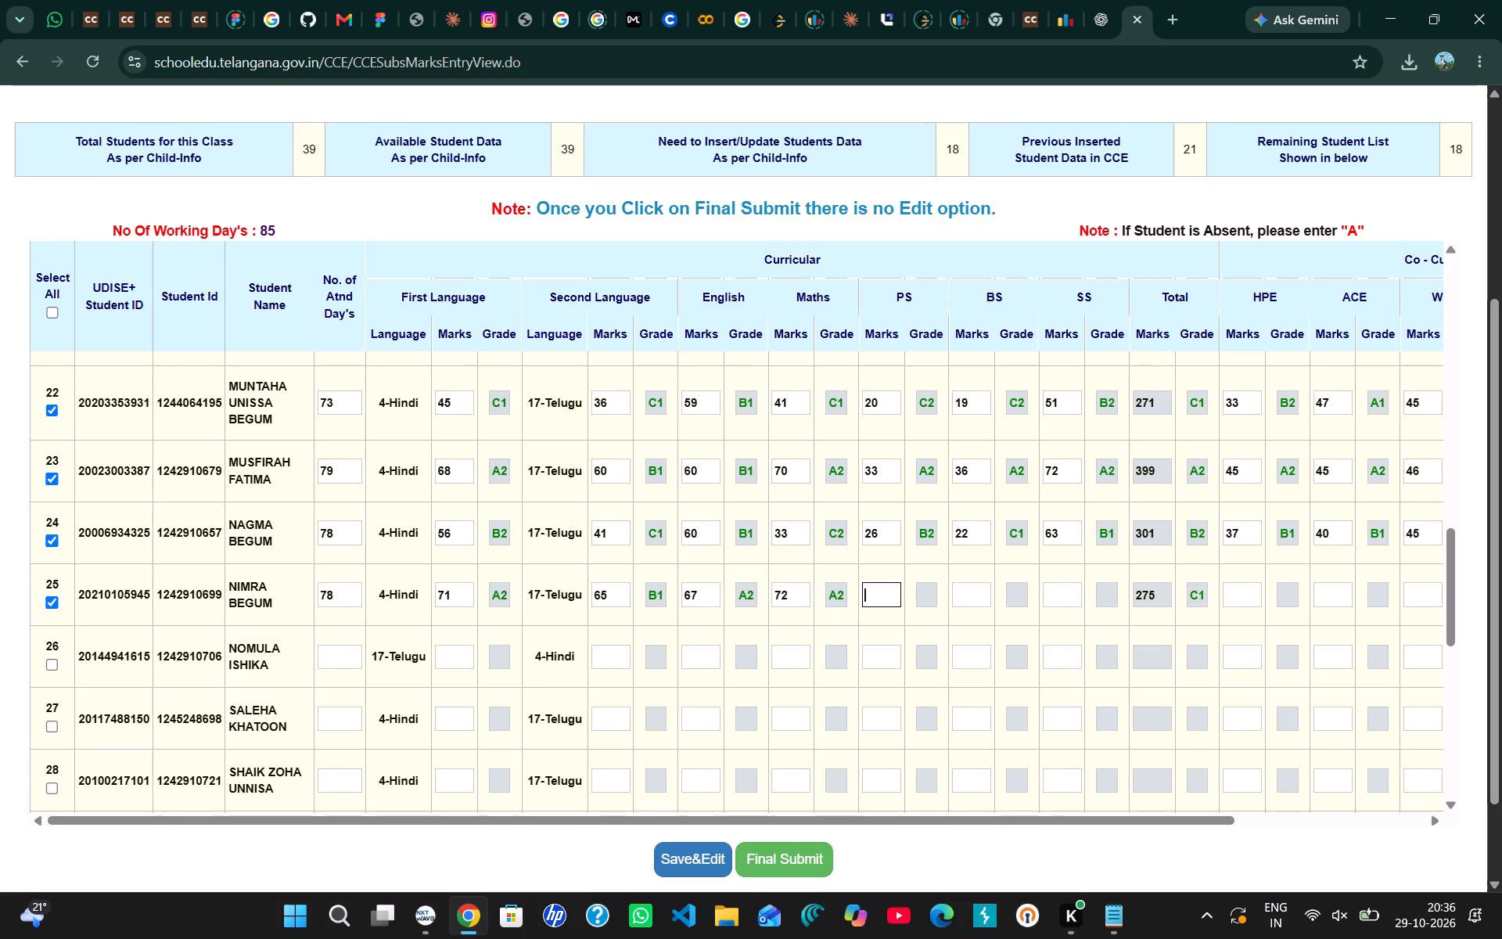
text(32)
key(Tab)
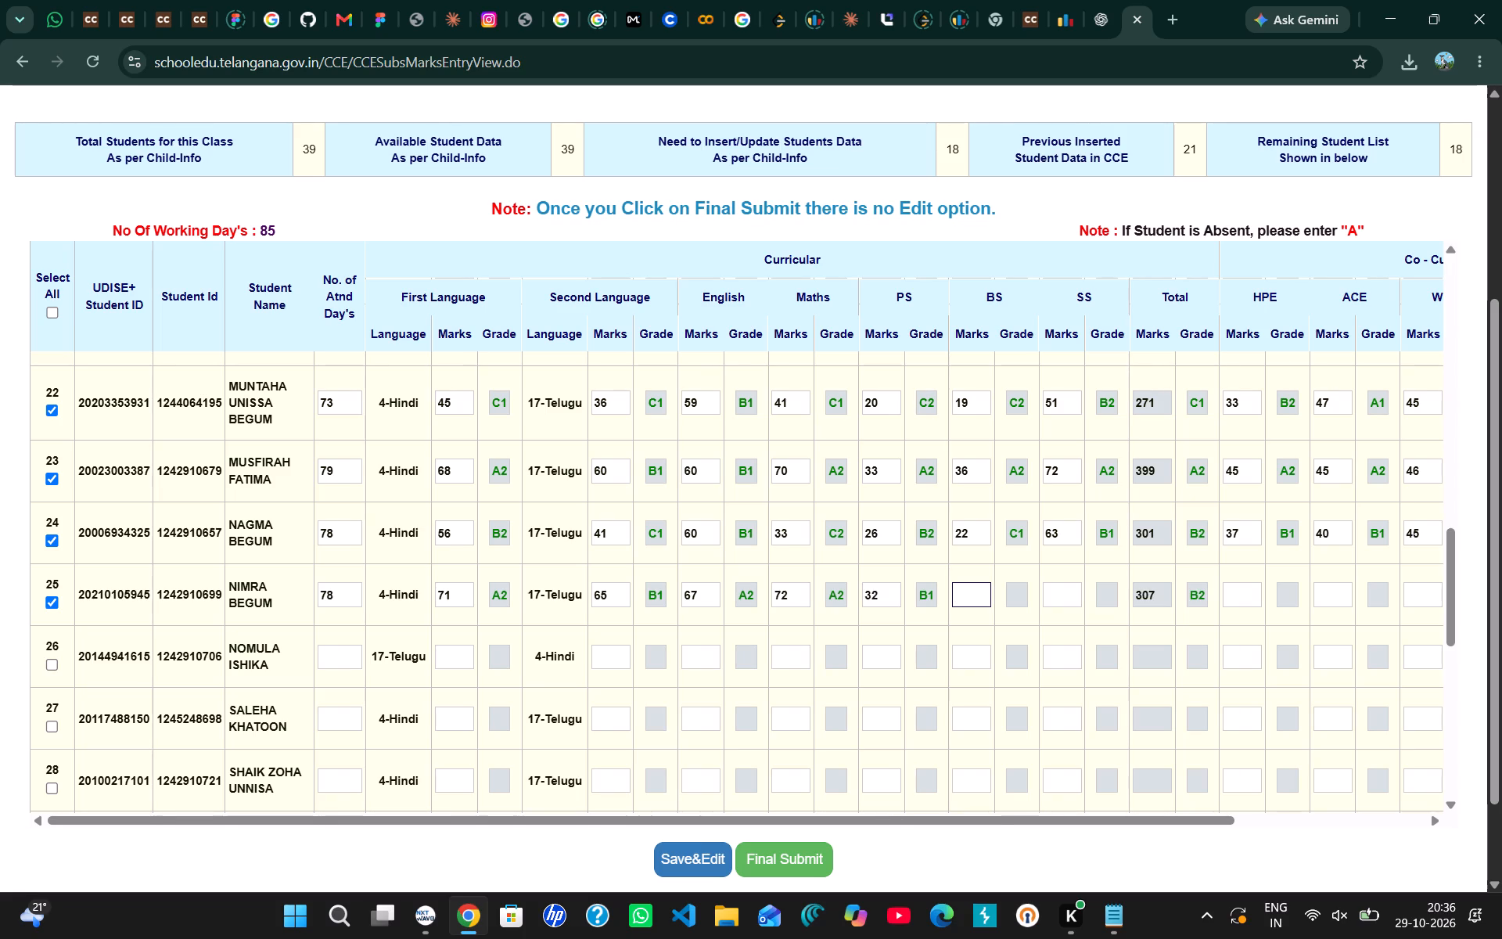
text(34)
key(Tab)
text(71)
key(Tab)
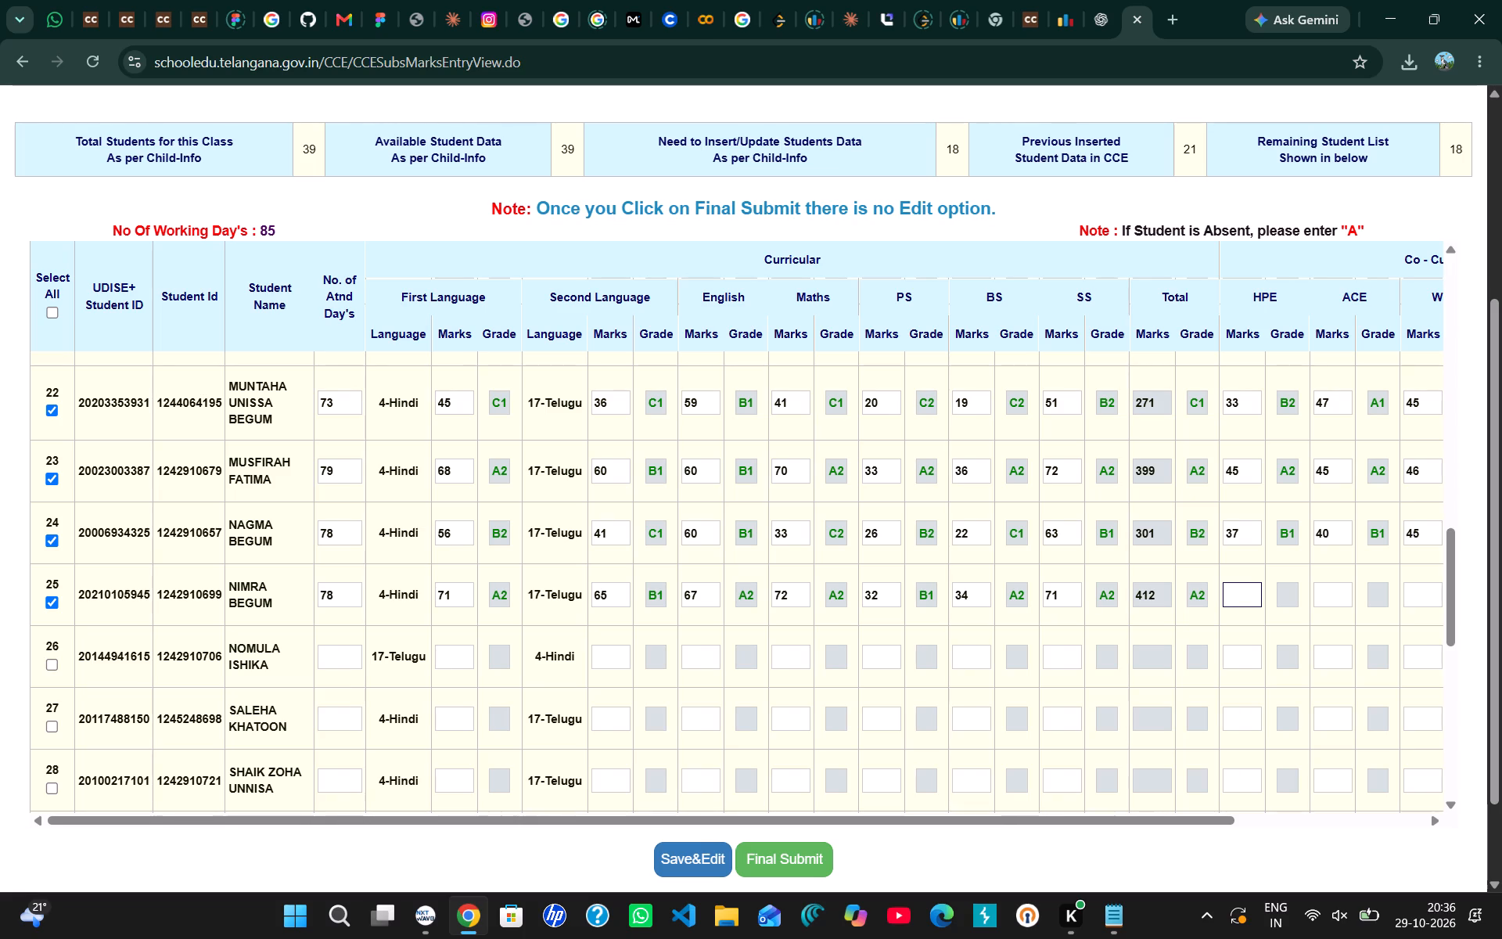
Enter row 25's co-curricular marks: HPE 45, ACE 45, WCE 46 and VELS 41.
text(45)
key(Tab)
key(4)
key(Tab)
key(5)
key(BackSpace)
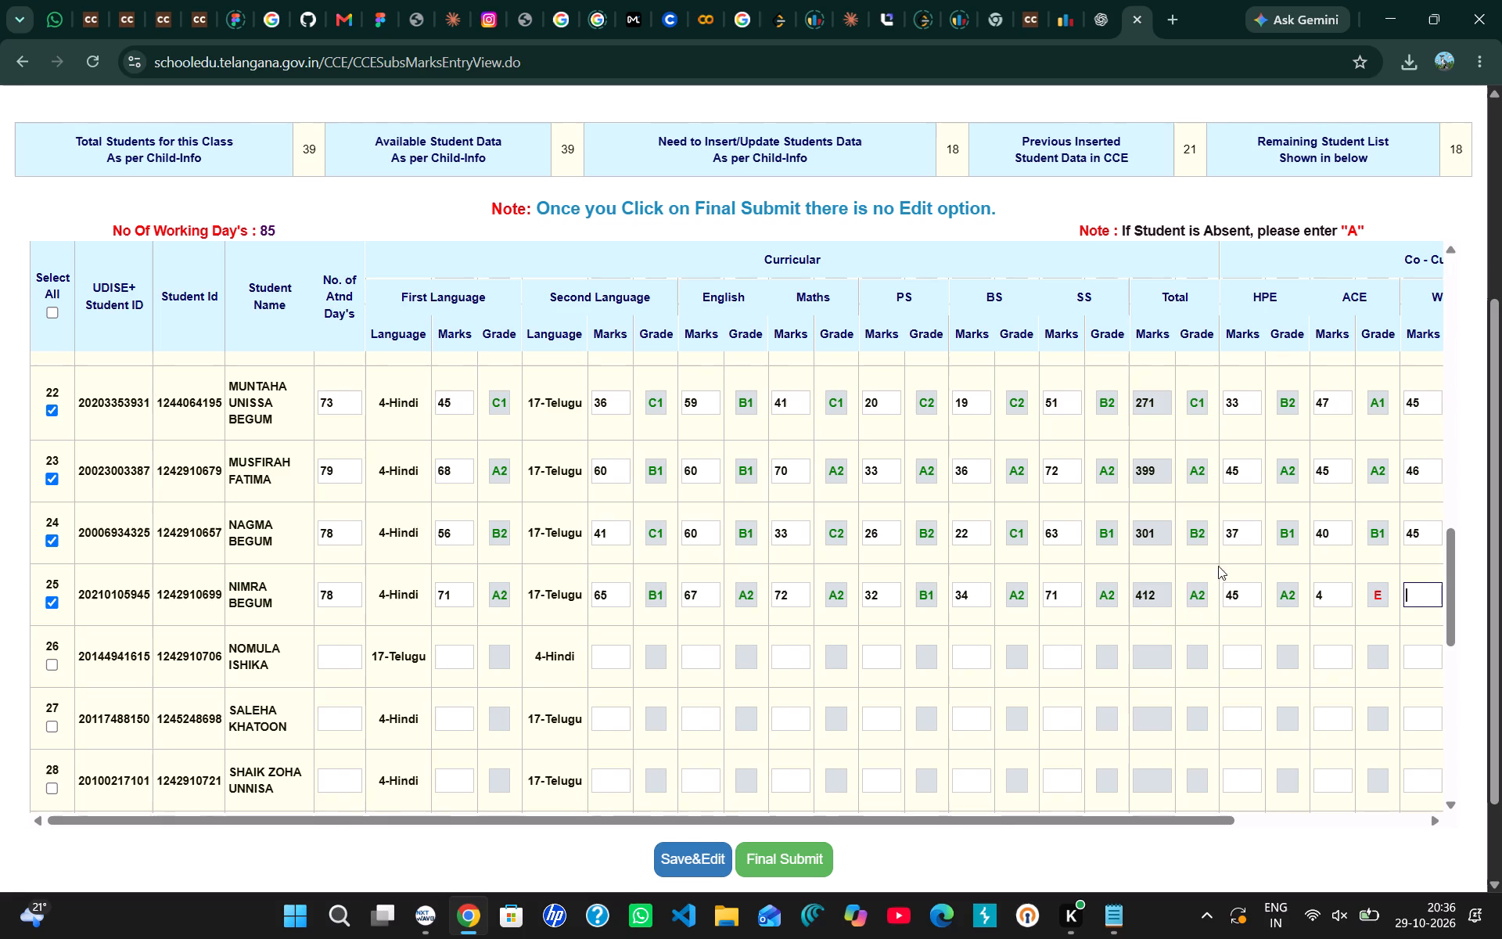
click(1324, 595)
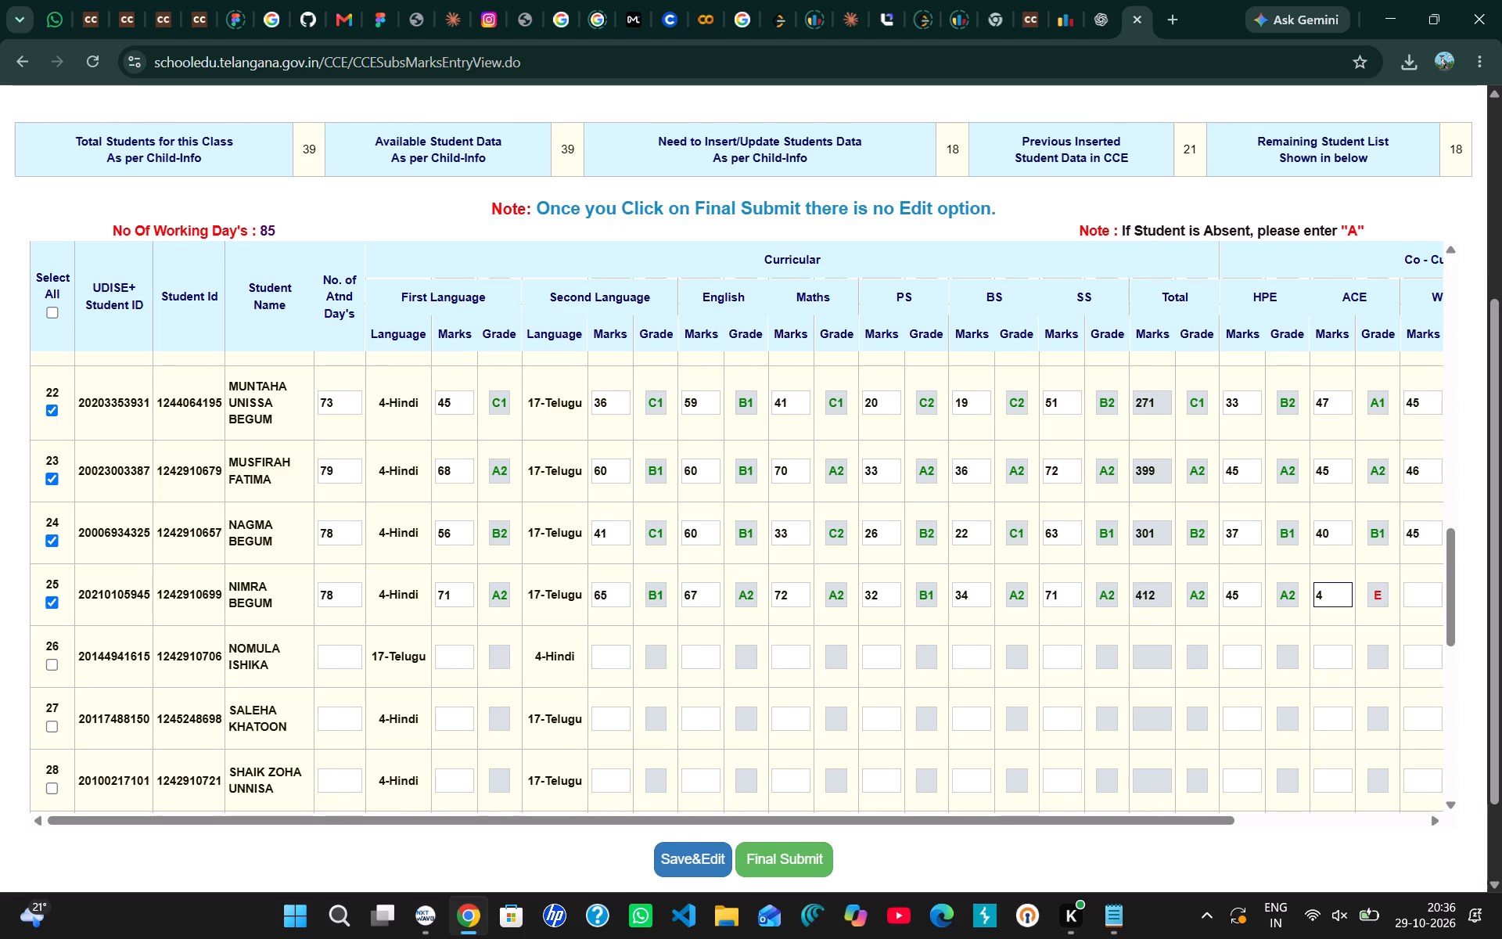
key(5)
key(Tab)
text(46)
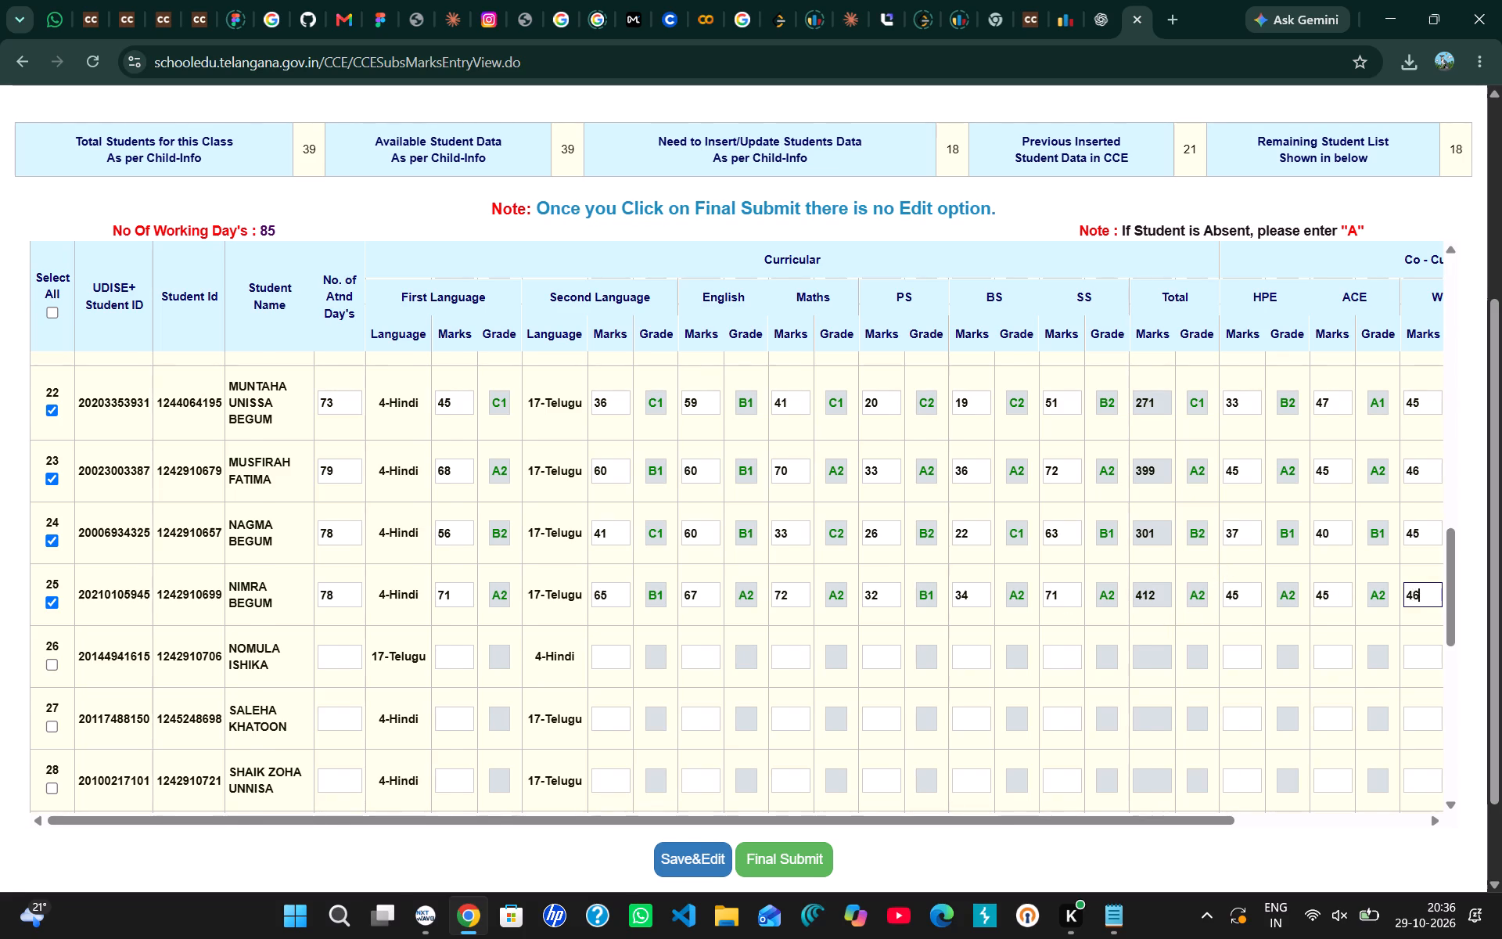
key(Tab)
text(41)
key(Tab)
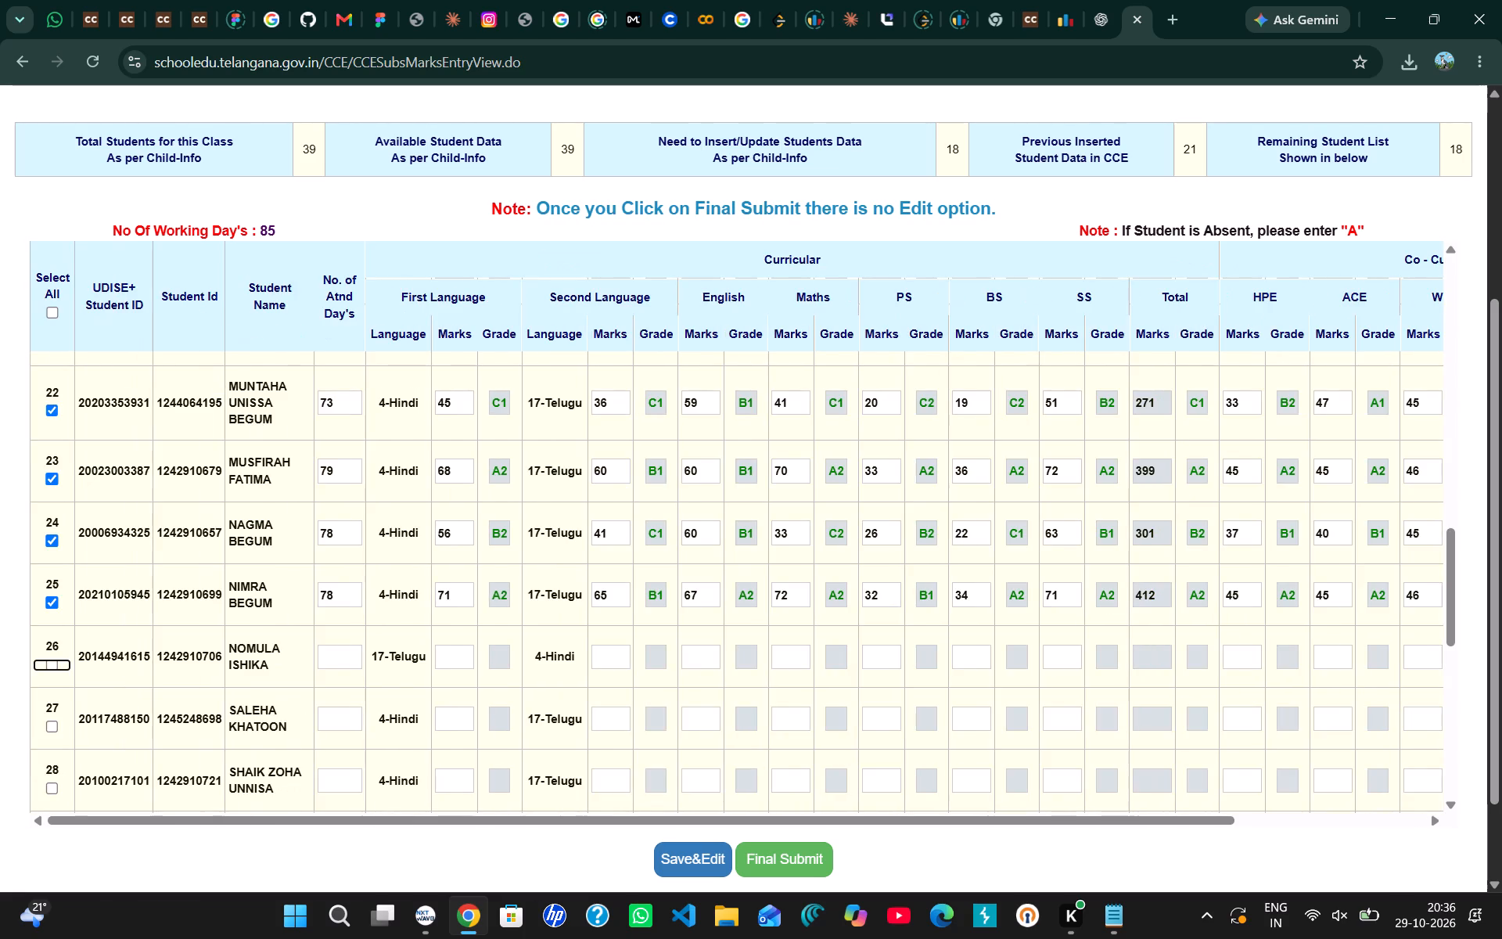
Set the VELS marks of the student in row 25 to 48.
scroll(1324, 595, left, 8)
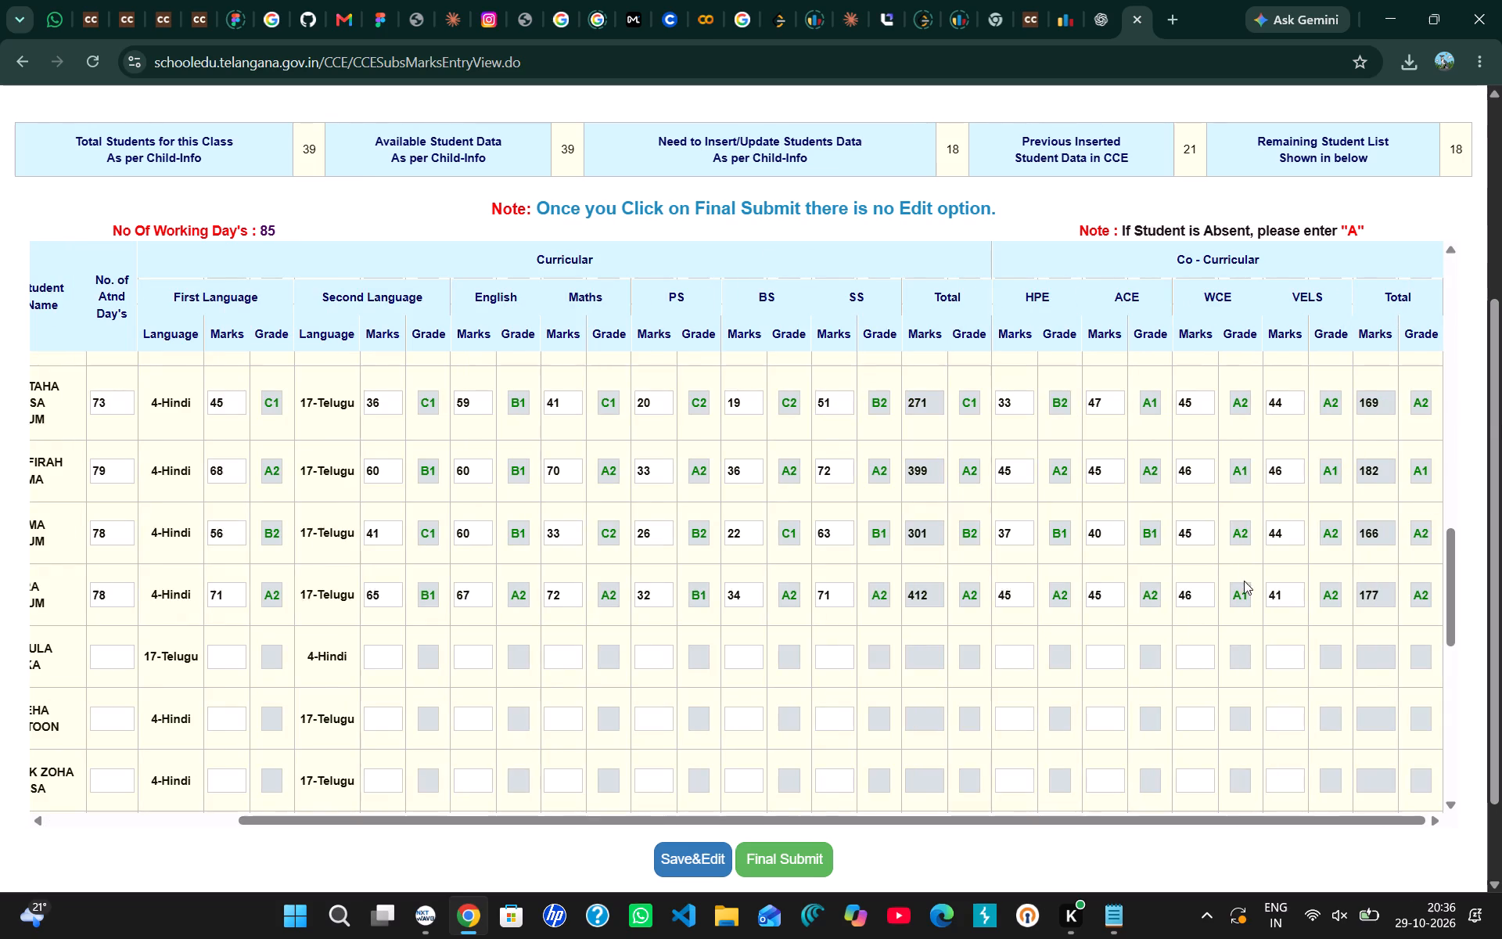
click(1290, 595)
key(BackSpace)
key(8)
key(Tab)
Save the marks of the selected students as still editable and reload the class 9 section B marks list.
scroll(1290, 595, left, 5)
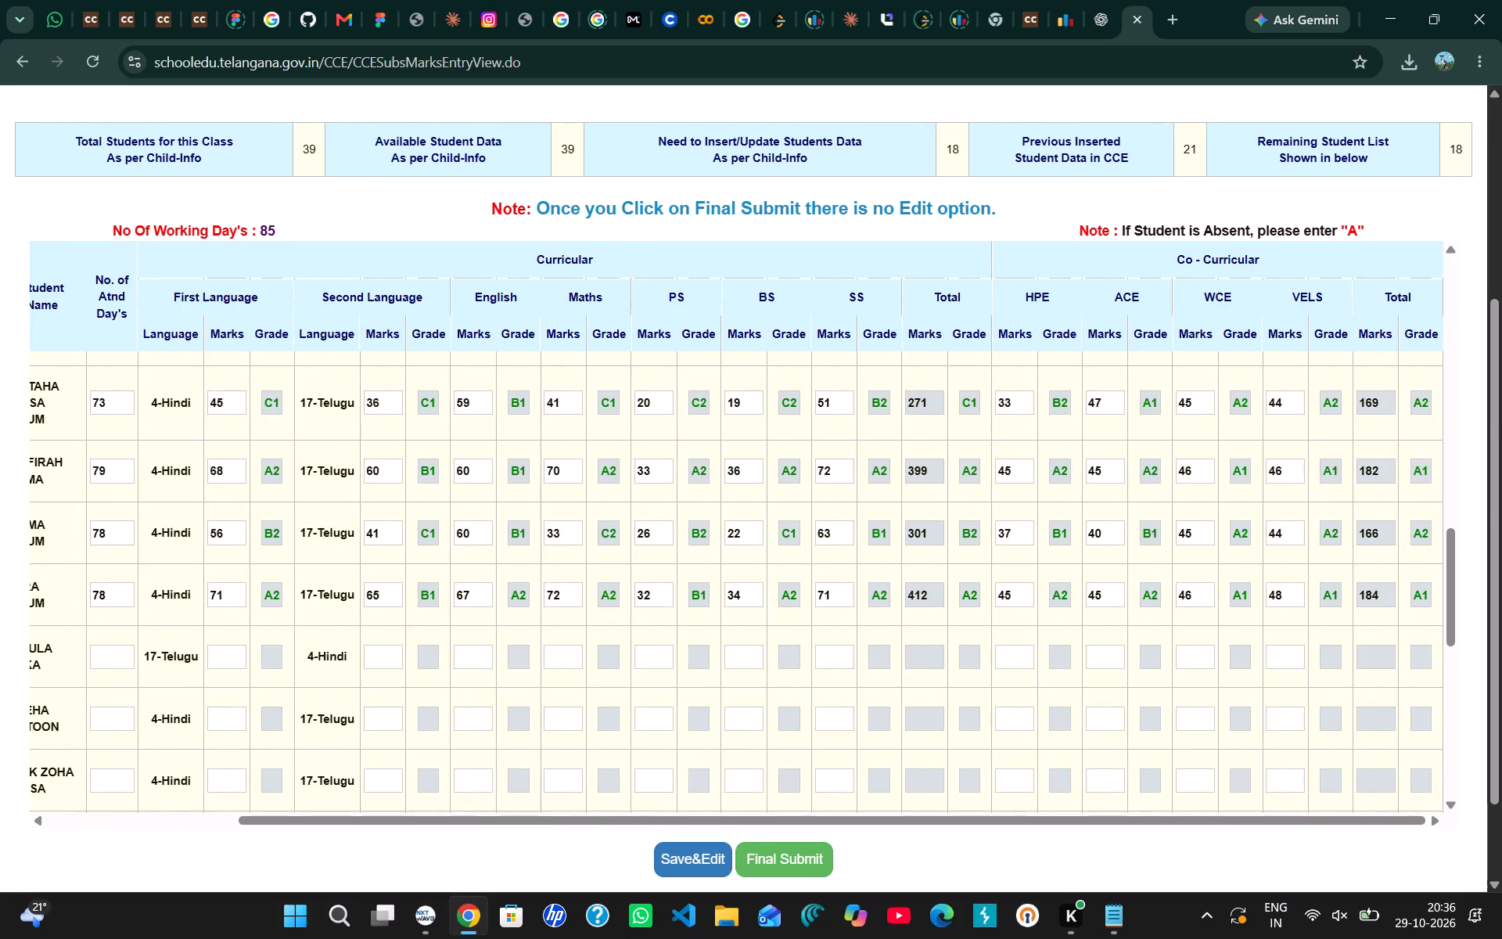
scroll(1290, 595, right, 5)
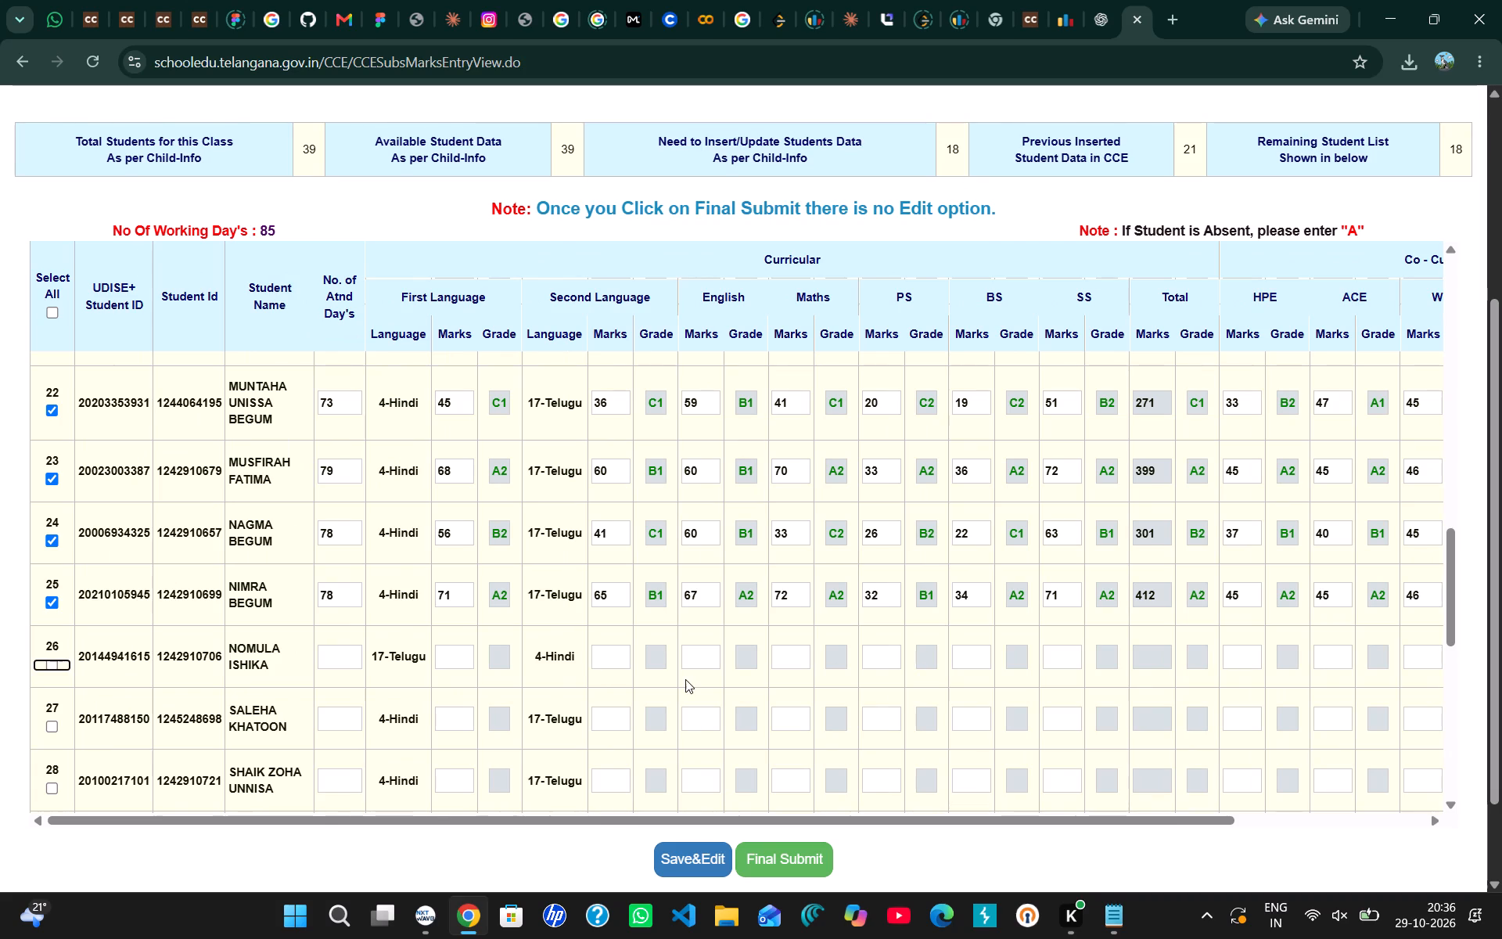
click(709, 865)
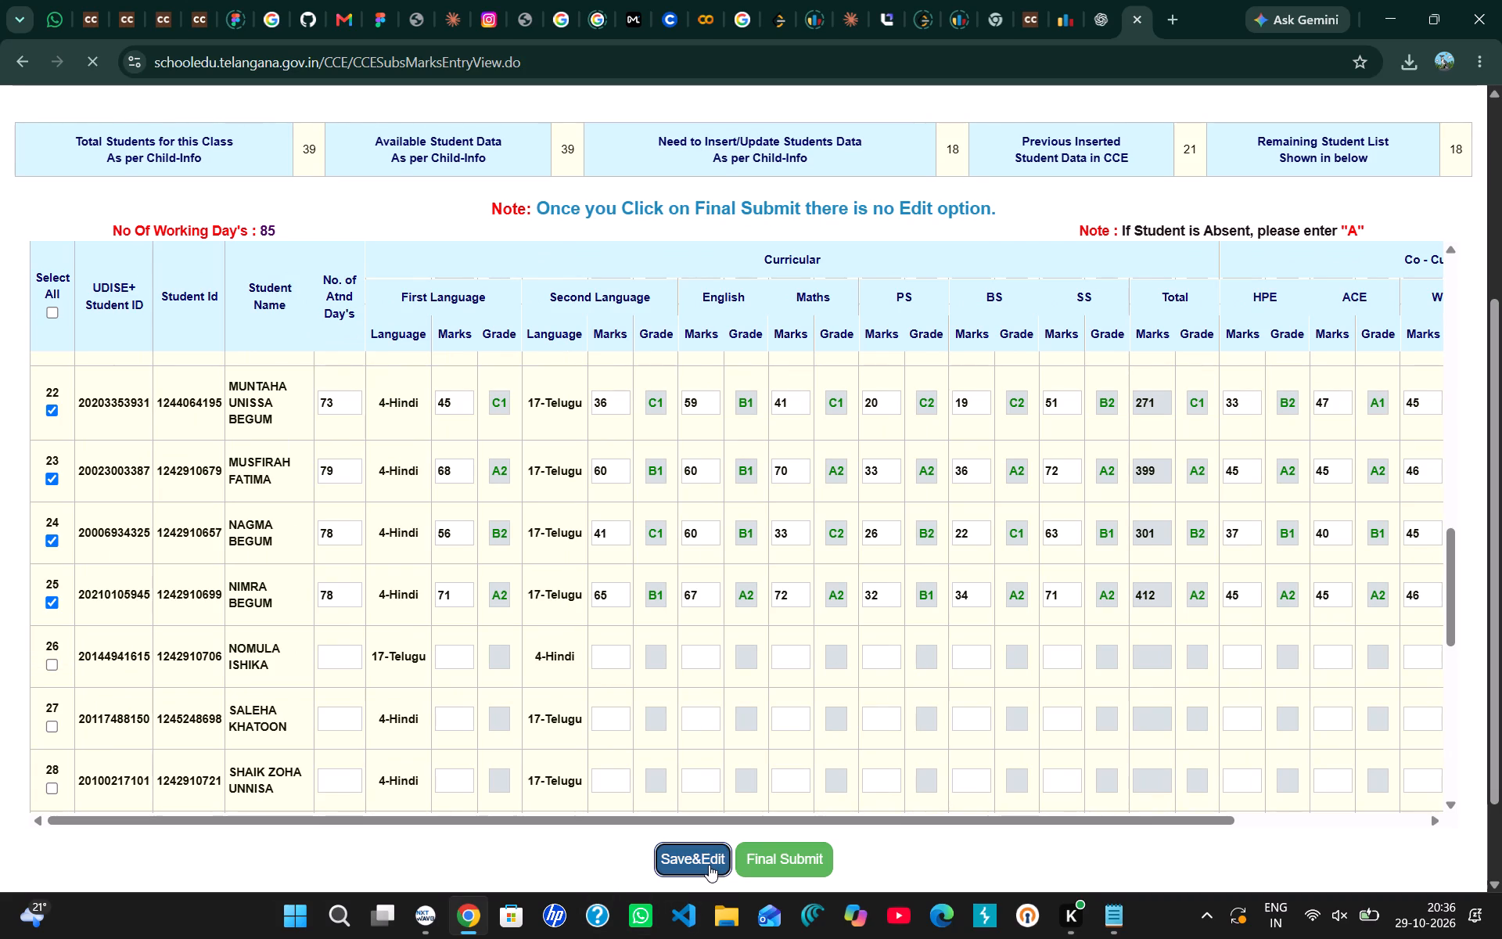
click(709, 865)
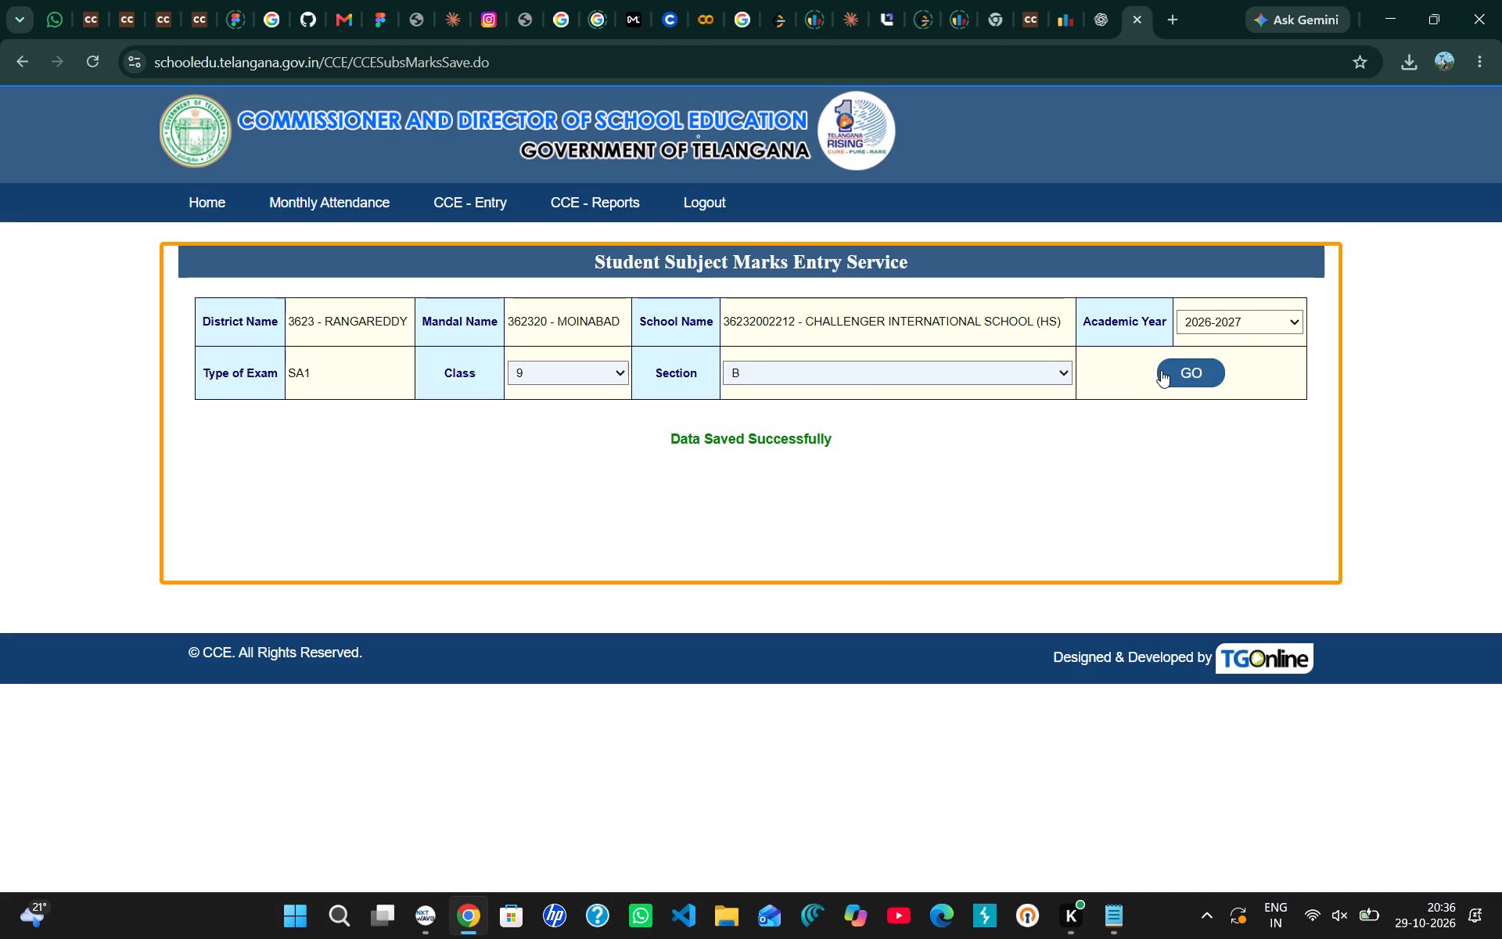
click(1161, 370)
Select the students in rows 26, 27, 28 and 29 for marks entry.
scroll(897, 474, down, 5)
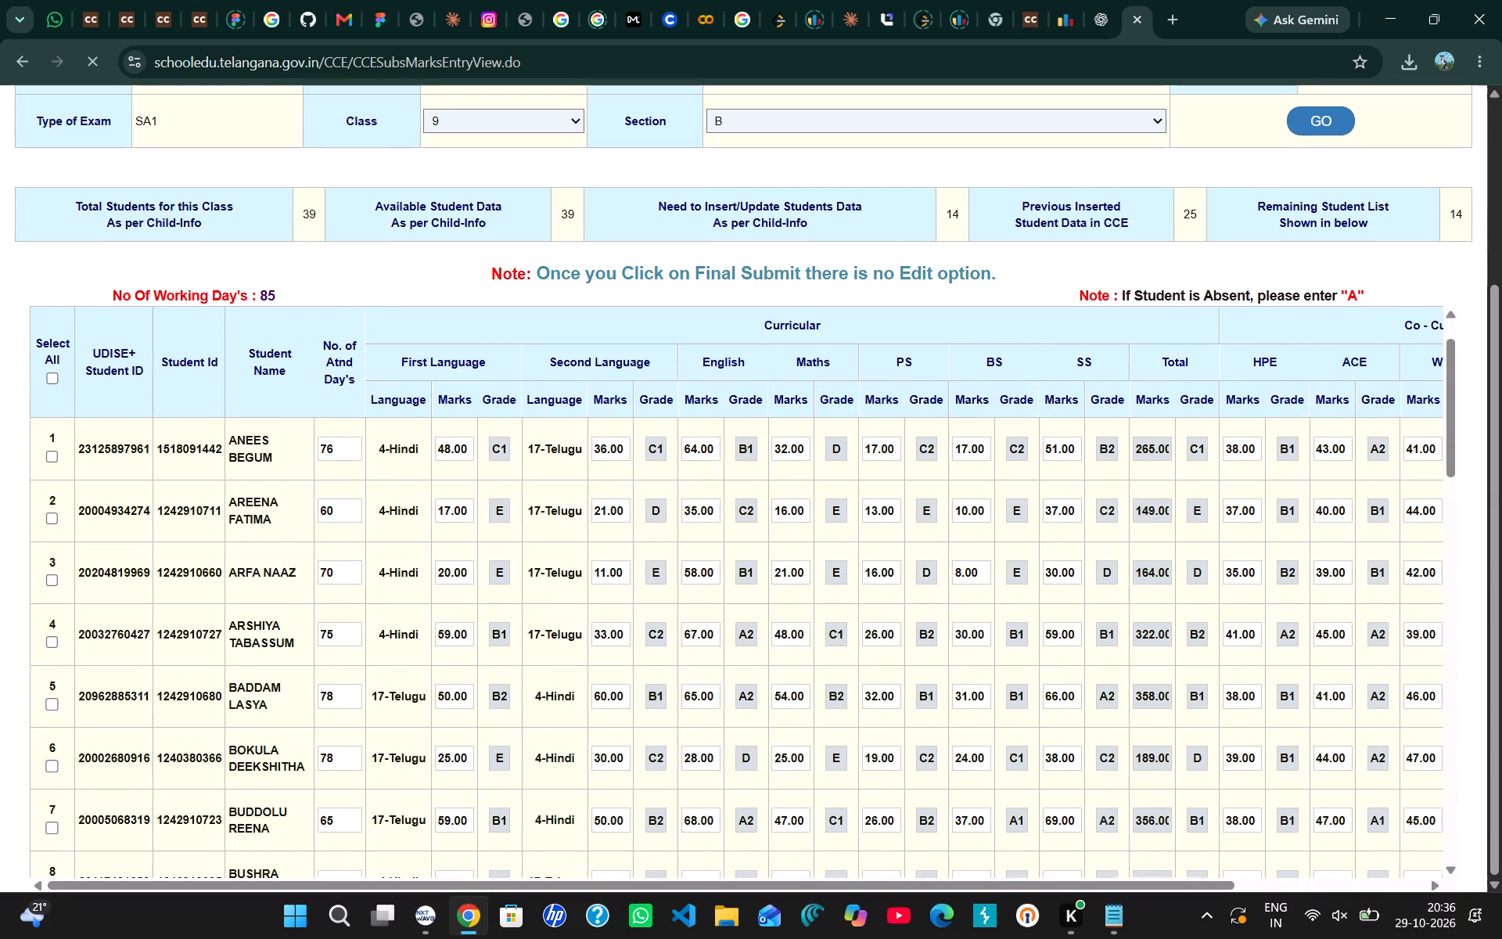
scroll(897, 474, down, 4)
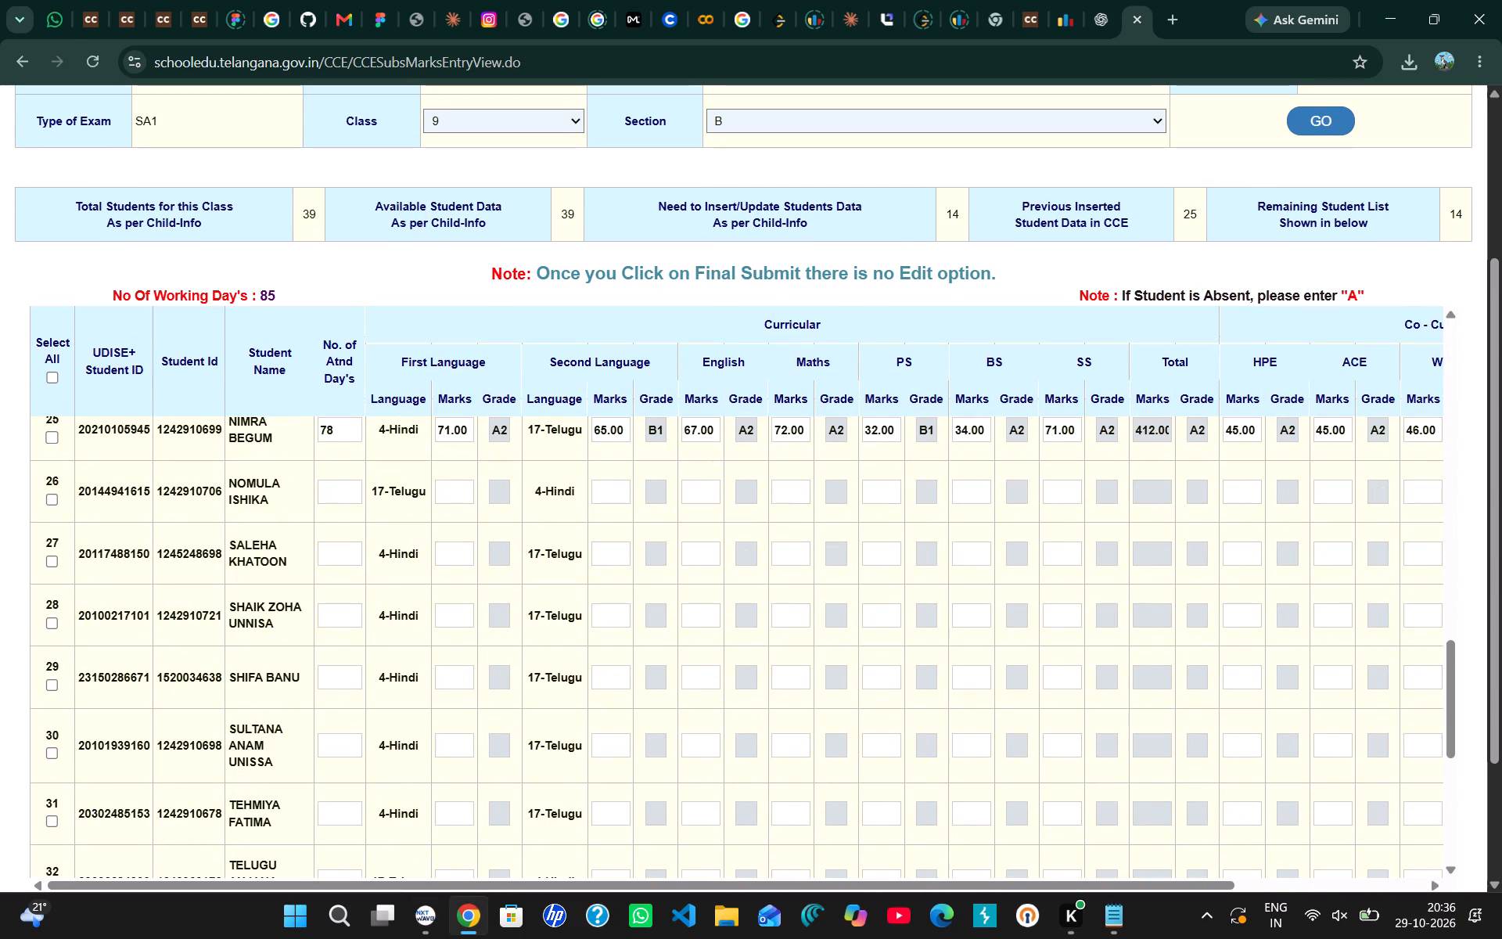
scroll(218, 531, down, 2)
scroll(218, 531, up, 1)
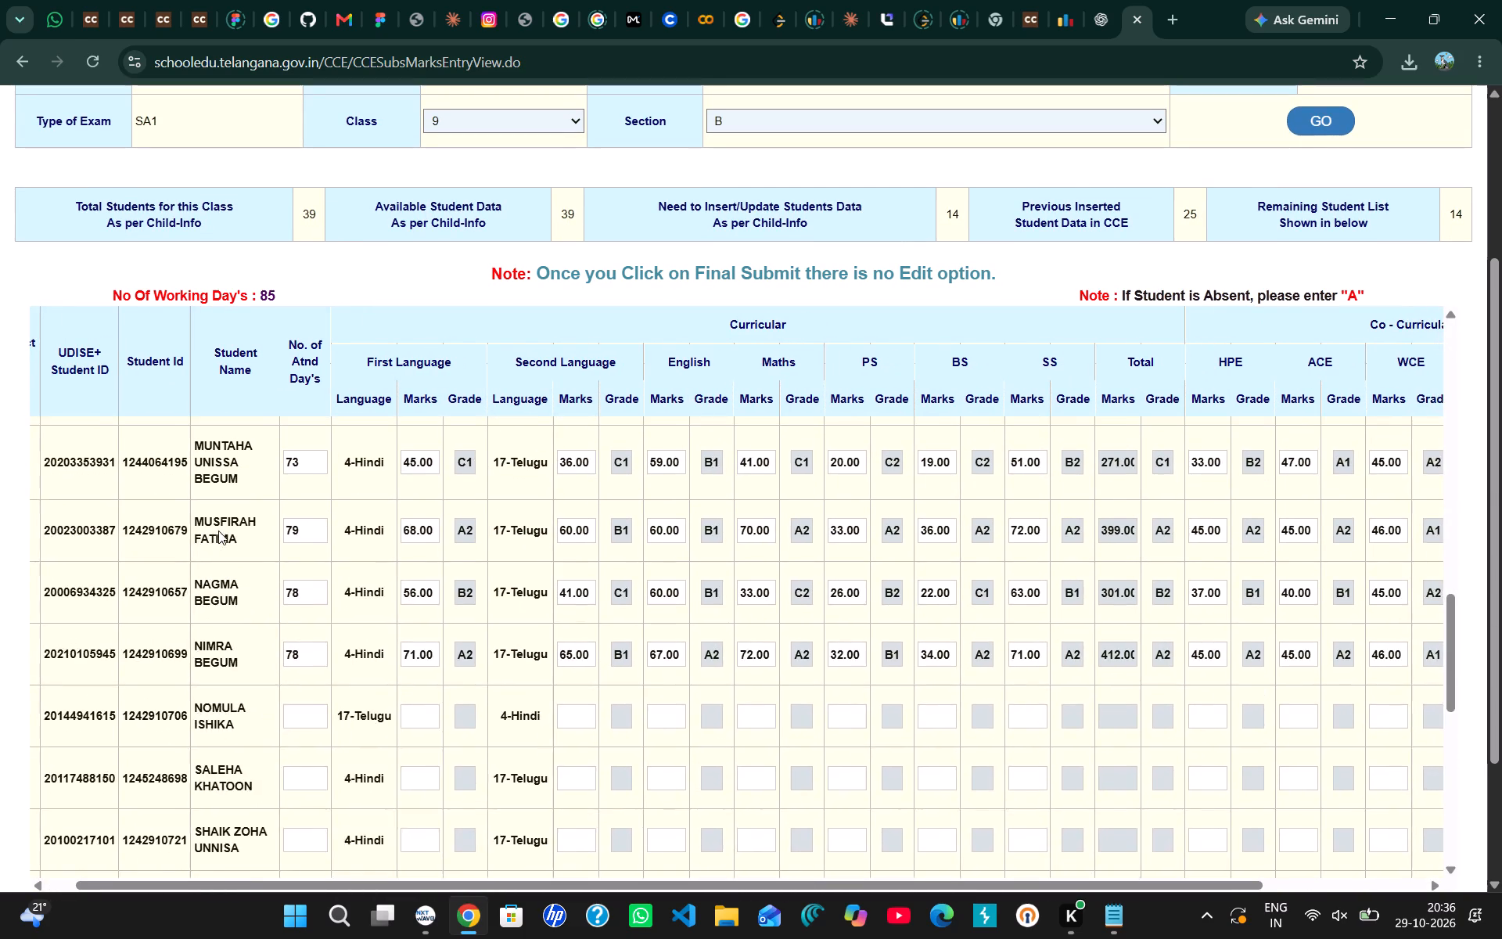
scroll(218, 531, down, 1)
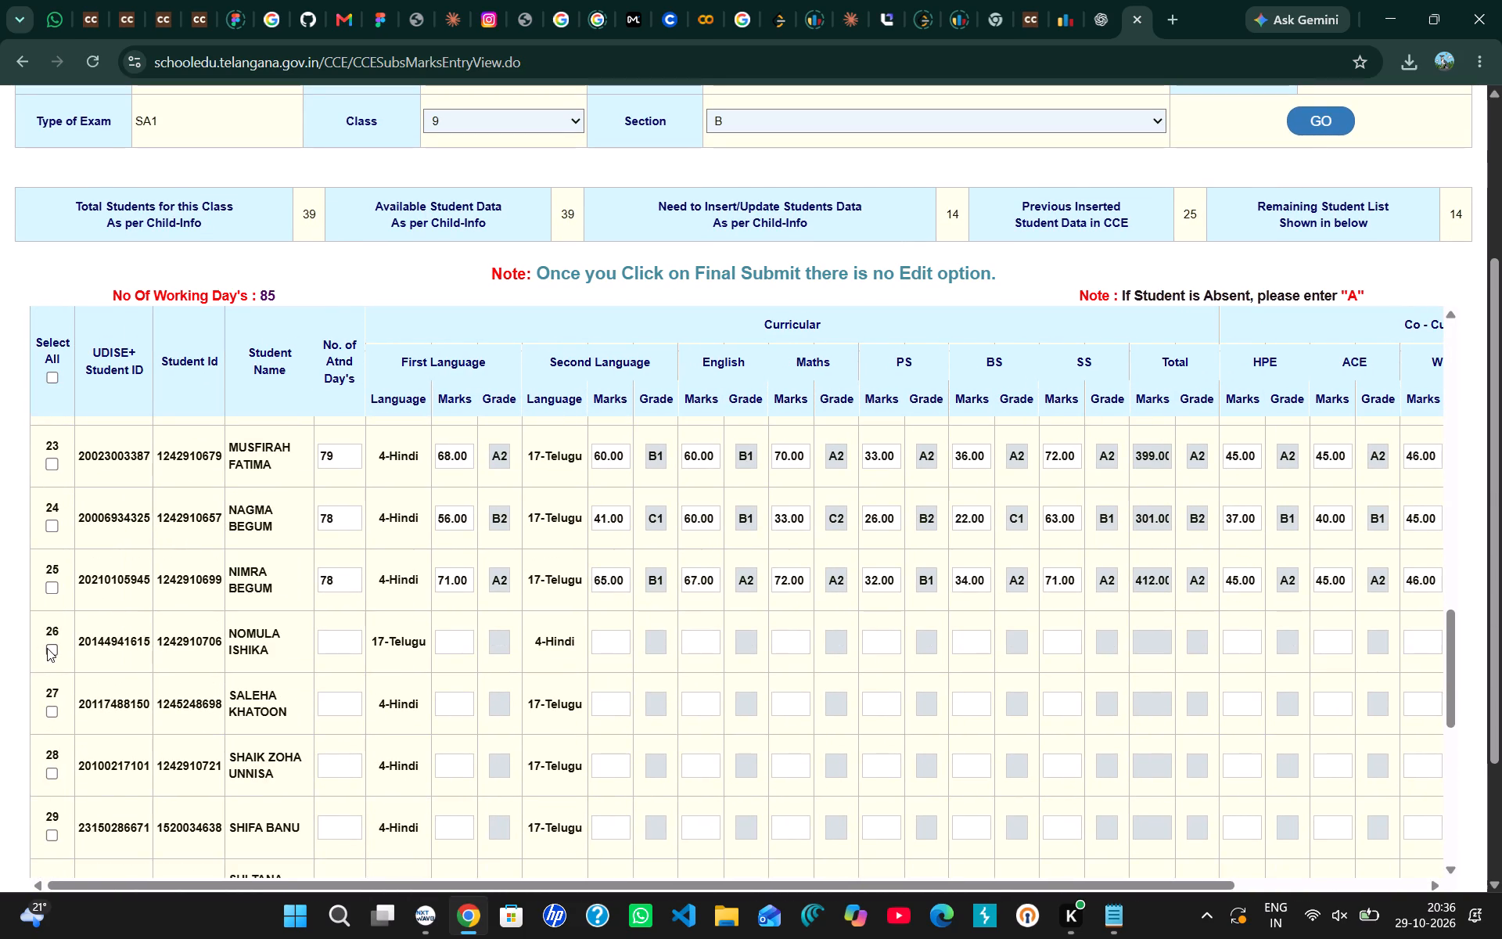
double_click(47, 648)
click(50, 653)
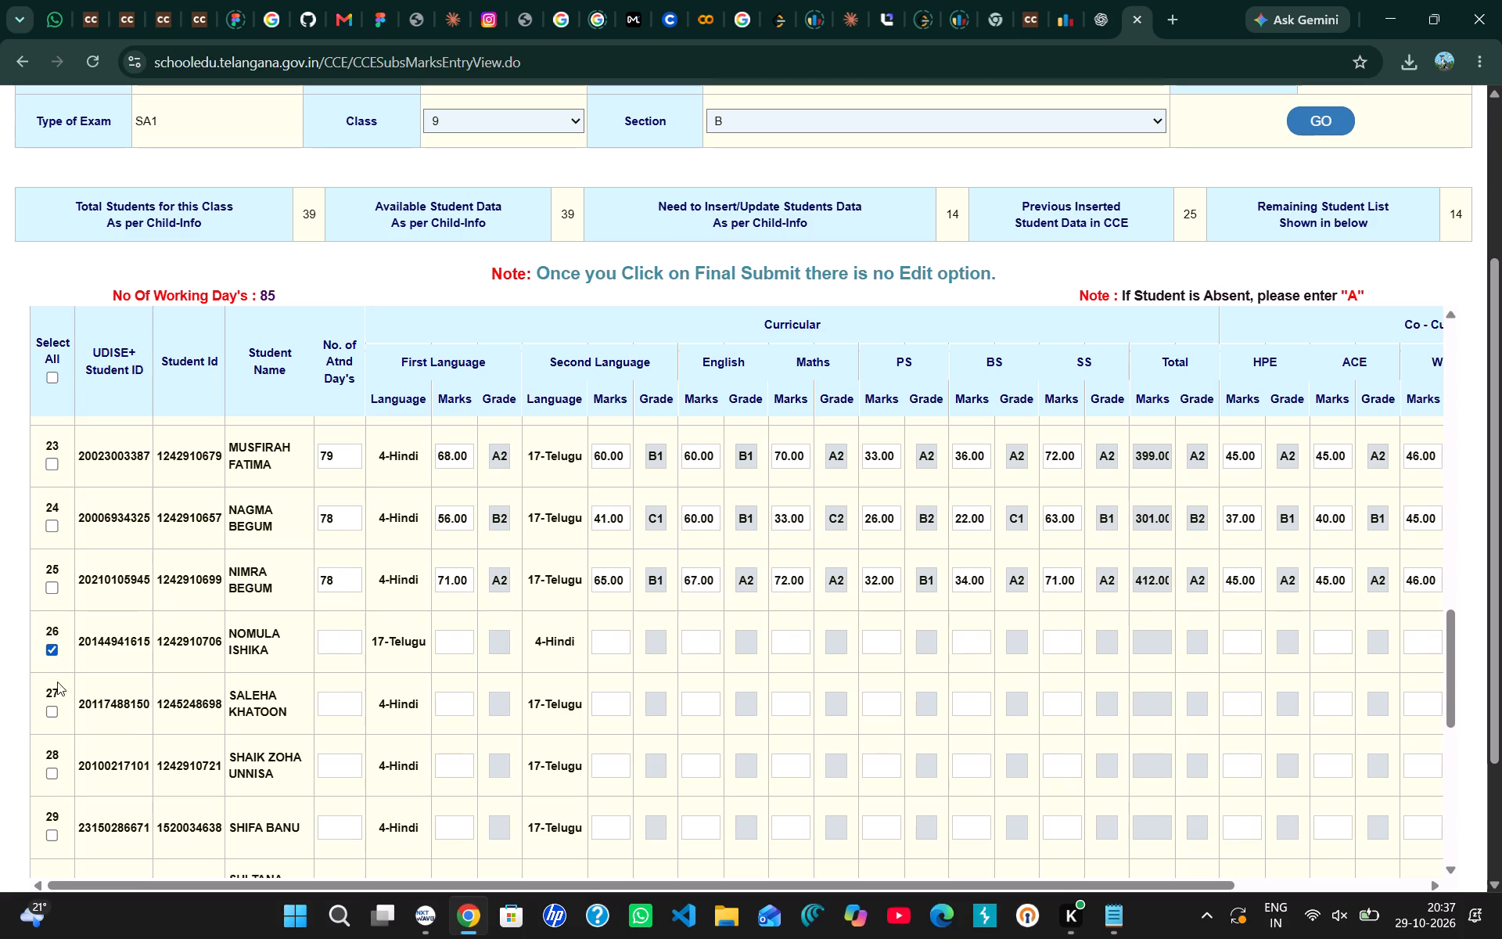
click(59, 712)
click(59, 770)
click(66, 826)
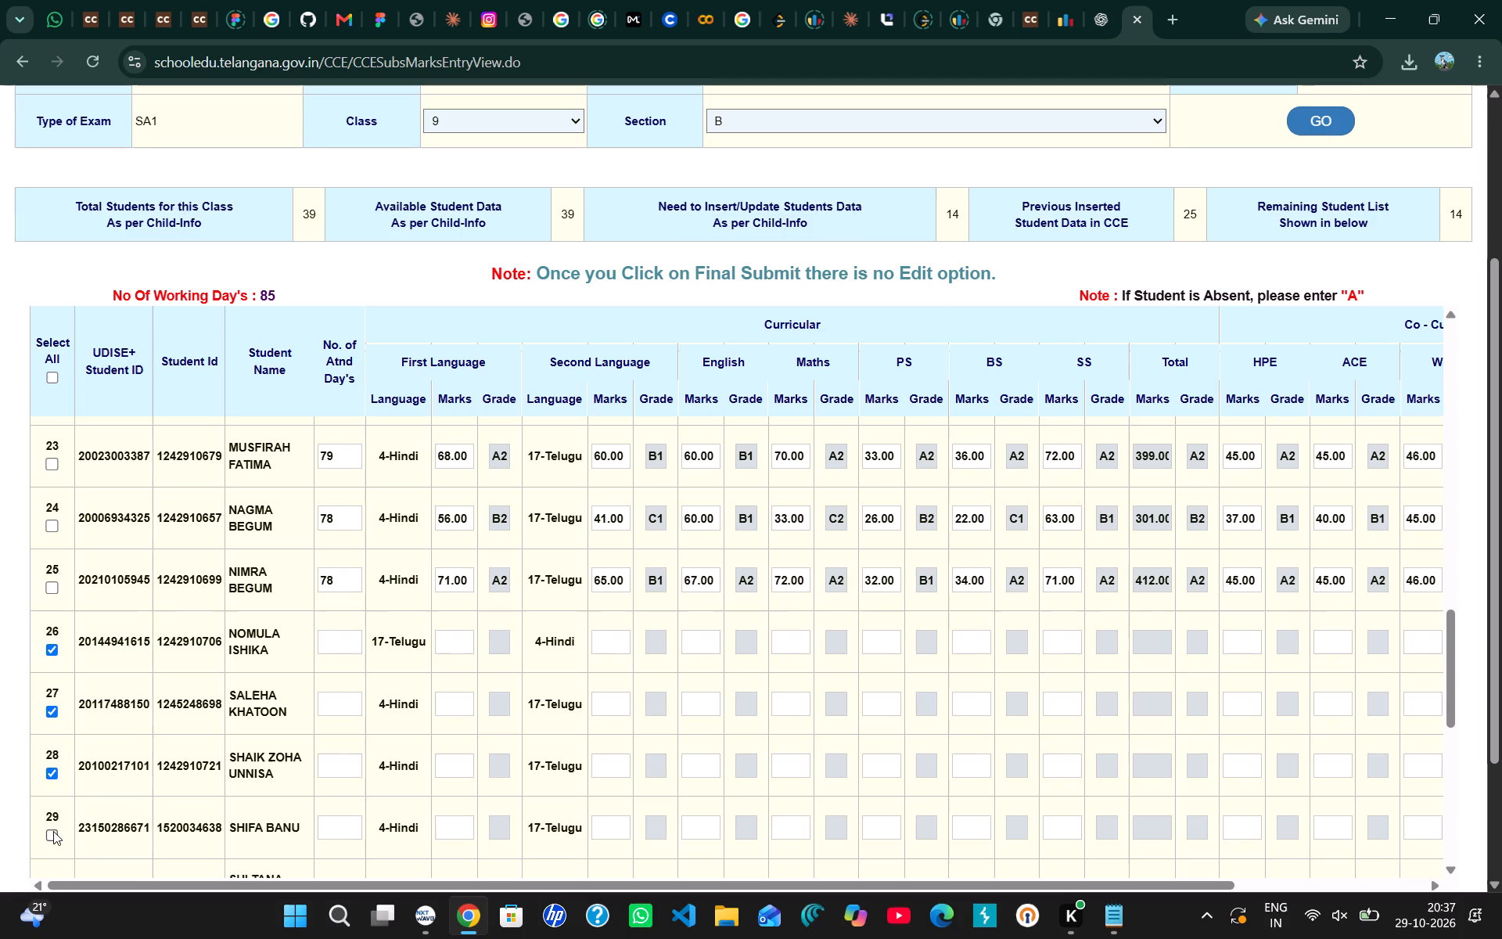
click(53, 831)
For the student in row 26, enter 75 attended days, First Language marks 59 and Second Language marks 60.
click(337, 646)
text(75)
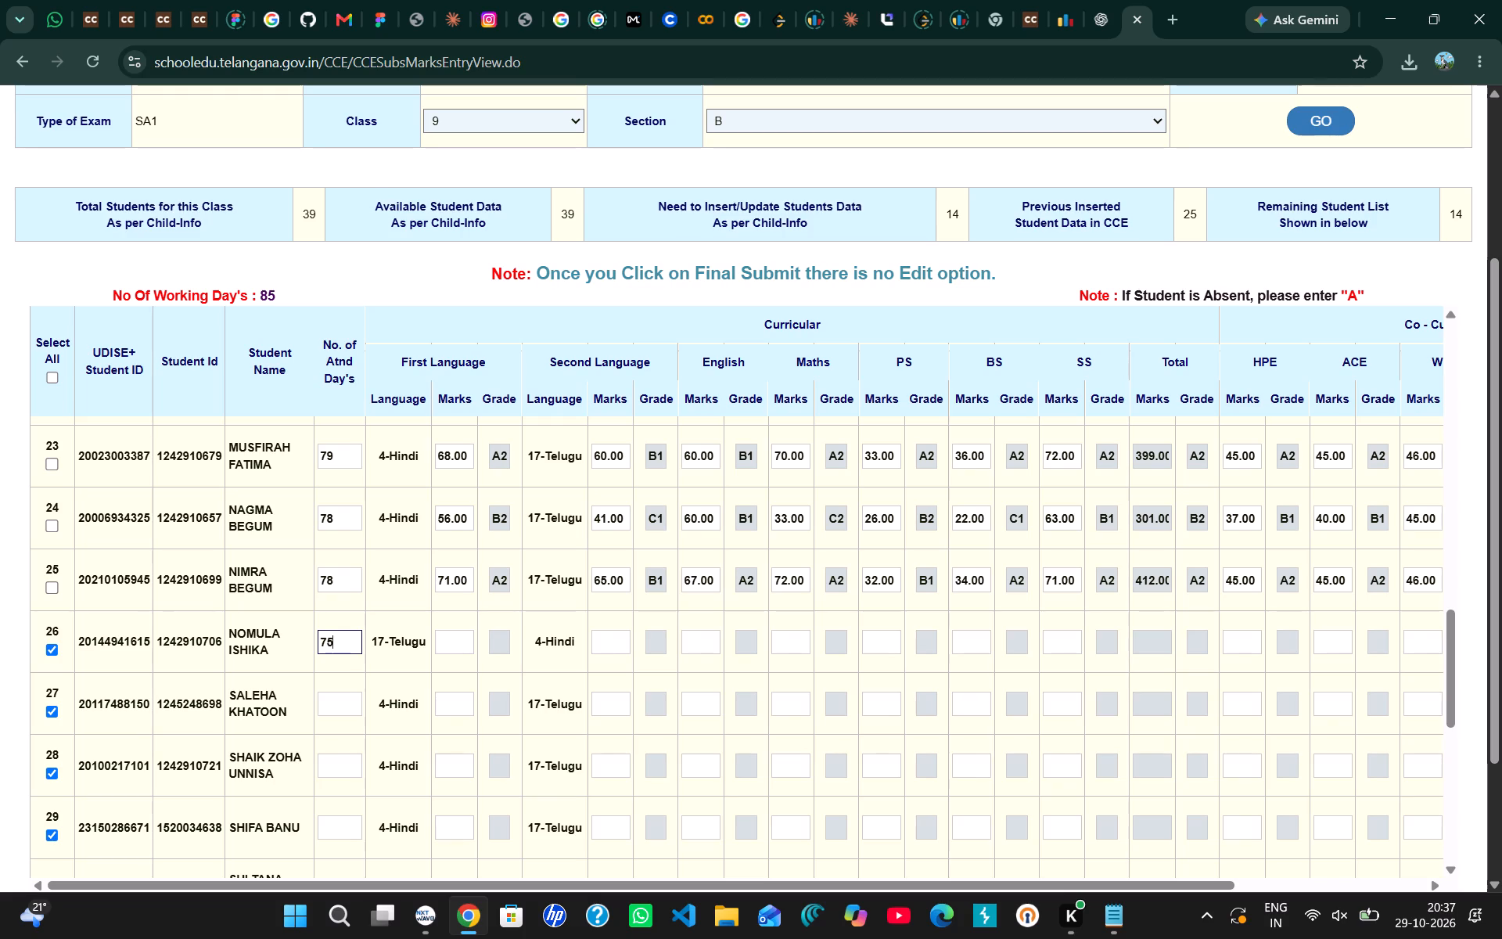
key(Tab)
text(59)
key(Tab)
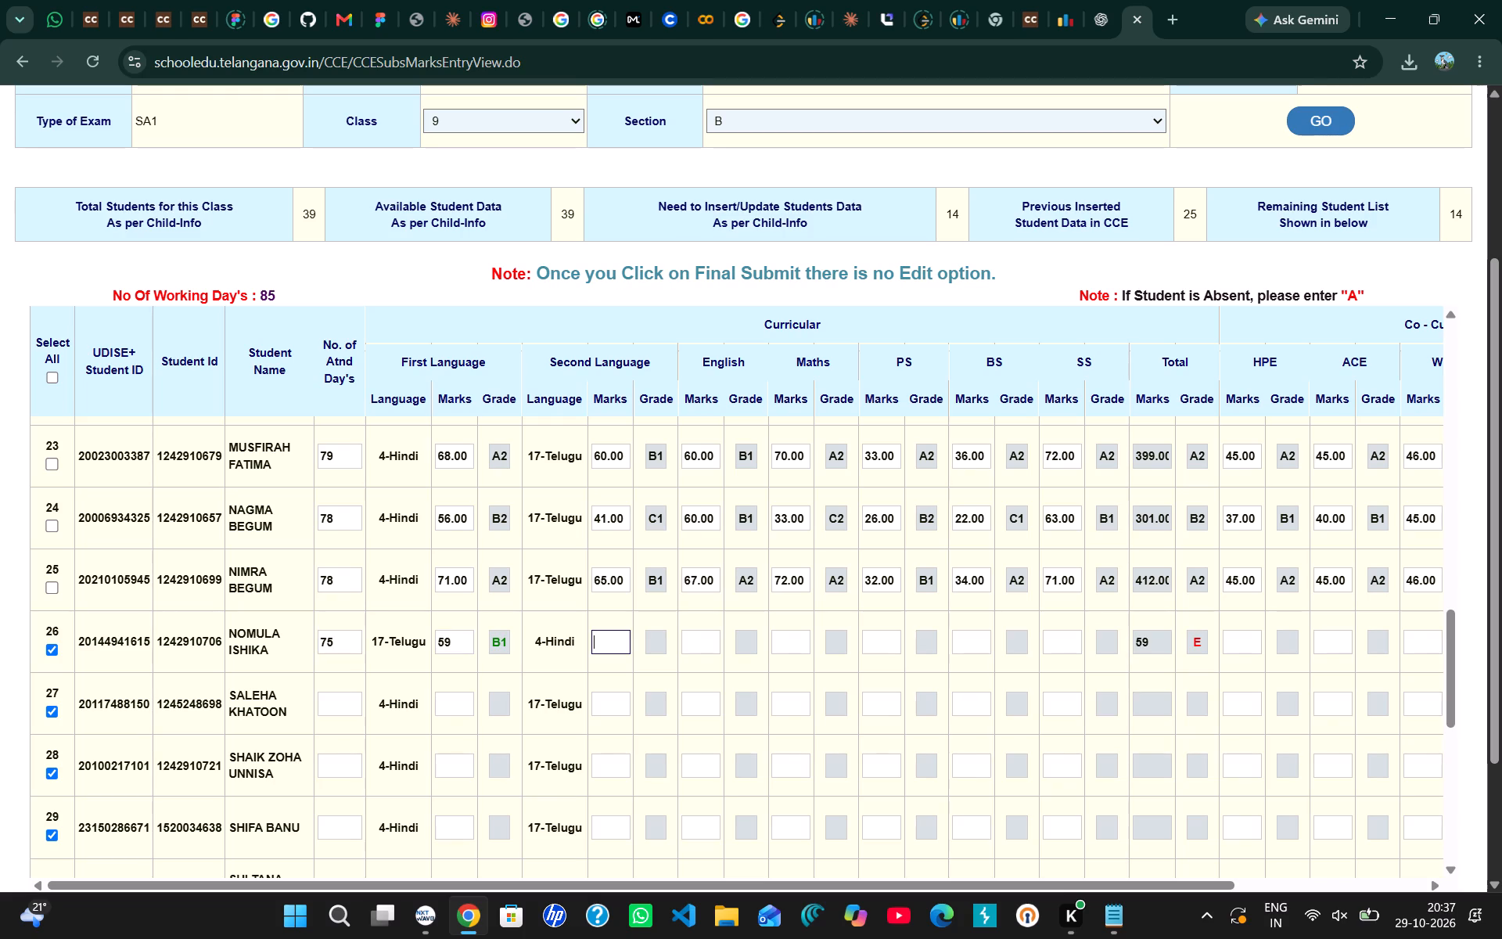
text(60)
key(Tab)
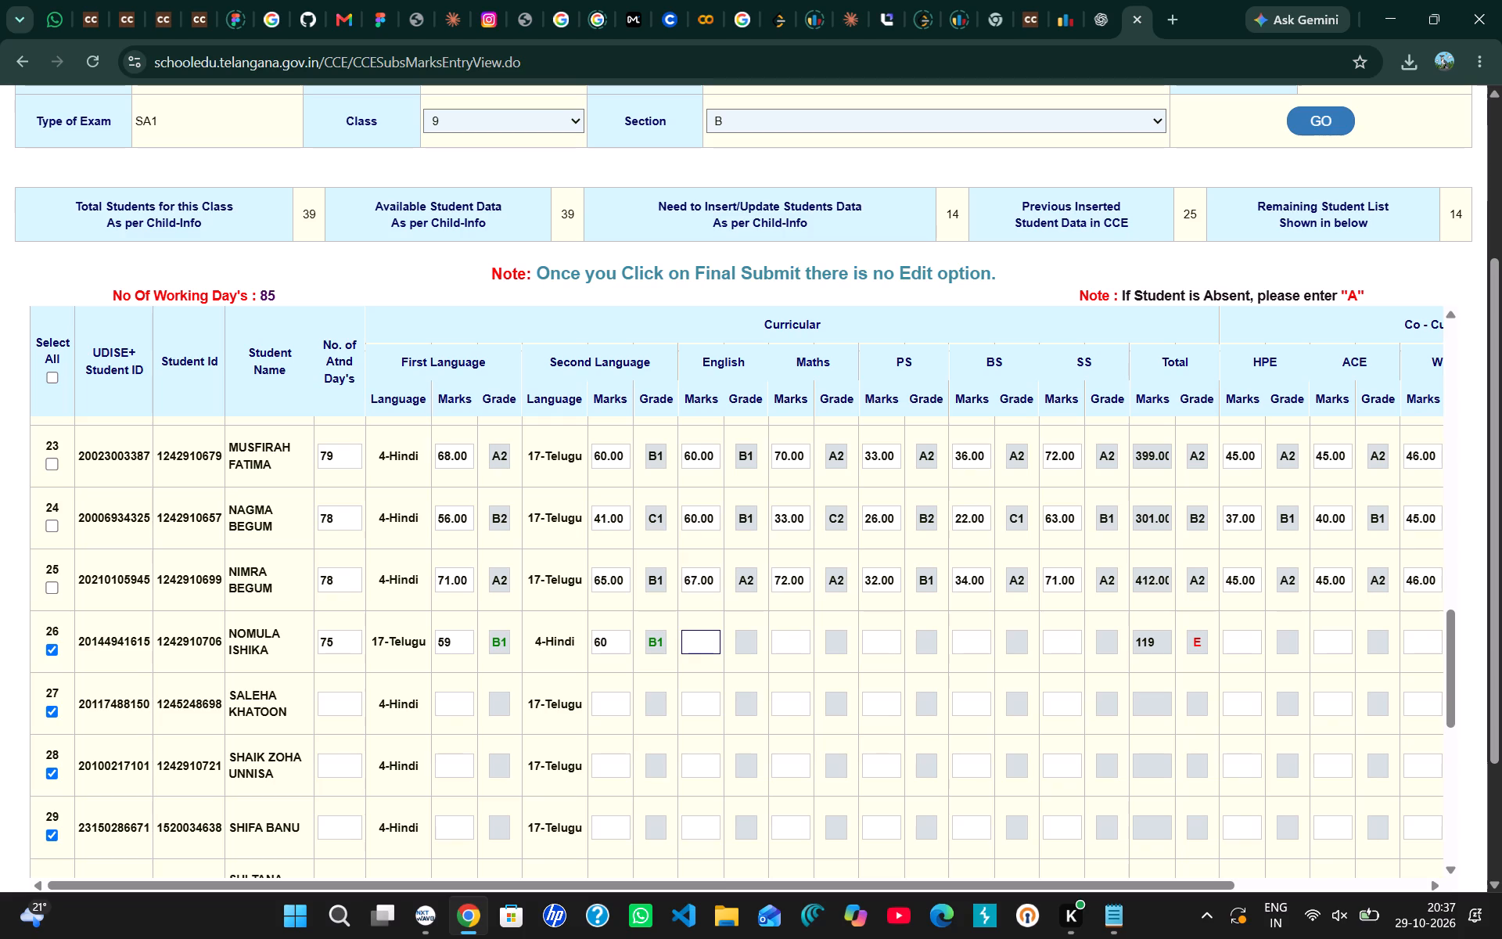
Enter row 26's remaining curricular marks: English 68, Maths 64, PS 30, BS 28 and SS 62.
text(68)
key(Tab)
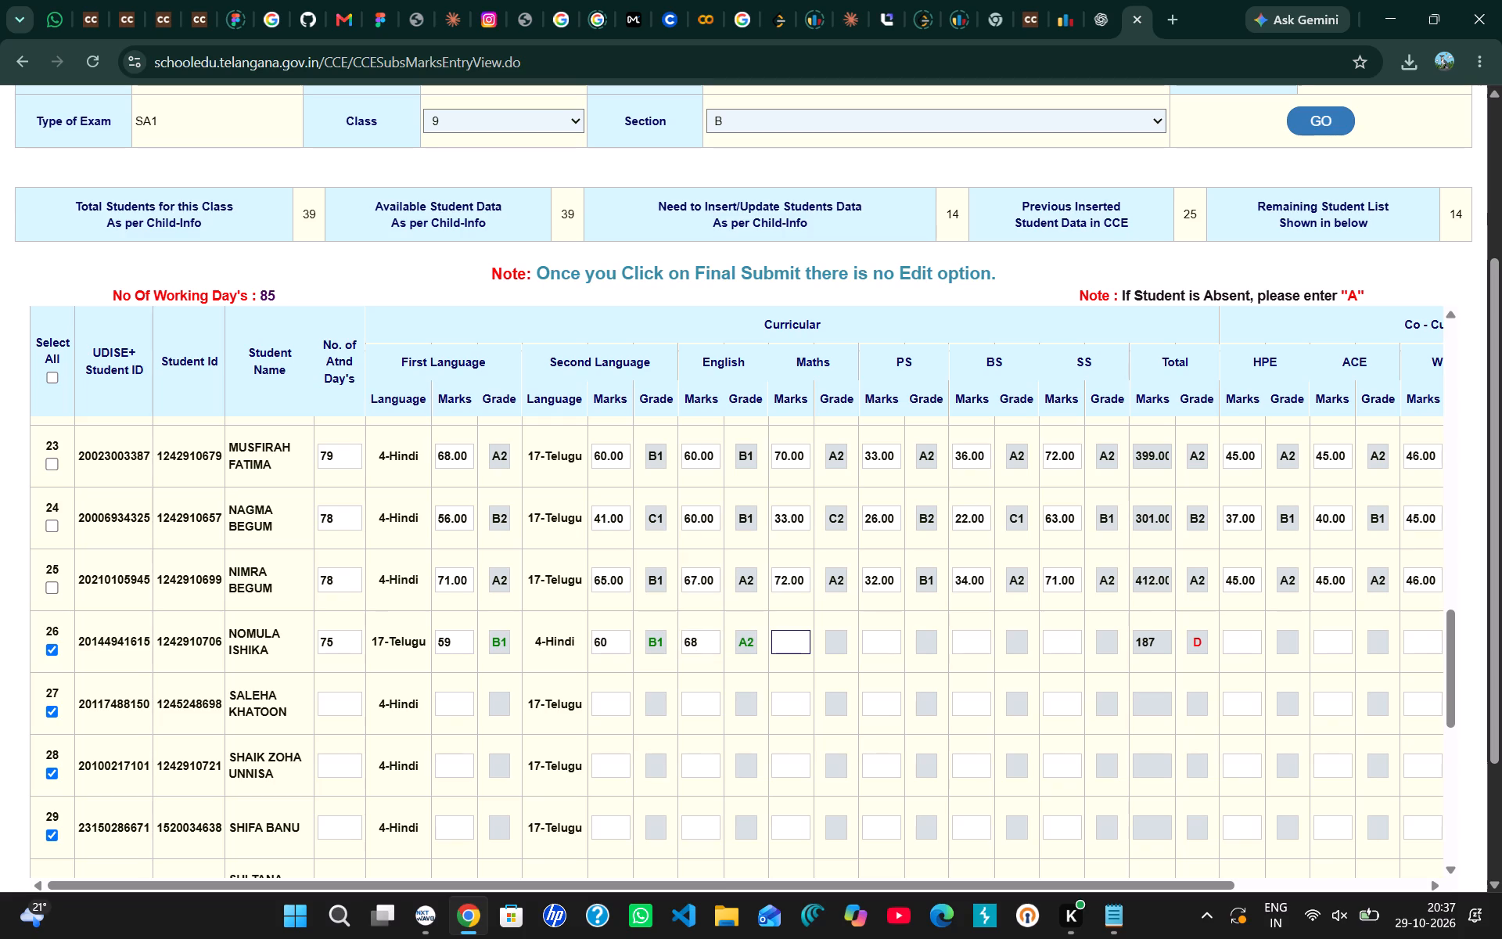
text(64)
key(Tab)
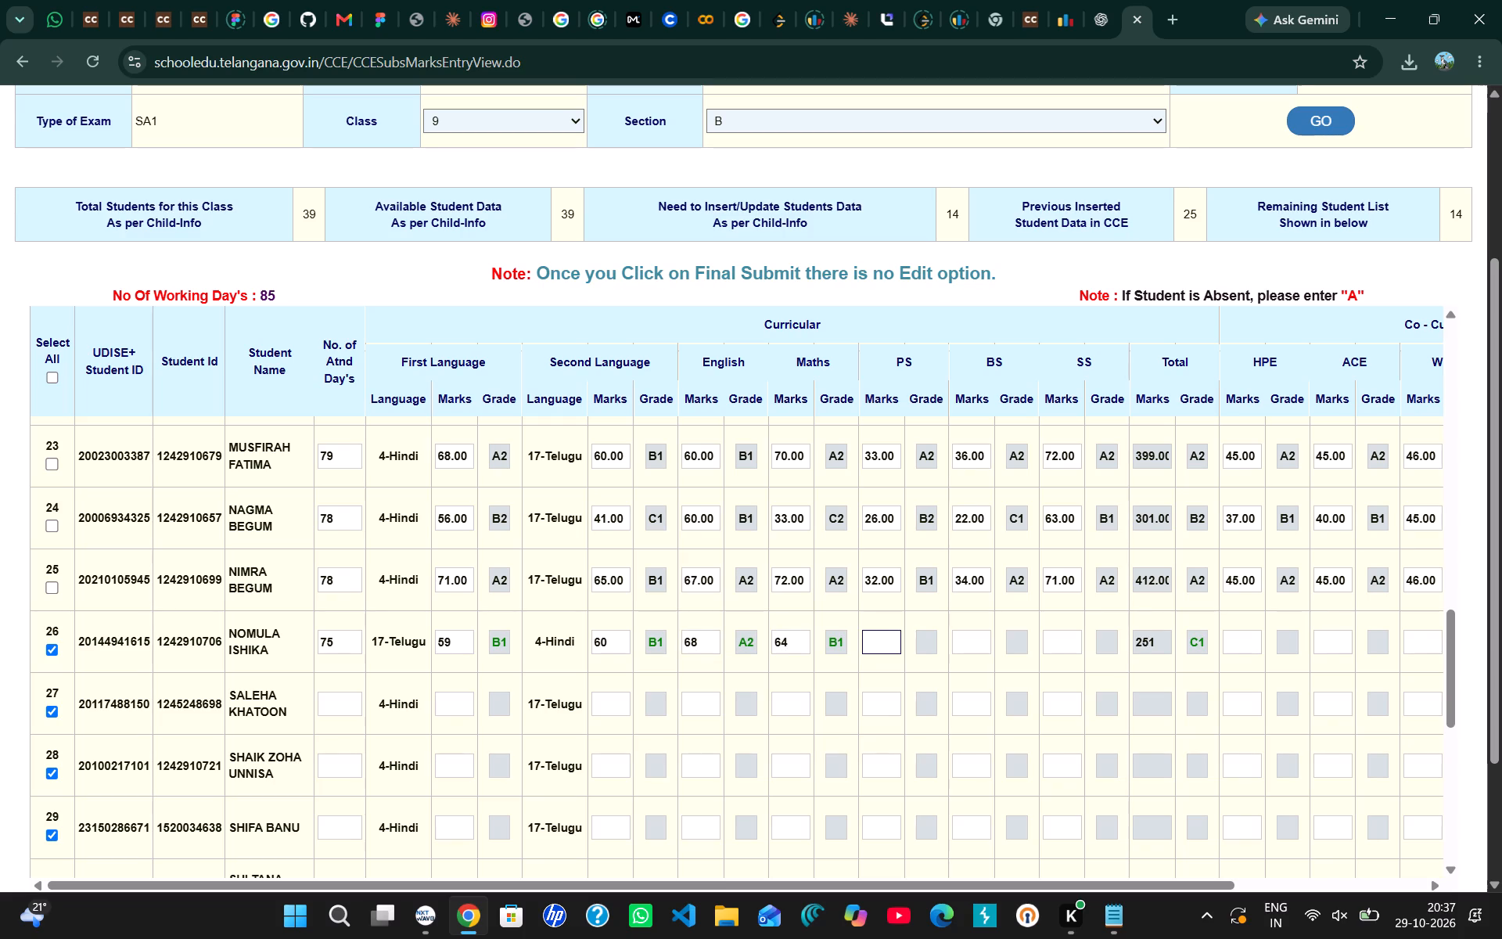
text(30)
key(Tab)
text(28)
key(Tab)
text(652)
key(Tab)
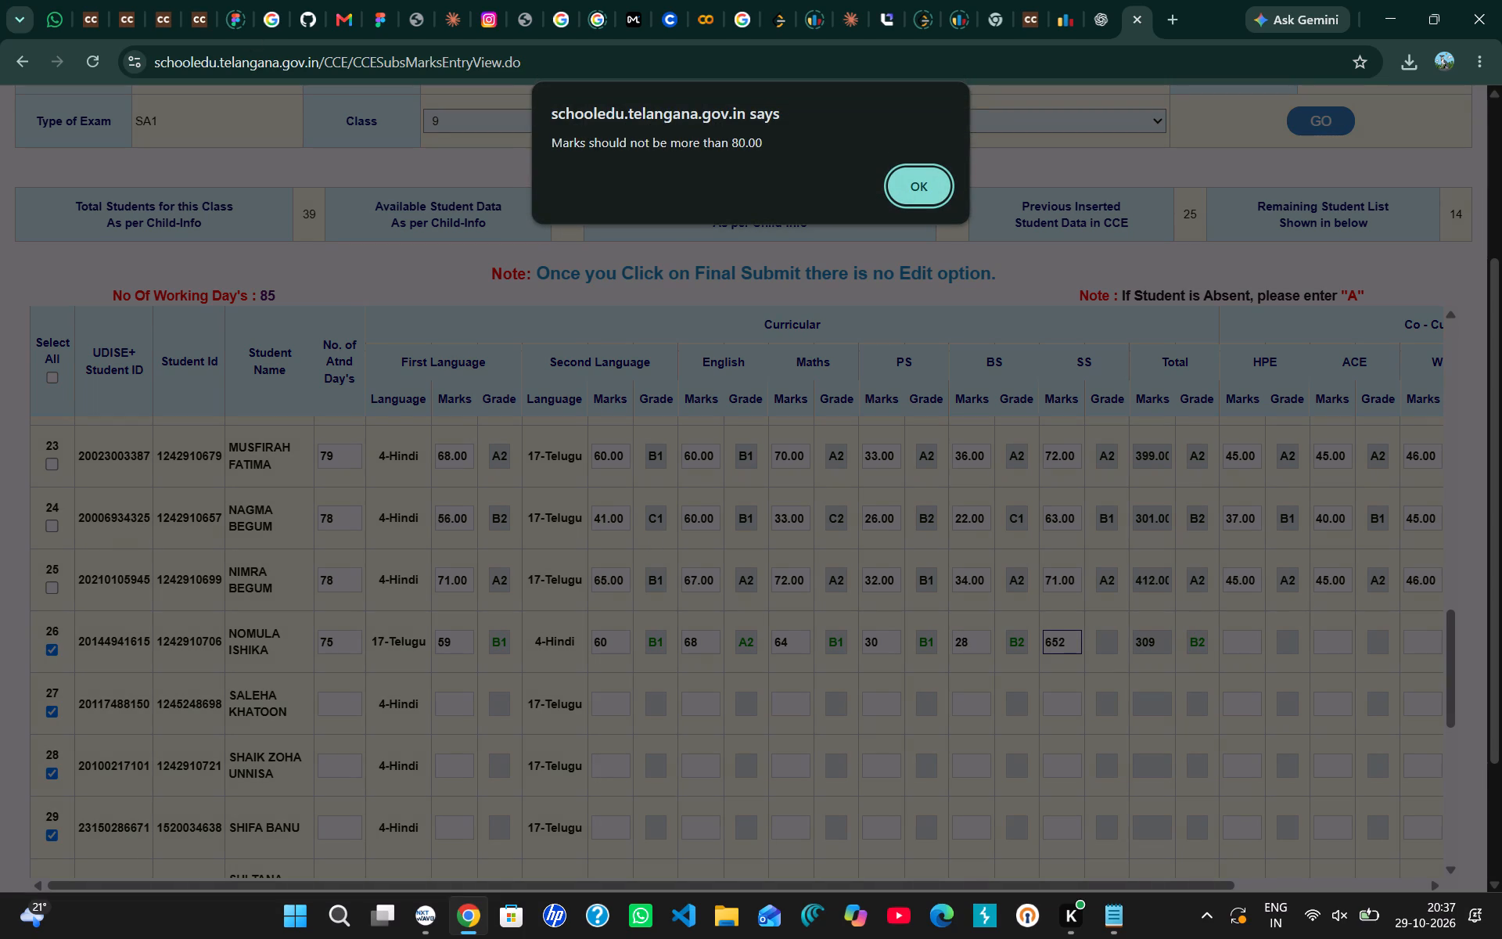
click(921, 187)
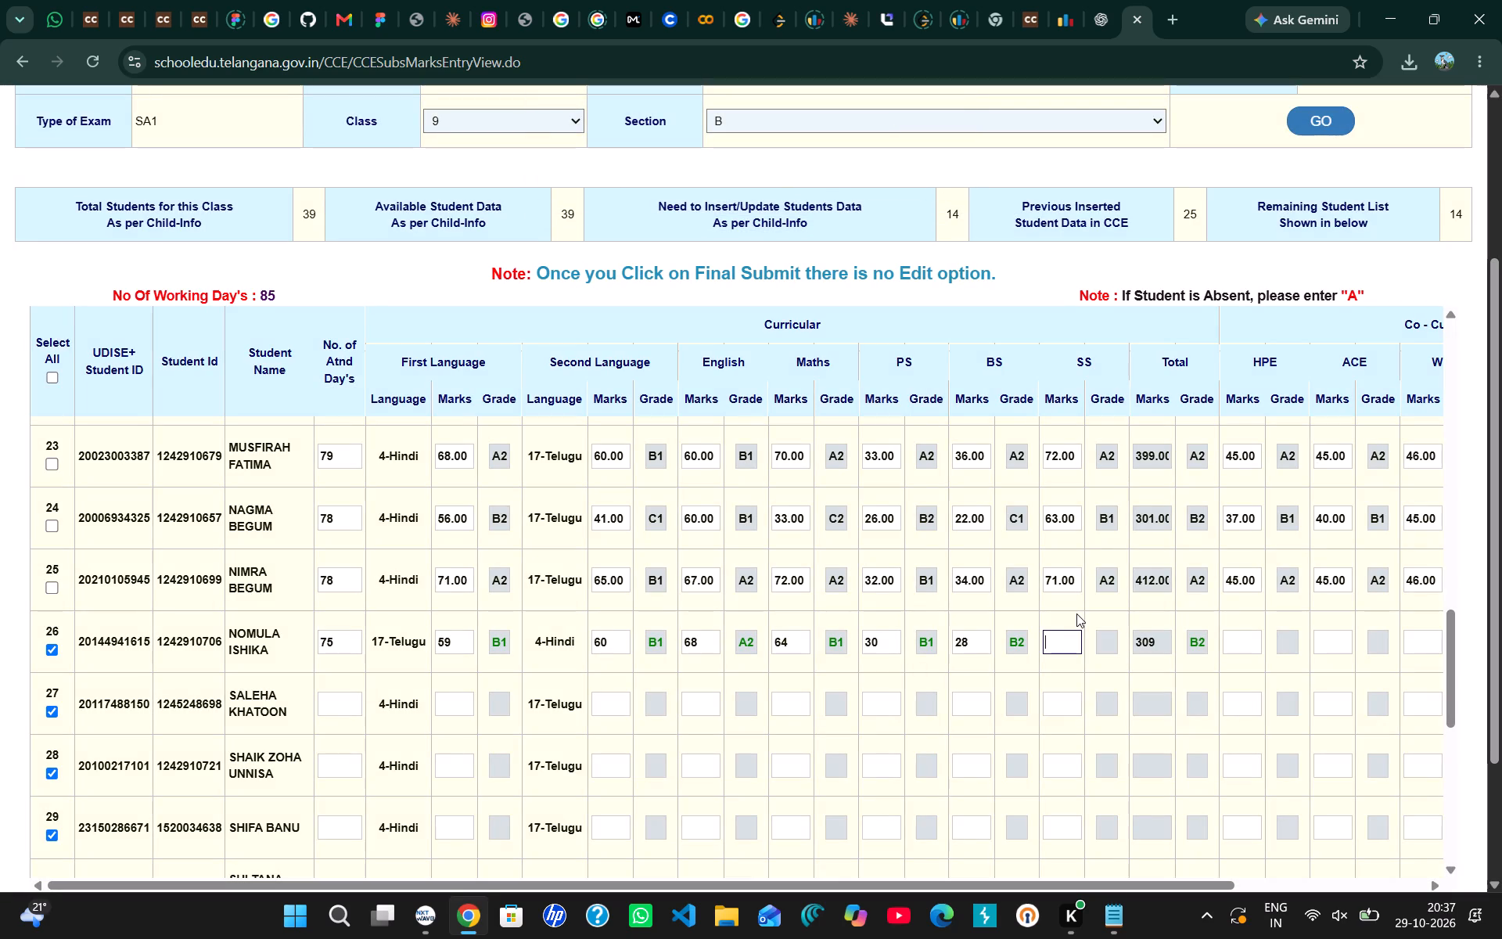
text(62)
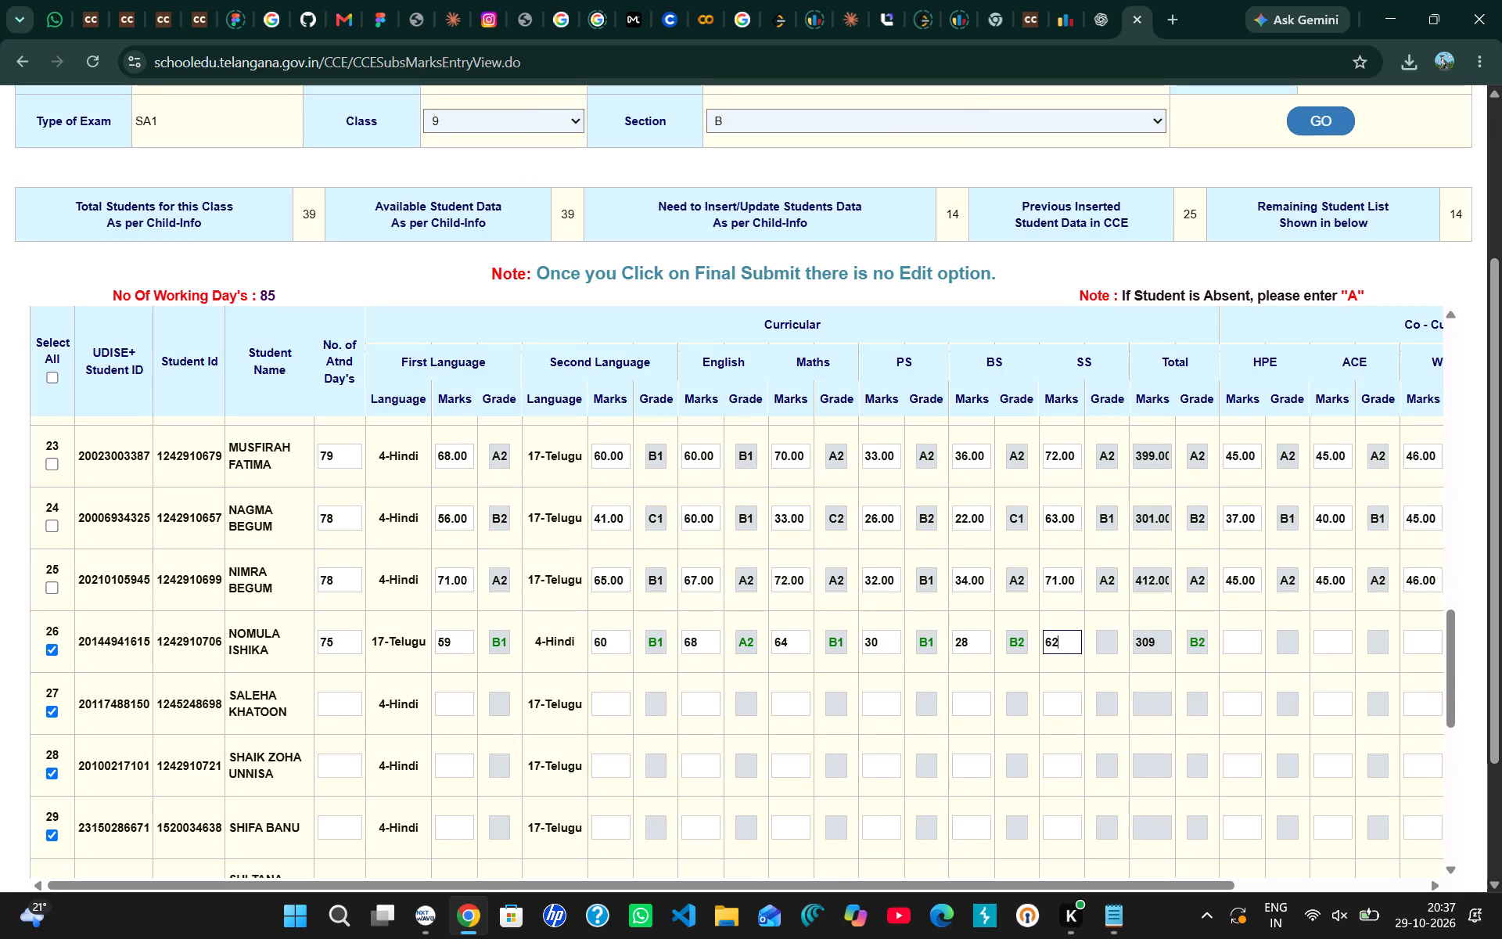
key(Tab)
Enter row 26's co-curricular marks: HPE 40, ACE 37, WCE 41 and VELS 44.
text(40)
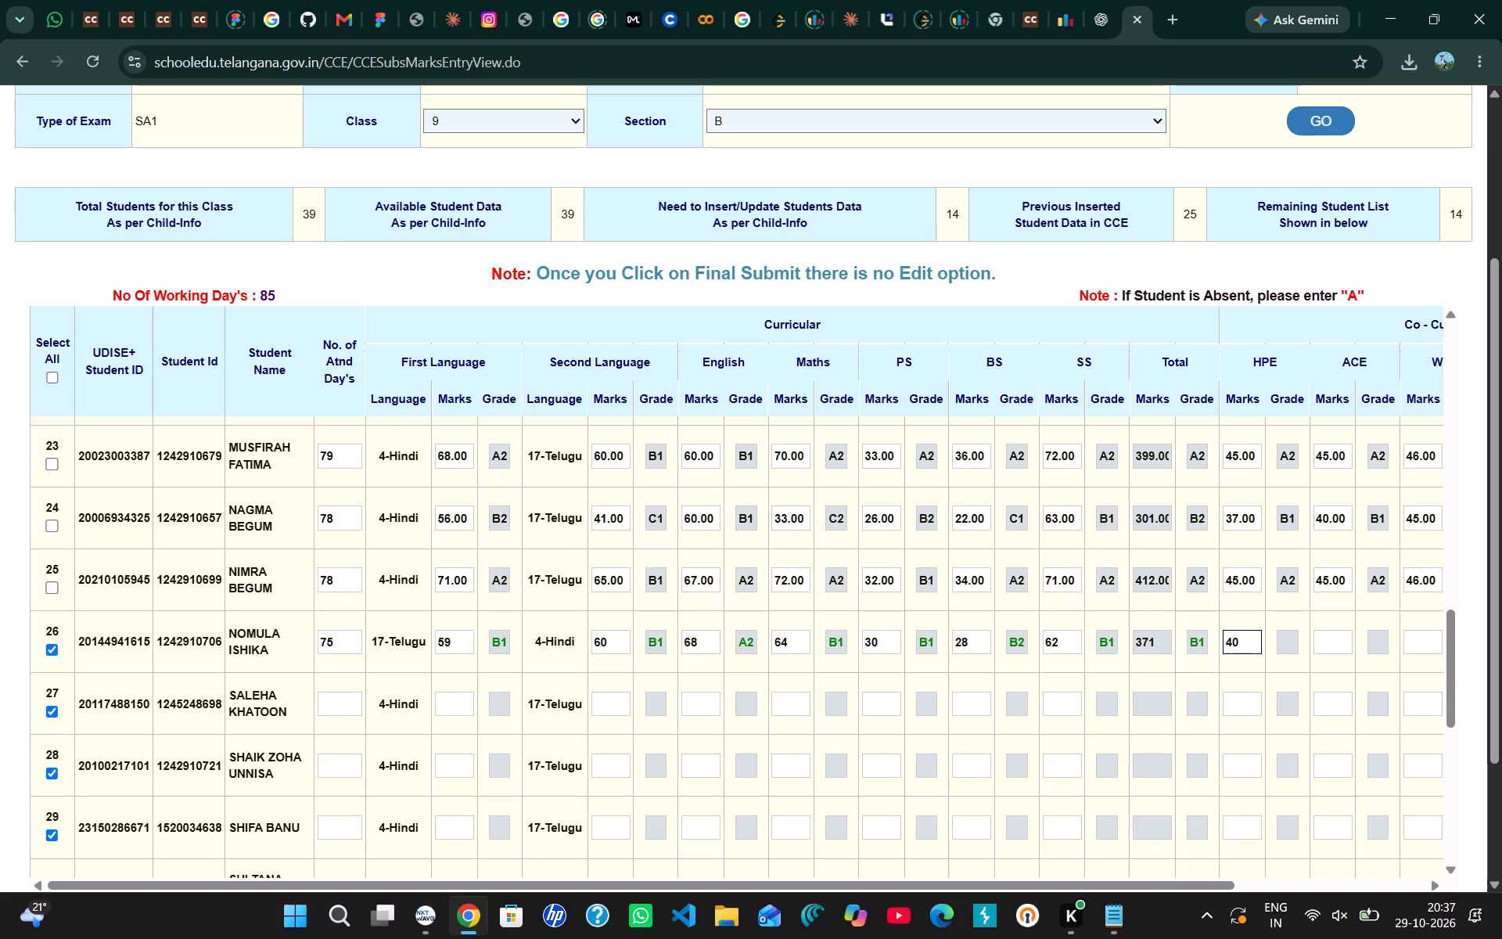
key(Tab)
key(3)
key(7)
key(Tab)
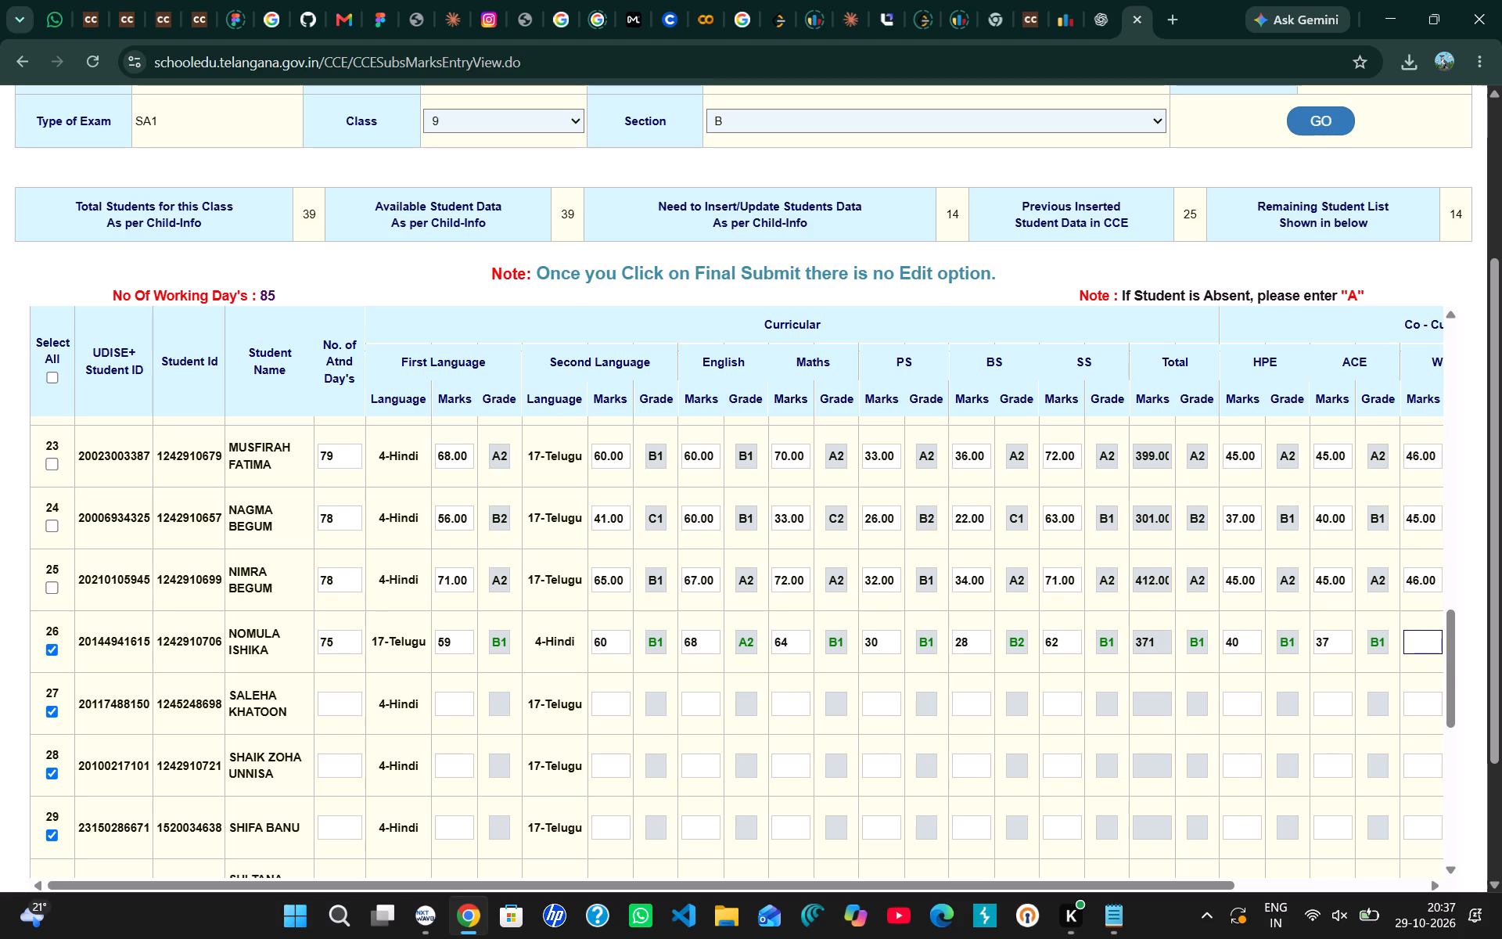
text(41)
key(Tab)
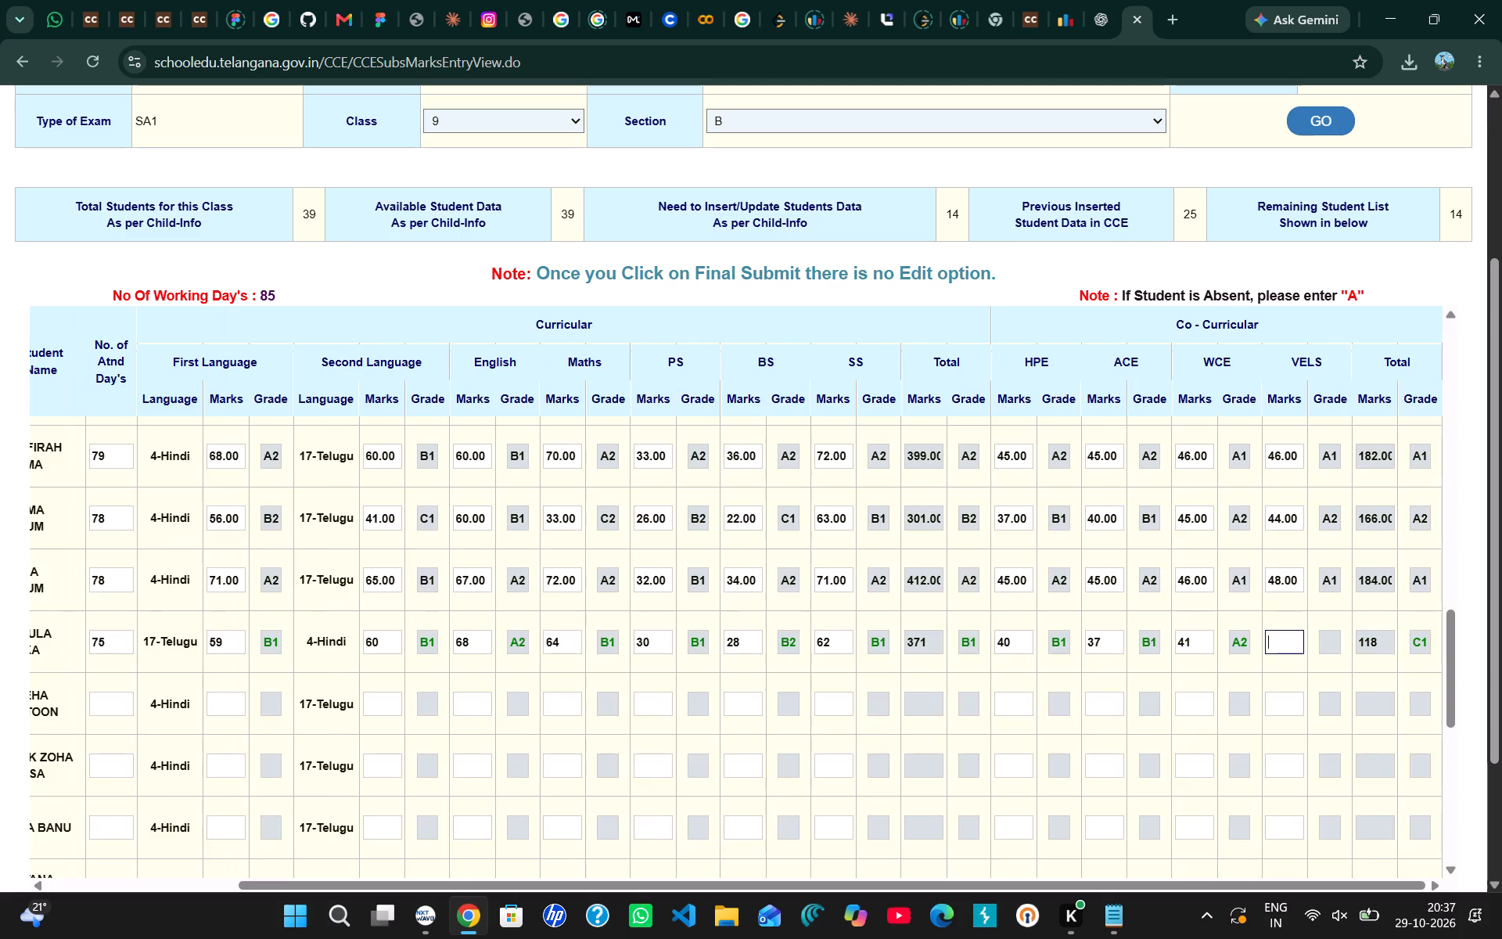
text(44)
key(Tab)
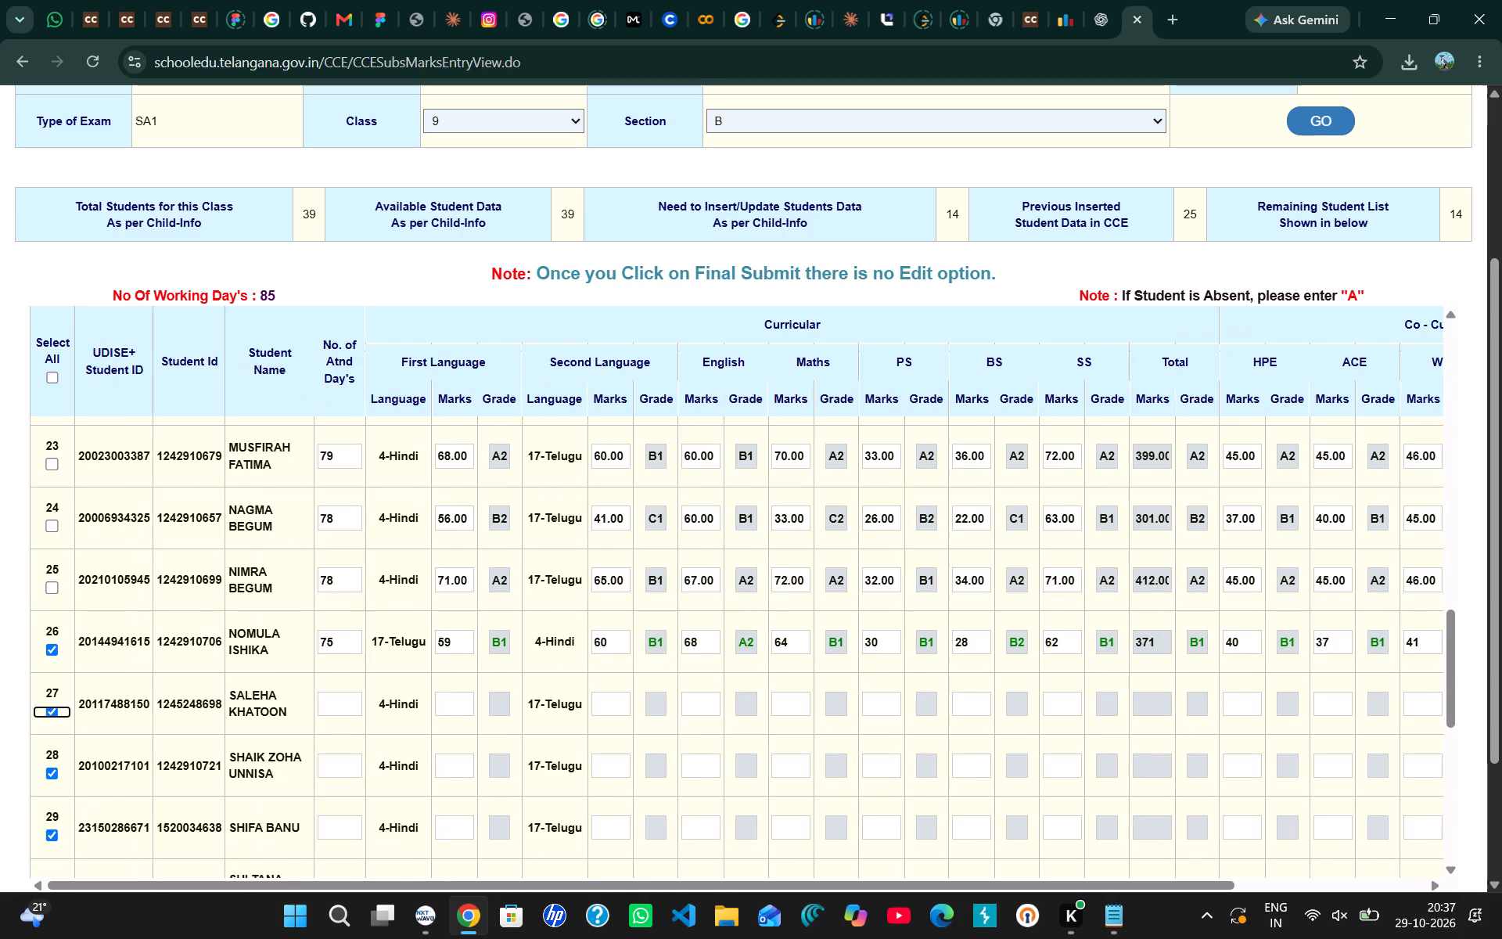
For the student in row 27, enter 60 attended days, First Language marks .37 and Second Language marks 34.
key(Tab)
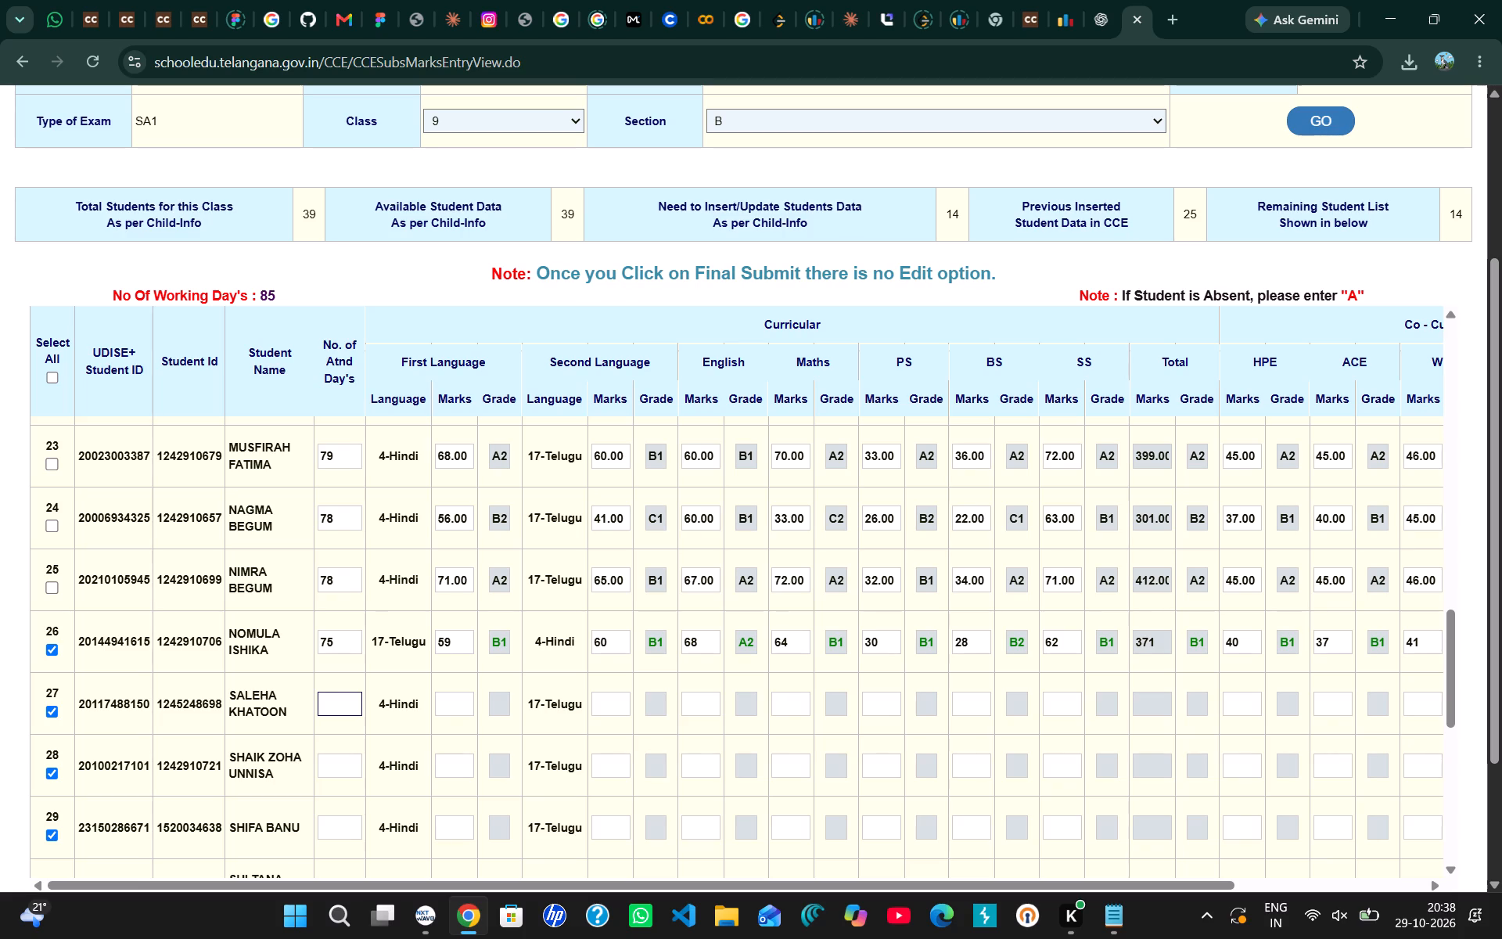
text(60)
key(Tab)
text(.3)
key(7)
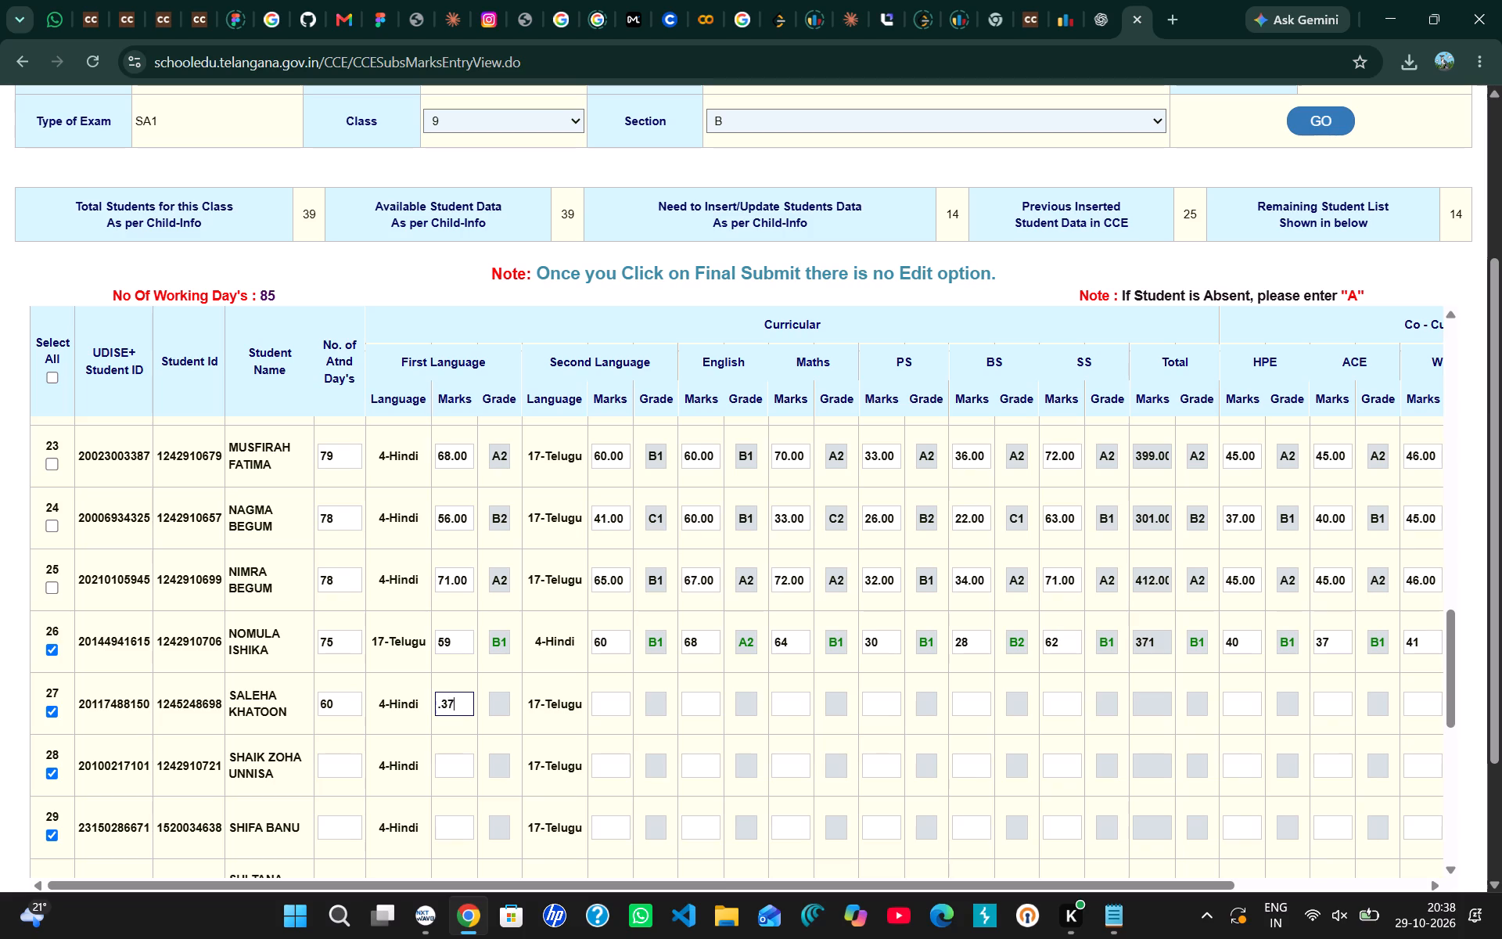
key(BackSpace)
key(BackSpace)
text(37)
key(Tab)
text(34)
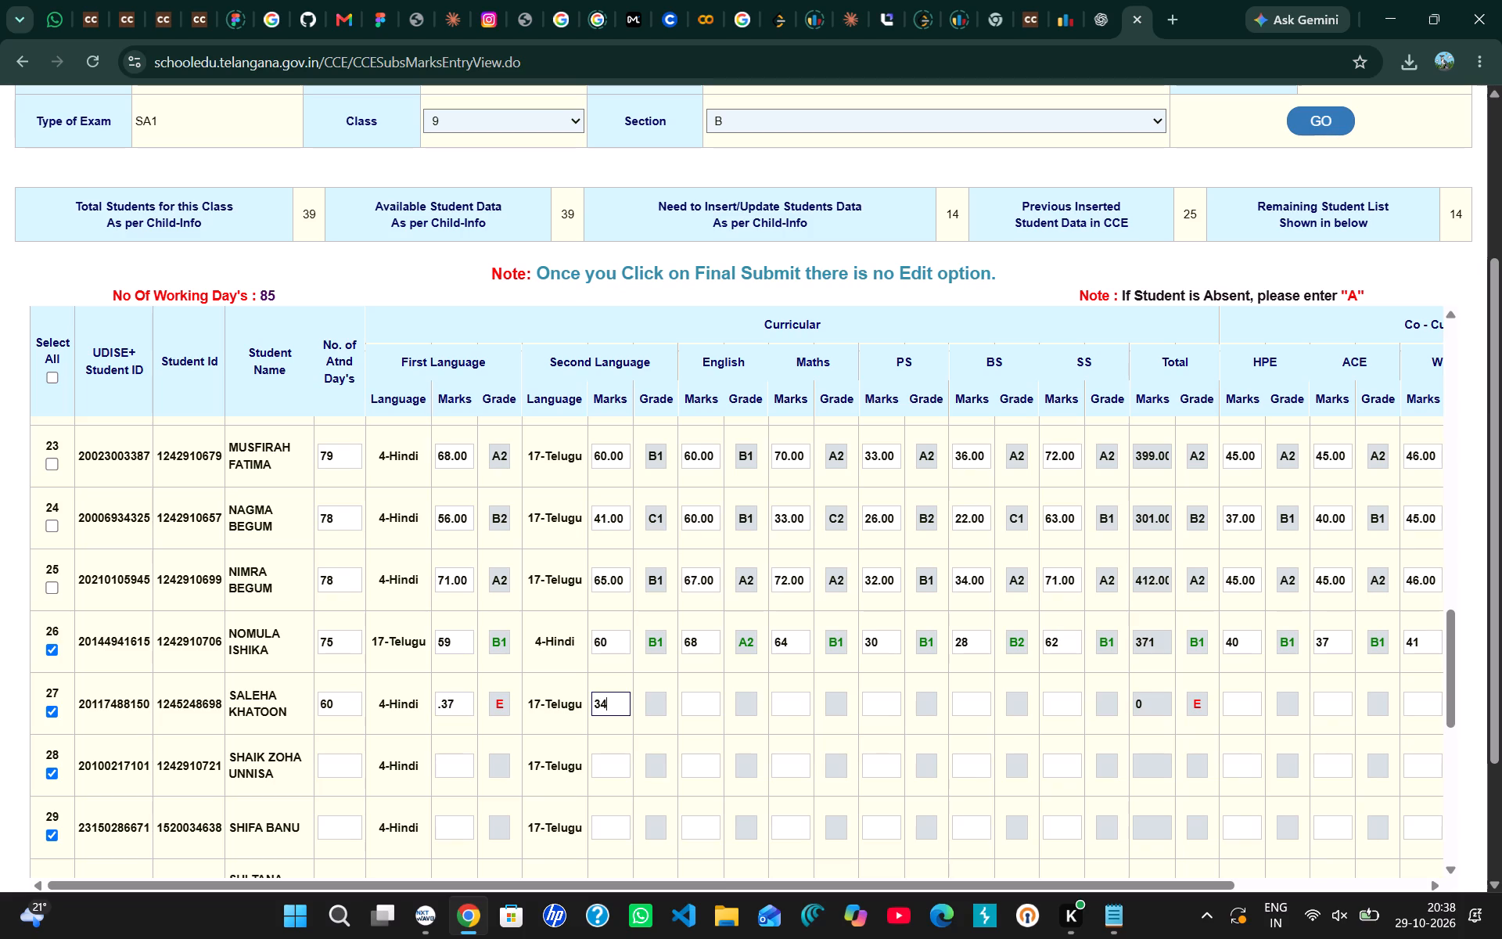
key(Tab)
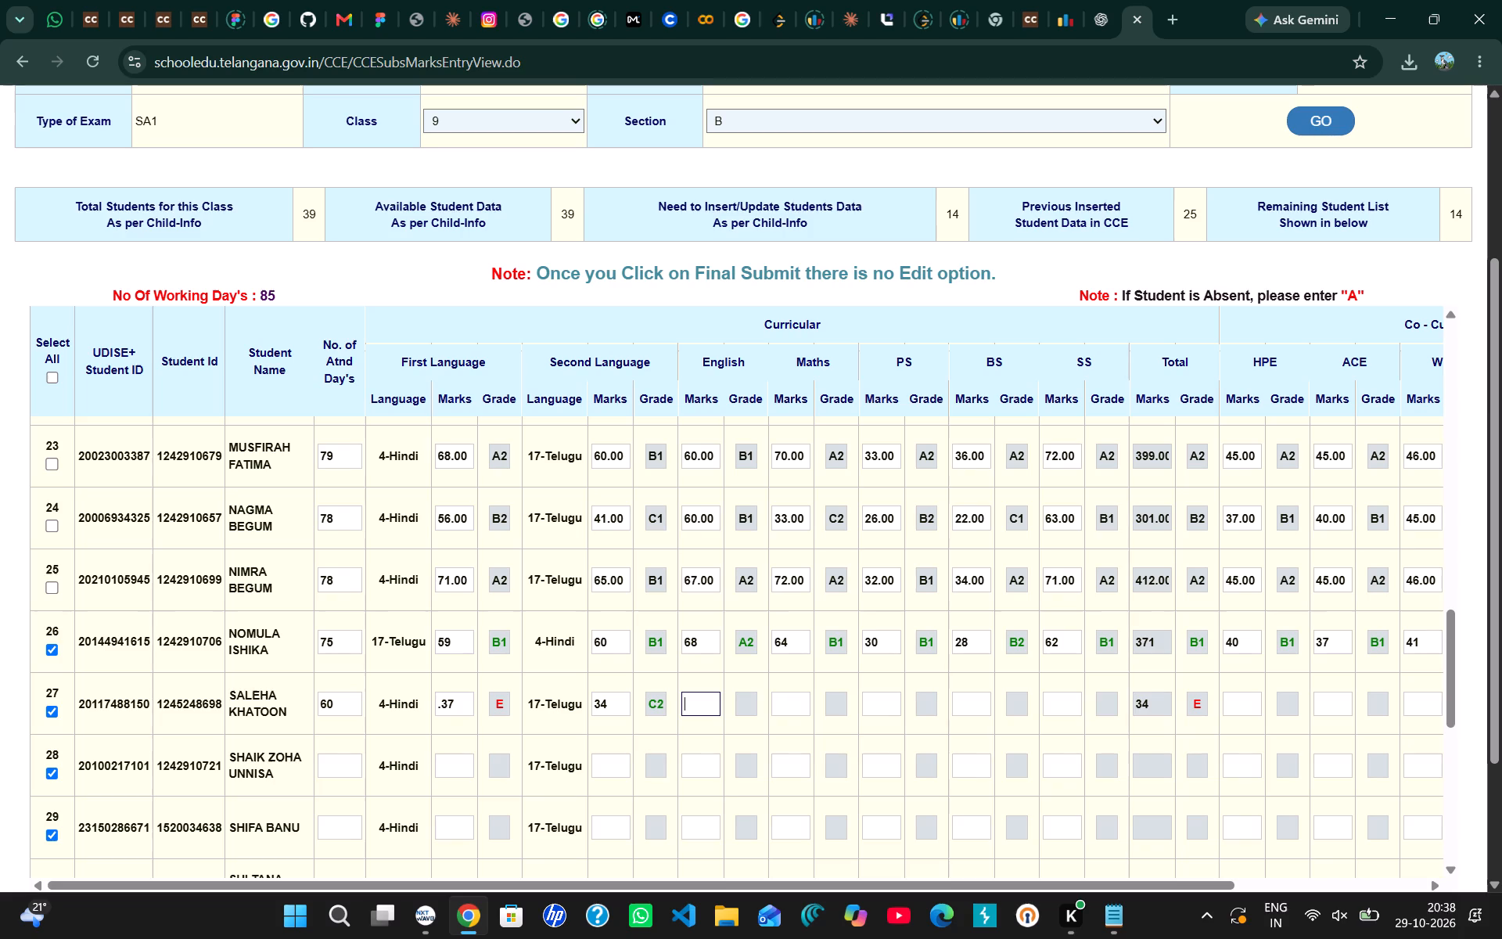
Enter row 27's remaining curricular marks: English 59, Maths 42, PS 17, BS 33 and SS 55.
text(59)
key(Tab)
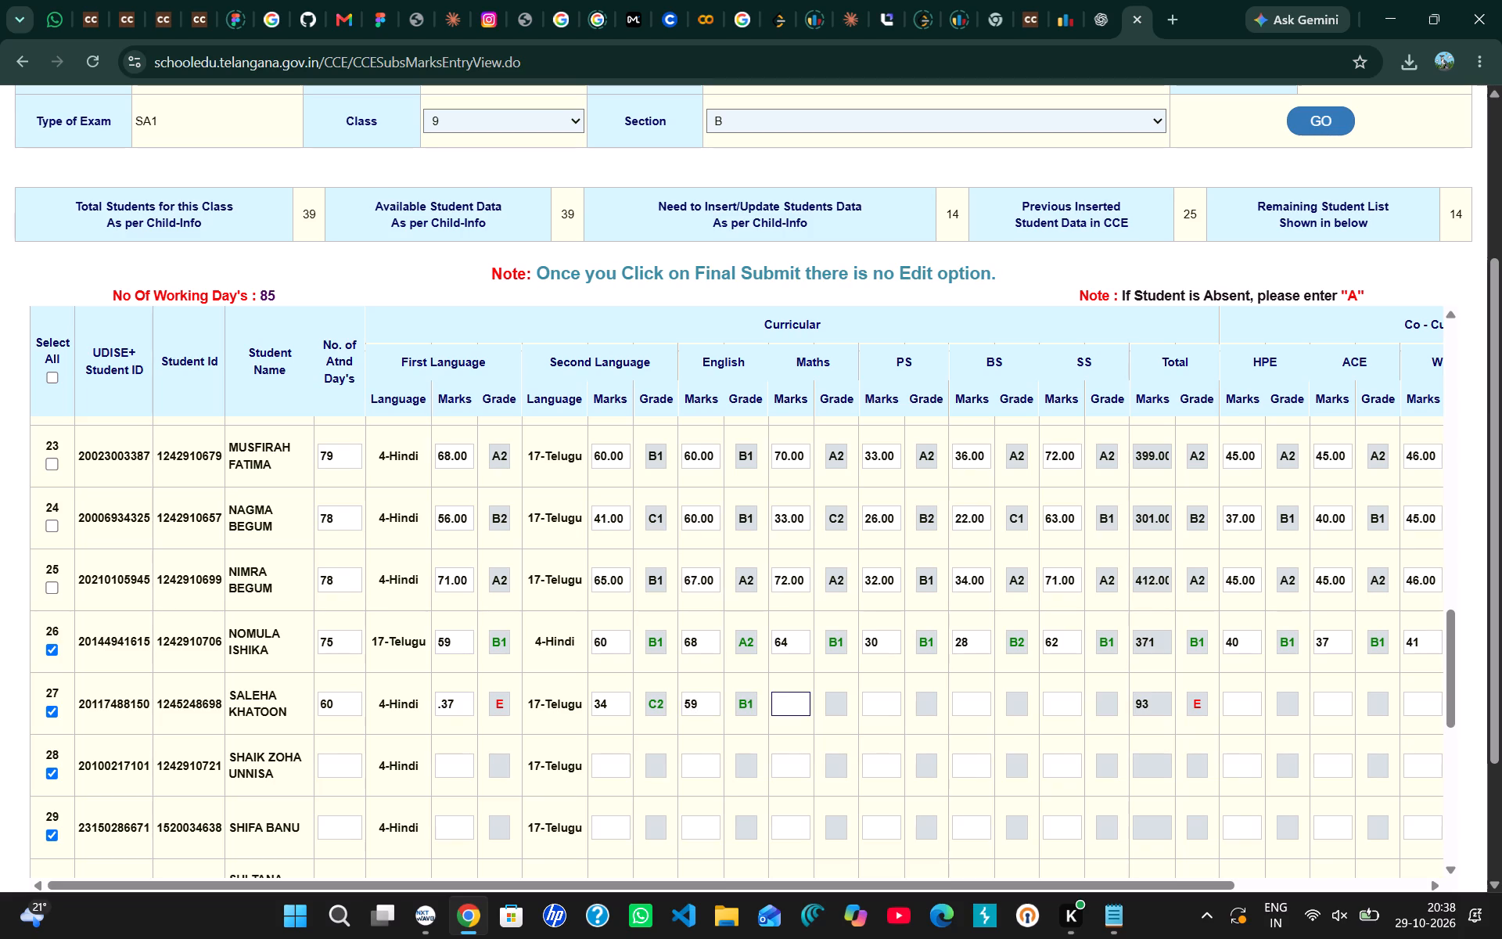
text(42)
key(Tab)
text(17)
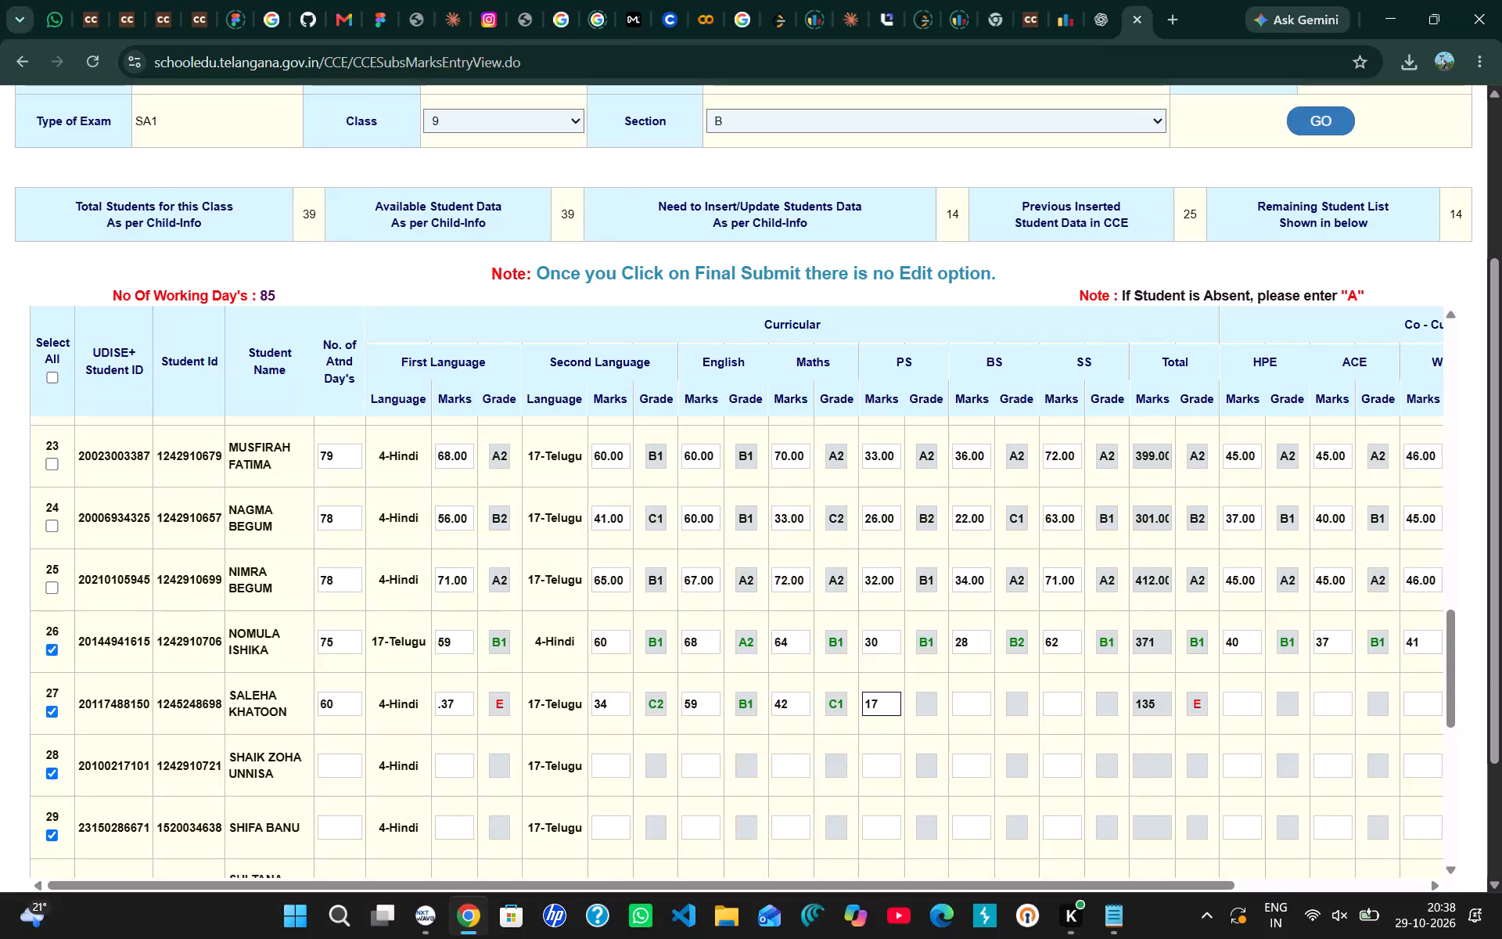
key(Tab)
text(33)
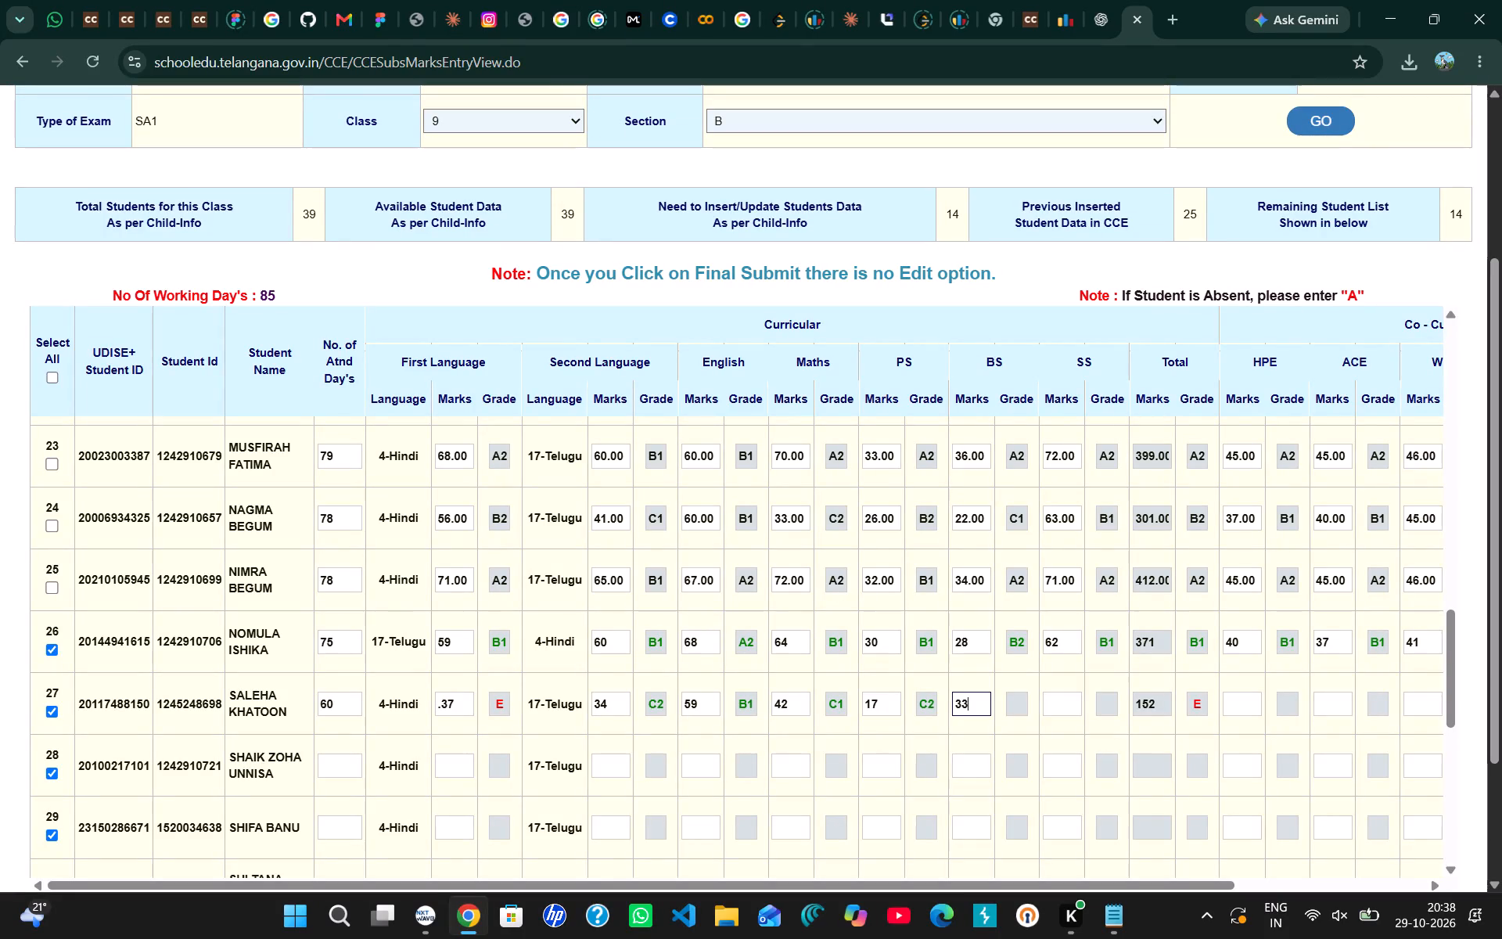
key(Tab)
text(585)
key(BackSpace)
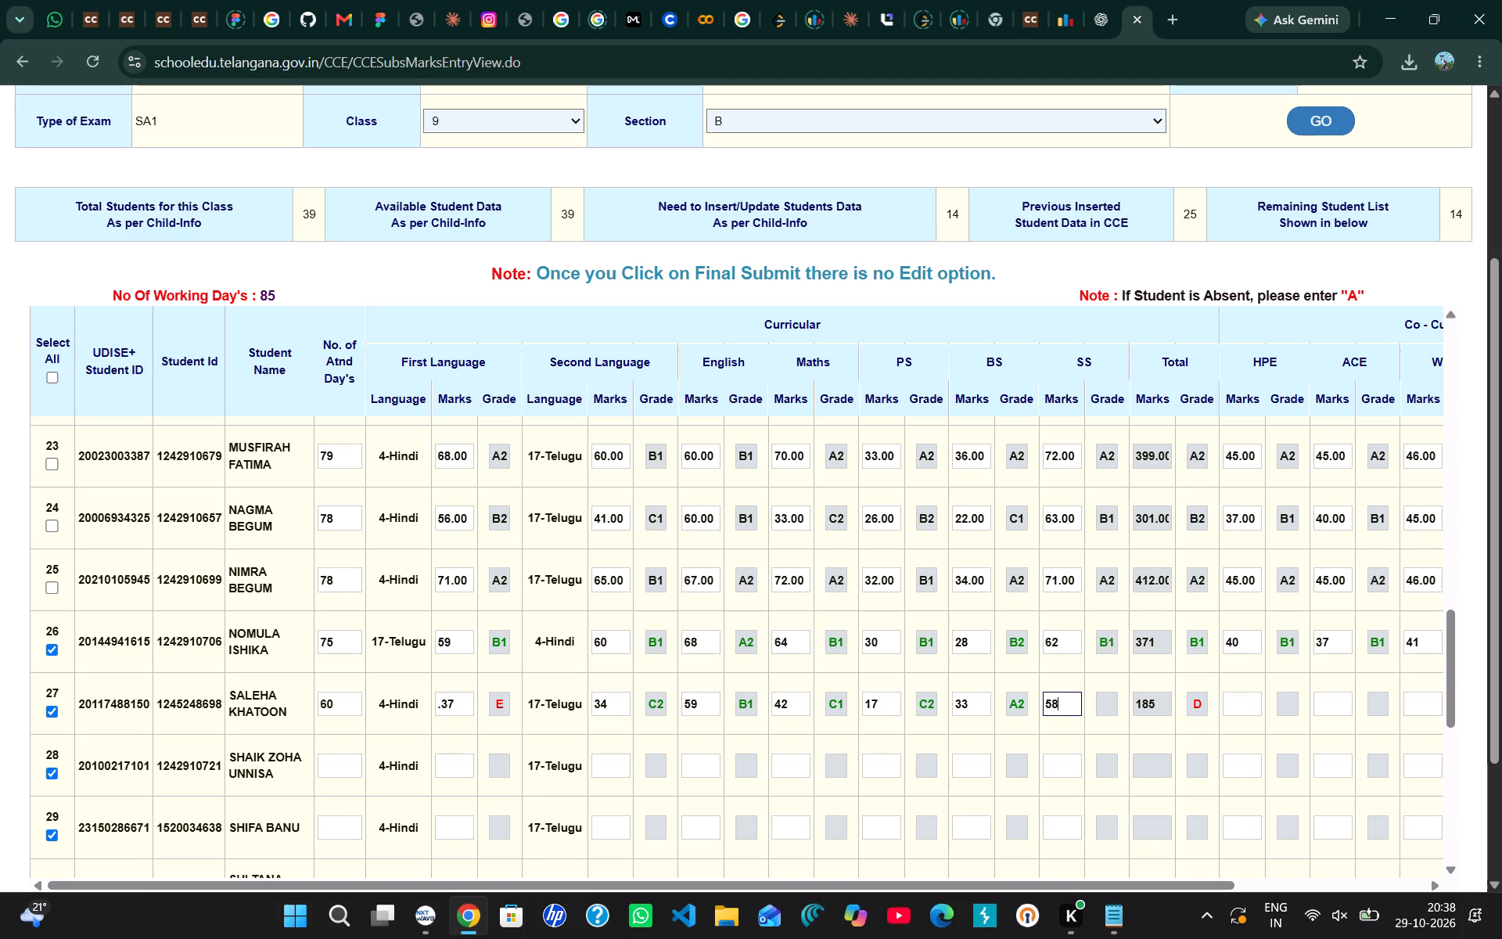
key(BackSpace)
key(5)
key(Tab)
Enter row 27's co-curricular marks: HPE 40, ACE 37, WCE 41 and VELS 45.
text(40)
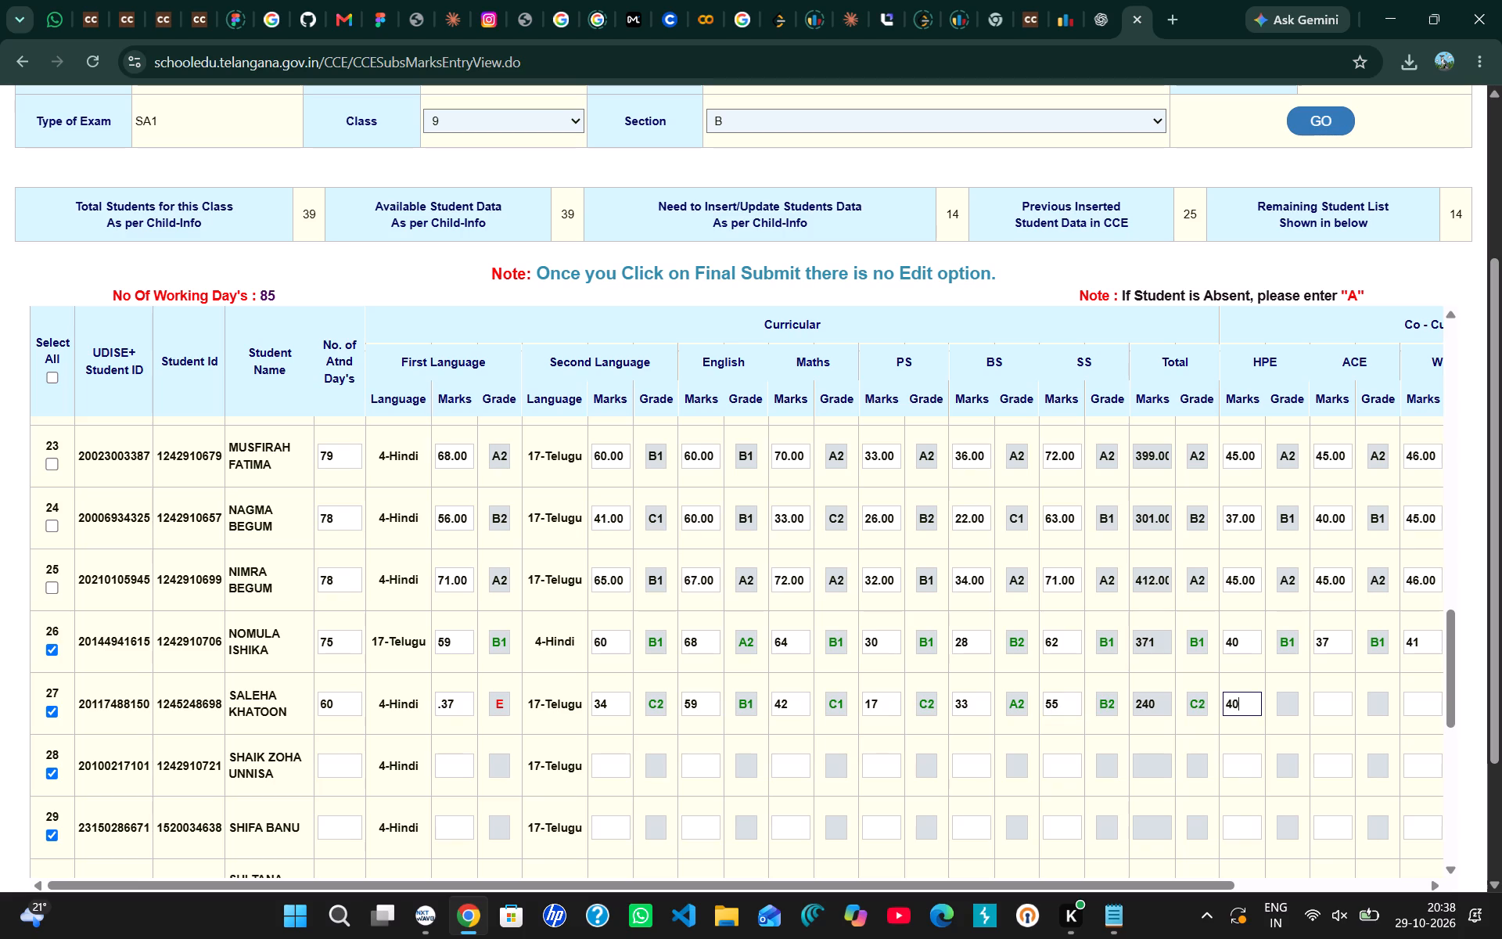
key(Tab)
text(37)
key(Tab)
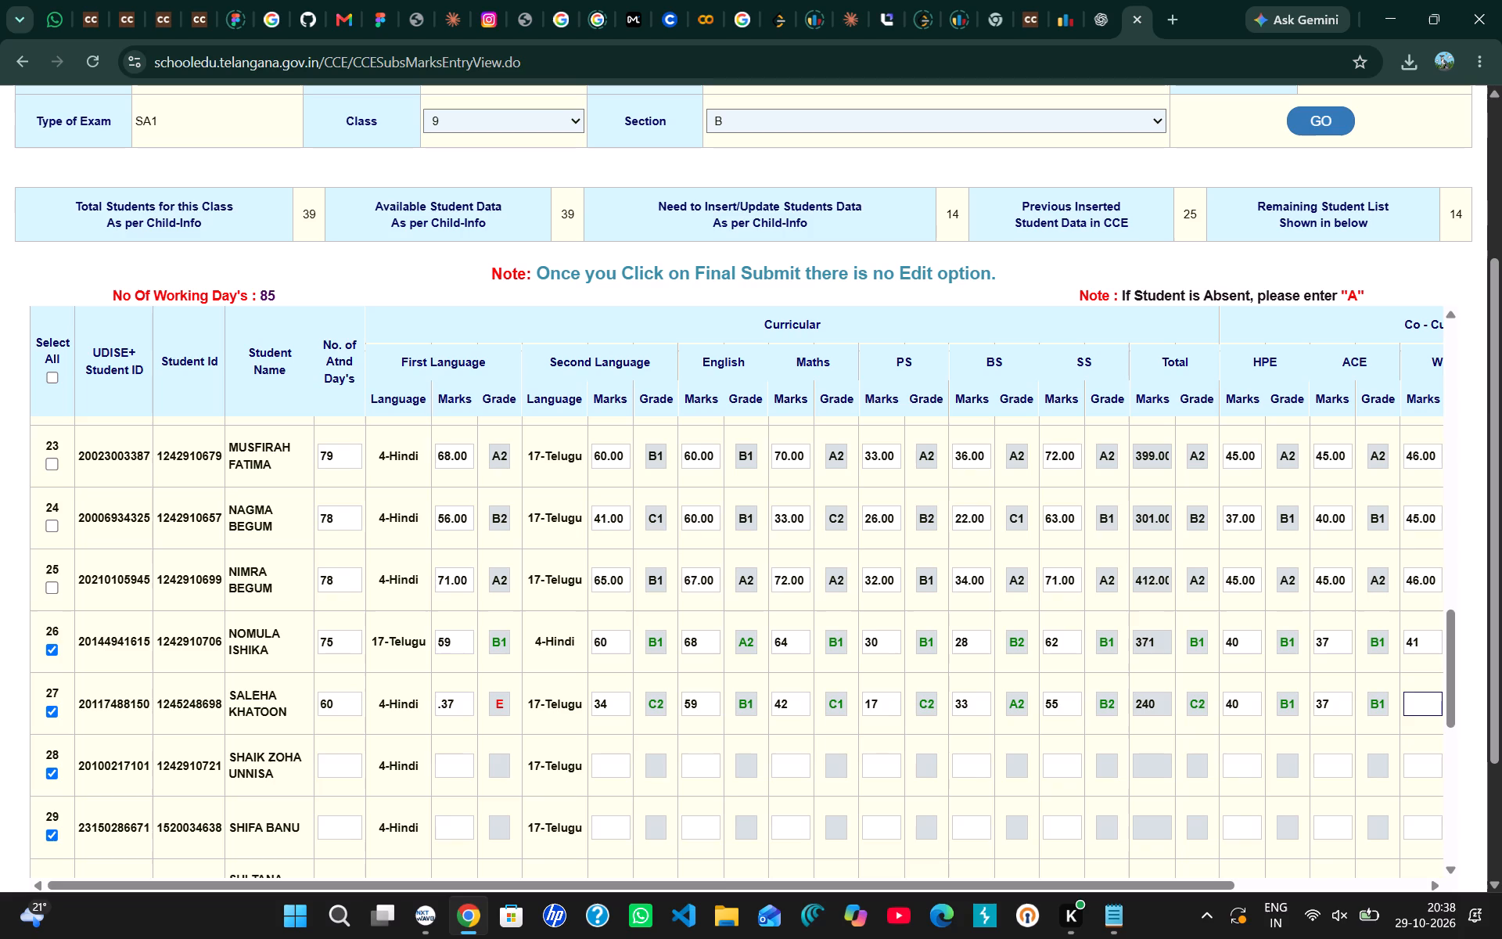
text(41)
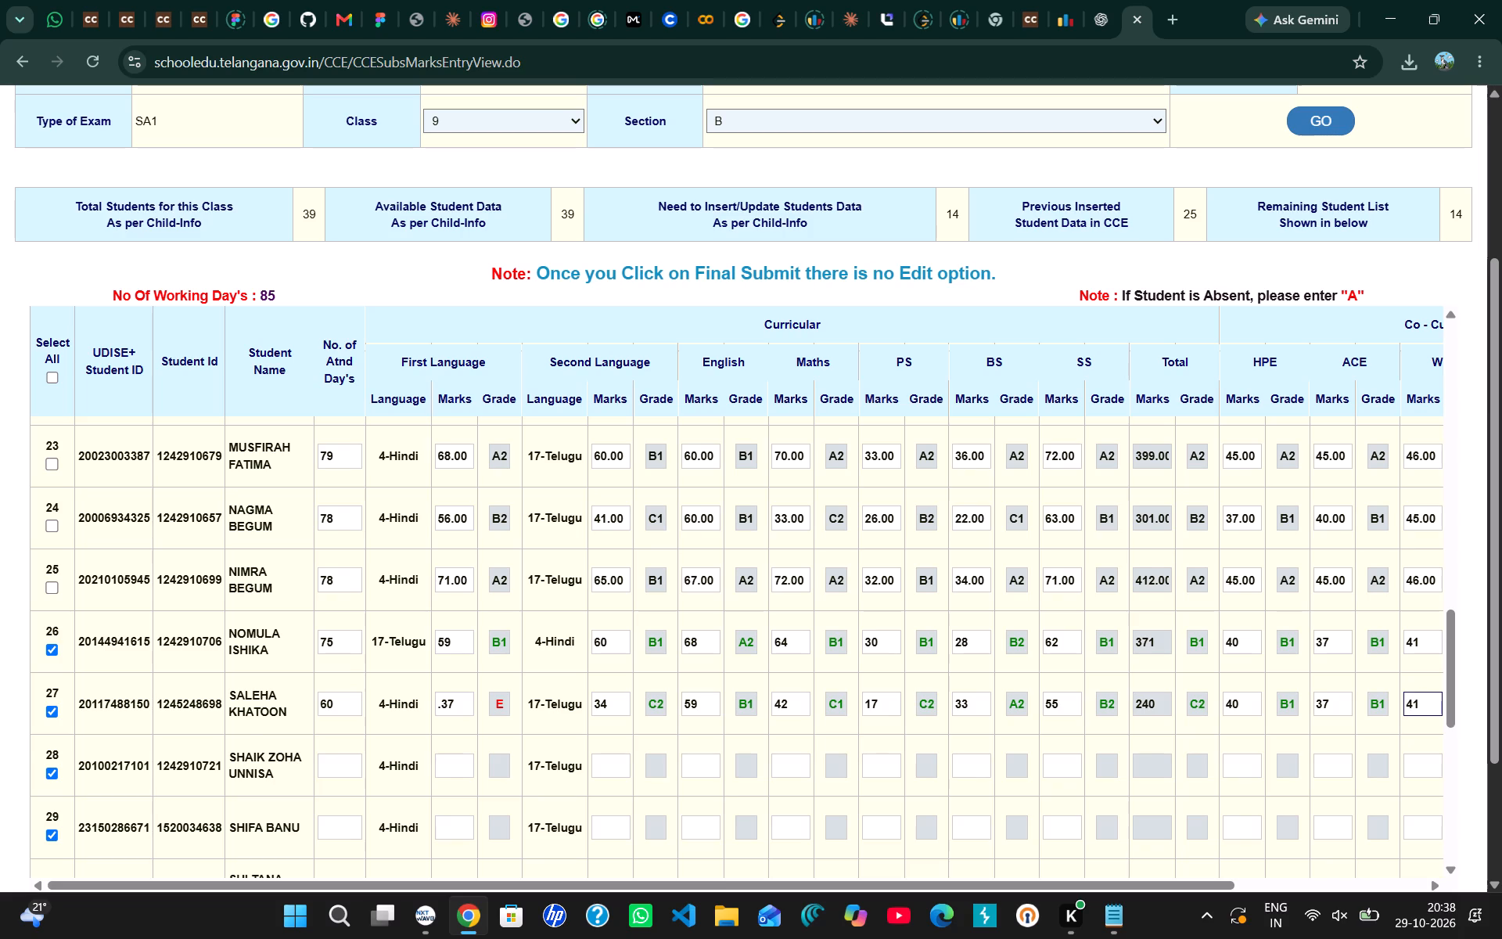
key(Tab)
text(45)
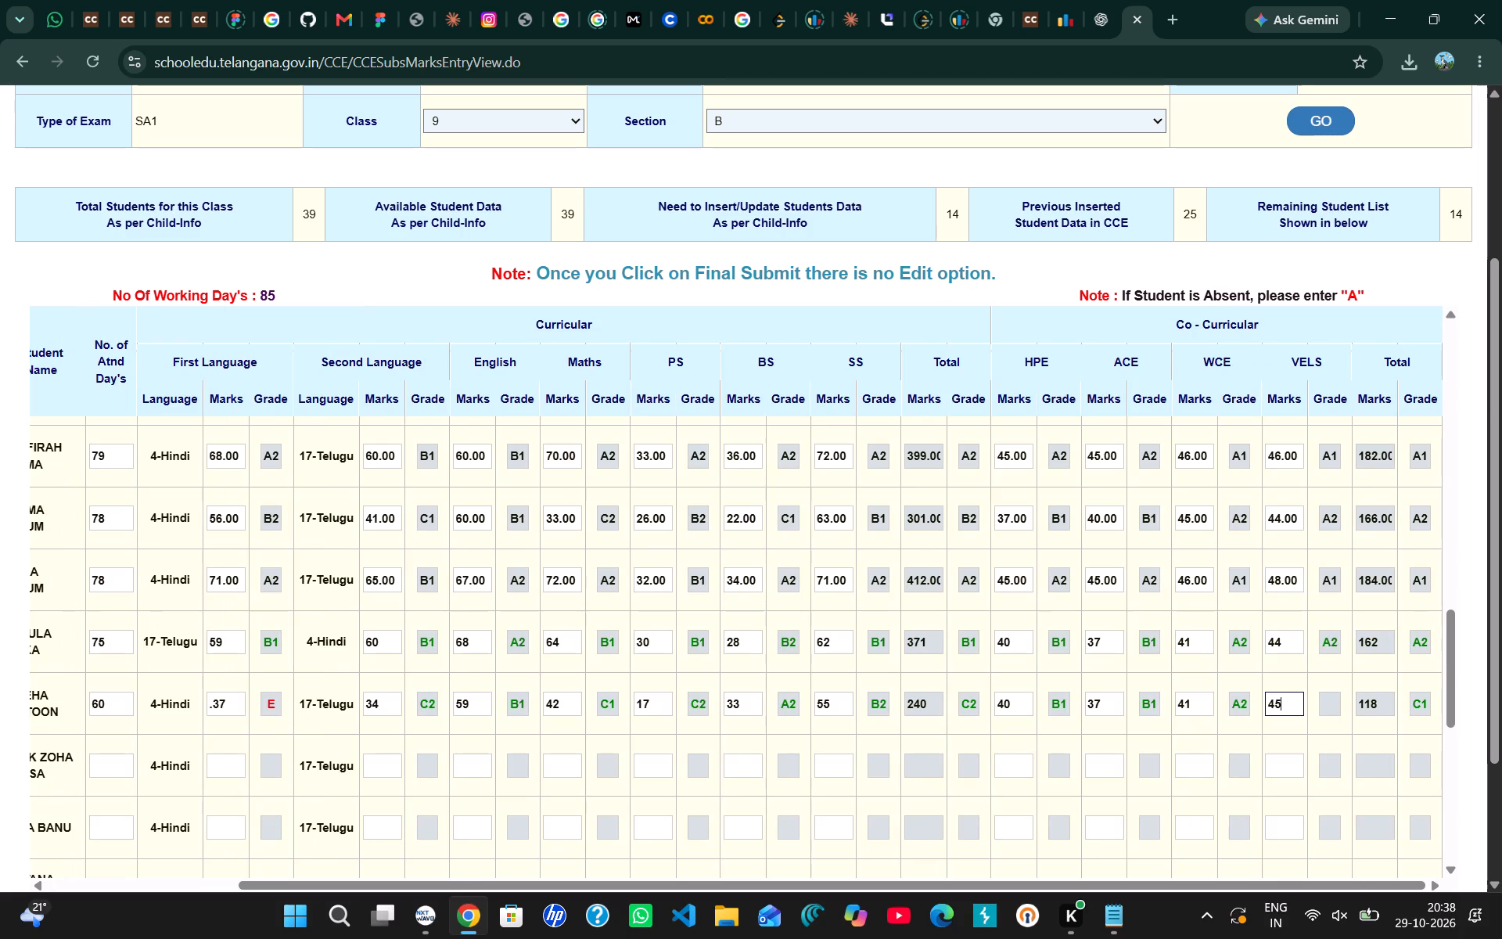
key(Tab)
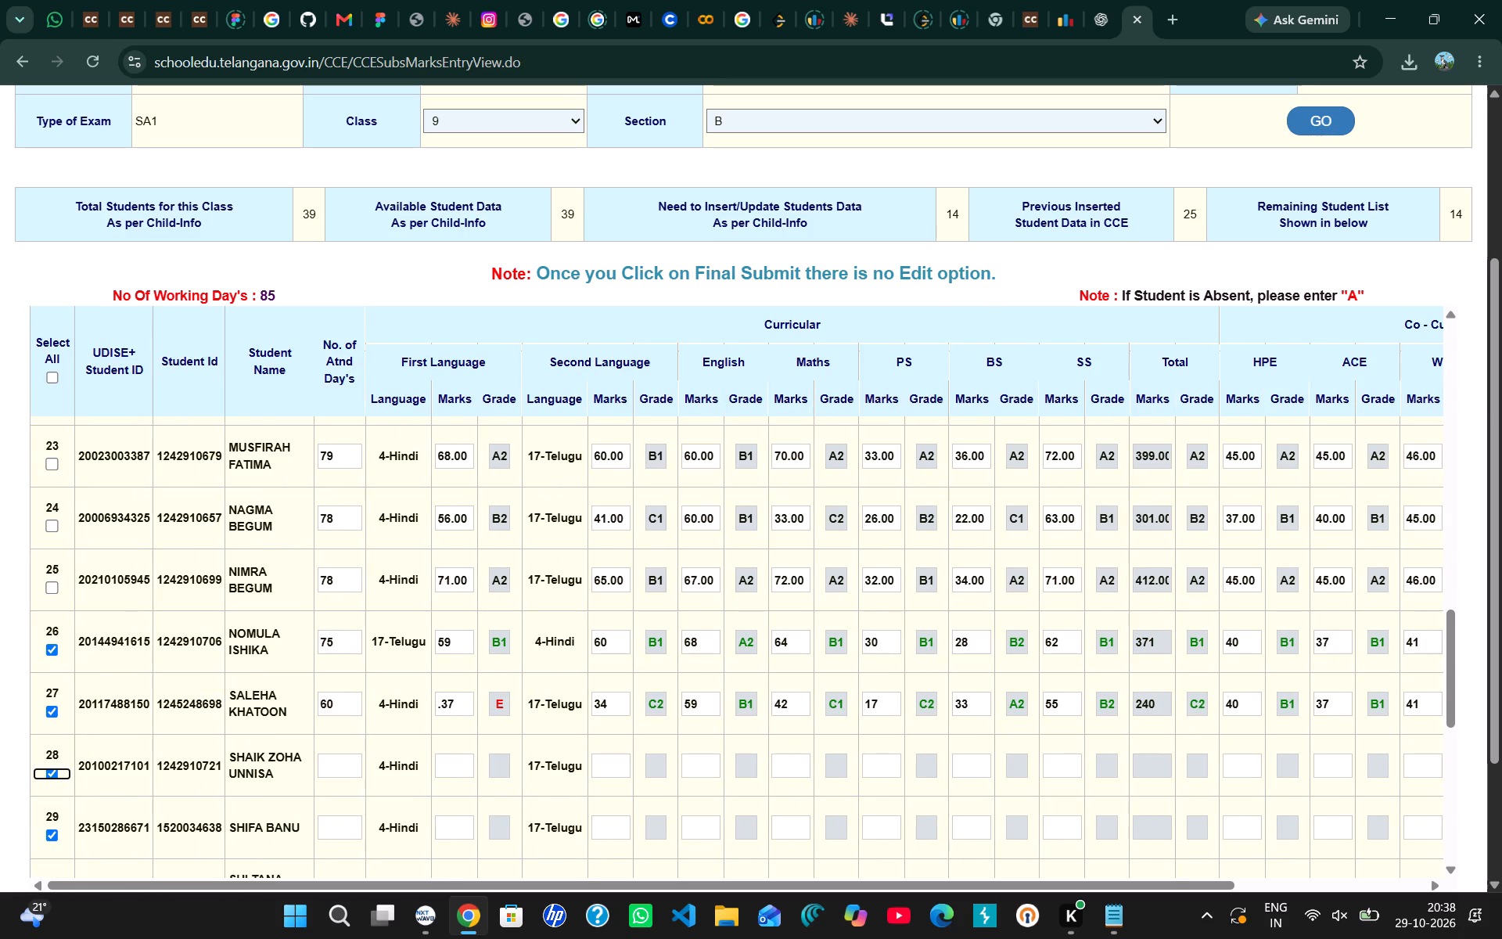
For the student in row 28, enter 60 attended days, First Language marks 37 and Second Language marks 37.
key(Tab)
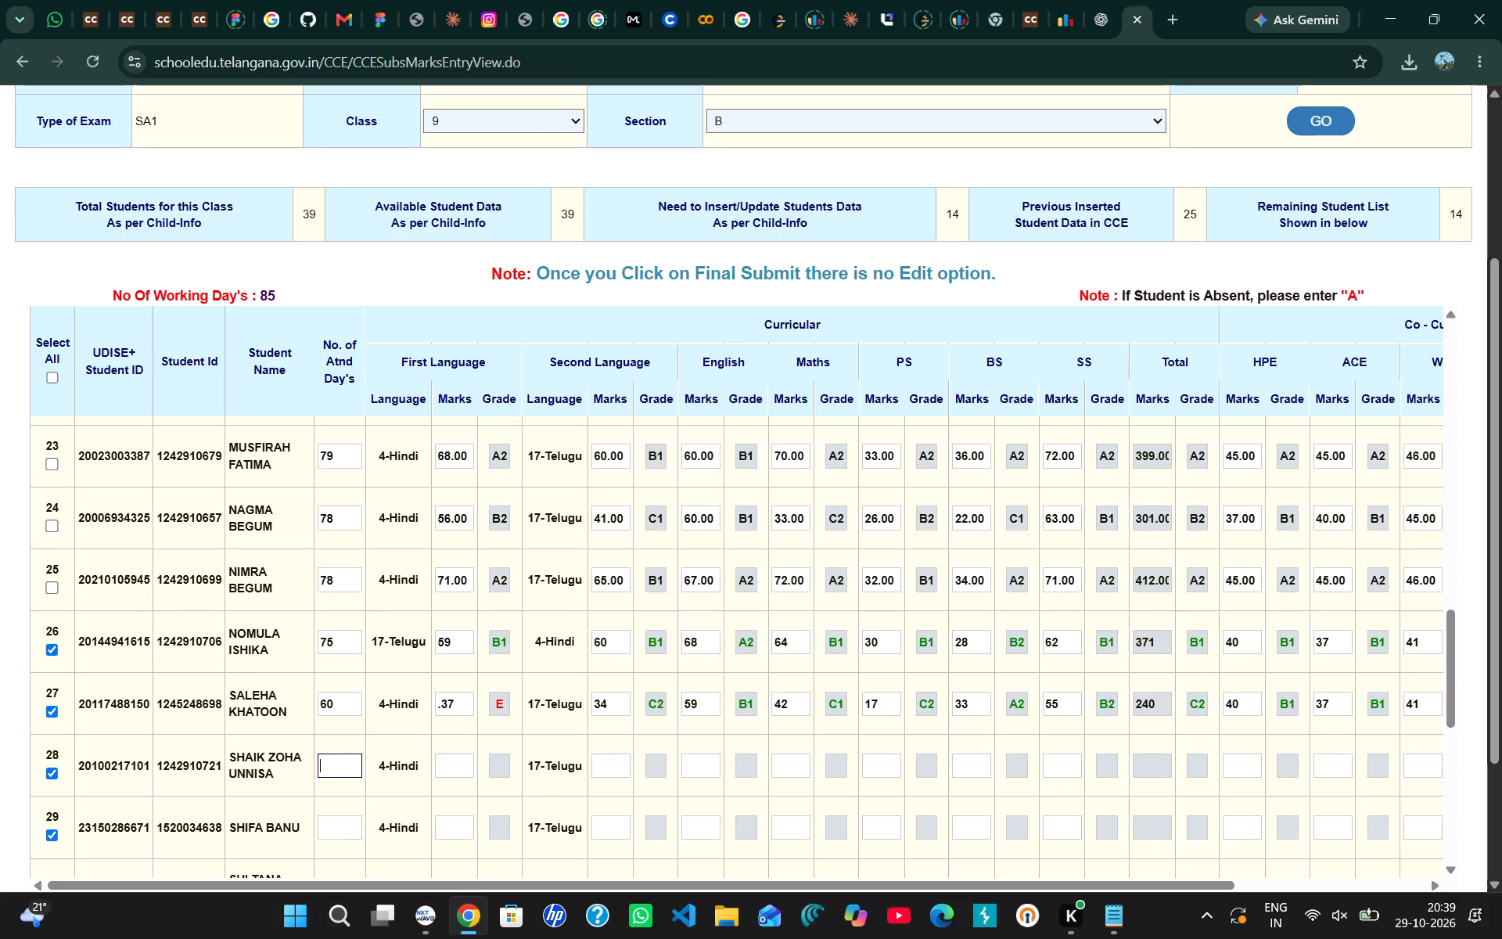
text(60)
key(Tab)
text(37)
key(Tab)
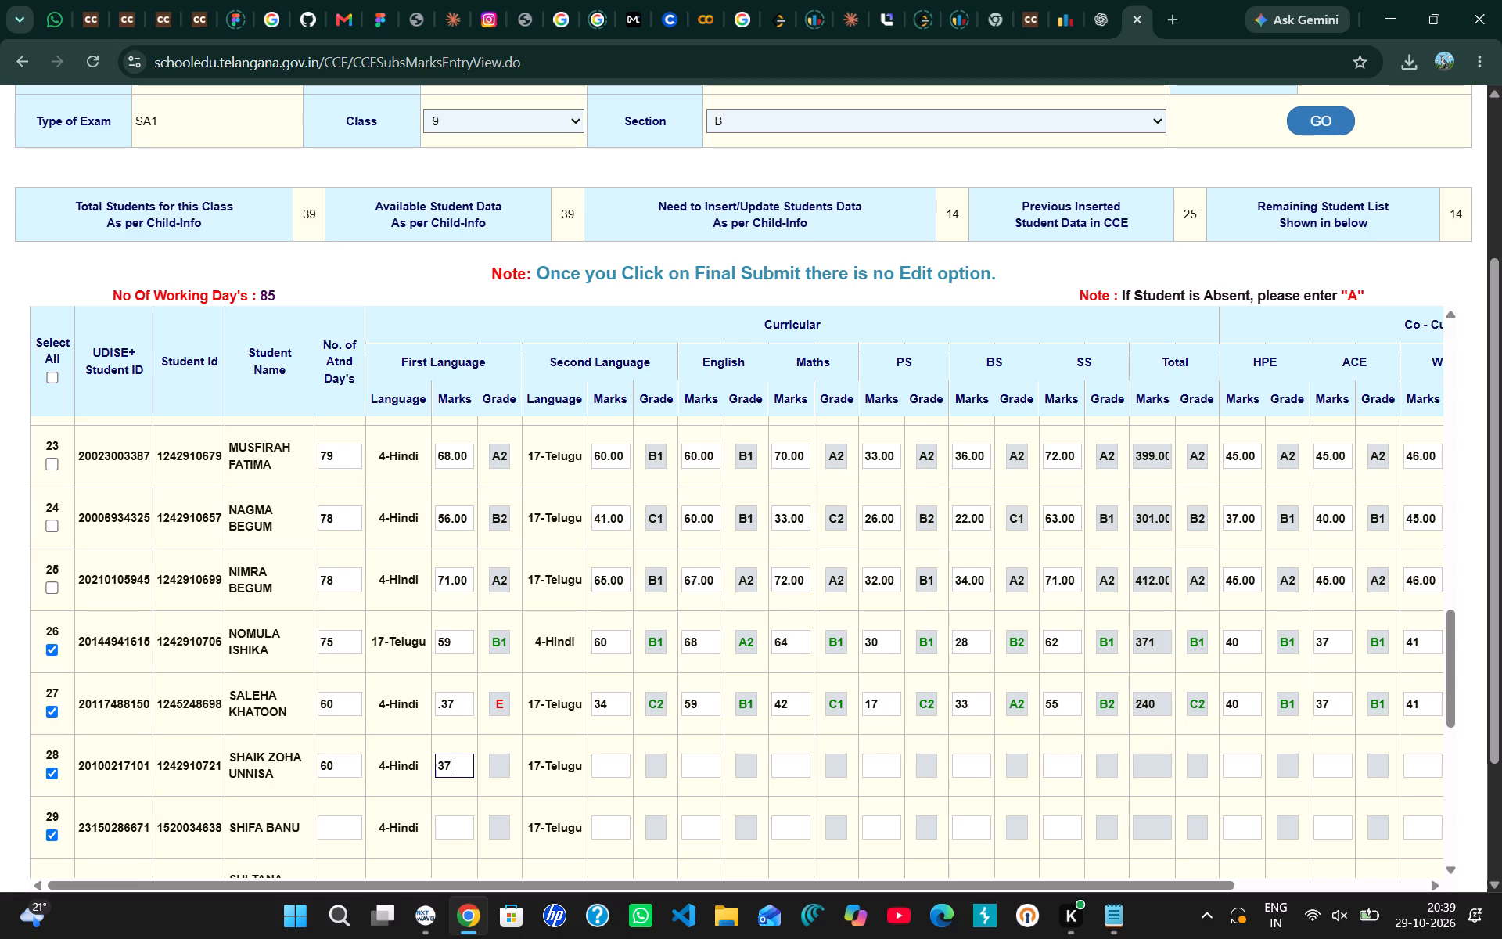
text(37)
key(Tab)
Enter row 28's remaining curricular marks: English 36, Maths 16, PS 13, BS 9 and SS 32.
text(36)
key(Tab)
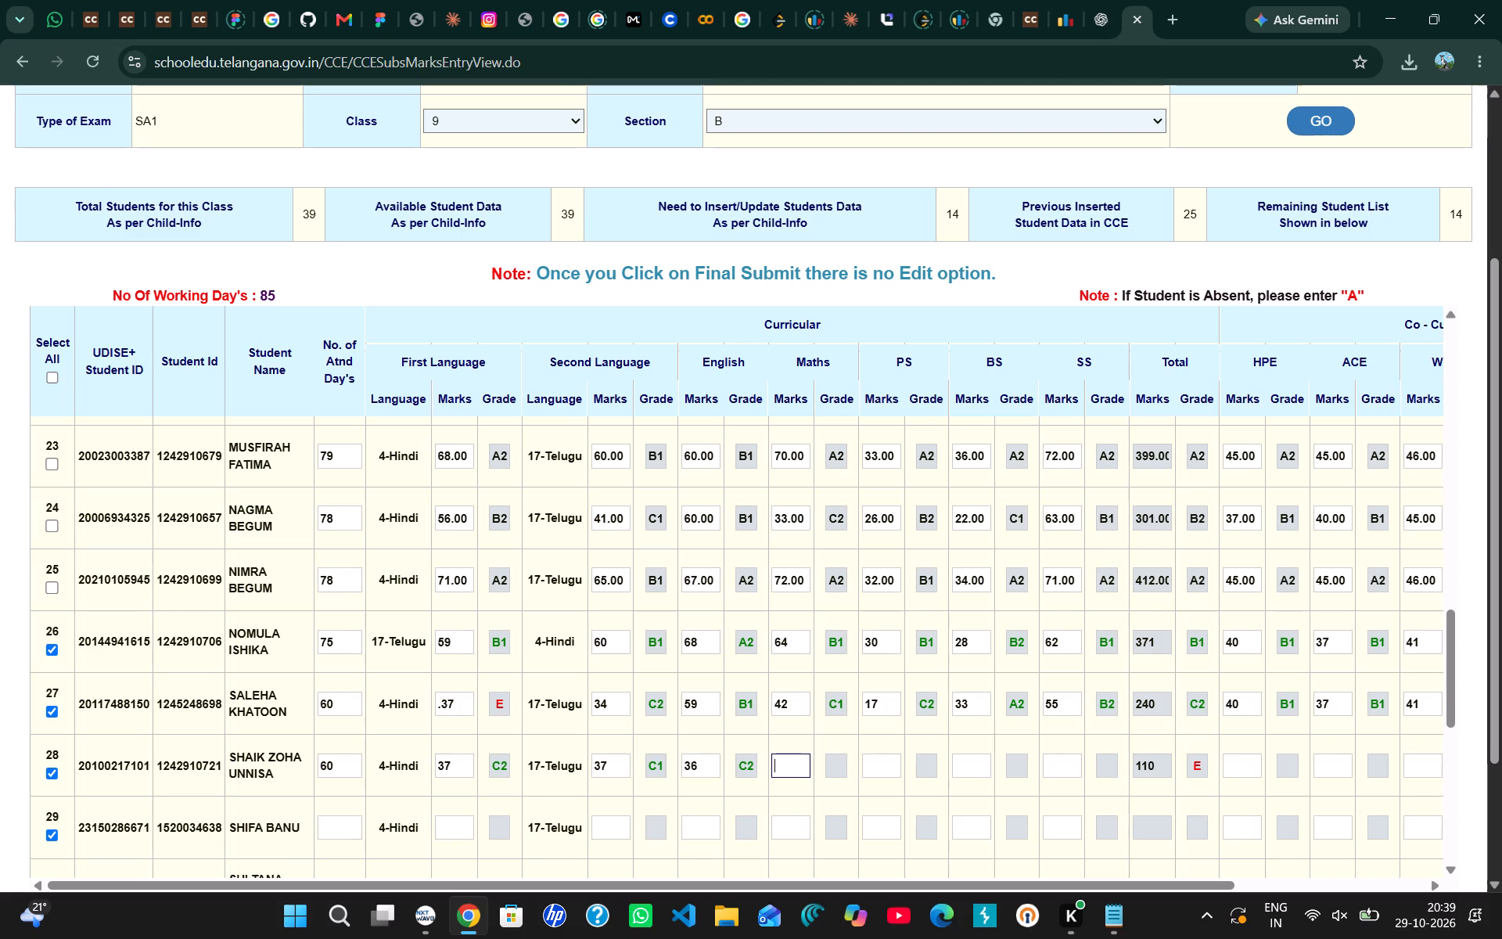
text(16)
key(Tab)
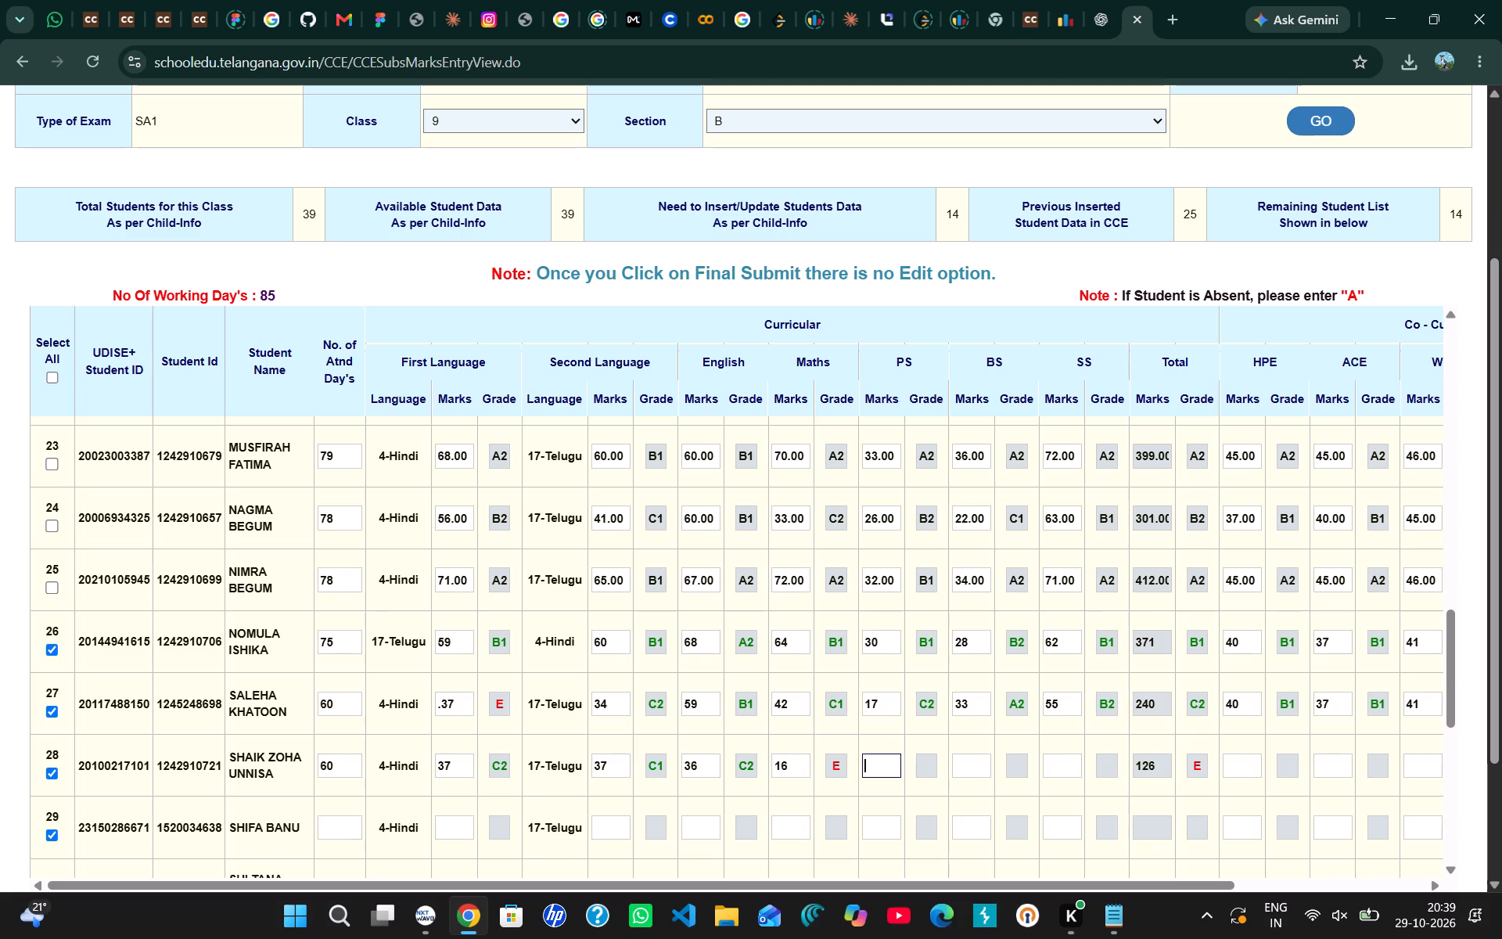
text(13)
key(Tab)
text(9])
key(Tab)
text(32)
key(Tab)
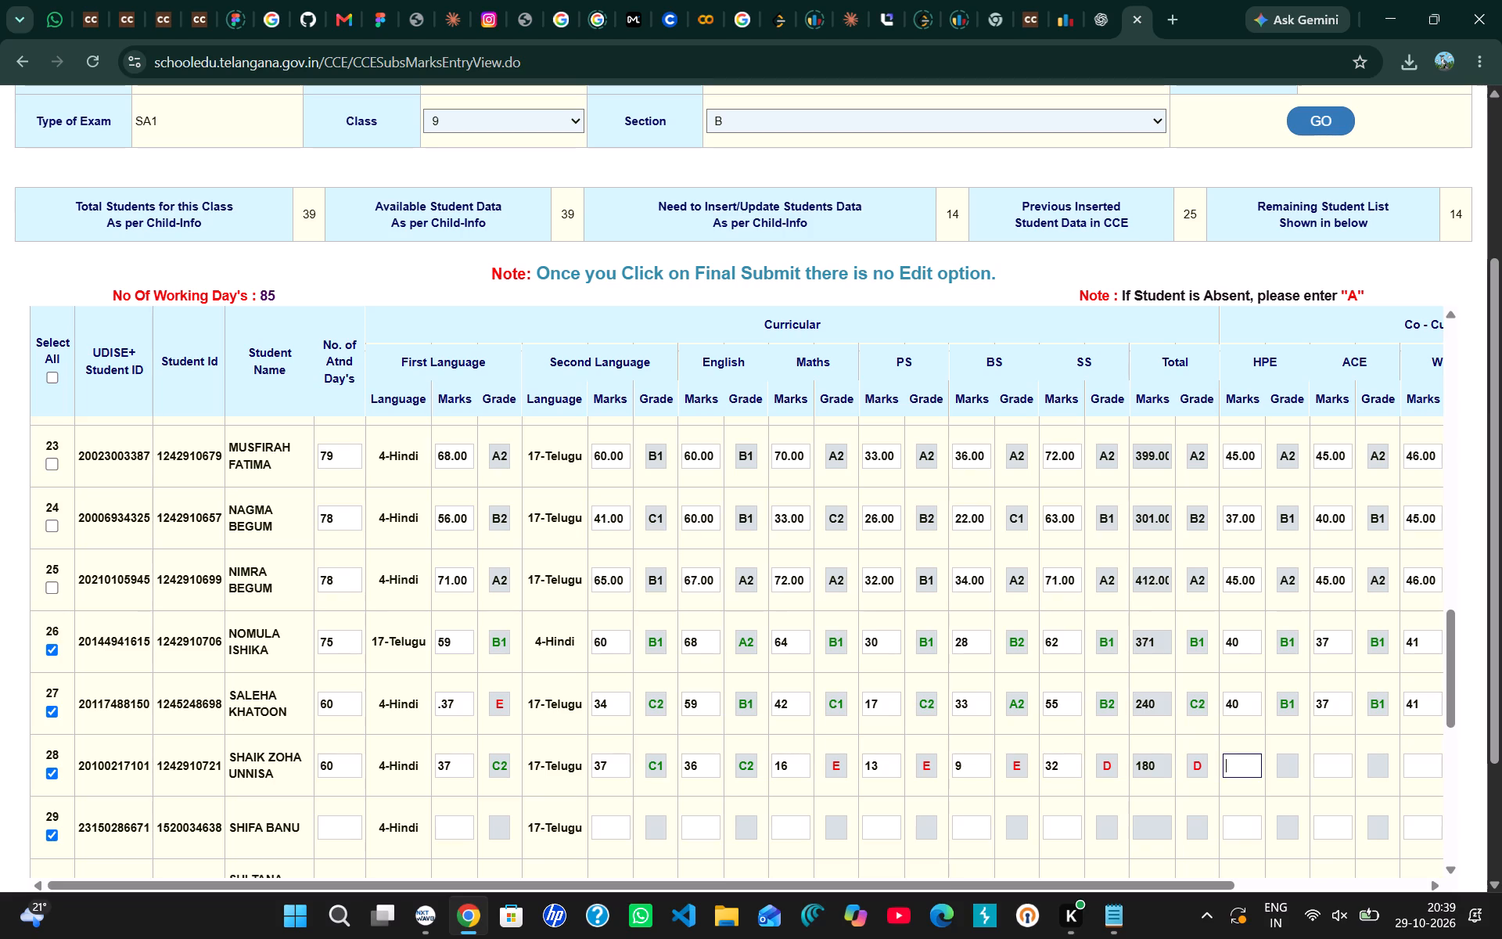
Enter row 28's HPE marks as 33.
text(33)
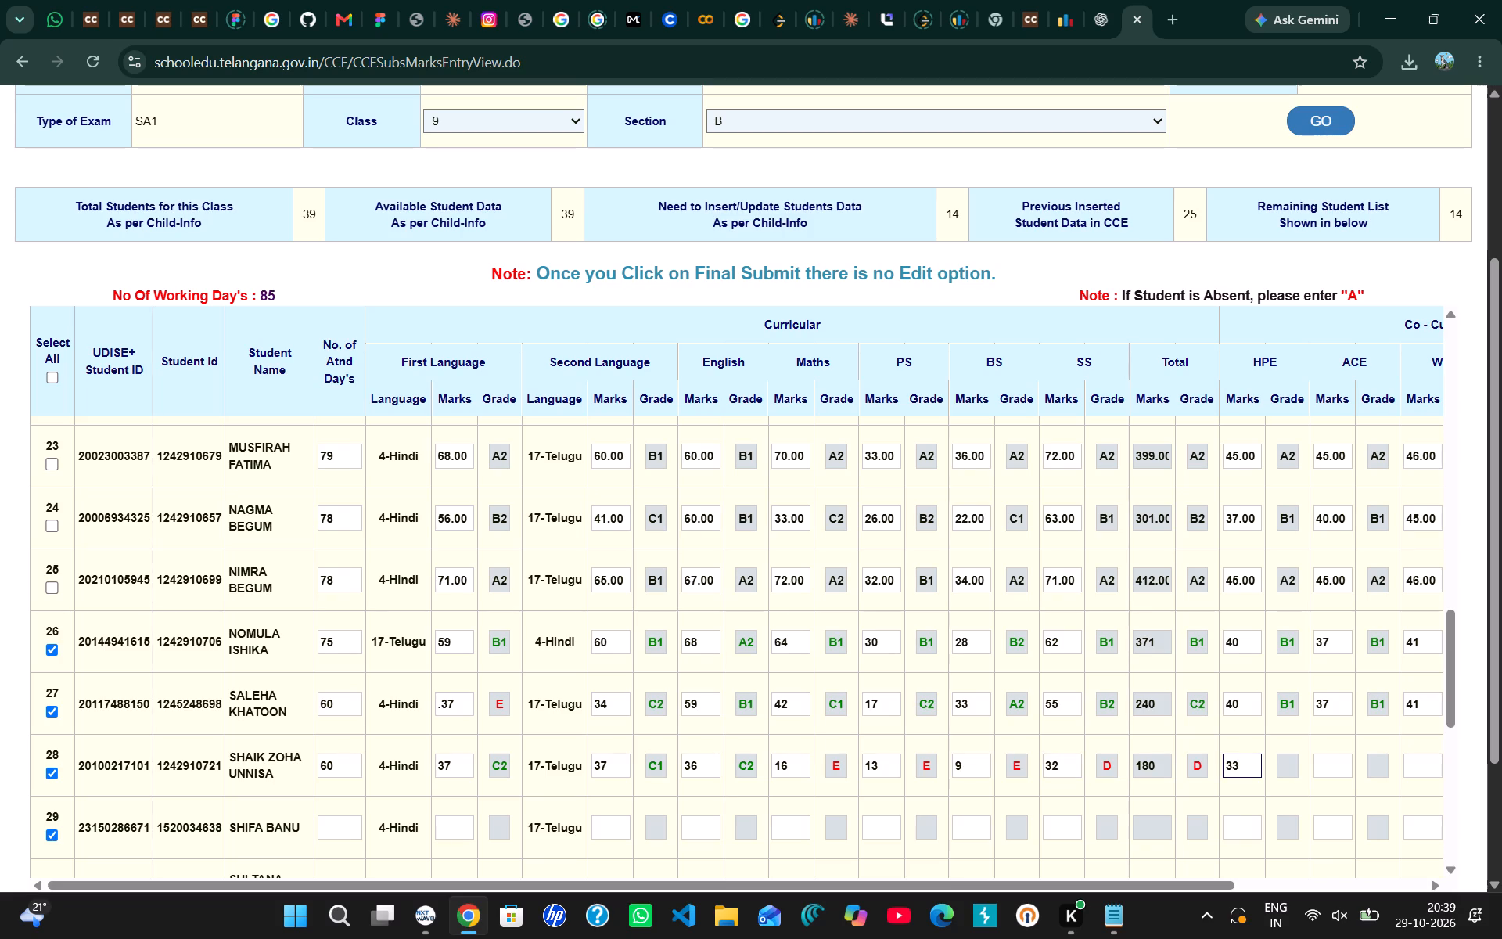
Change row 26's marks to SS 44, HPE 41 and ACE 45.
click(1058, 626)
key(Tab)
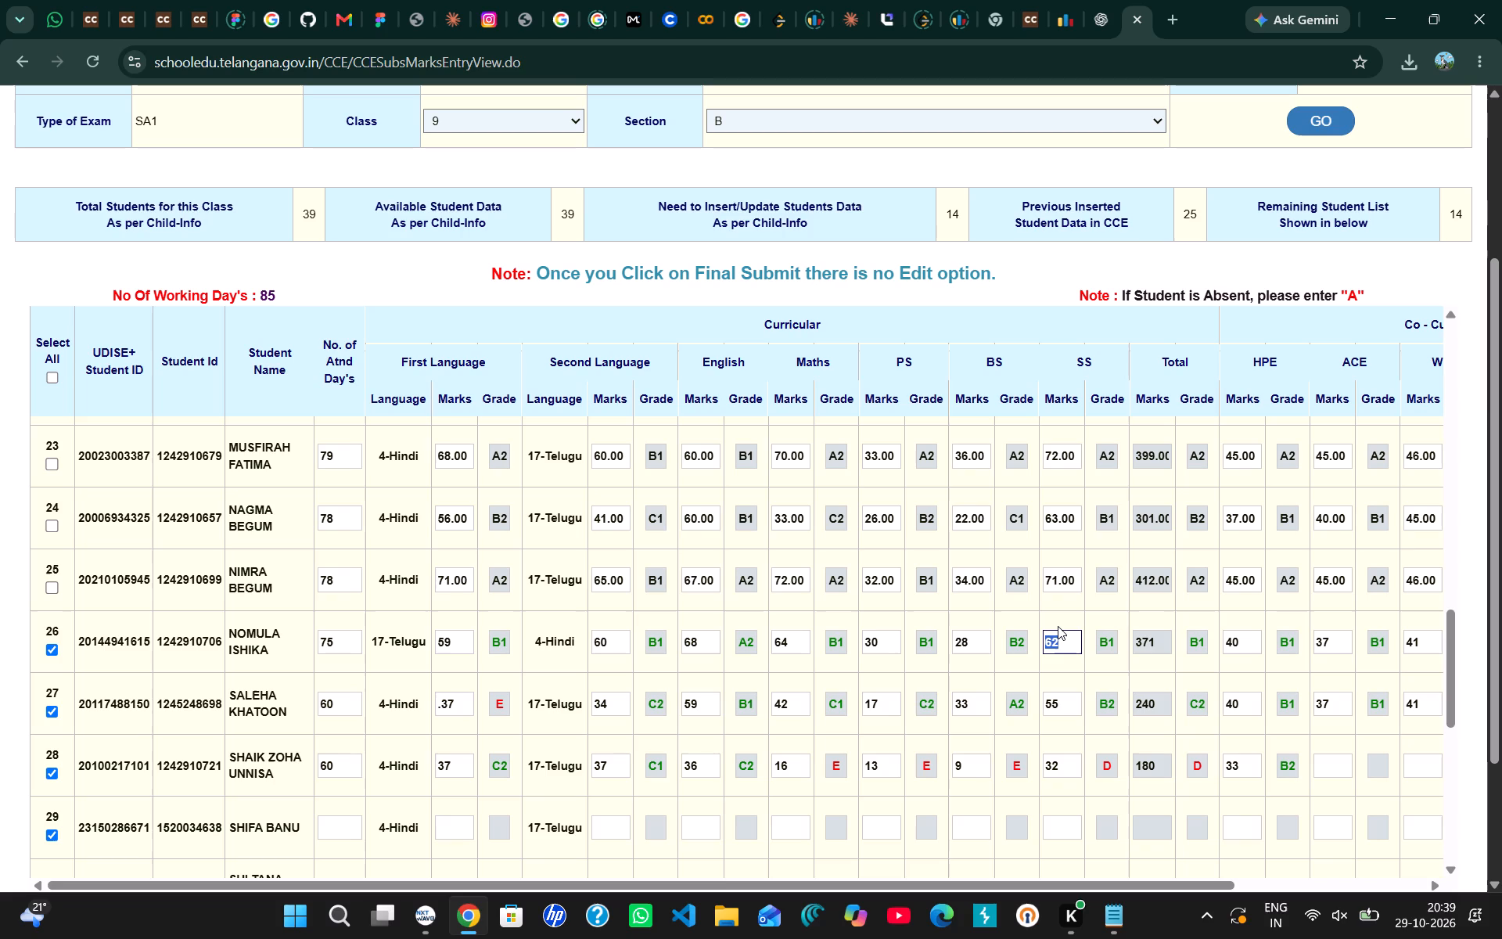
text(44)
key(Tab)
text(41)
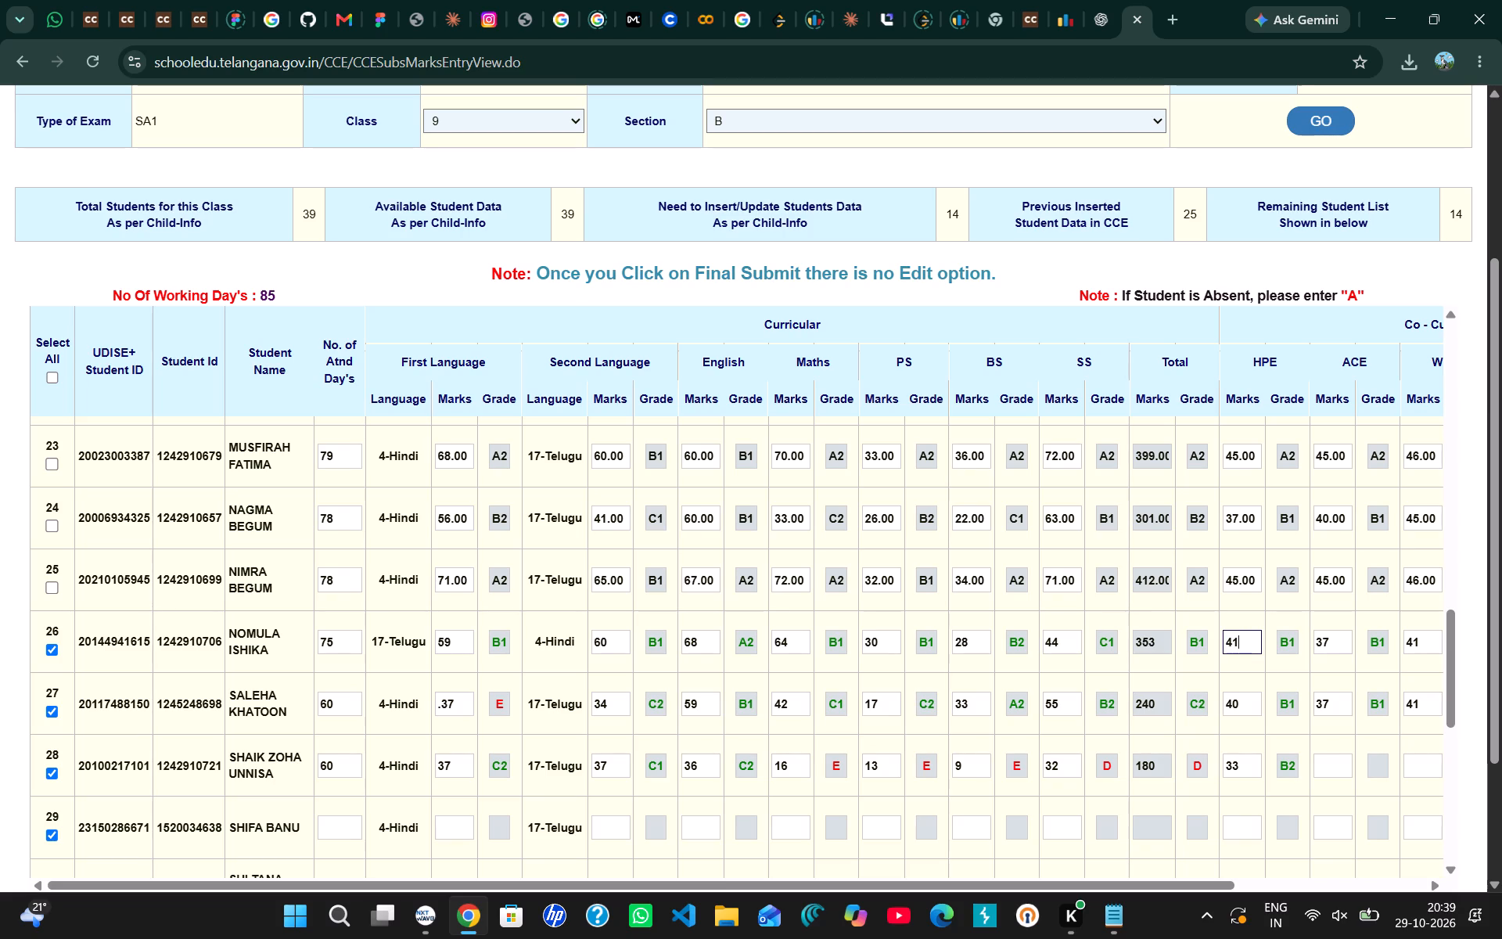
key(Tab)
text(45)
key(Tab)
Enter row 28's remaining co-curricular marks: ACE 45, WCE 41 and VELS 44.
scroll(1058, 626, left, 4)
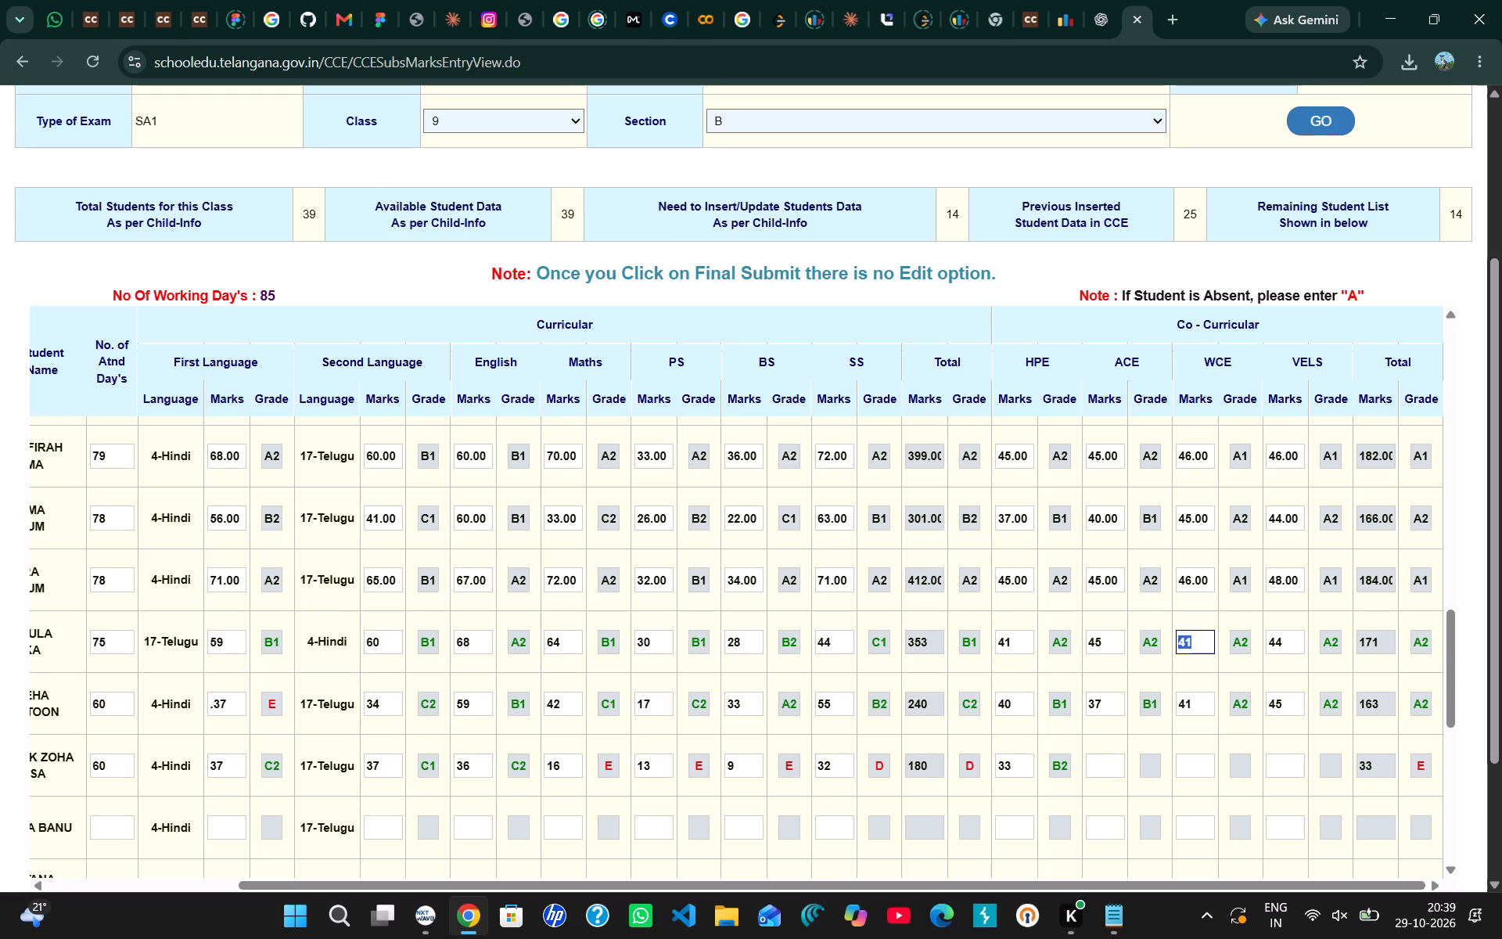
click(1104, 762)
text(45)
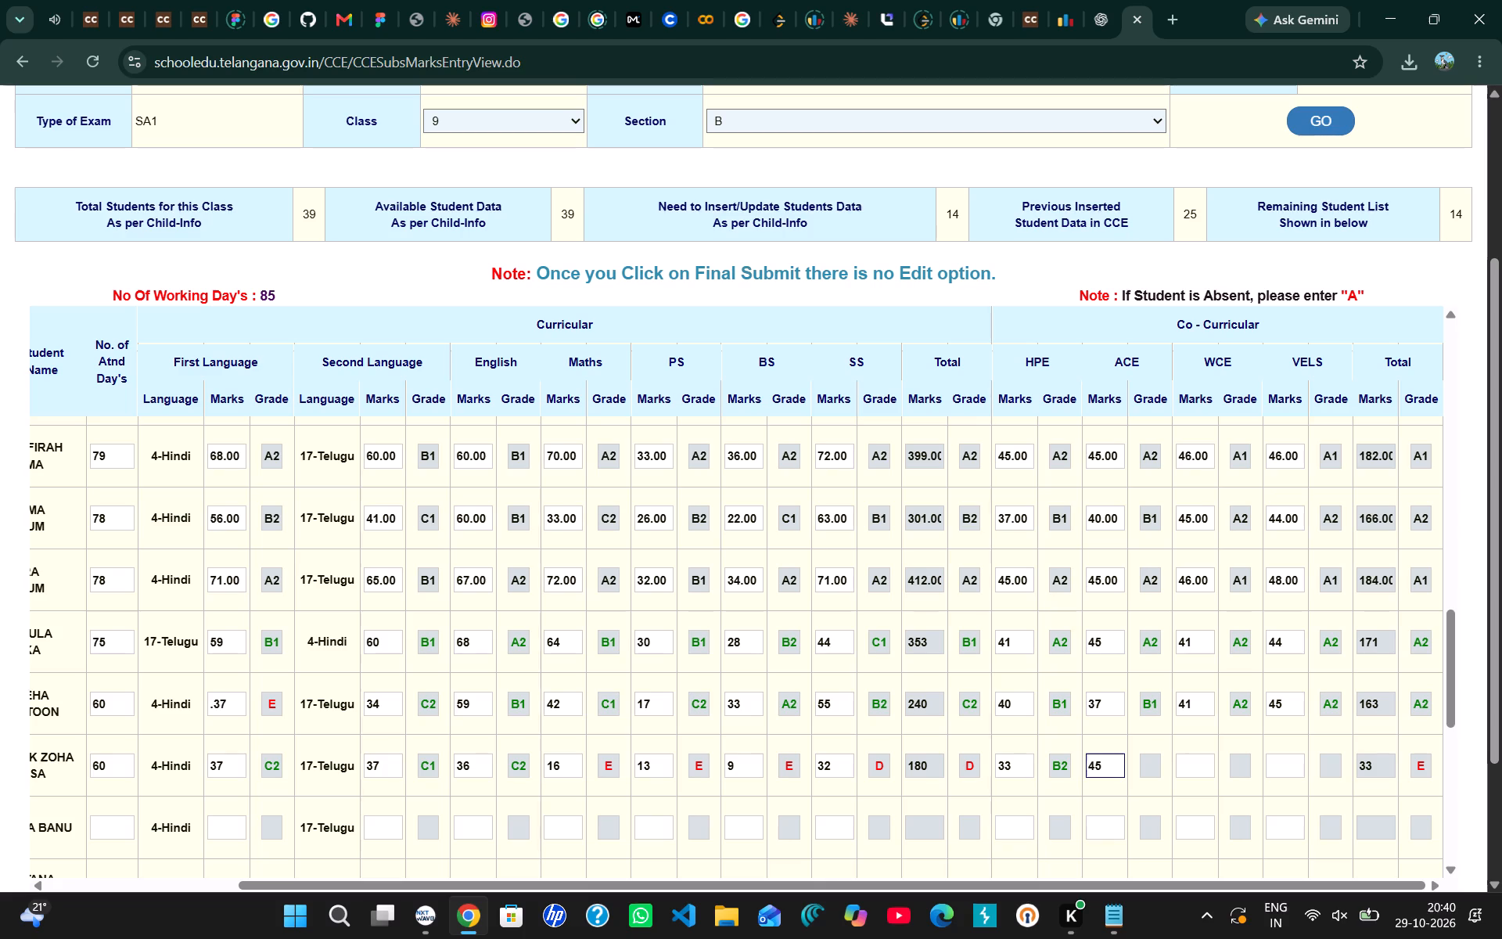
text(41)
key(Tab)
text(44)
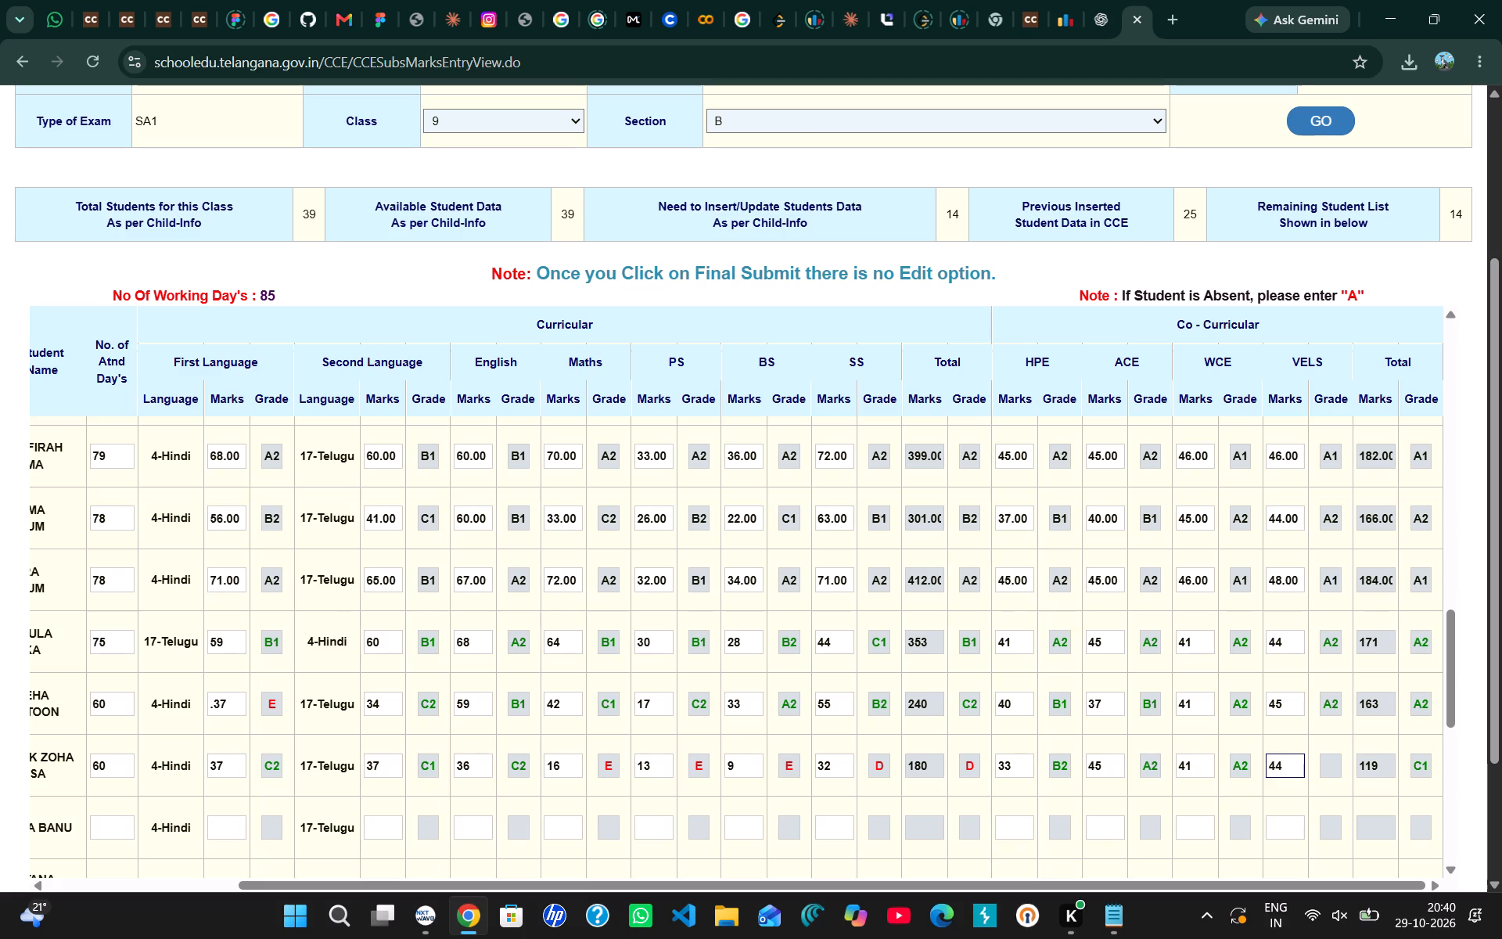
key(Tab)
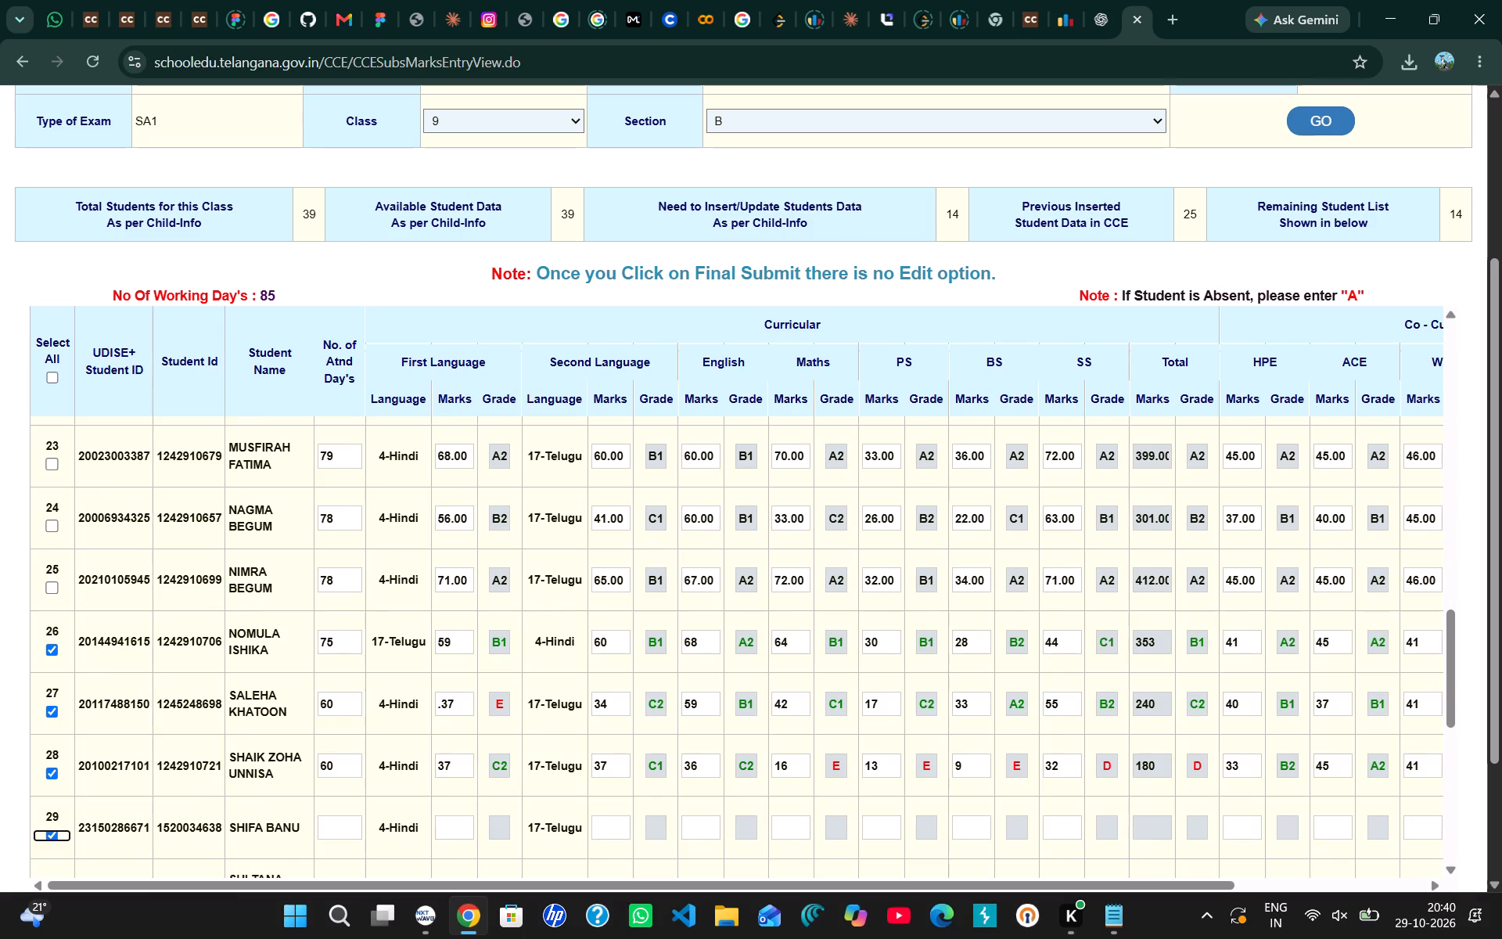
For the student in row 29, enter 70 attended days, First Language marks 58 and Second Language marks 49.
scroll(1104, 762, left, 9)
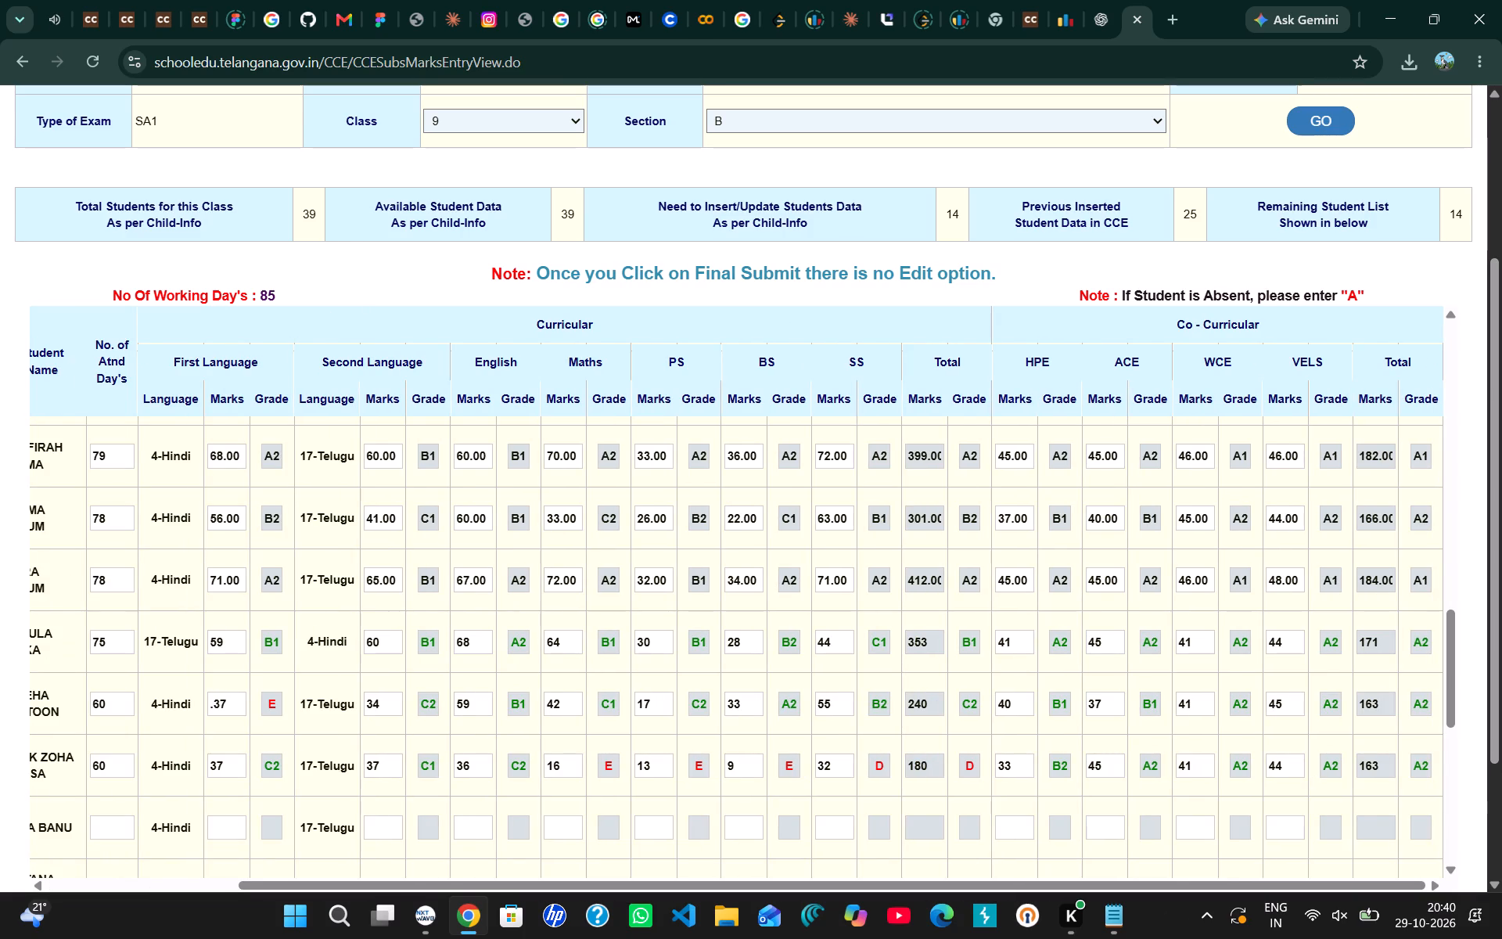
scroll(1158, 761, right, 6)
scroll(699, 808, down, 2)
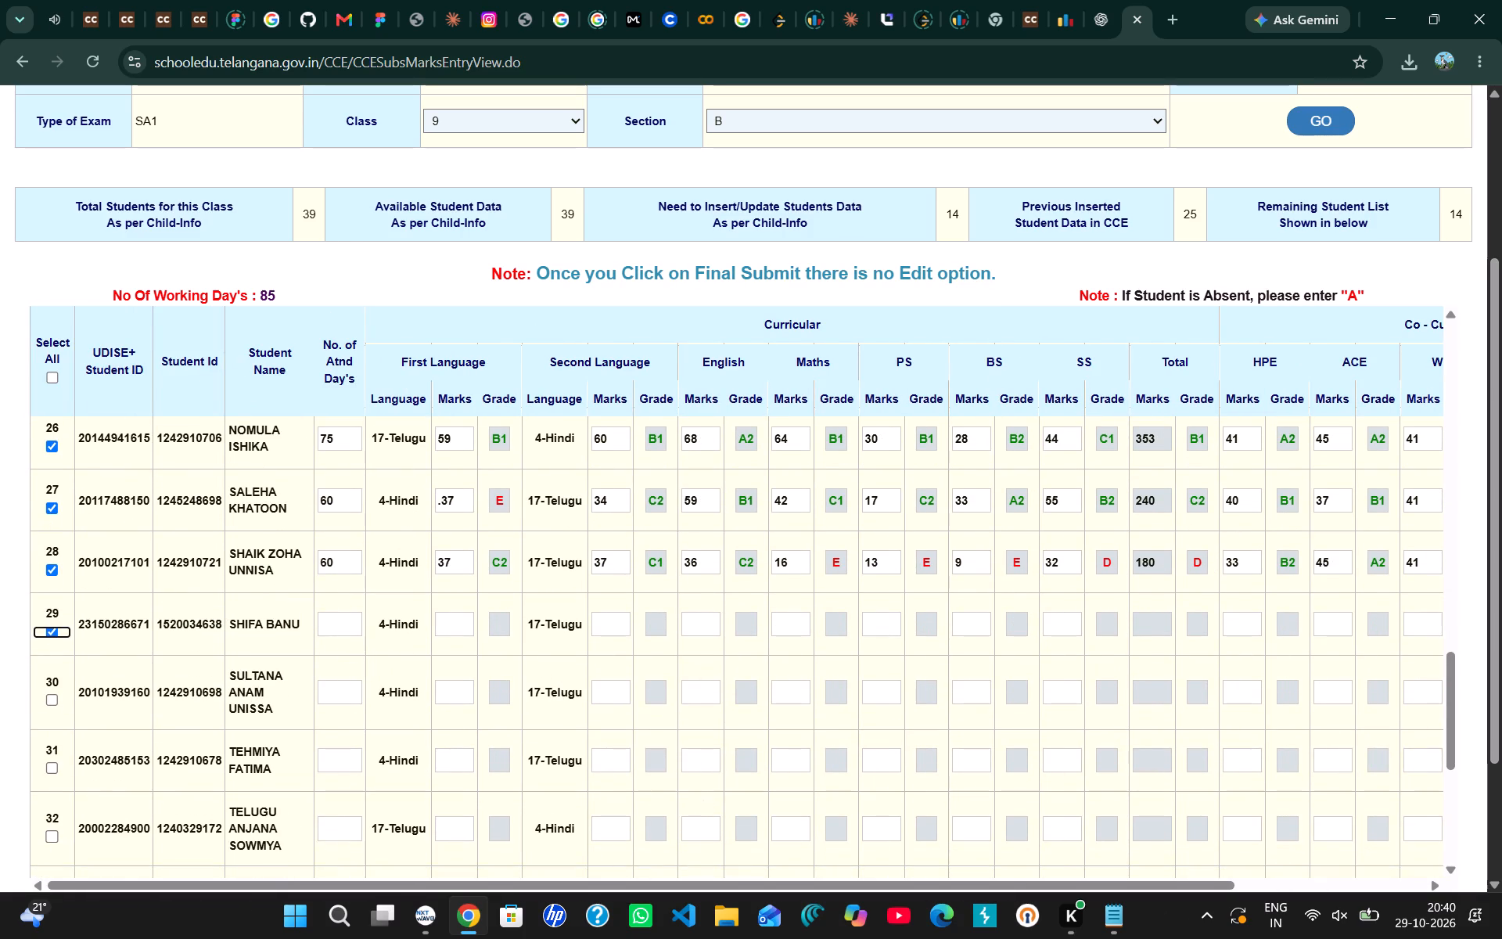
click(330, 628)
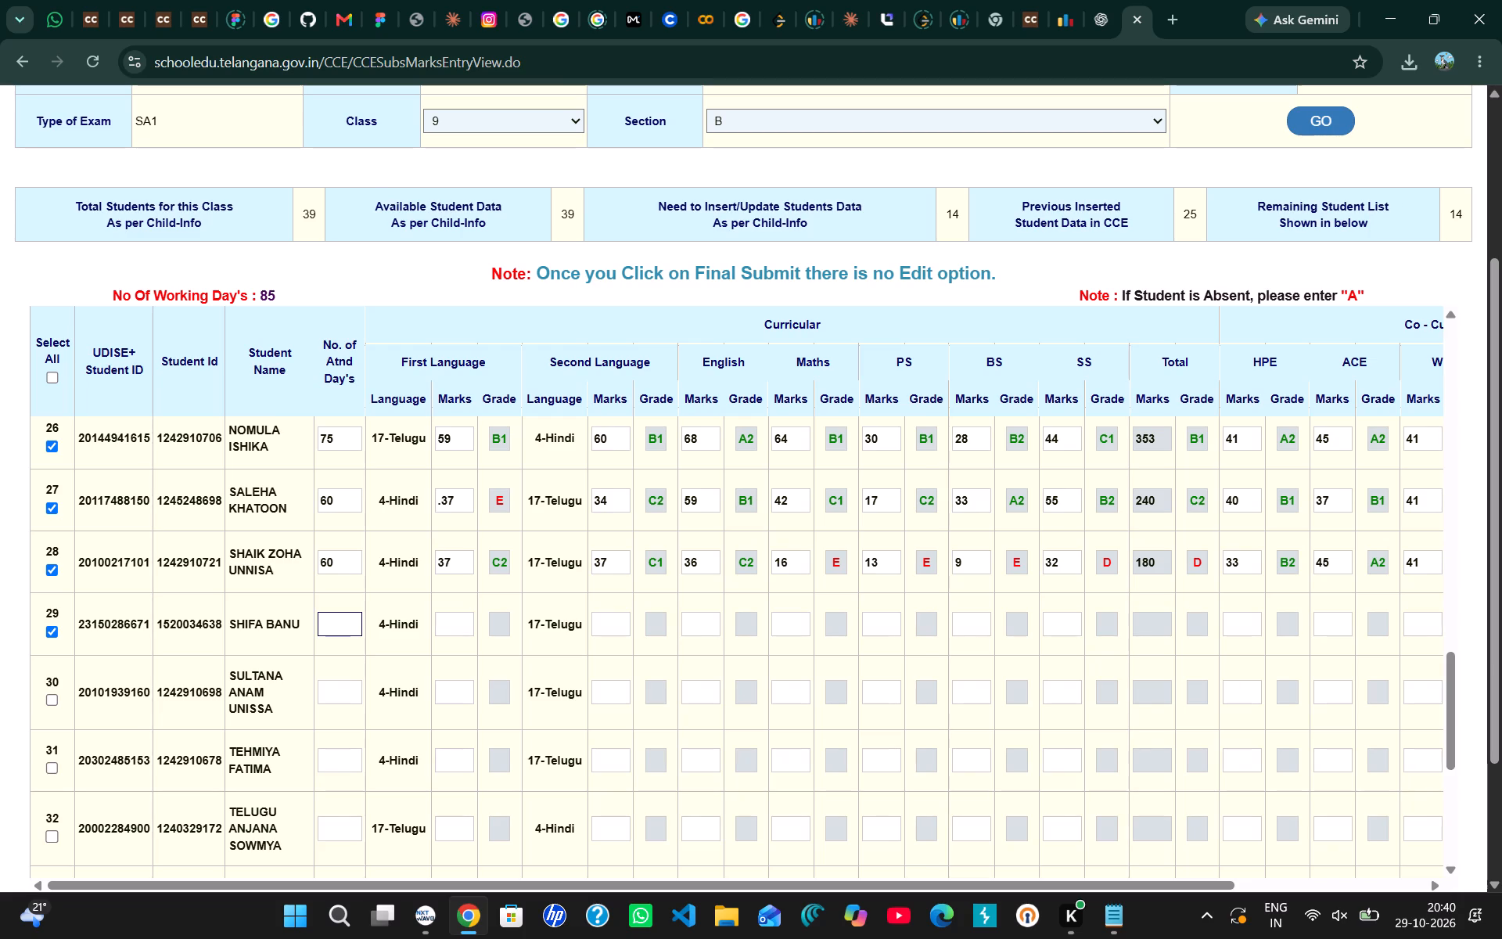
key(7)
key(0)
key(Tab)
text(58)
key(Tab)
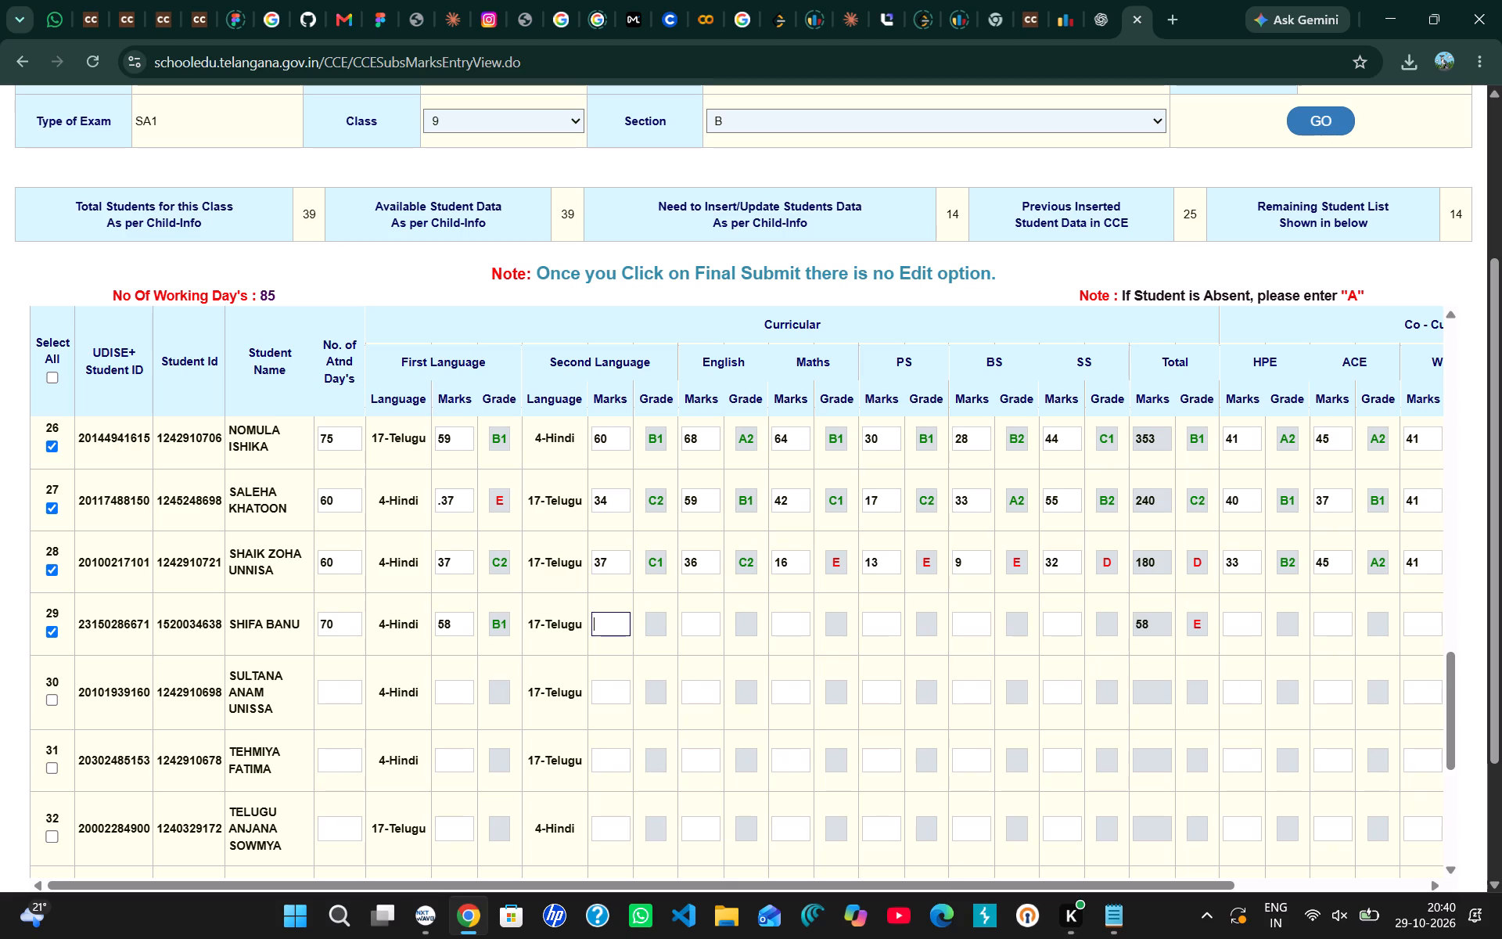
text(49)
key(Tab)
Enter row 29's remaining curricular marks: English 56, Maths 39, PS 21, BS 23 and SS 45.
text(56)
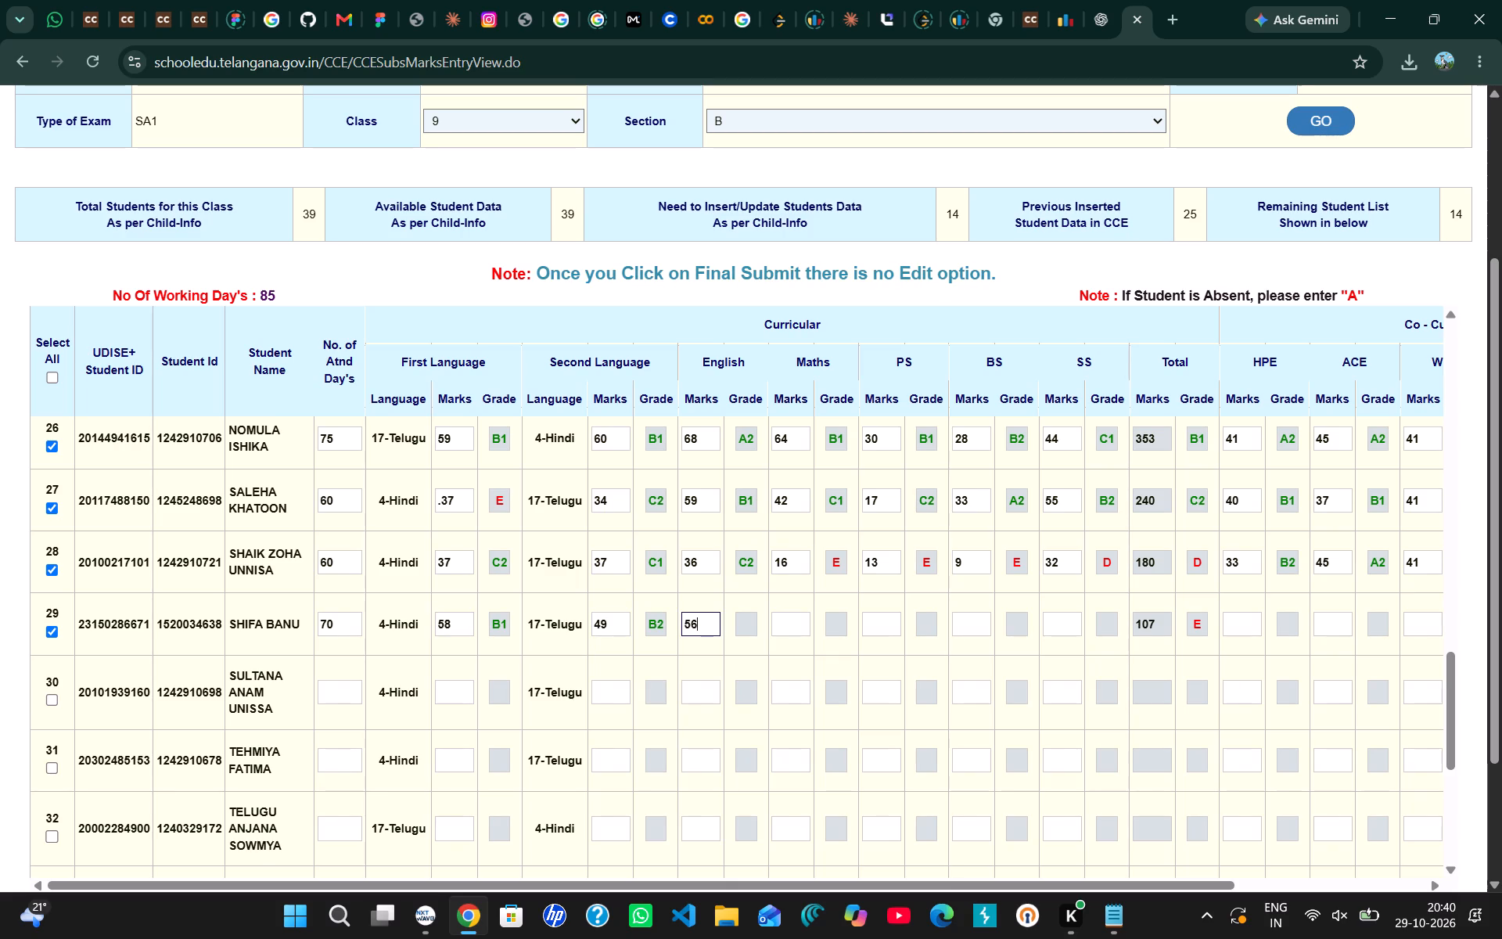
key(Tab)
text(39)
key(Tab)
text(21)
key(Tab)
text(23)
key(Return)
key(Tab)
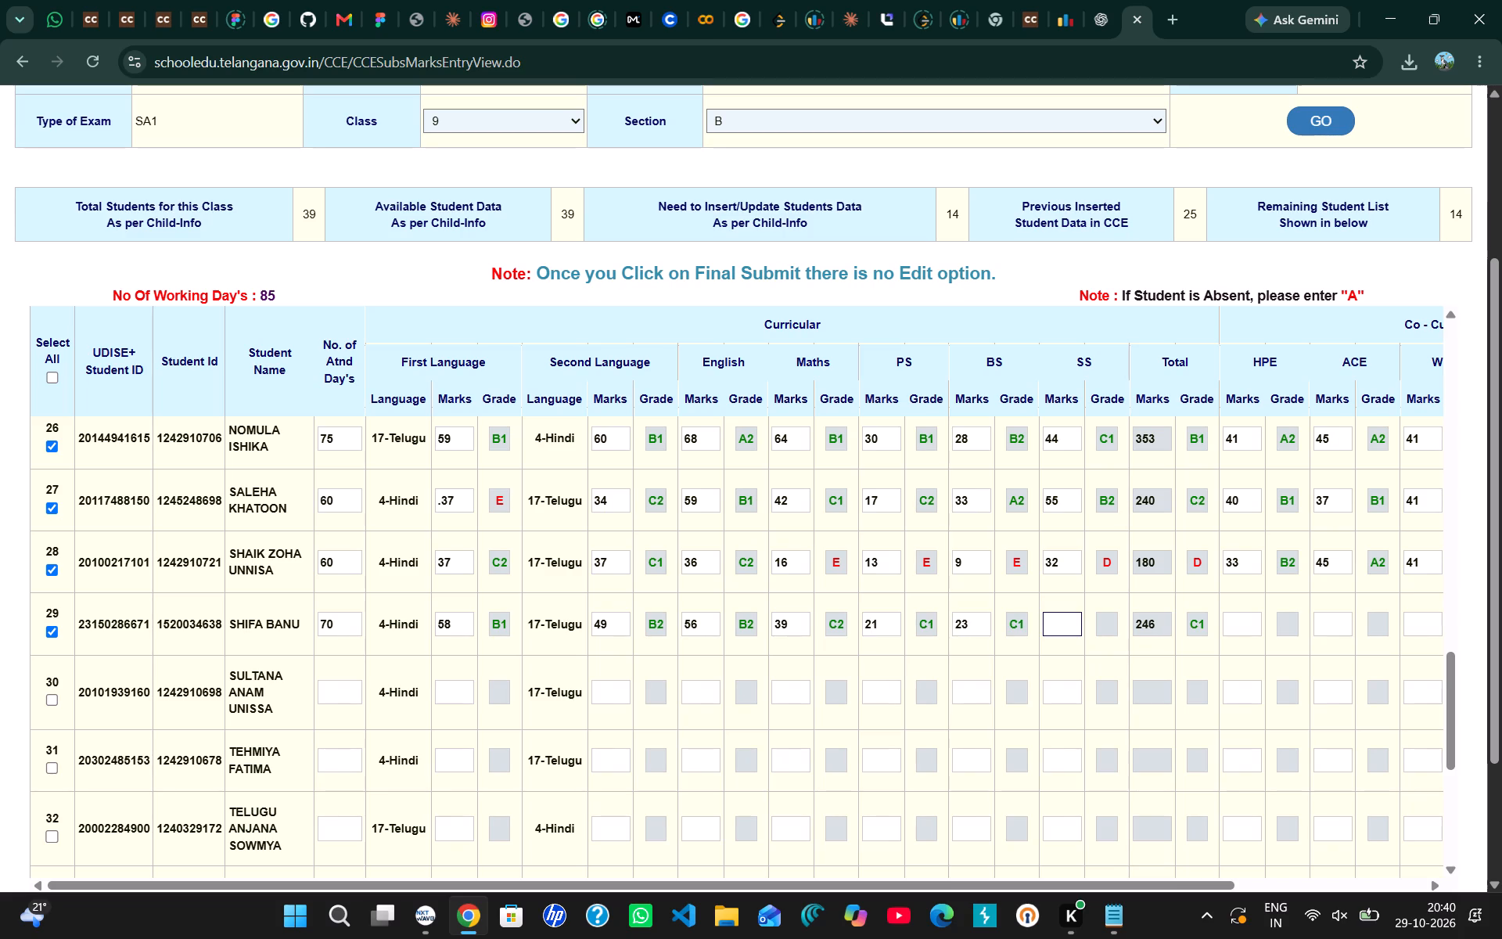
text(45)
key(Tab)
Enter row 29's co-curricular marks: HPE 40, ACE 45, WCE 44 and VELS 43.
text(40)
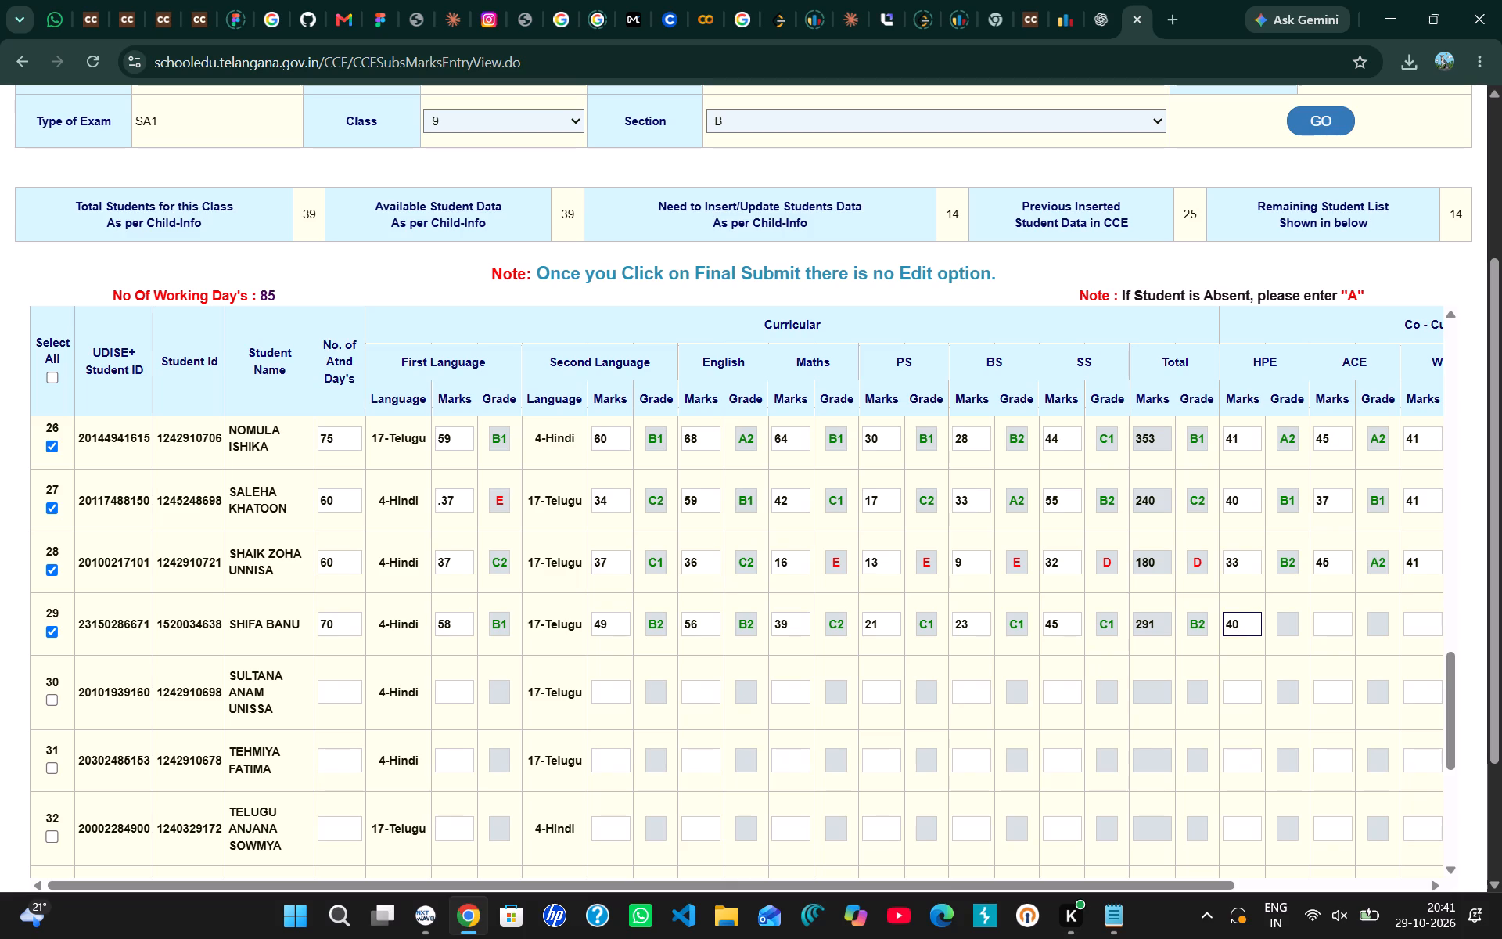
key(Tab)
text(45)
key(Tab)
text(44)
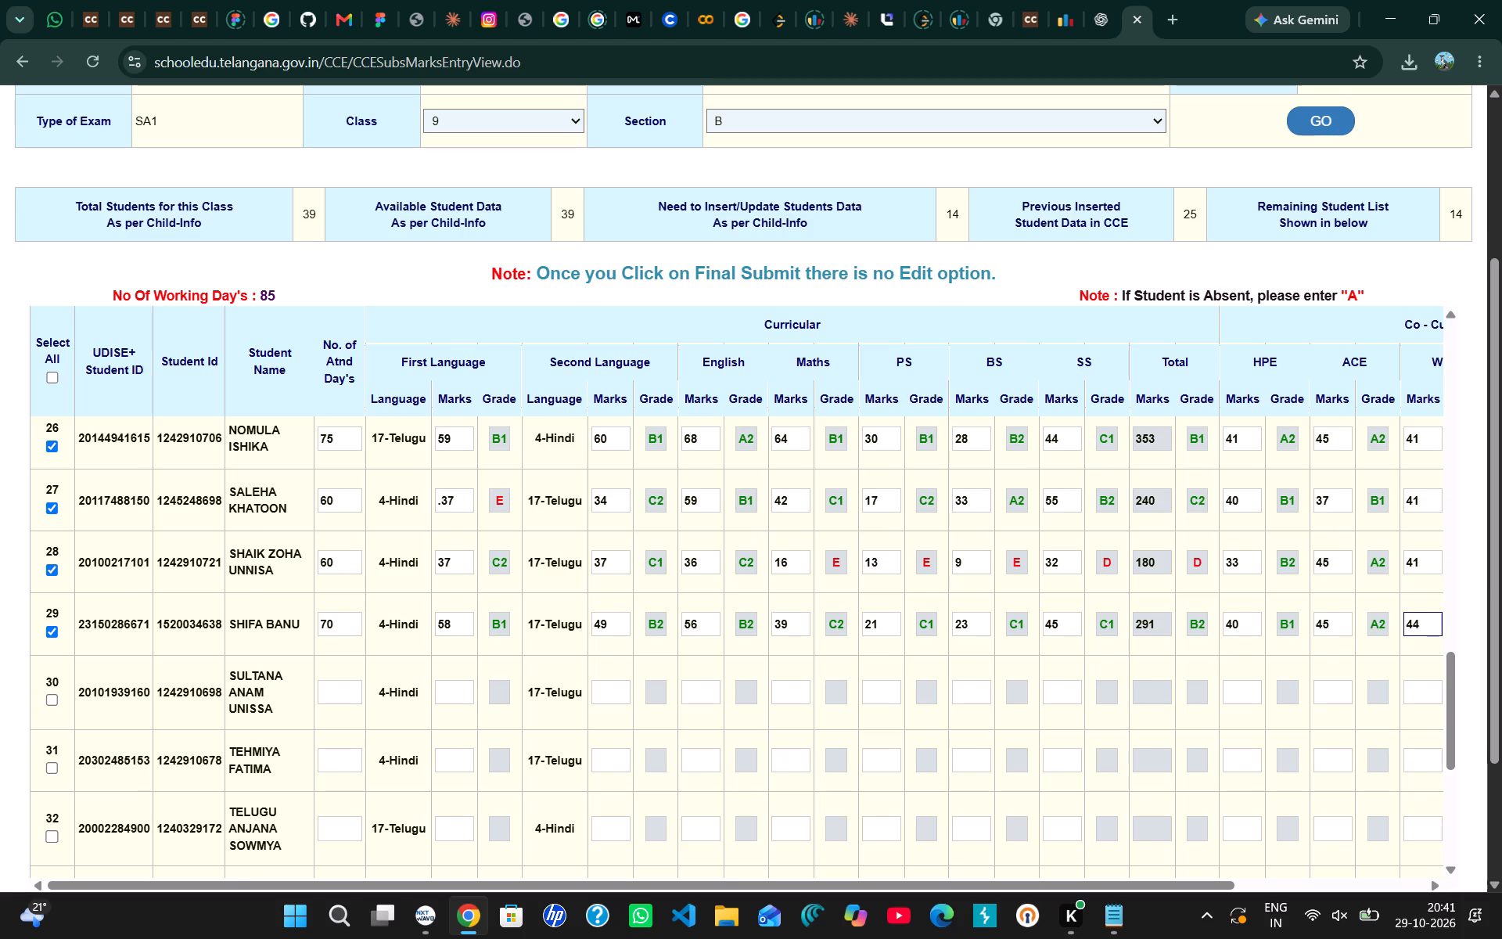
key(Tab)
scroll(330, 628, left, 1)
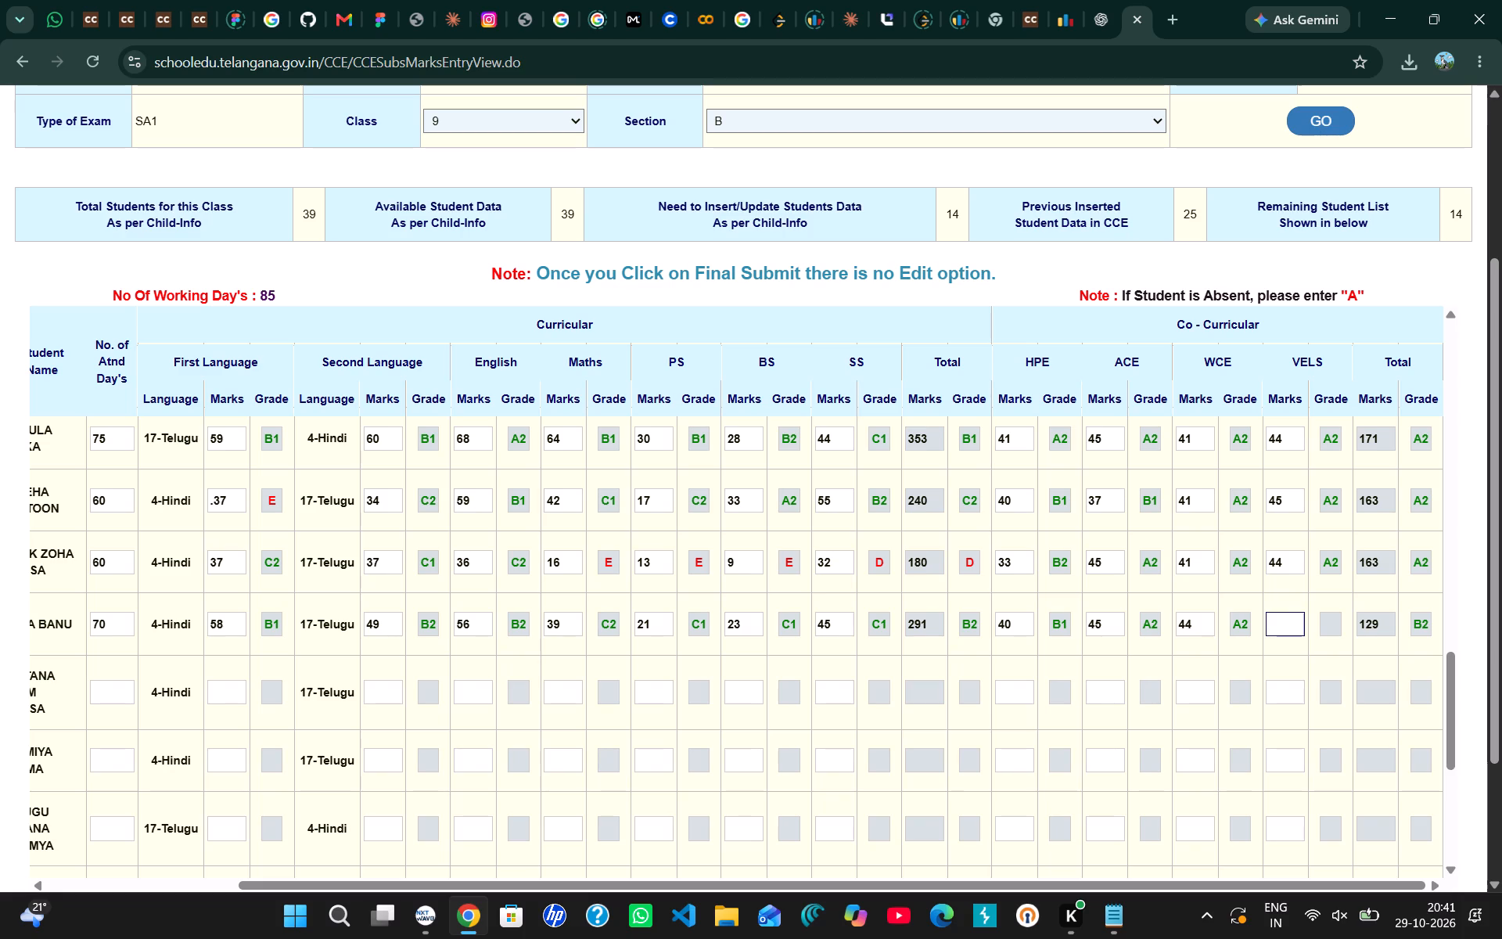
key(4)
key(Return)
key(3)
key(Tab)
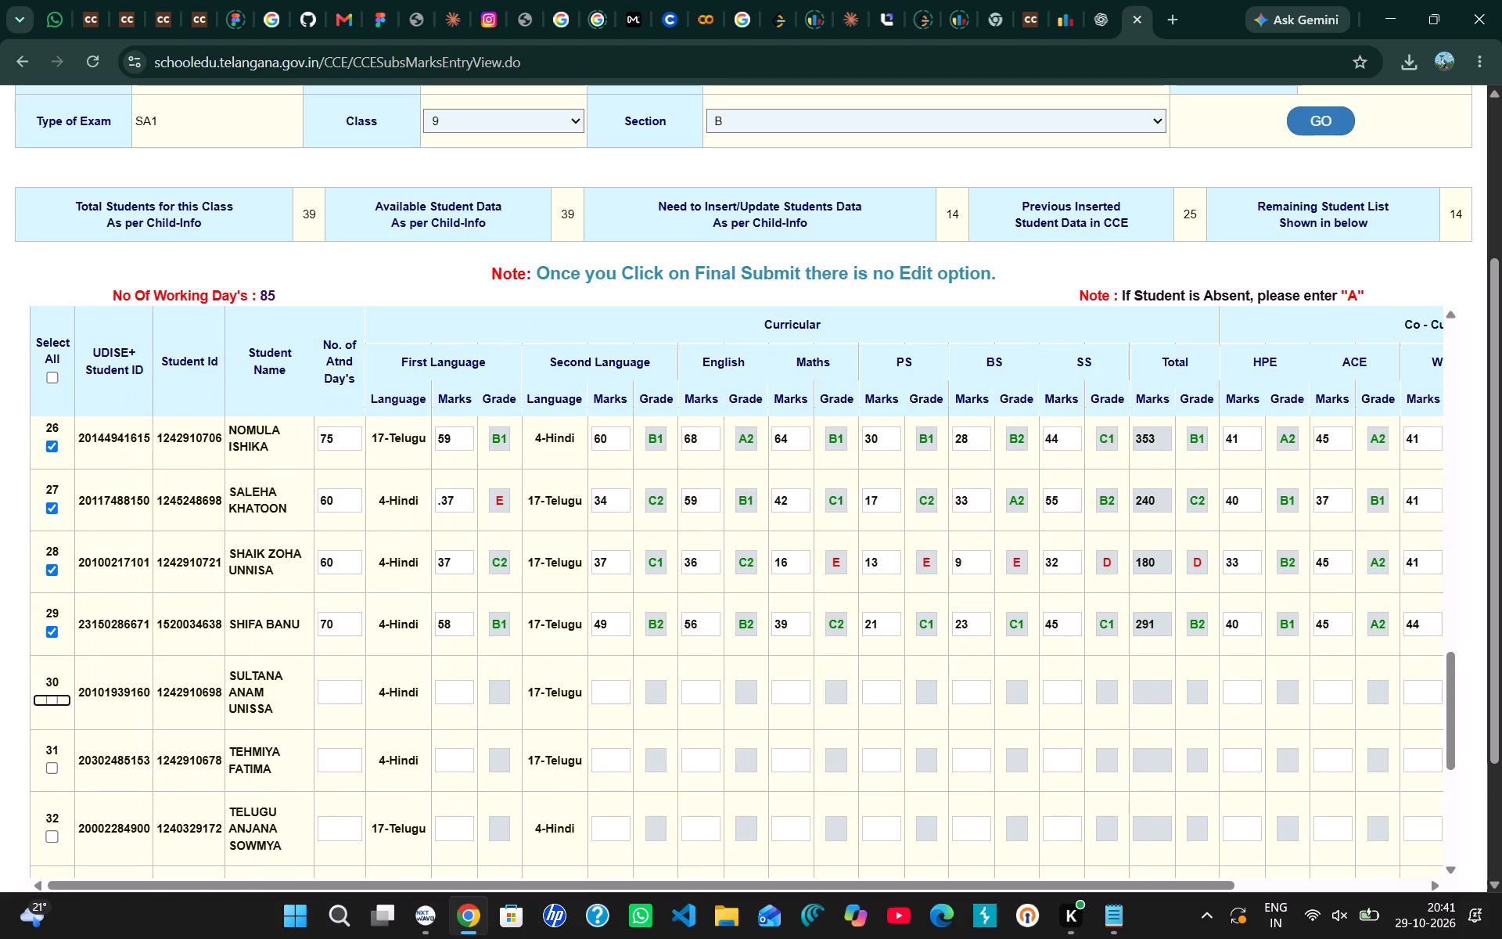
Select the student in row 30 and enter 70 attended days, First Language marks 57 and Second Language marks 39.
scroll(320, 646, left, 1)
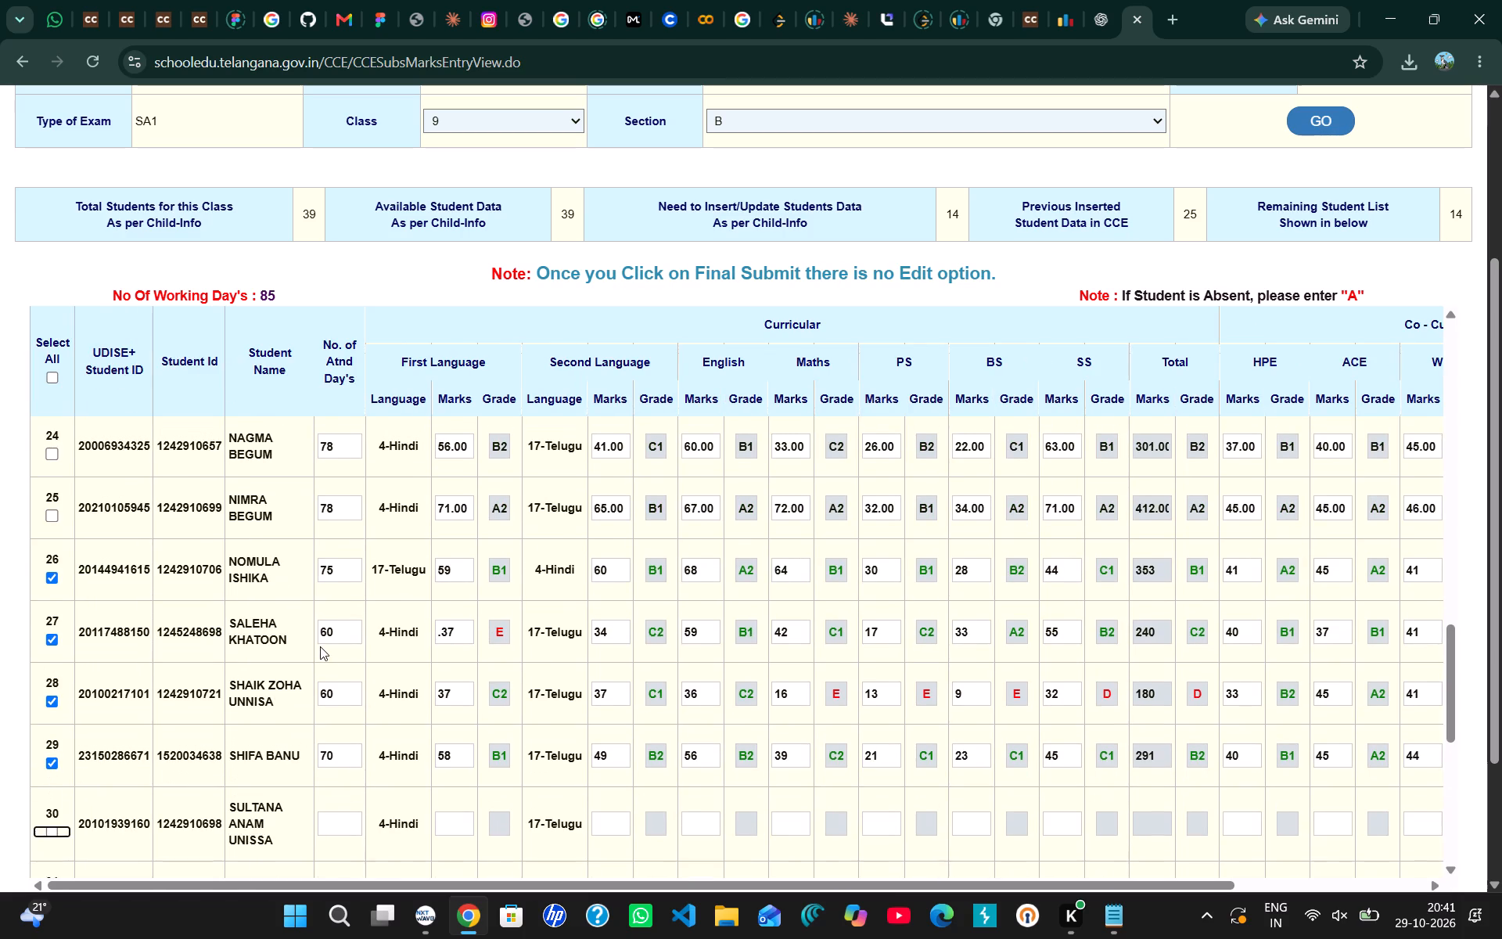
scroll(320, 646, left, 1)
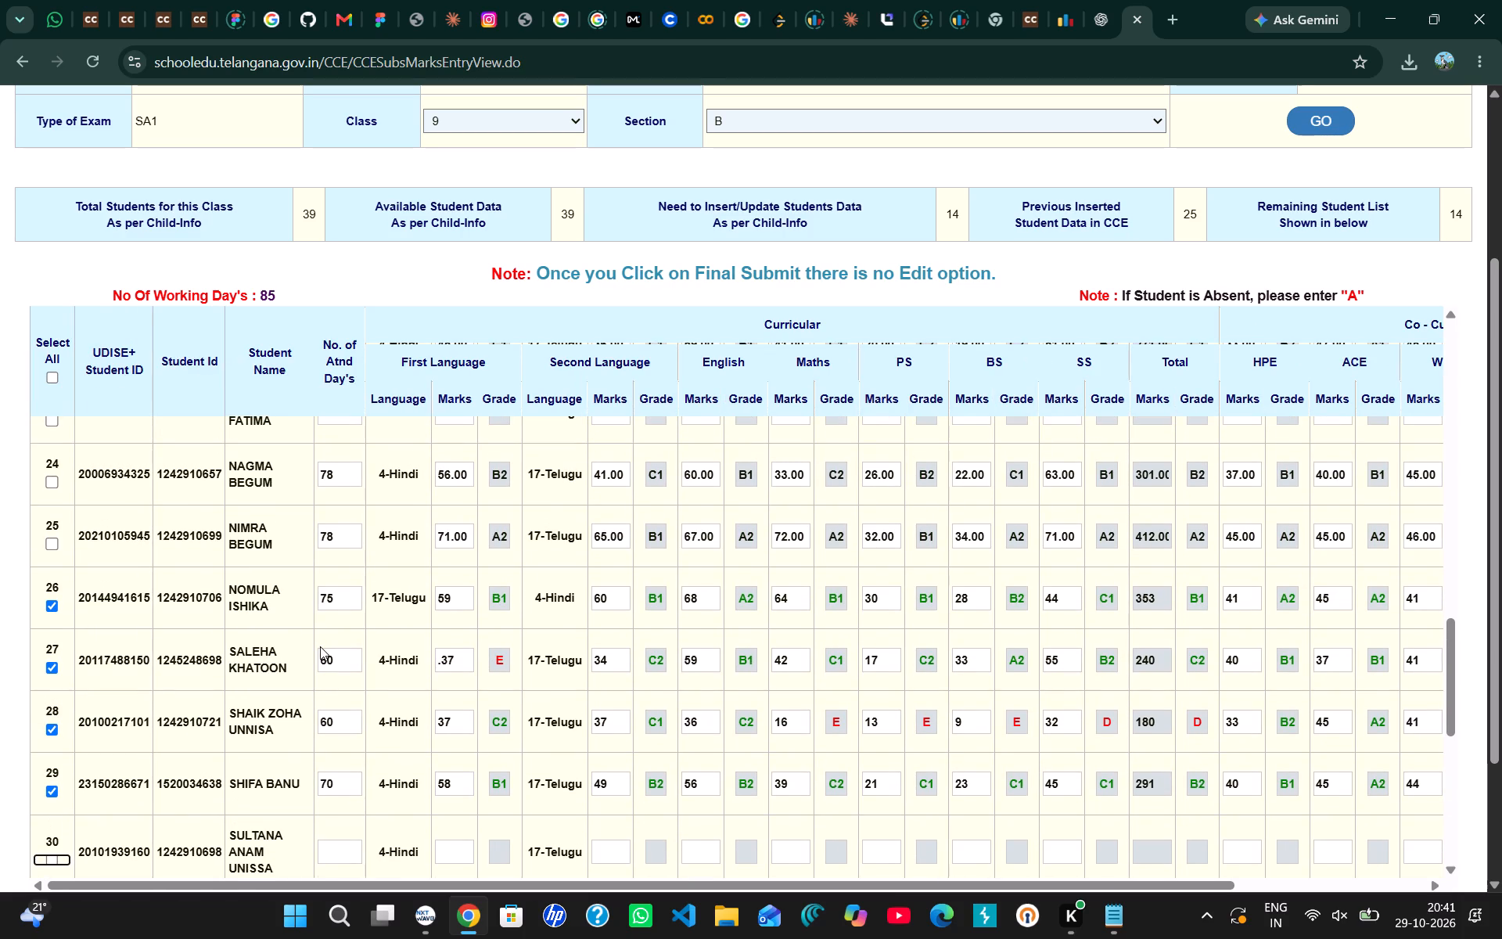
scroll(320, 646, left, 2)
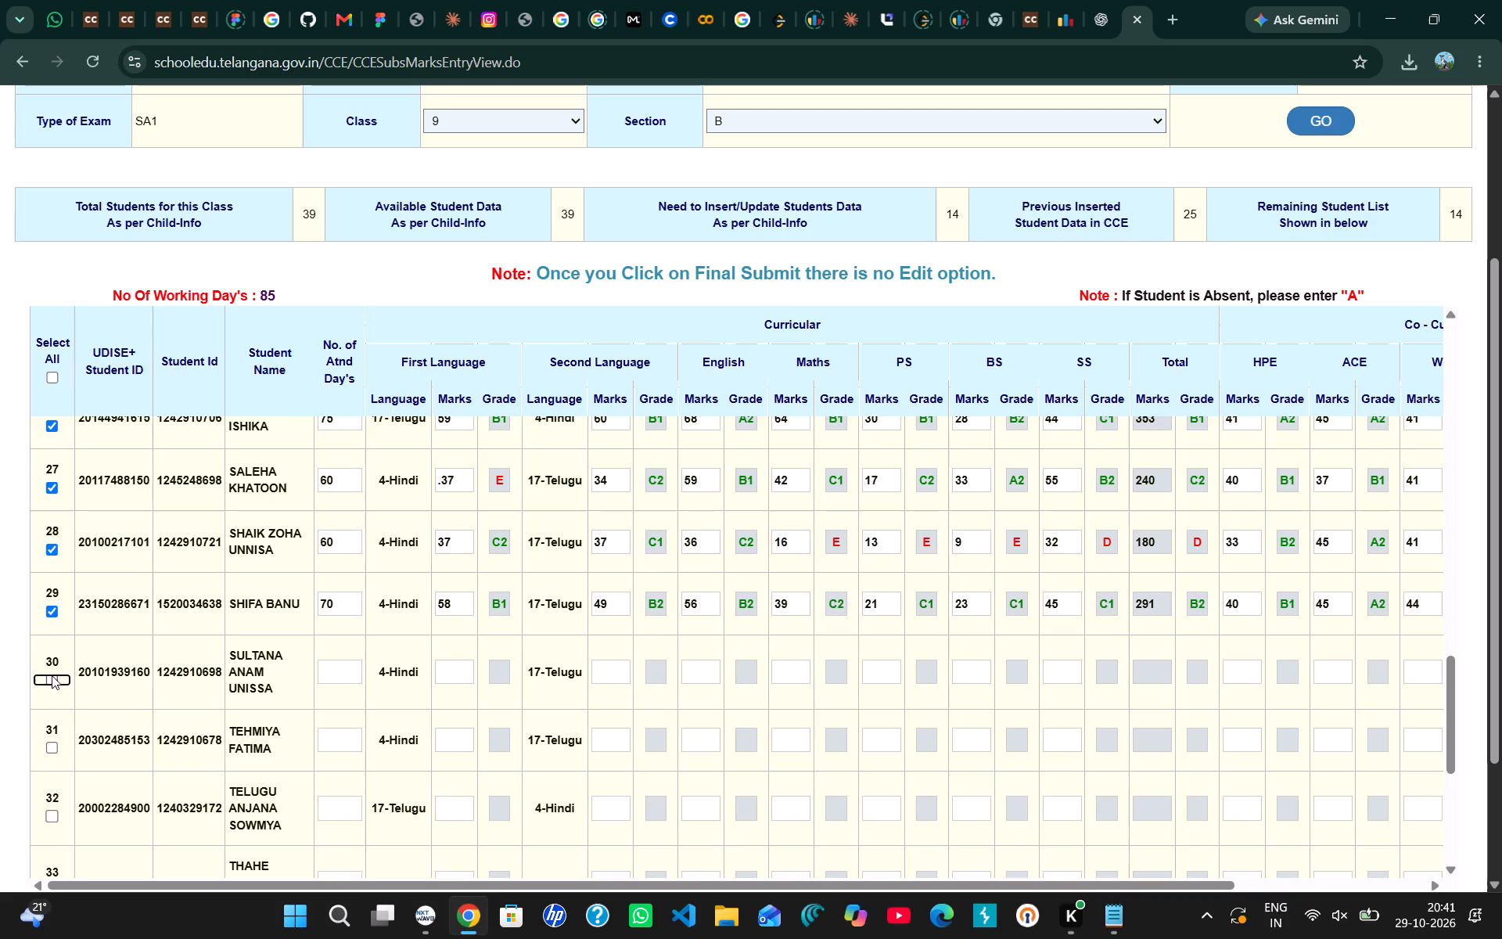
click(49, 677)
key(Tab)
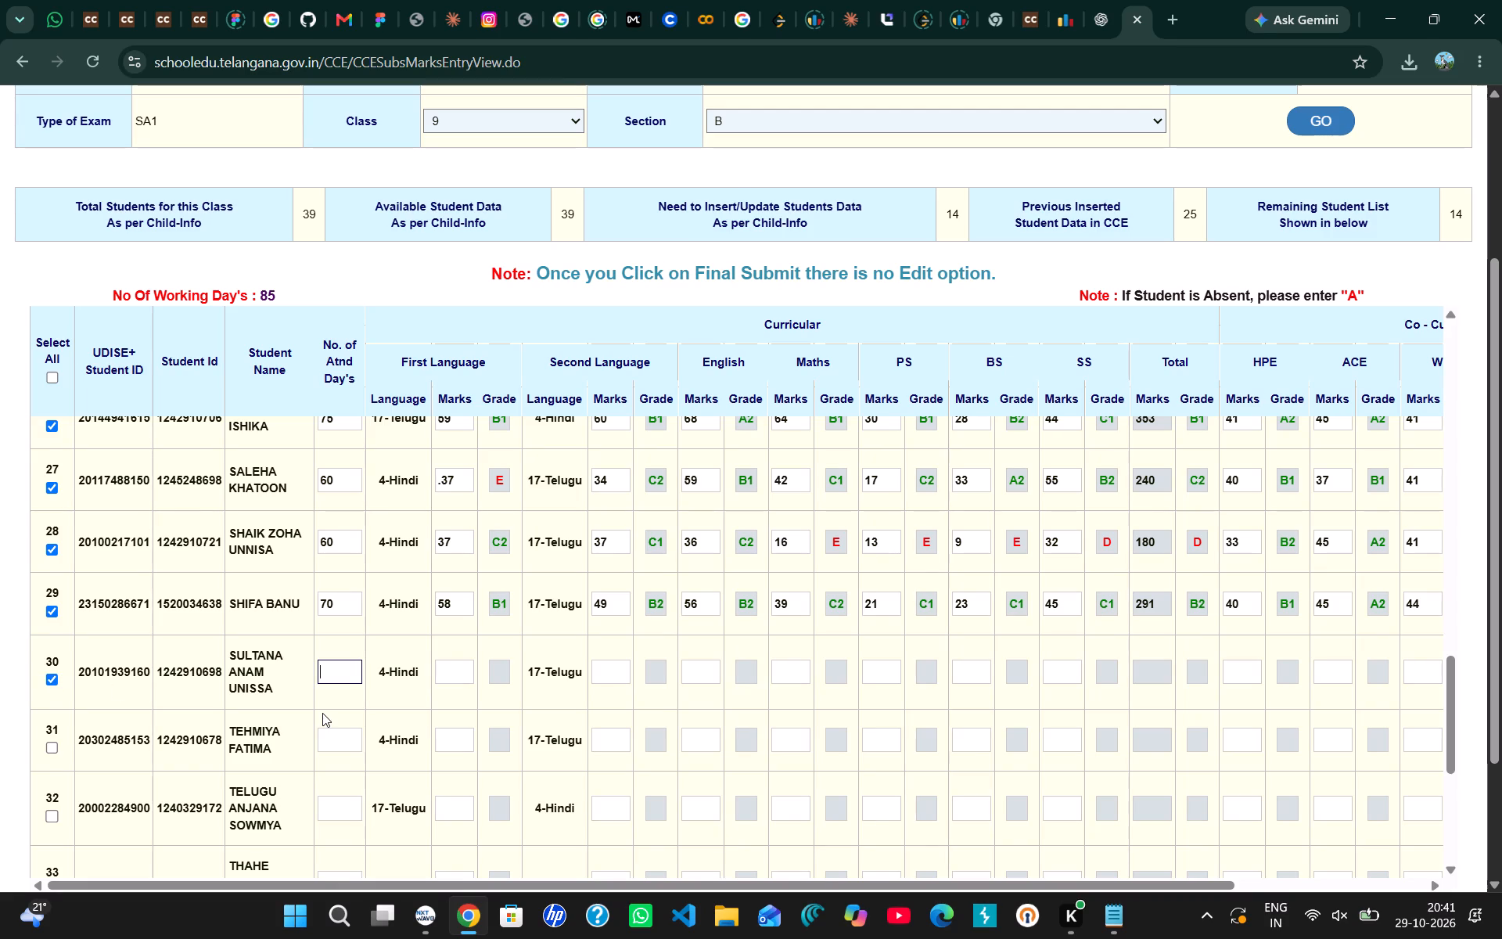
key(4)
key(BackSpace)
text(70)
key(Tab)
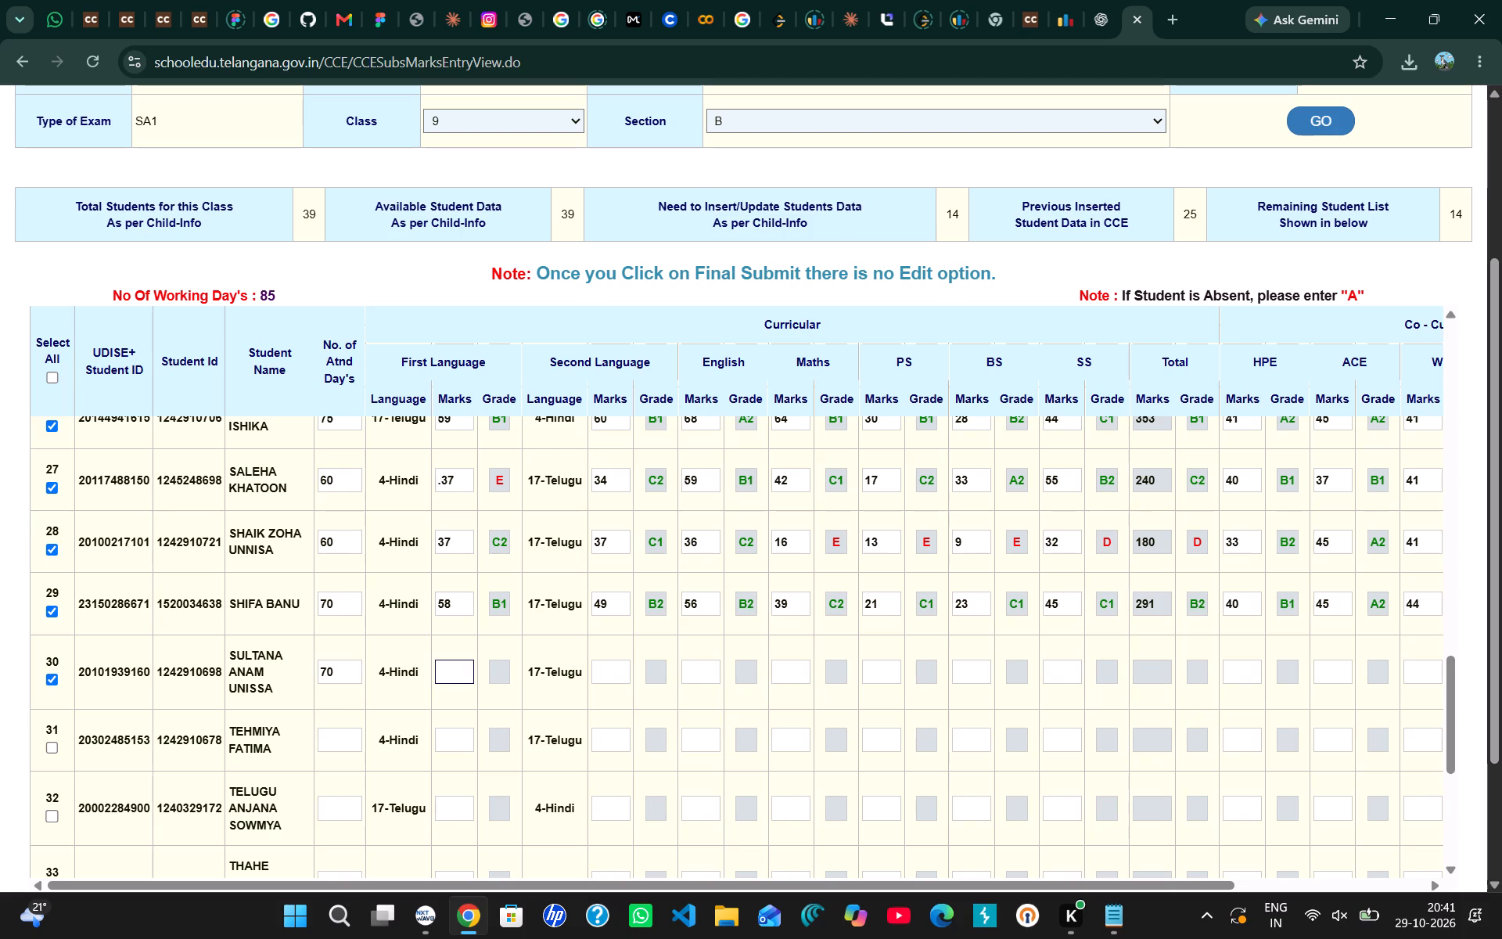
text(57)
key(Tab)
text(39)
key(Tab)
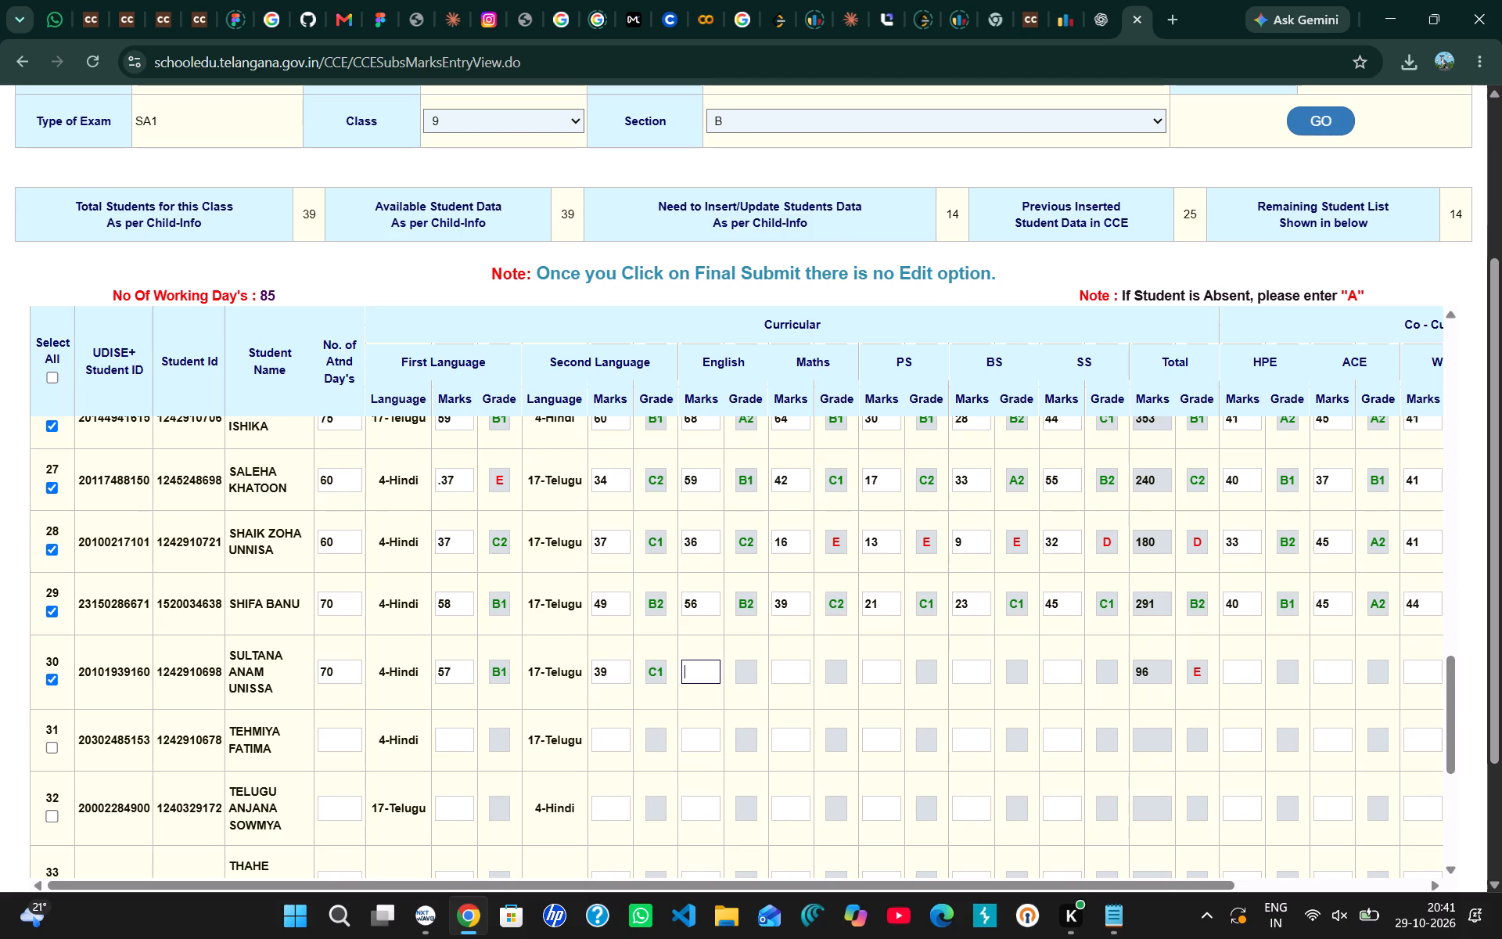
Enter row 30's remaining curricular marks: English 70, Maths 28, PS 19, BS 18 and SS 48.
text(70)
key(Tab)
text(28)
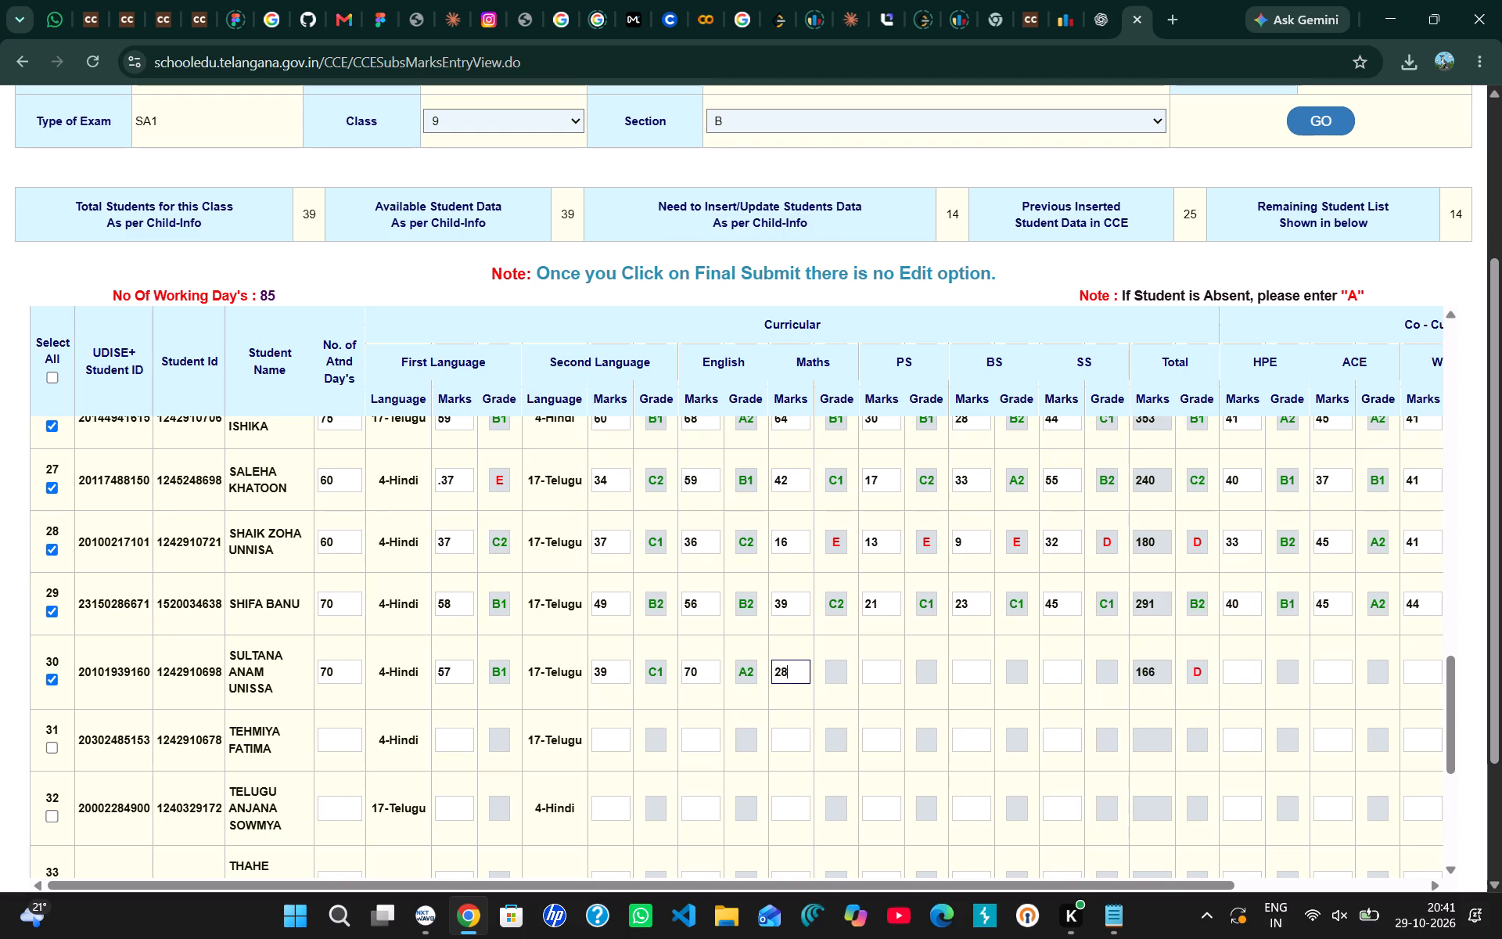
key(Tab)
text(19)
key(Tab)
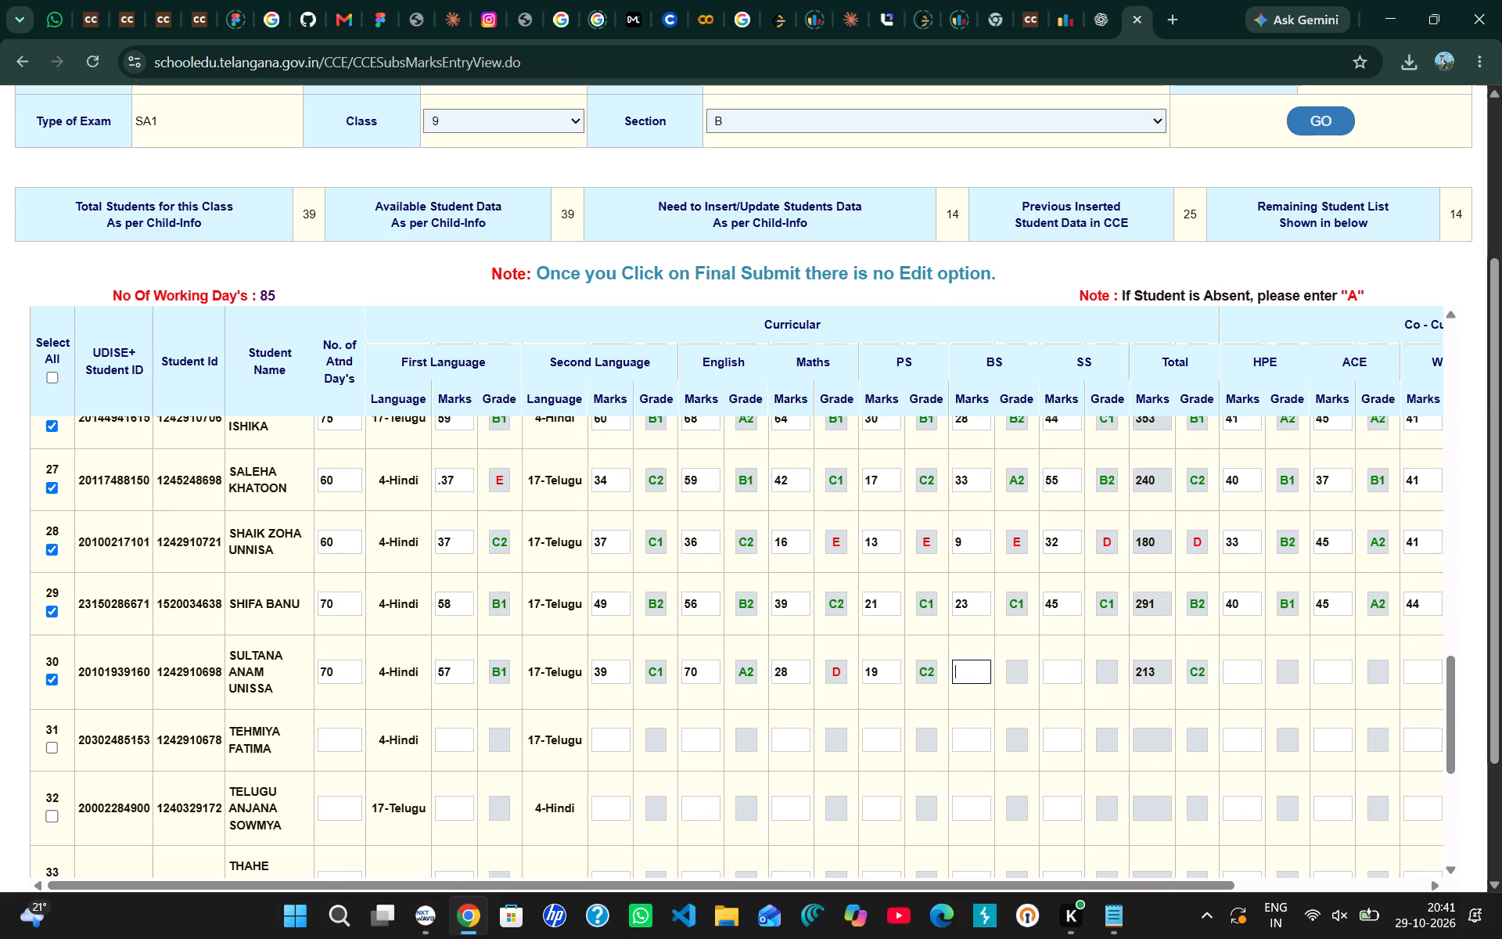
text(18)
key(Tab)
text(48)
key(Tab)
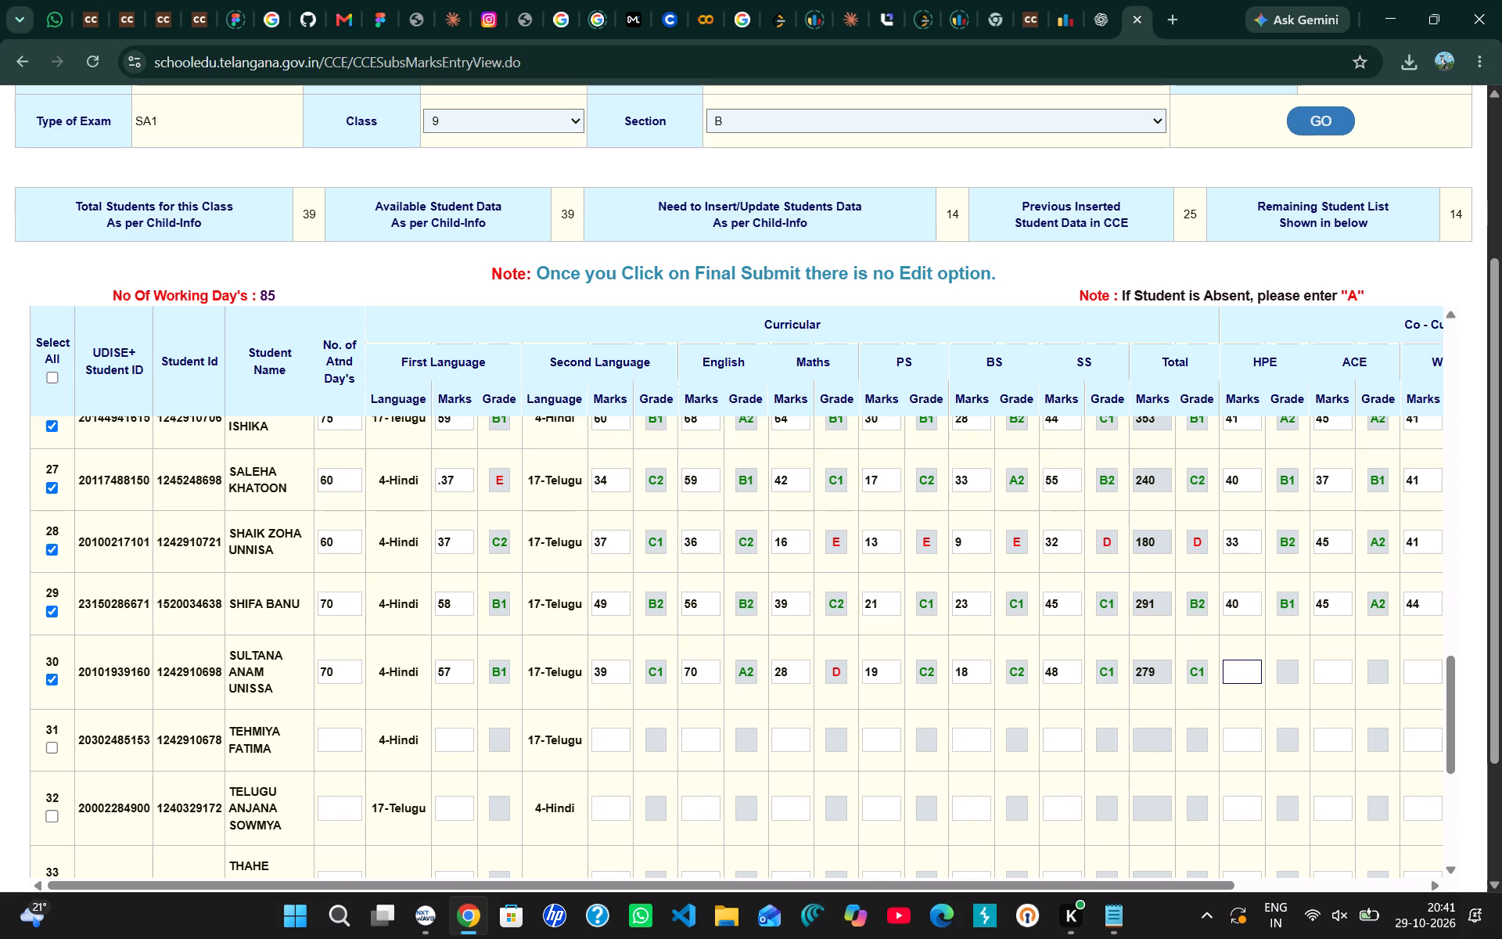
Enter row 30's co-curricular marks: HPE 41, ACE 37, WCE 44 and VELS 39.
text(40)
key(BackSpace)
key(1)
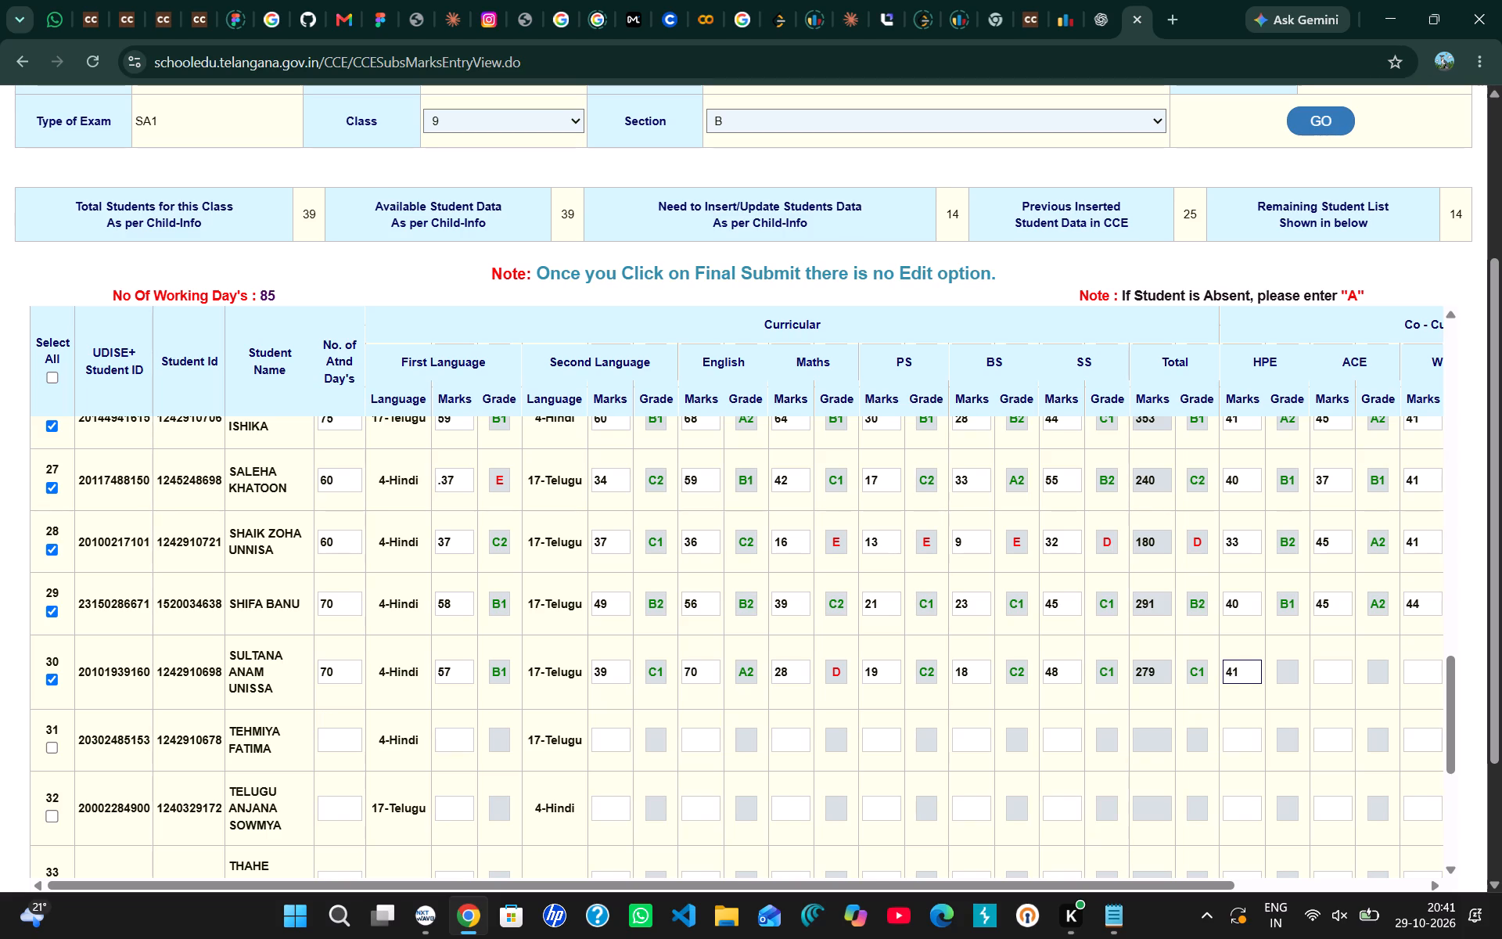
key(Tab)
text(37)
key(Tab)
text(44)
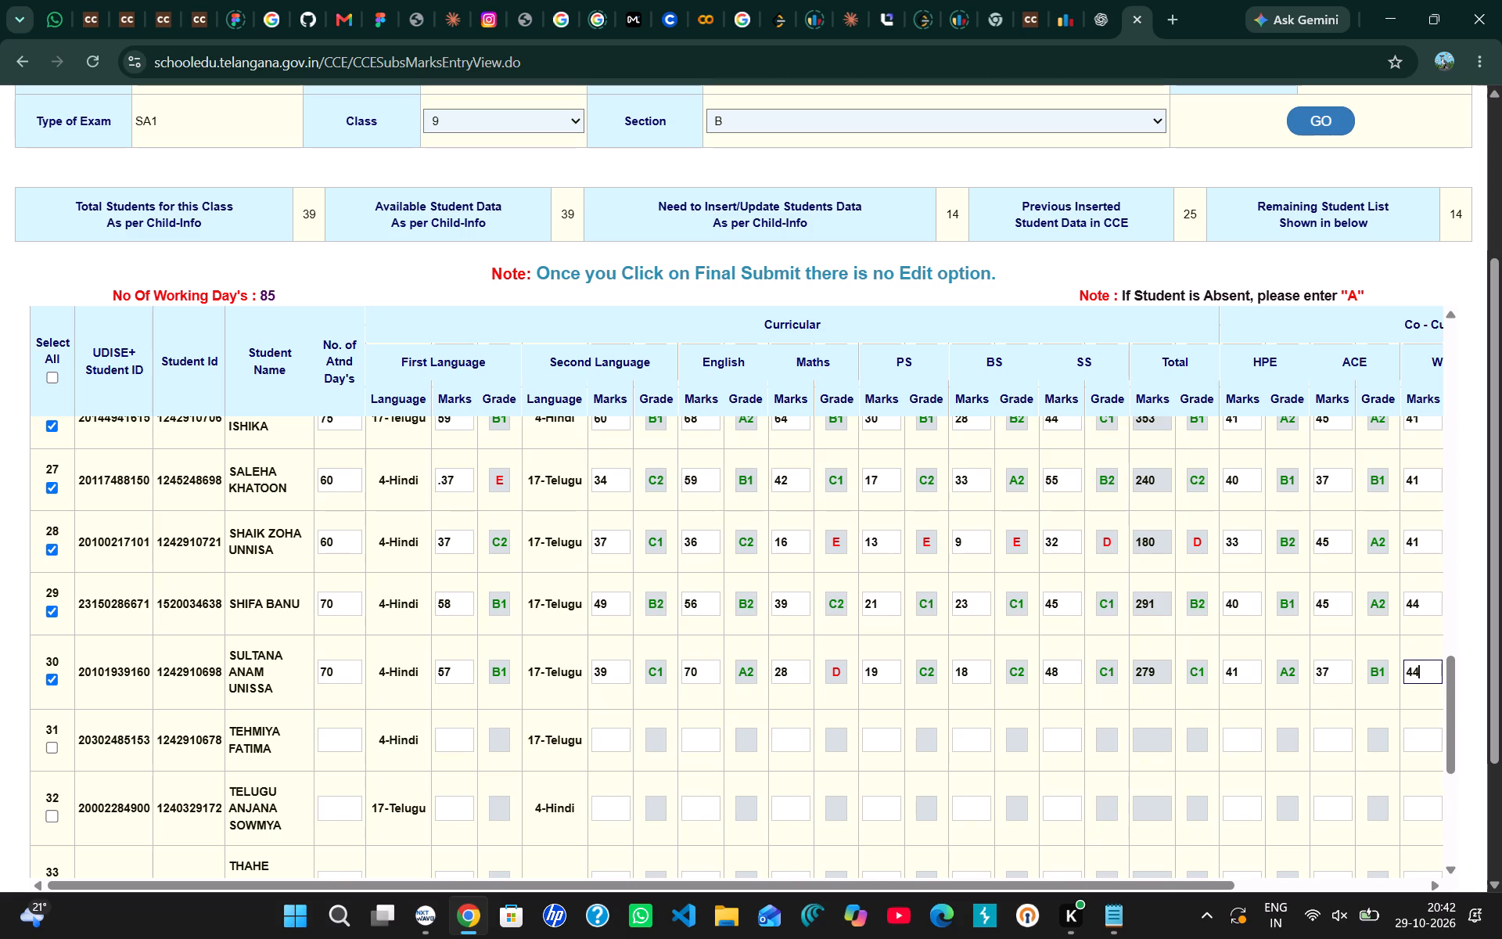
key(Tab)
text(39)
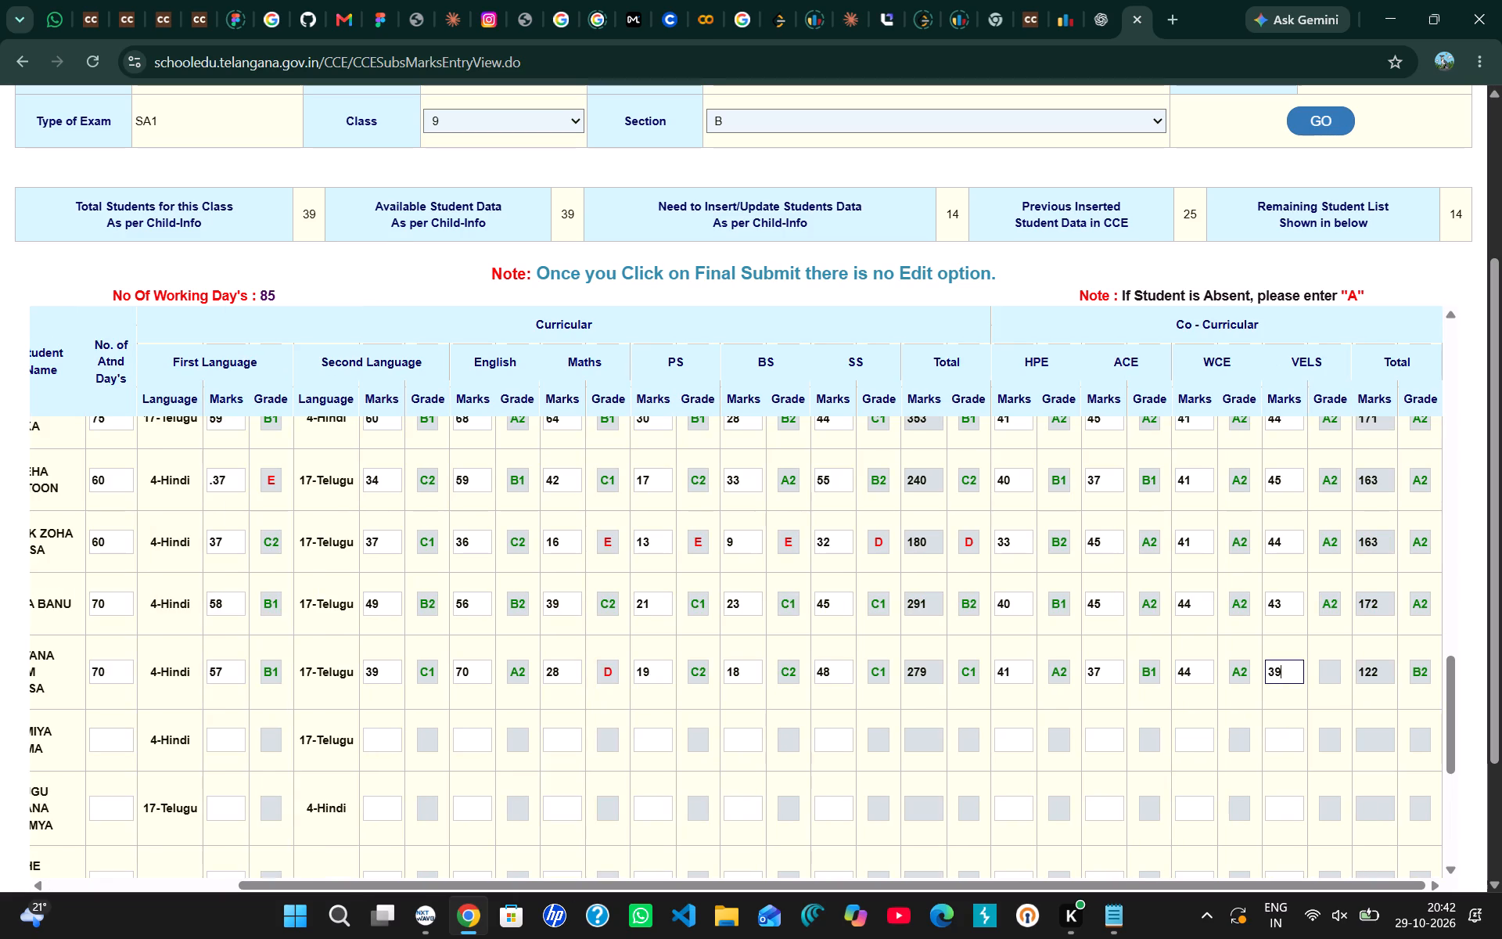
key(Tab)
Save the marks entered for rows 26 to 30 in editable form, without final submission.
scroll(322, 713, left, 8)
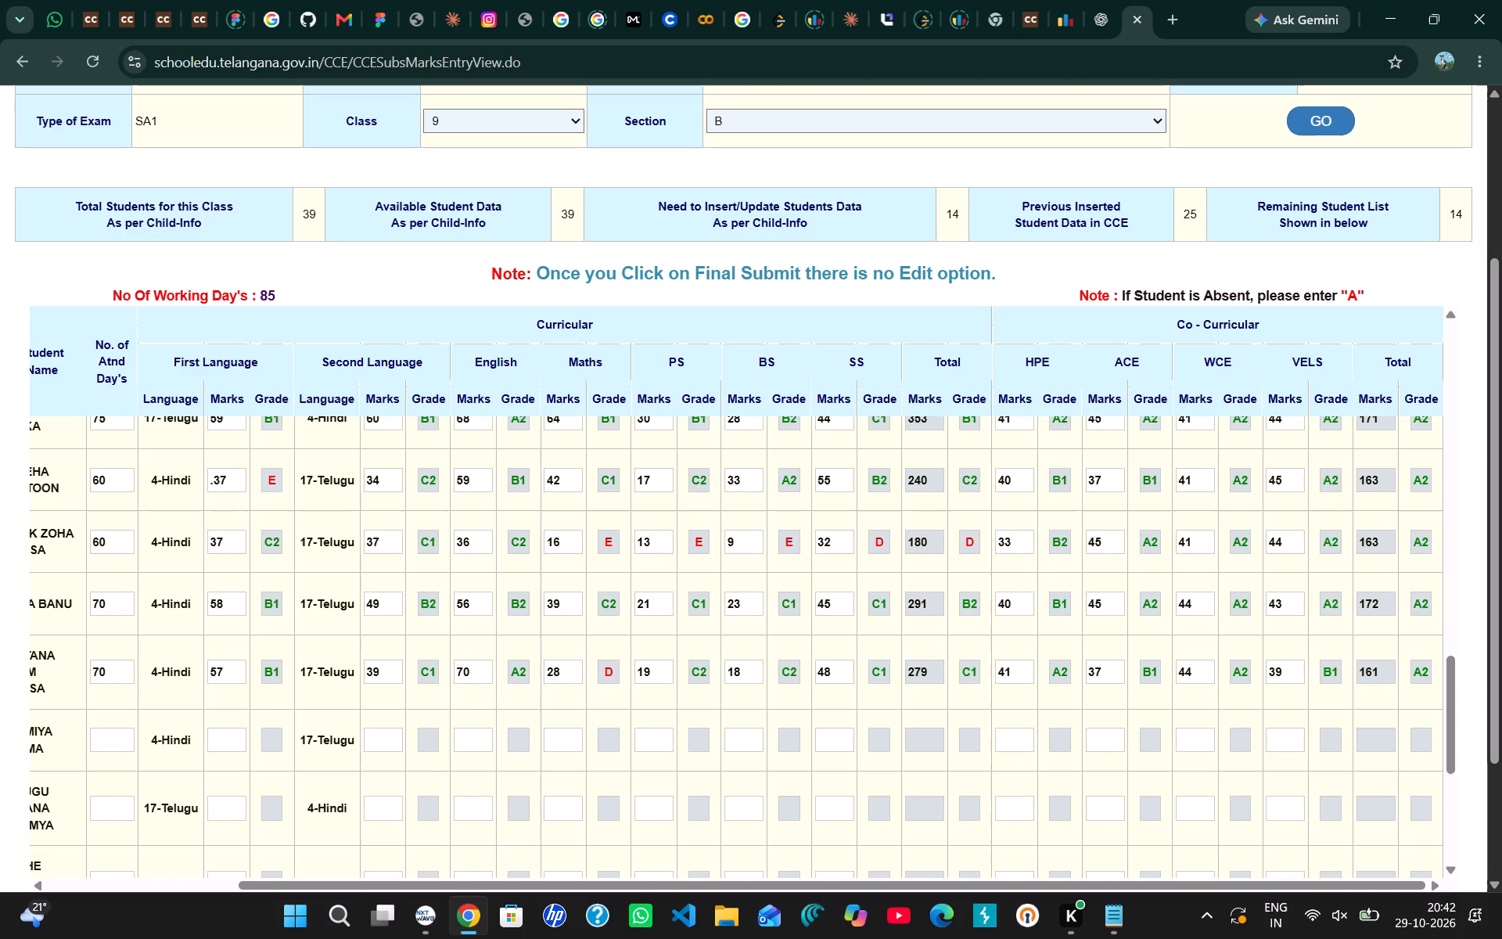
scroll(322, 713, right, 6)
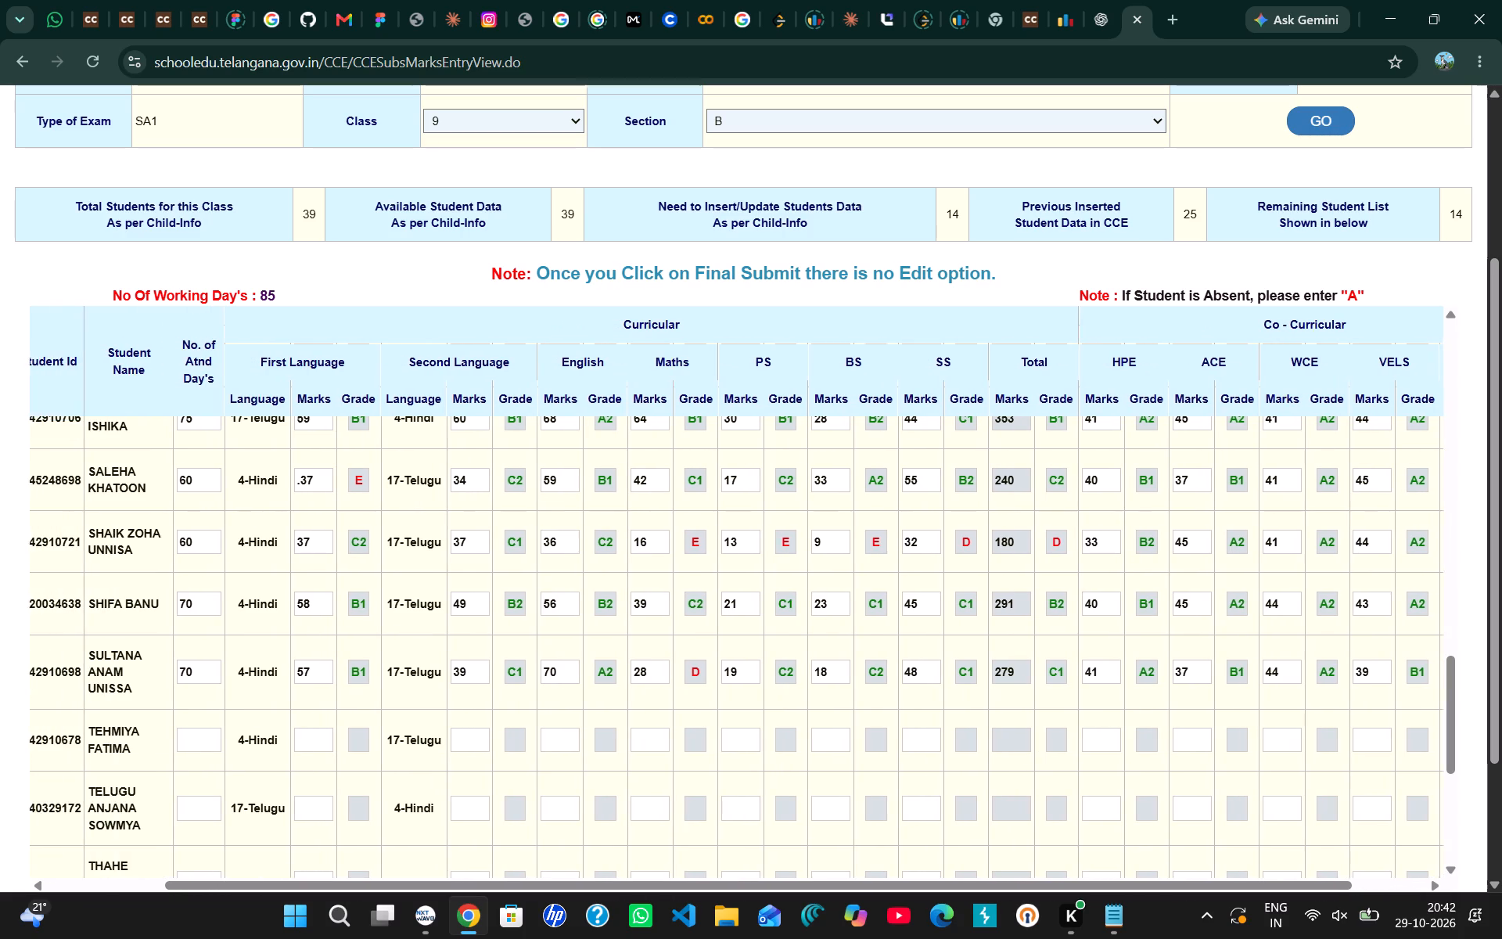
scroll(322, 713, right, 3)
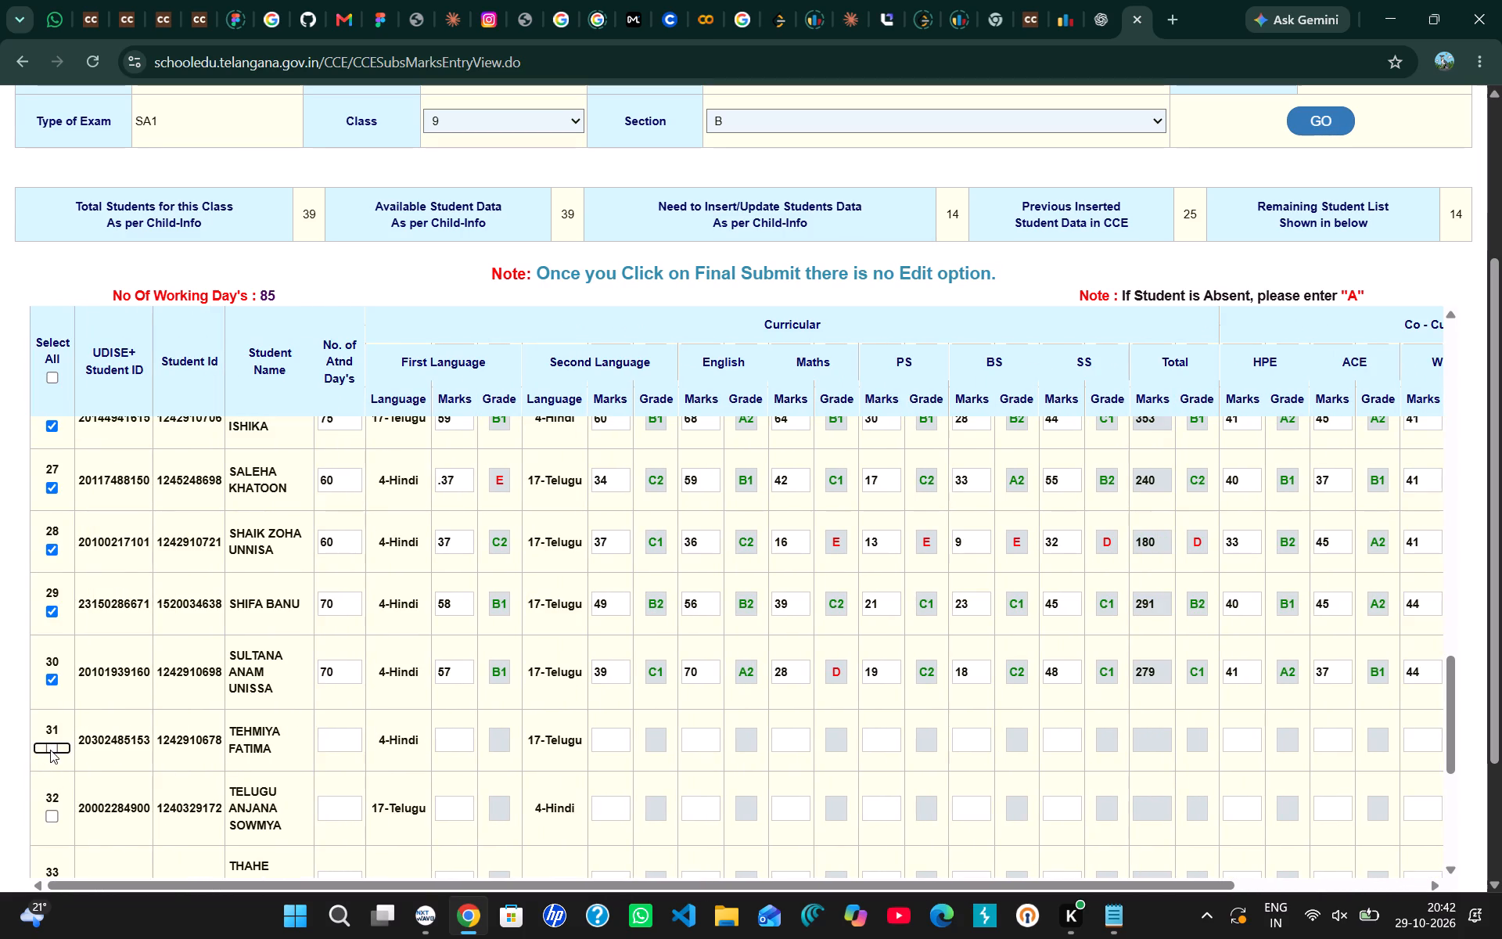
scroll(50, 750, down, 7)
scroll(645, 804, down, 3)
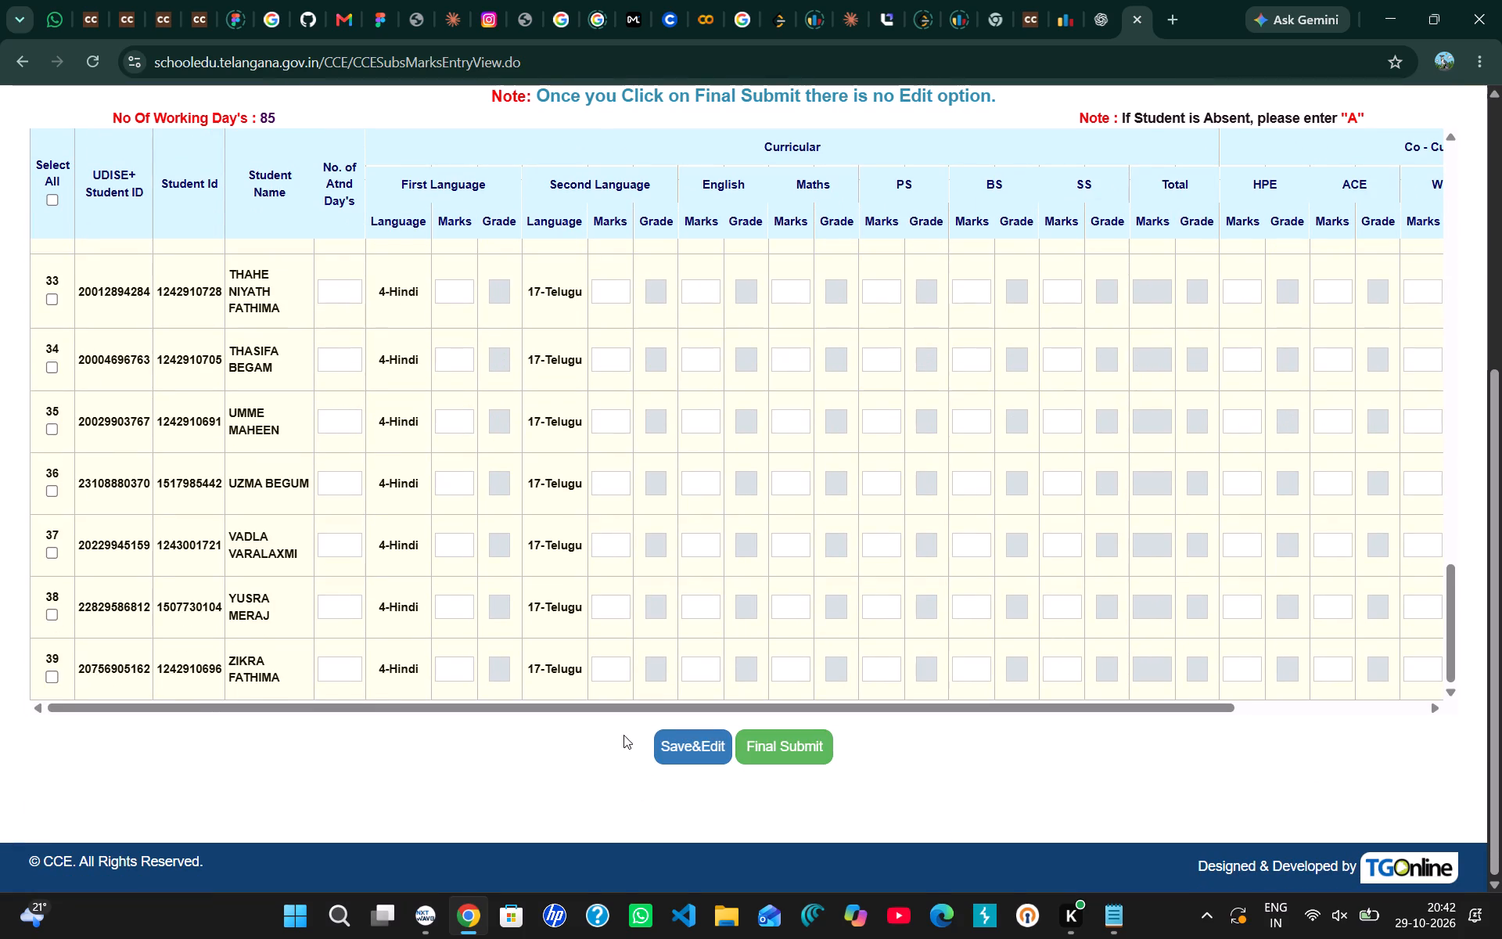
click(655, 741)
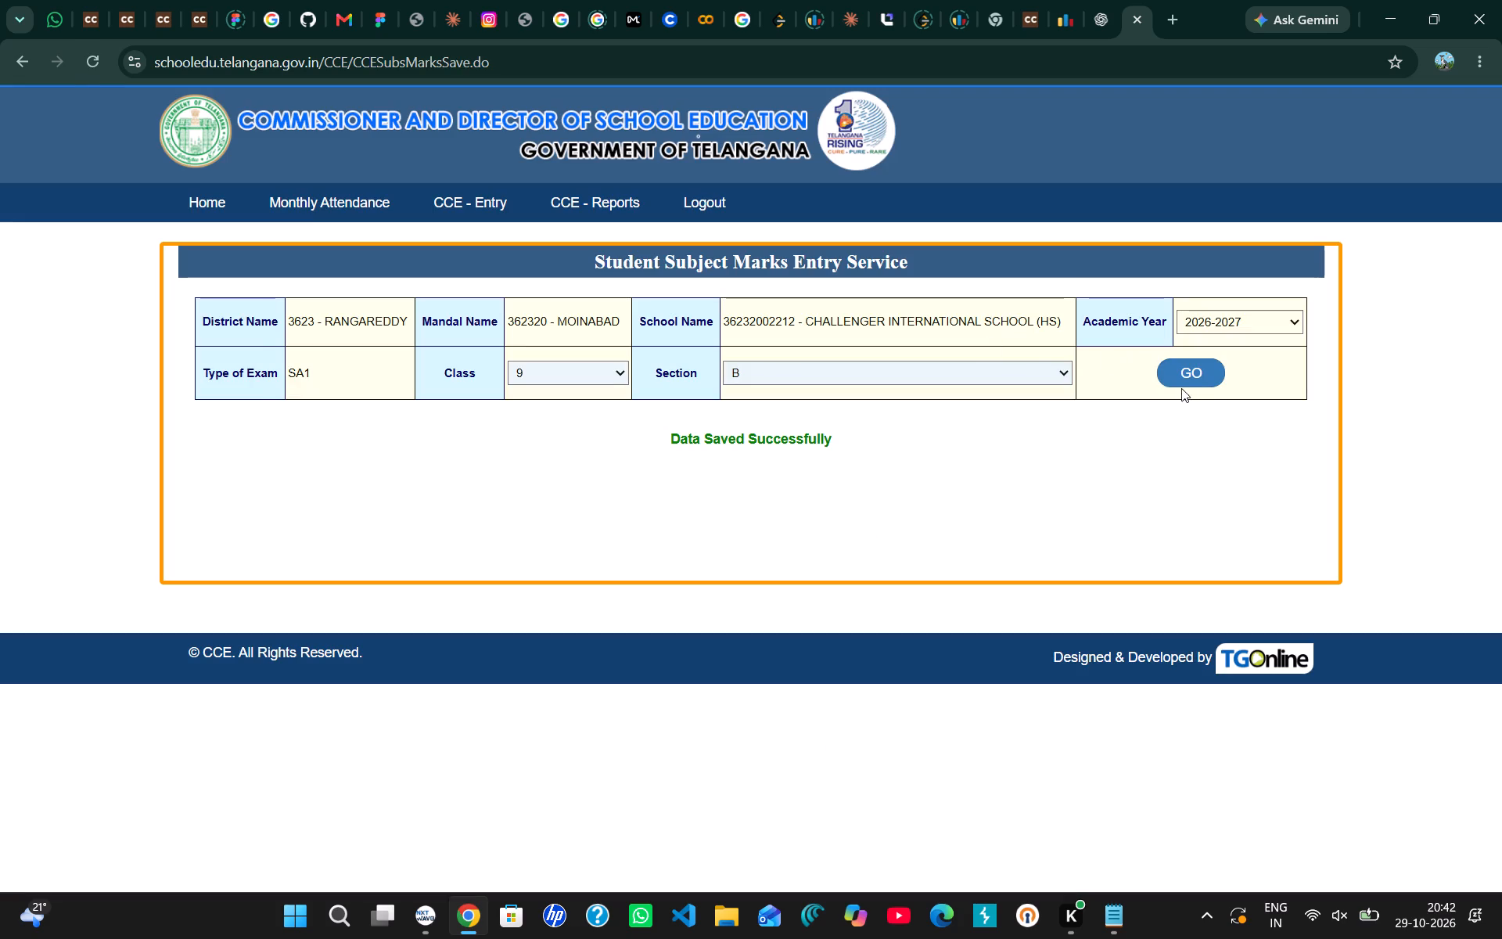
Reload the SA1 marks entry list for class 9 section B to continue with the remaining students.
click(1185, 373)
scroll(872, 699, down, 4)
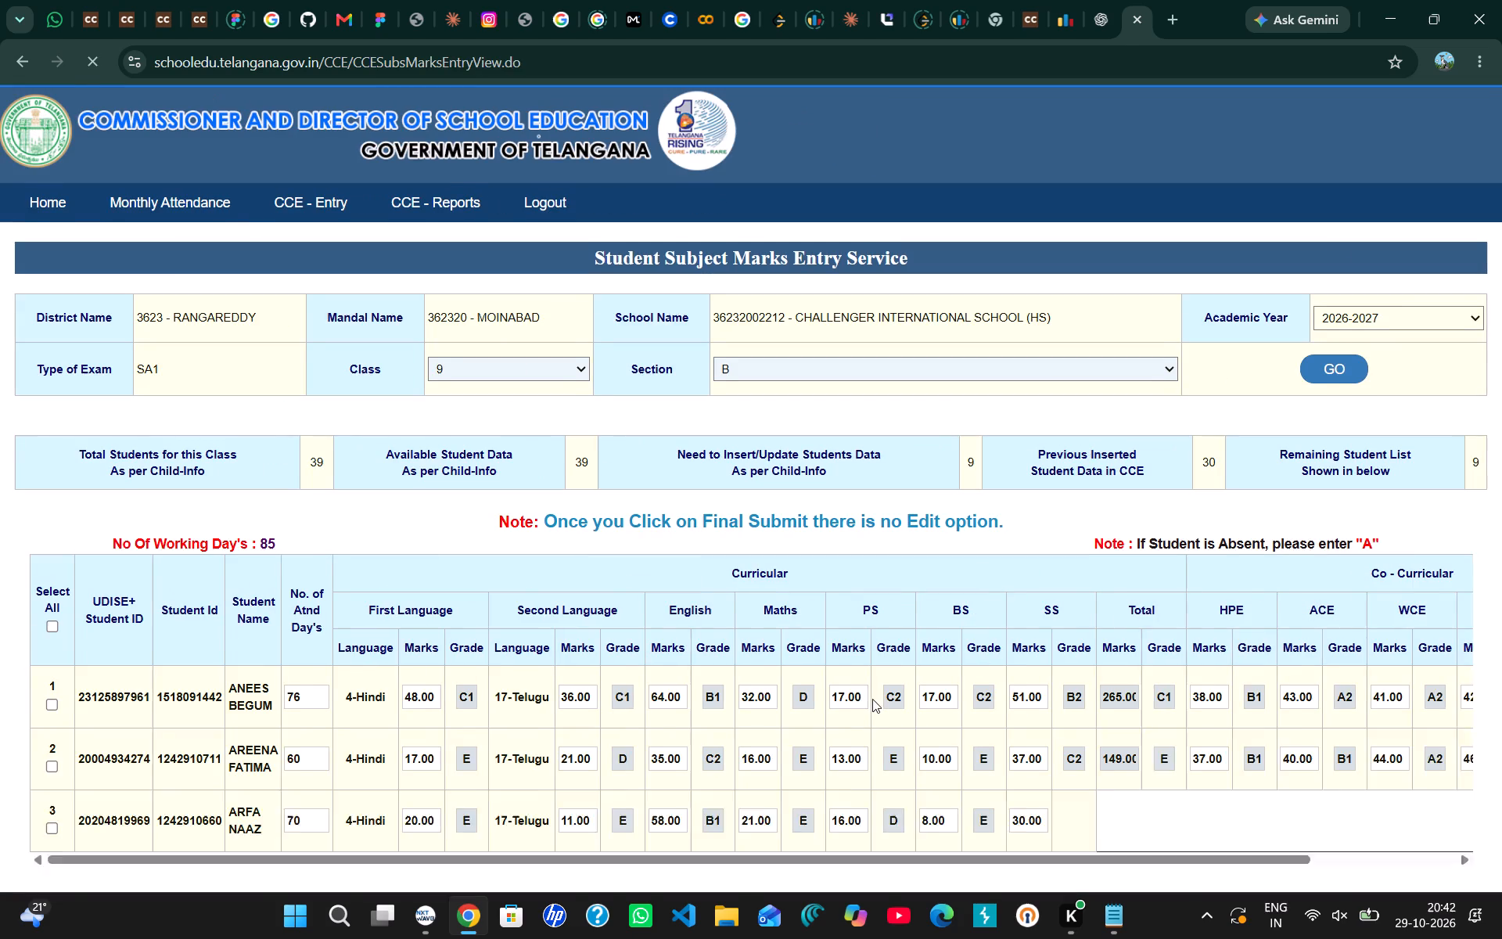
scroll(872, 699, down, 18)
scroll(872, 699, down, 5)
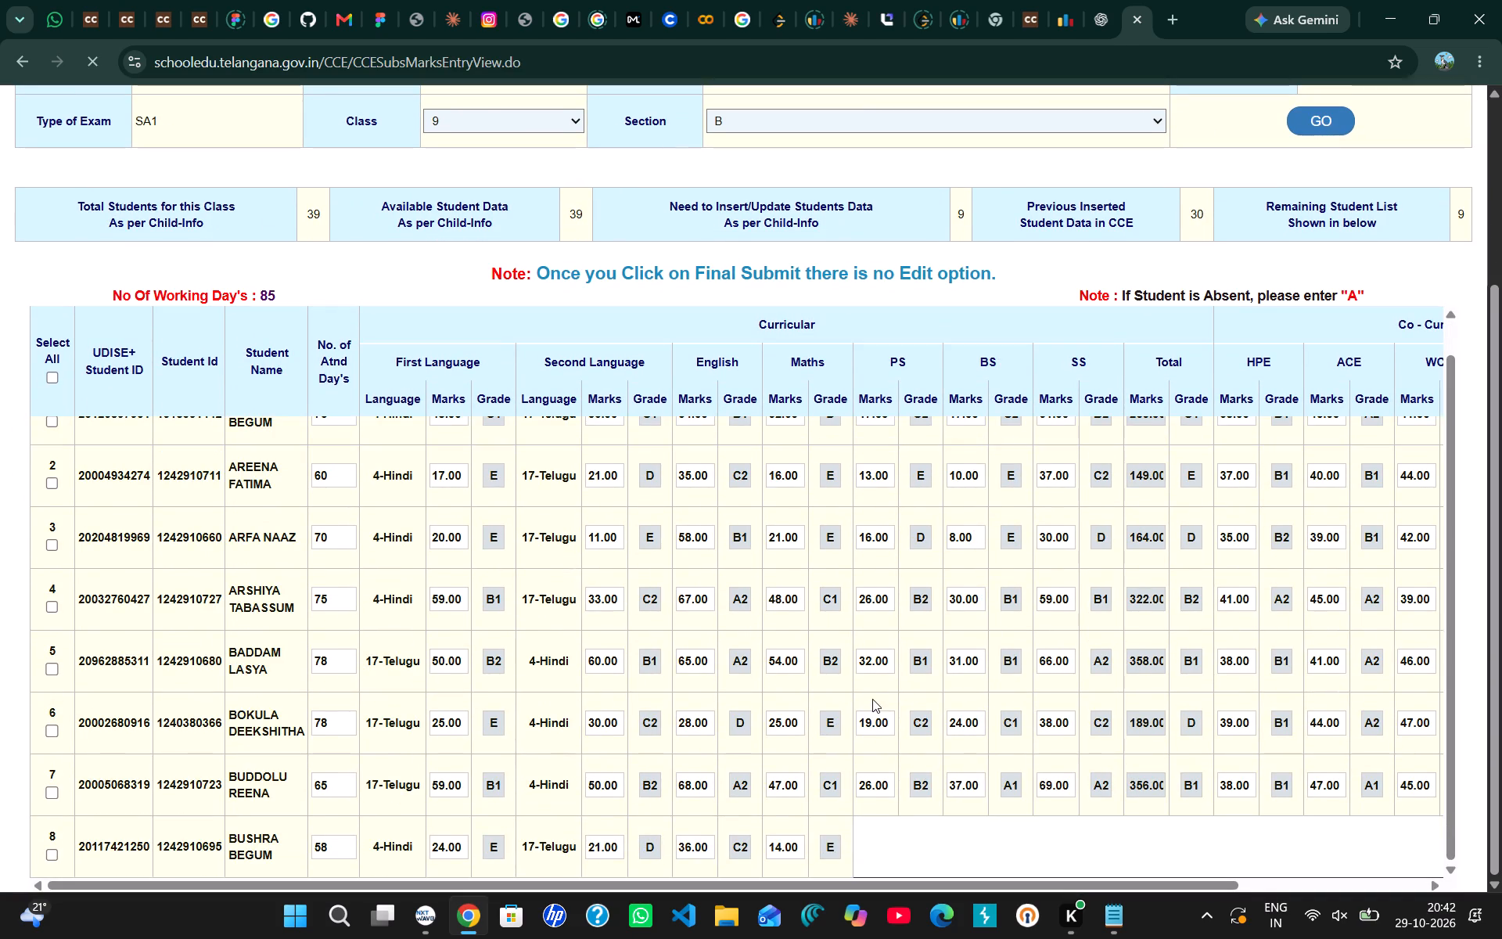
scroll(872, 699, down, 1)
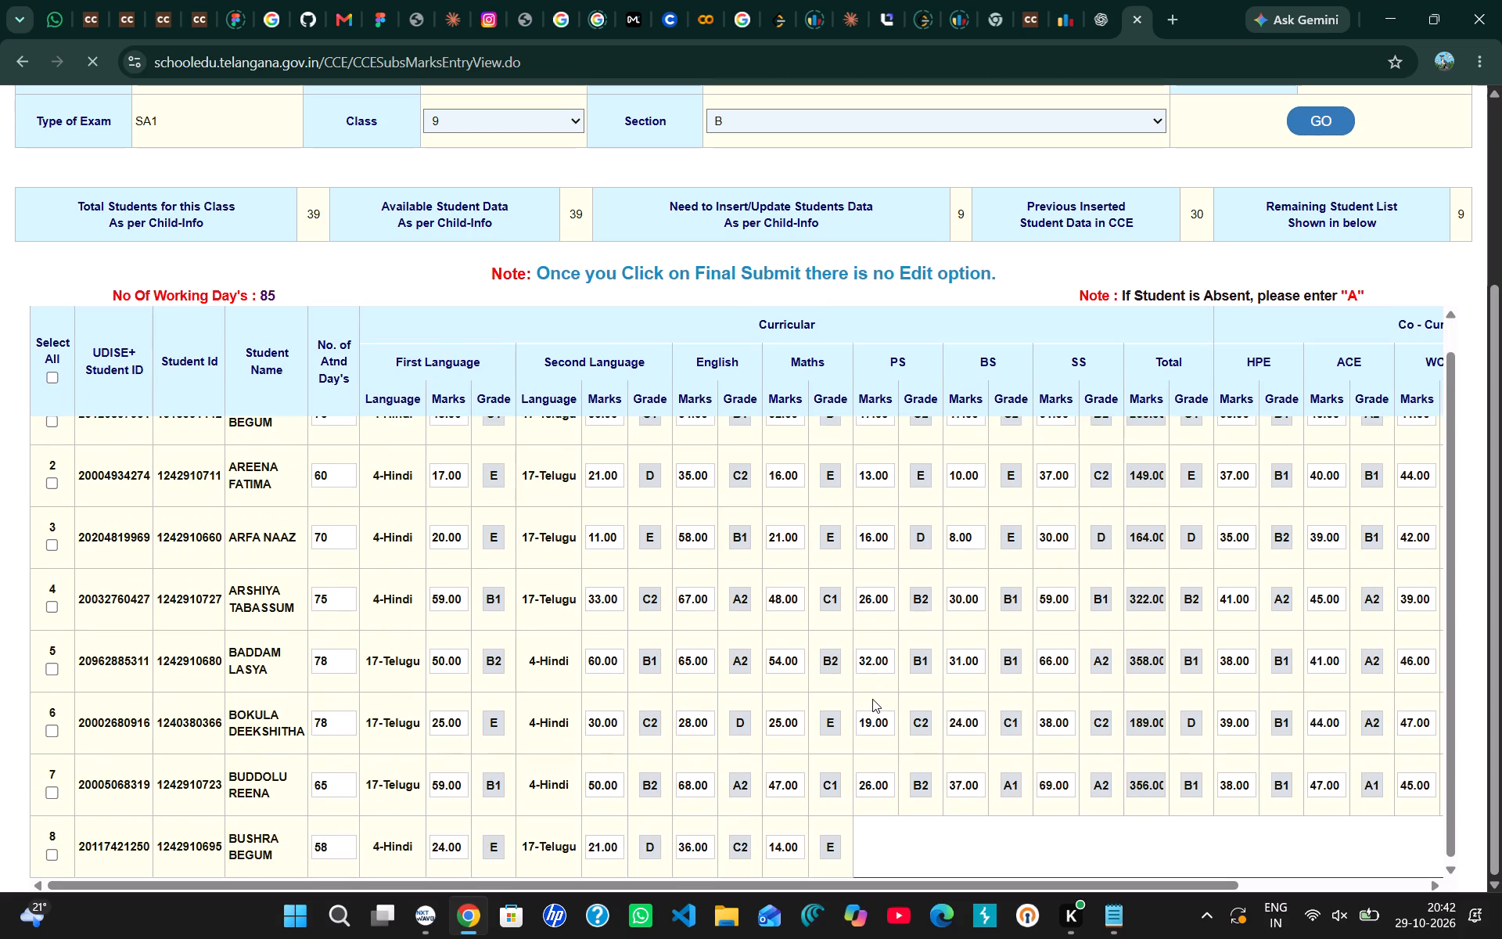
Select the student rows 30 through 39 in the marks entry list for editing.
scroll(872, 699, down, 2)
scroll(872, 699, up, 5)
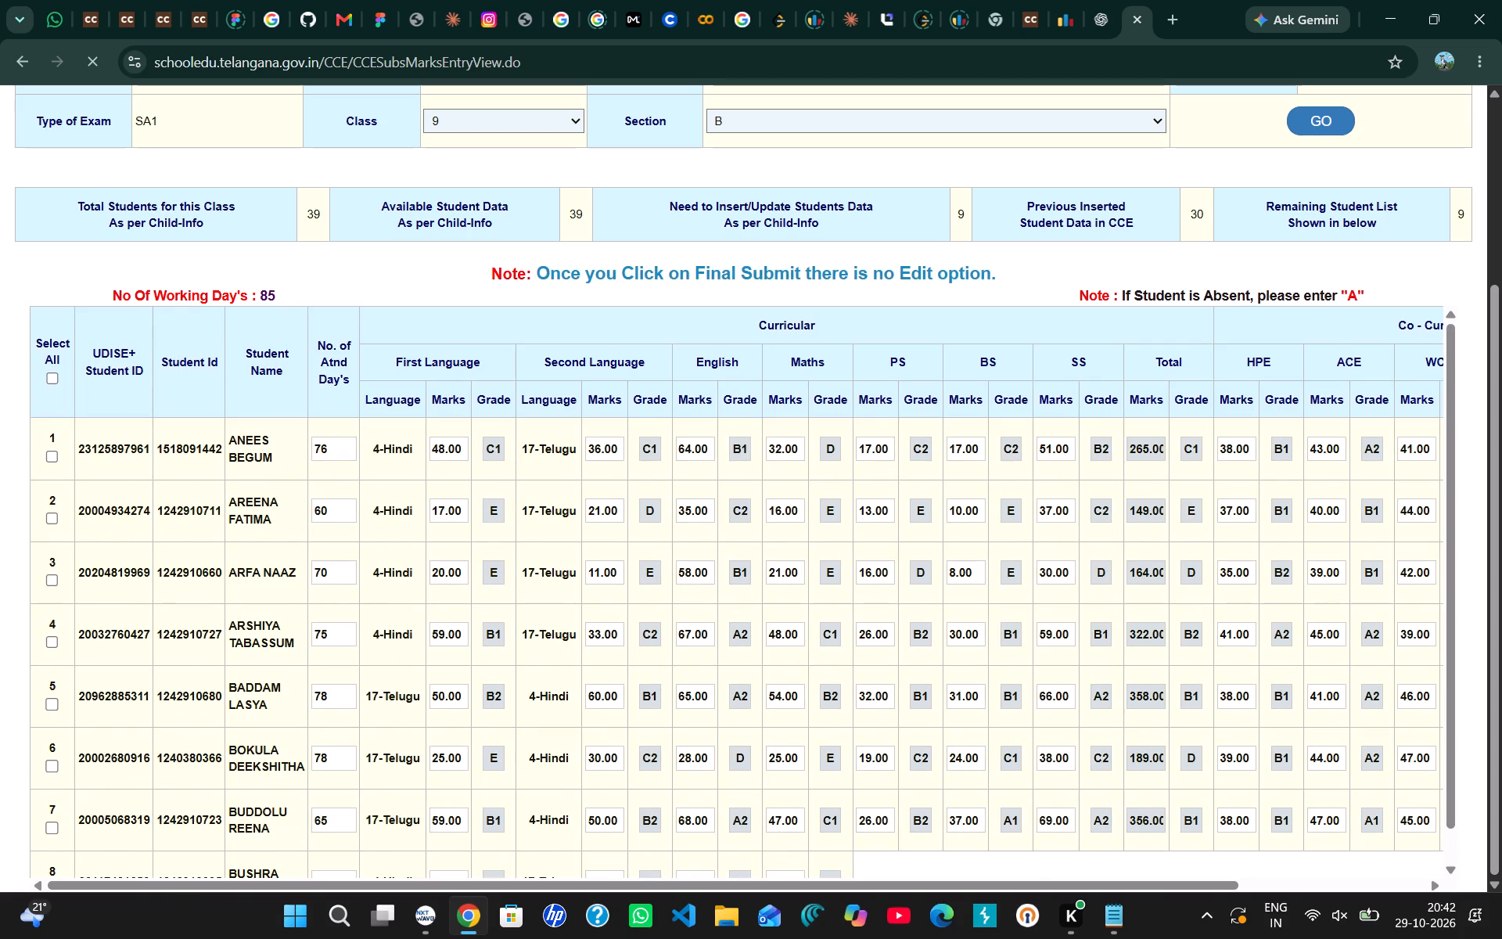
scroll(872, 699, up, 3)
scroll(872, 699, down, 20)
scroll(872, 699, down, 1)
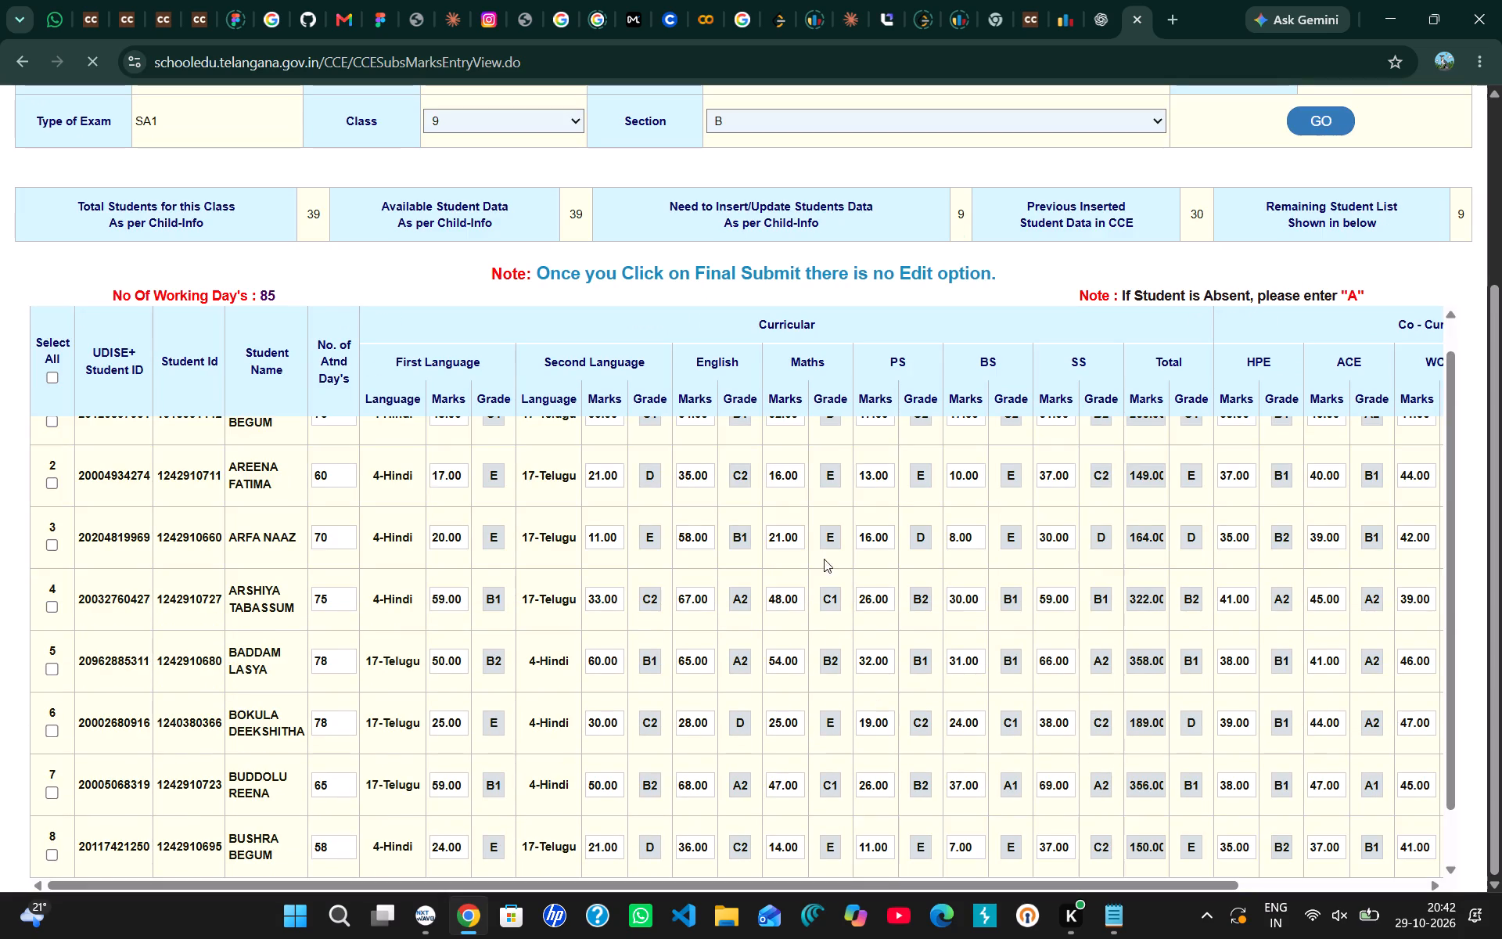
scroll(889, 700, down, 14)
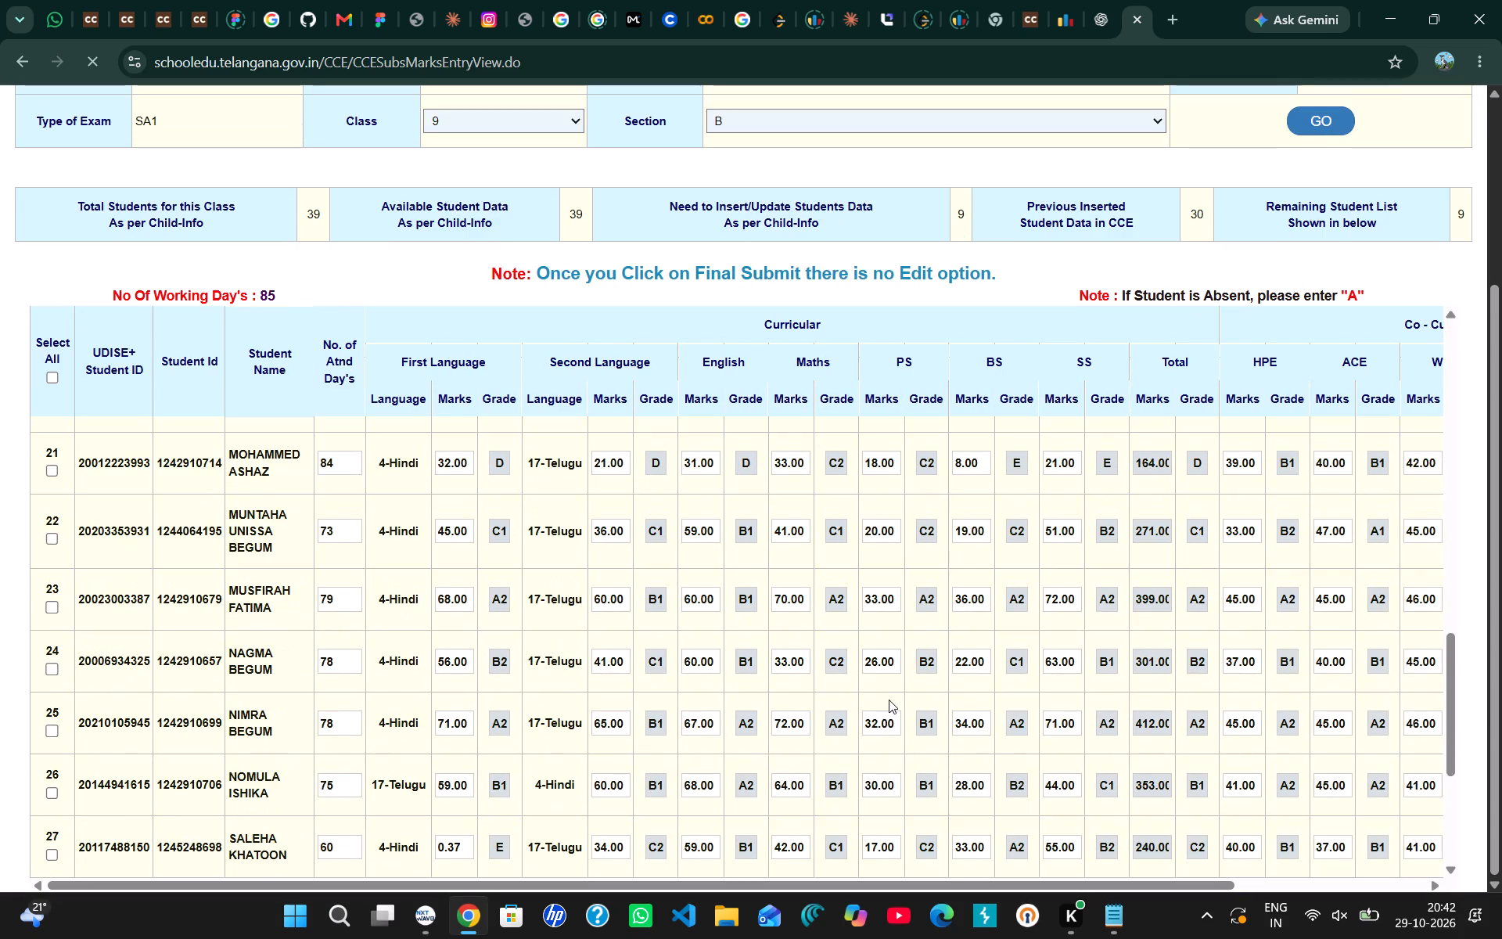
scroll(889, 700, down, 6)
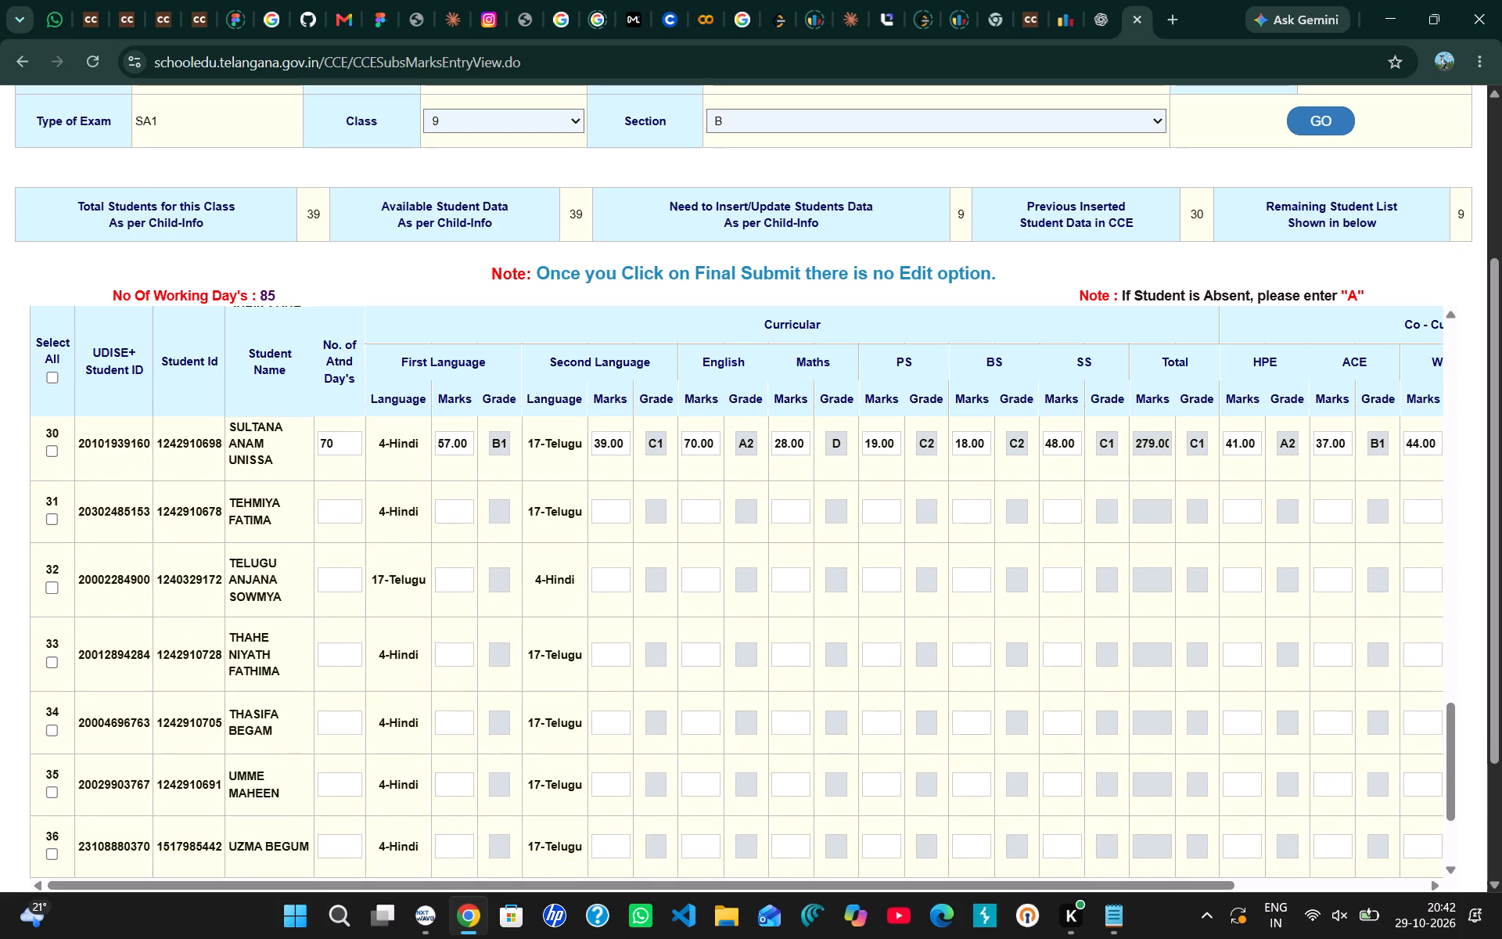
click(49, 453)
click(45, 522)
click(46, 583)
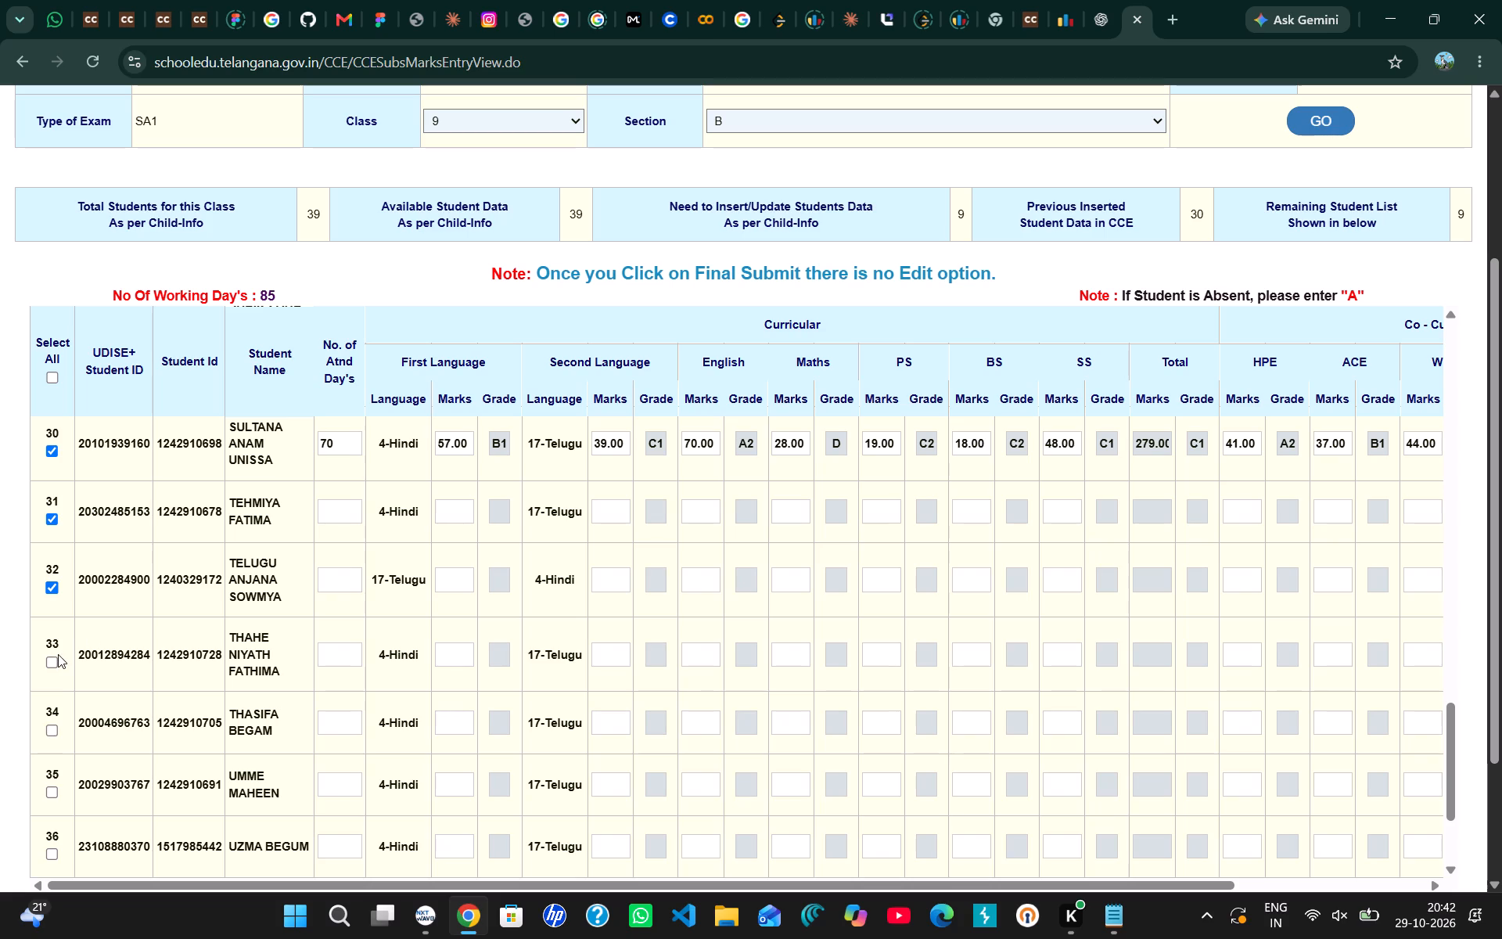
click(58, 654)
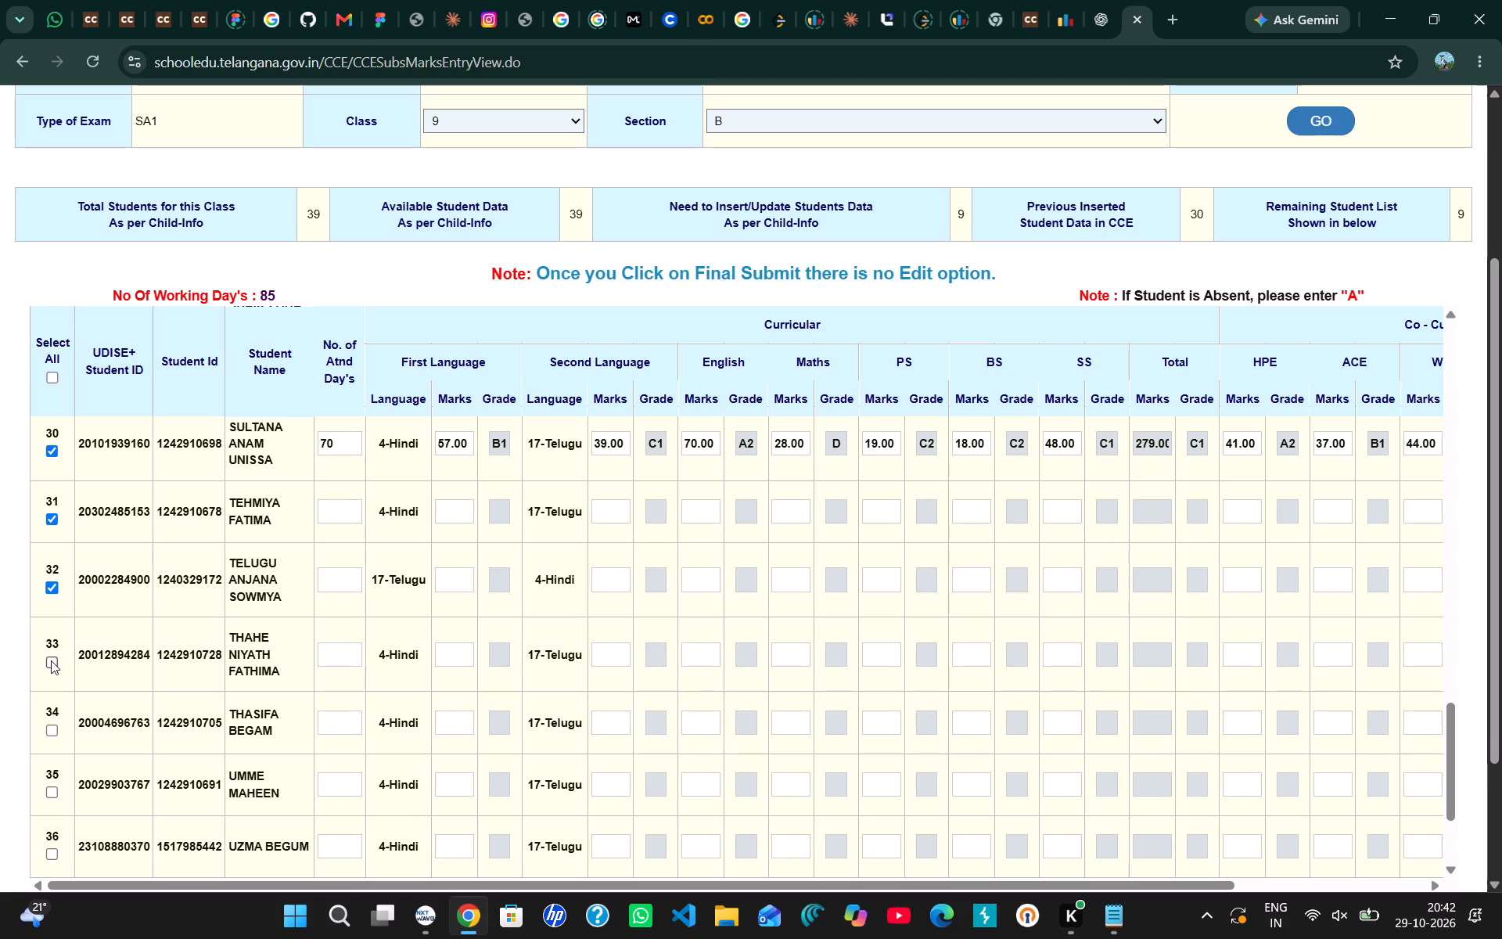
click(51, 660)
scroll(51, 660, down, 1)
click(49, 671)
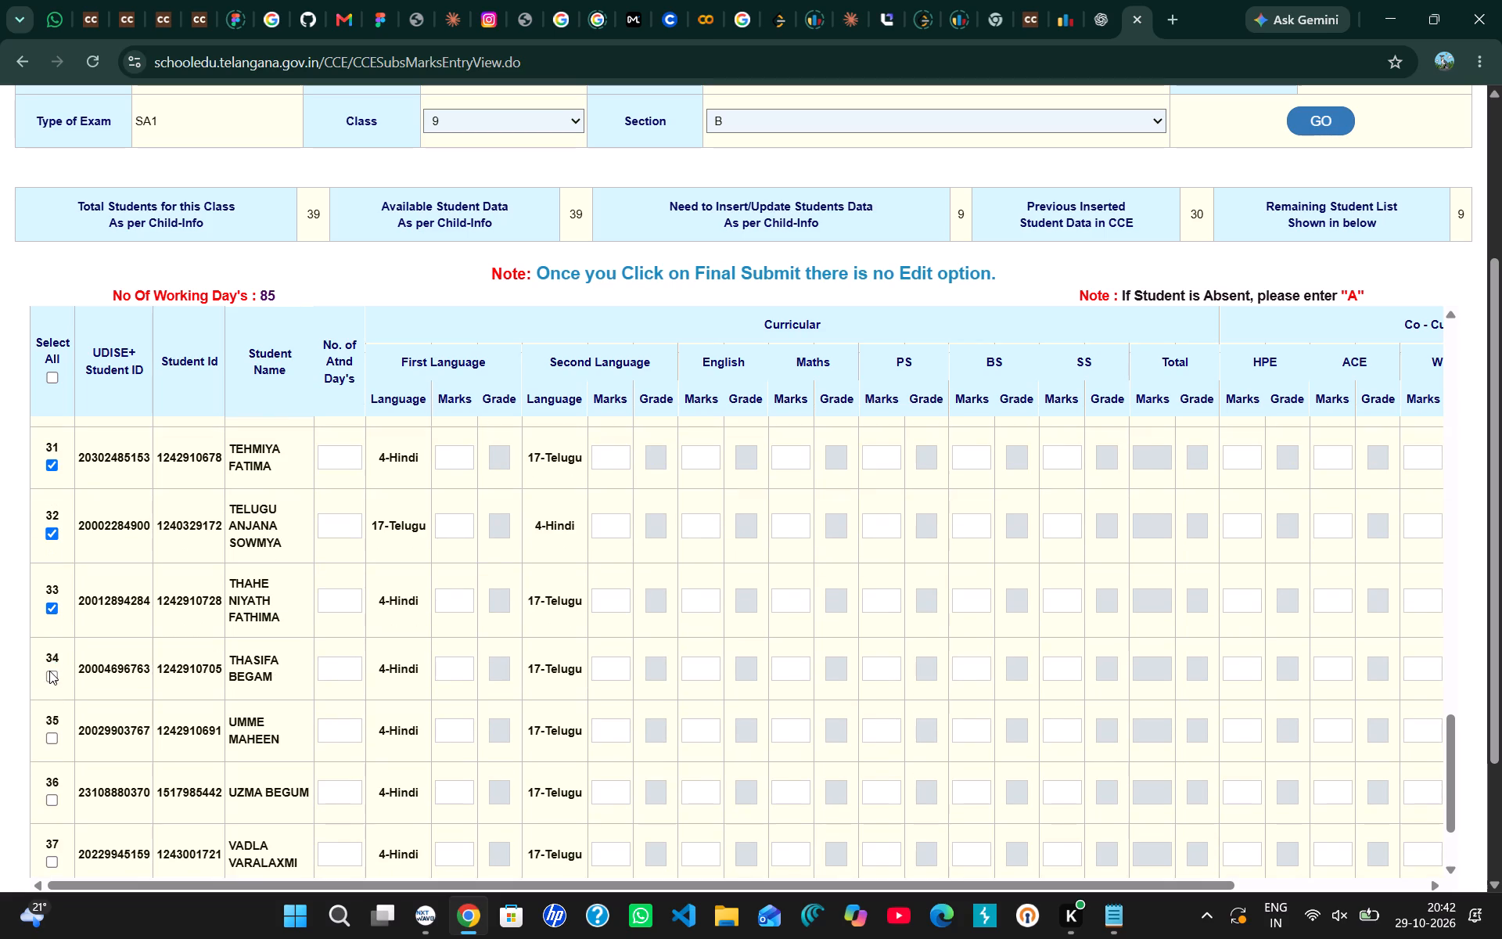
scroll(49, 671, down, 1)
click(45, 693)
scroll(45, 693, down, 1)
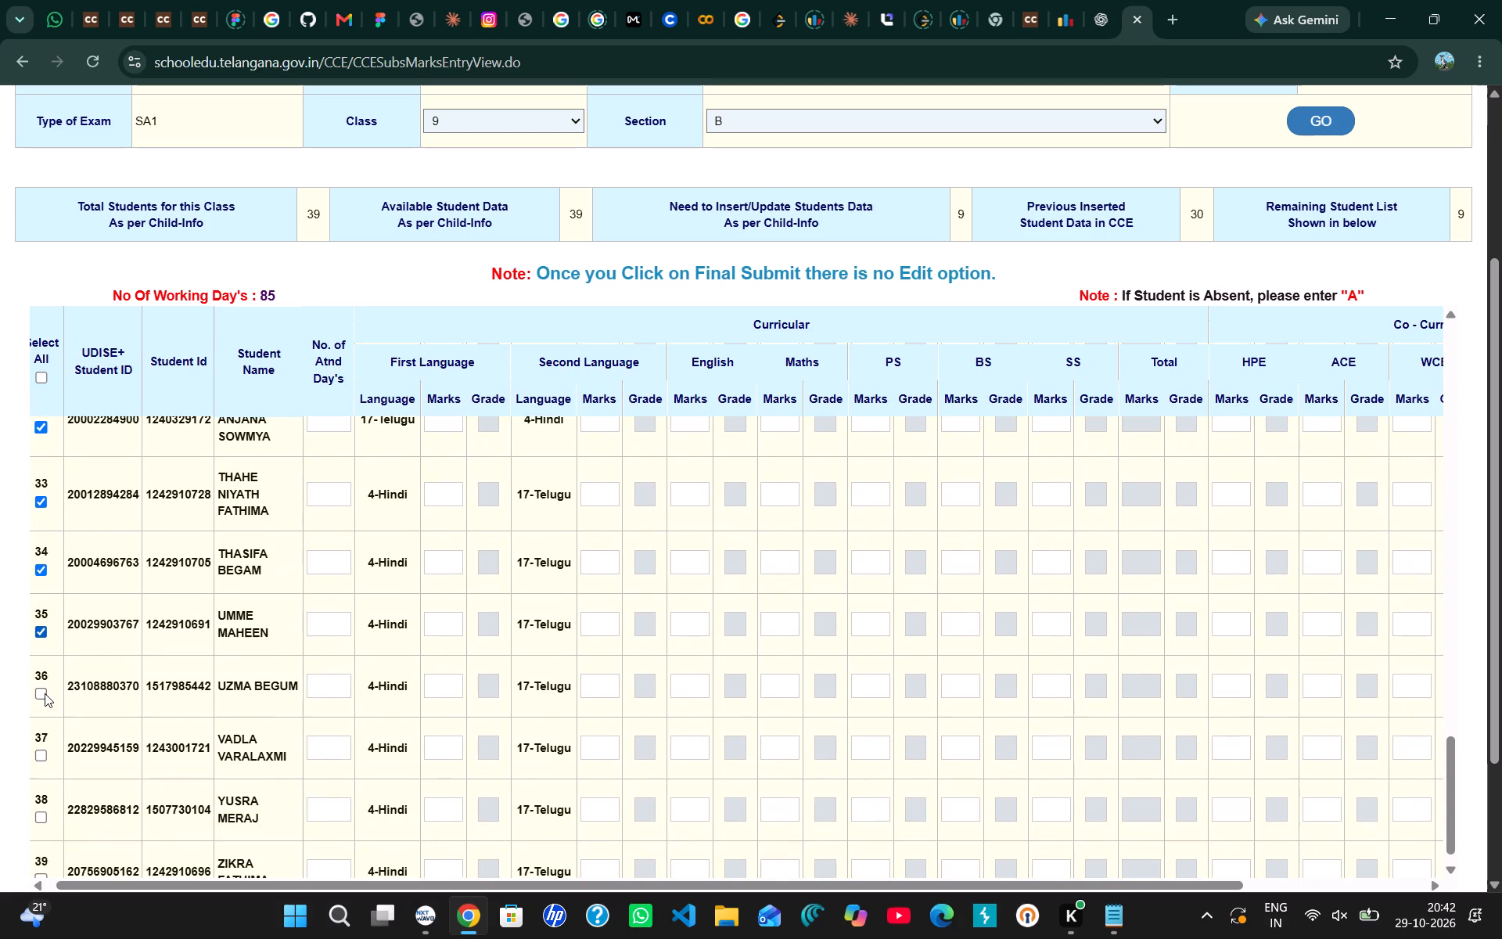
click(38, 693)
scroll(38, 693, right, 1)
click(52, 743)
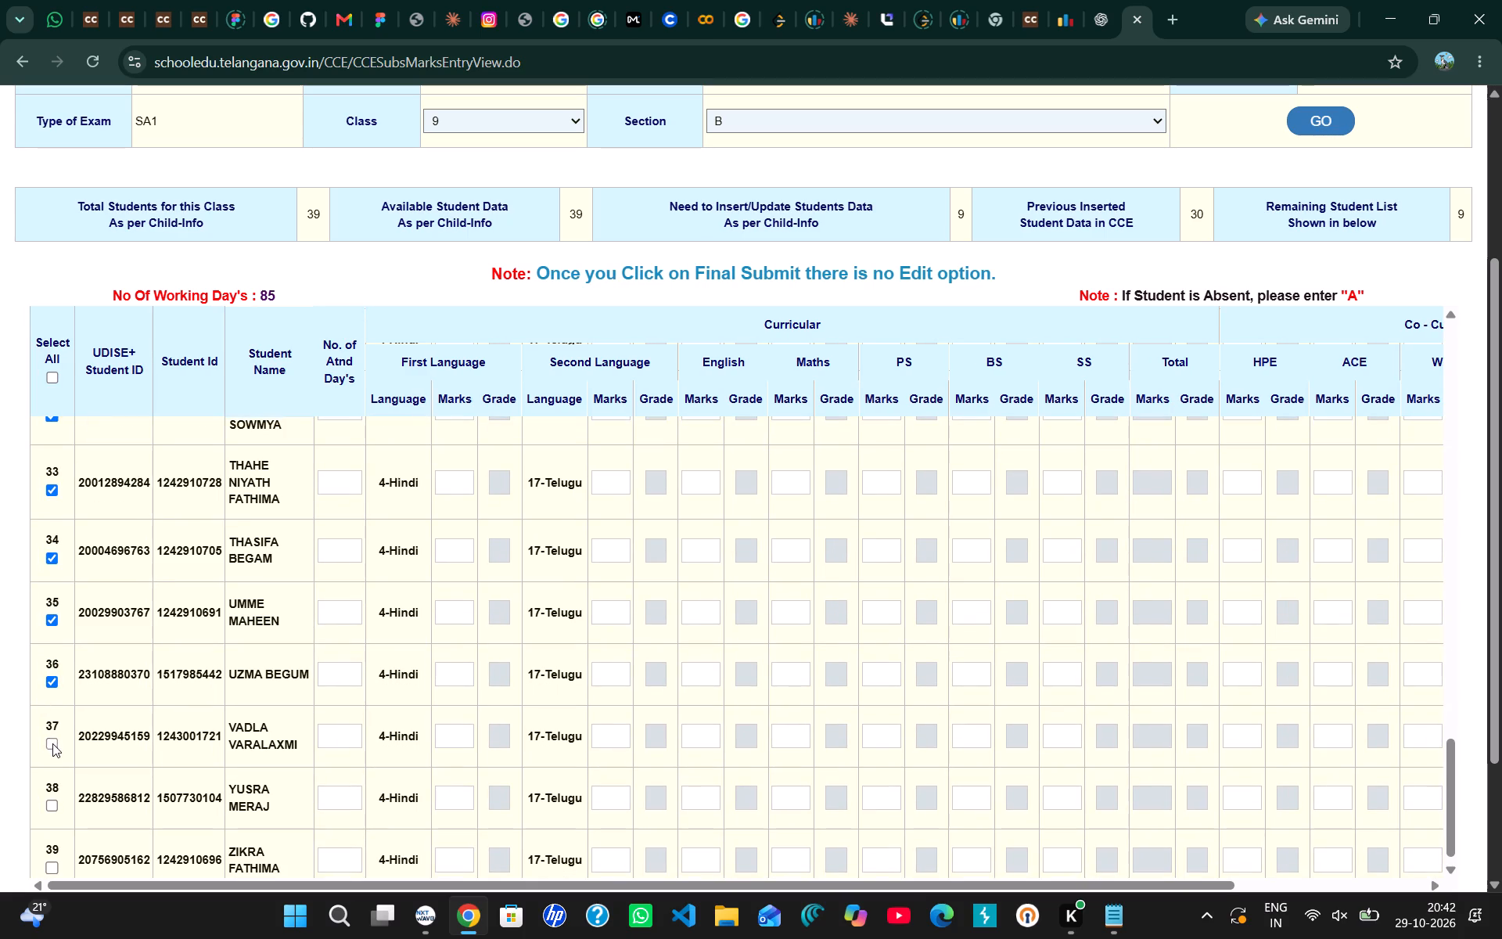
scroll(52, 743, down, 1)
click(56, 790)
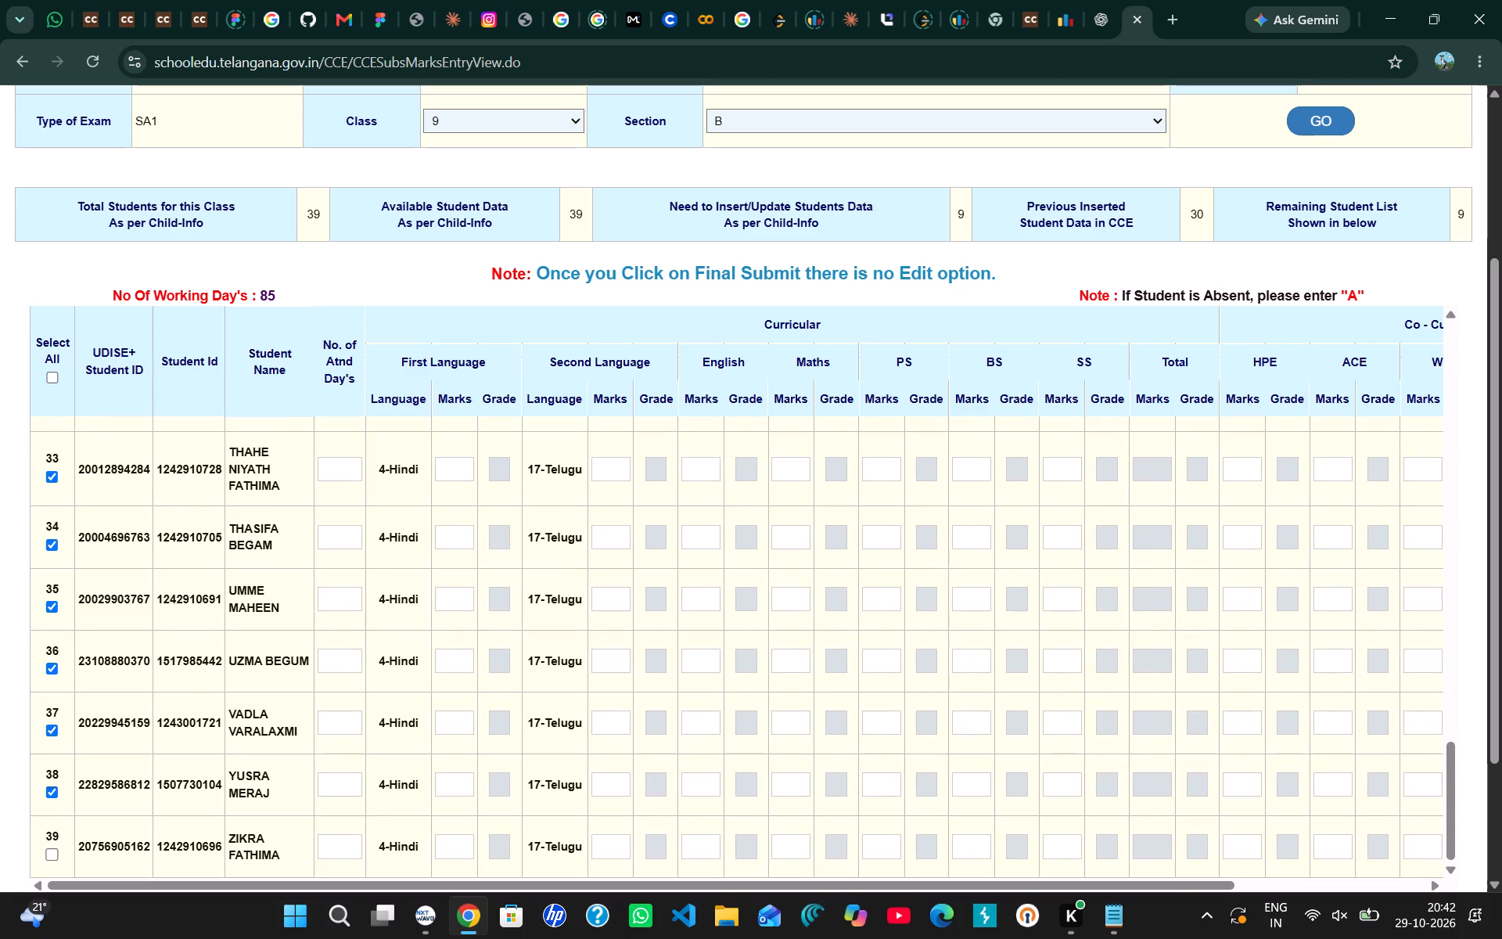
click(52, 860)
Enter row 31's attendance as 75 days and language marks: first language Hindi 52, second language Telugu 30.
scroll(52, 860, down, 2)
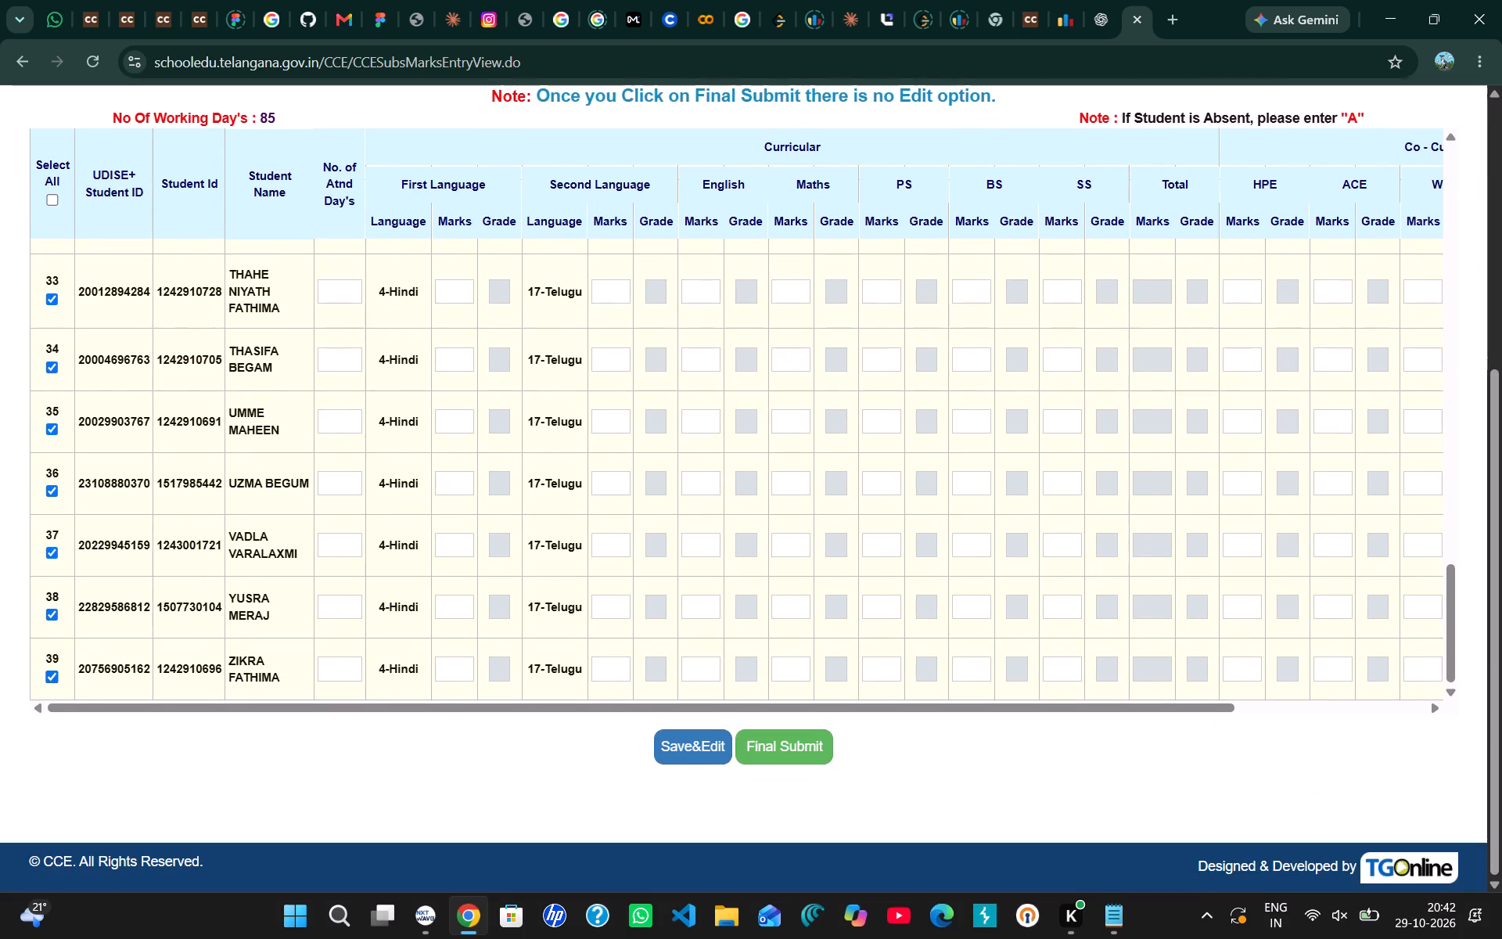
scroll(52, 860, up, 7)
scroll(52, 860, down, 1)
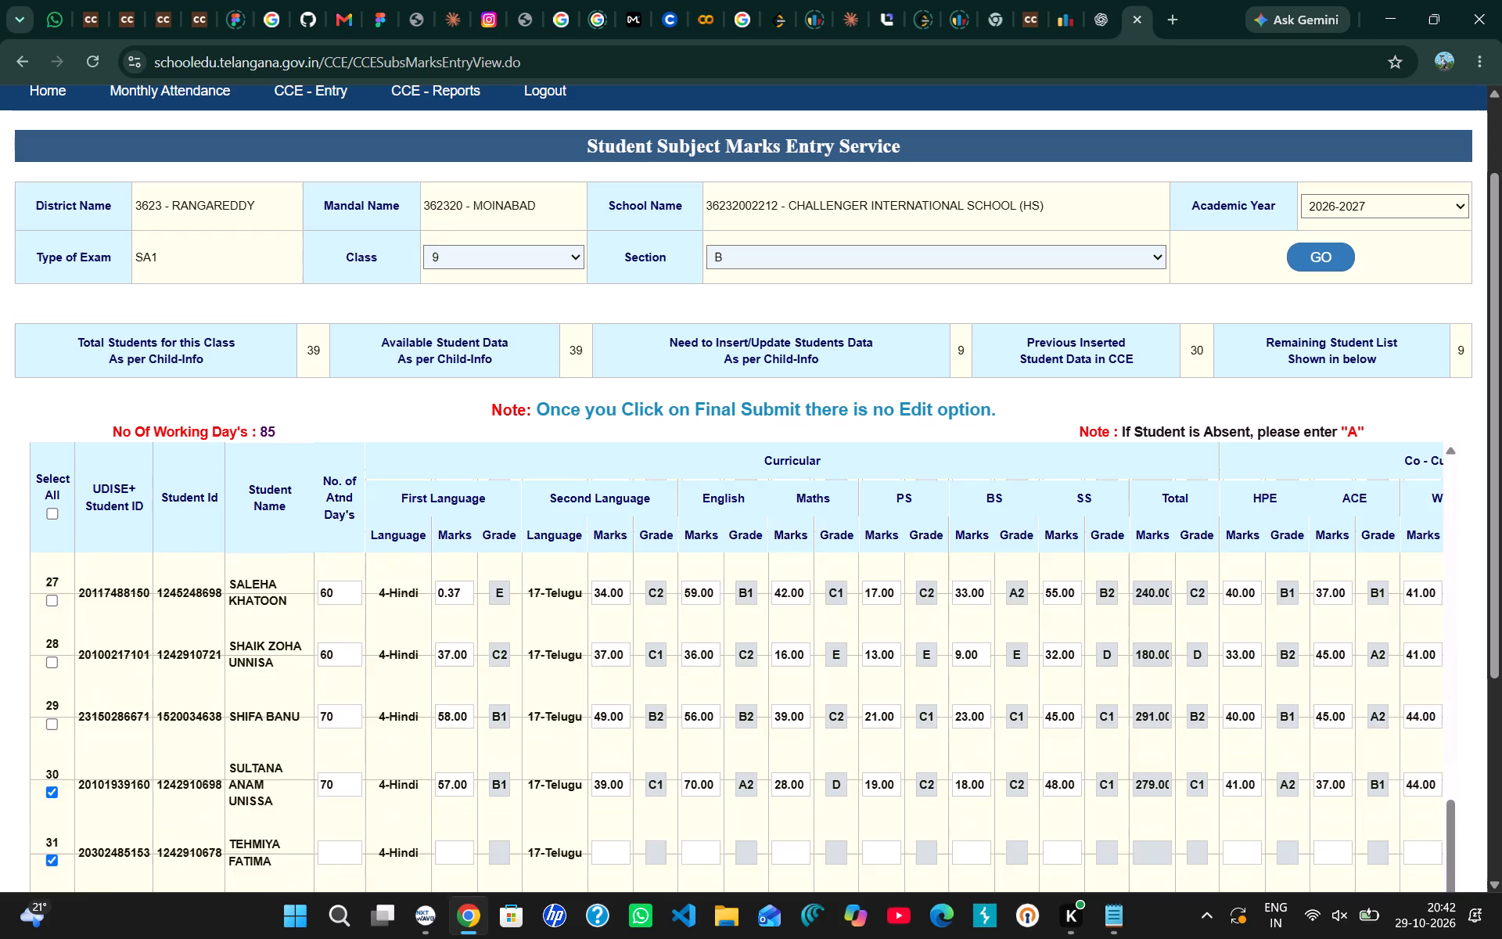
scroll(52, 860, down, 2)
scroll(52, 862, up, 3)
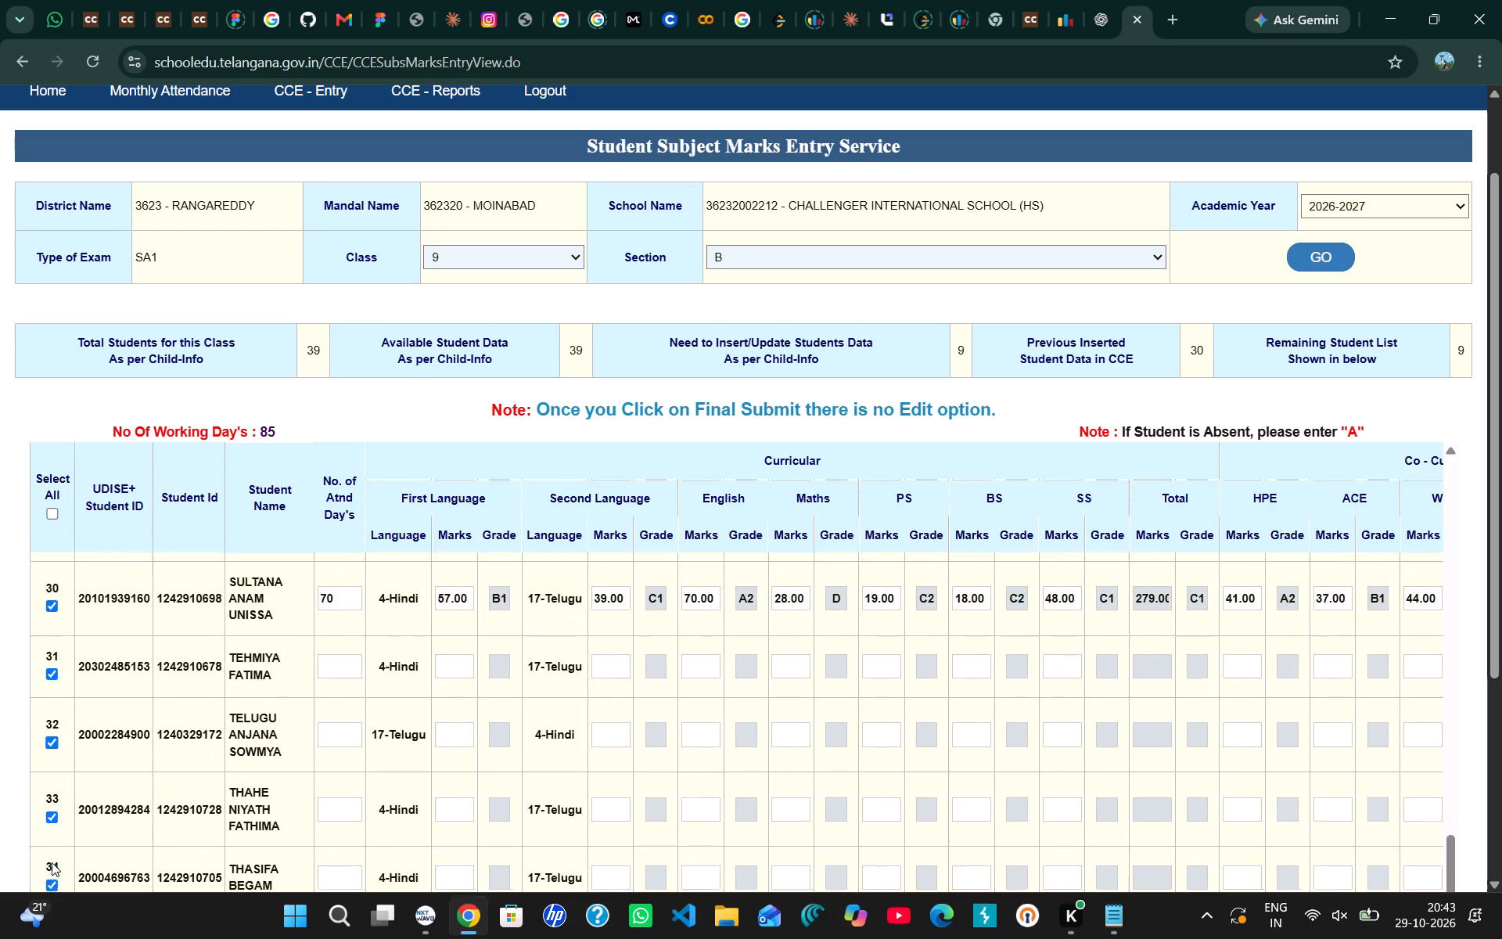
scroll(52, 862, up, 2)
scroll(52, 862, down, 1)
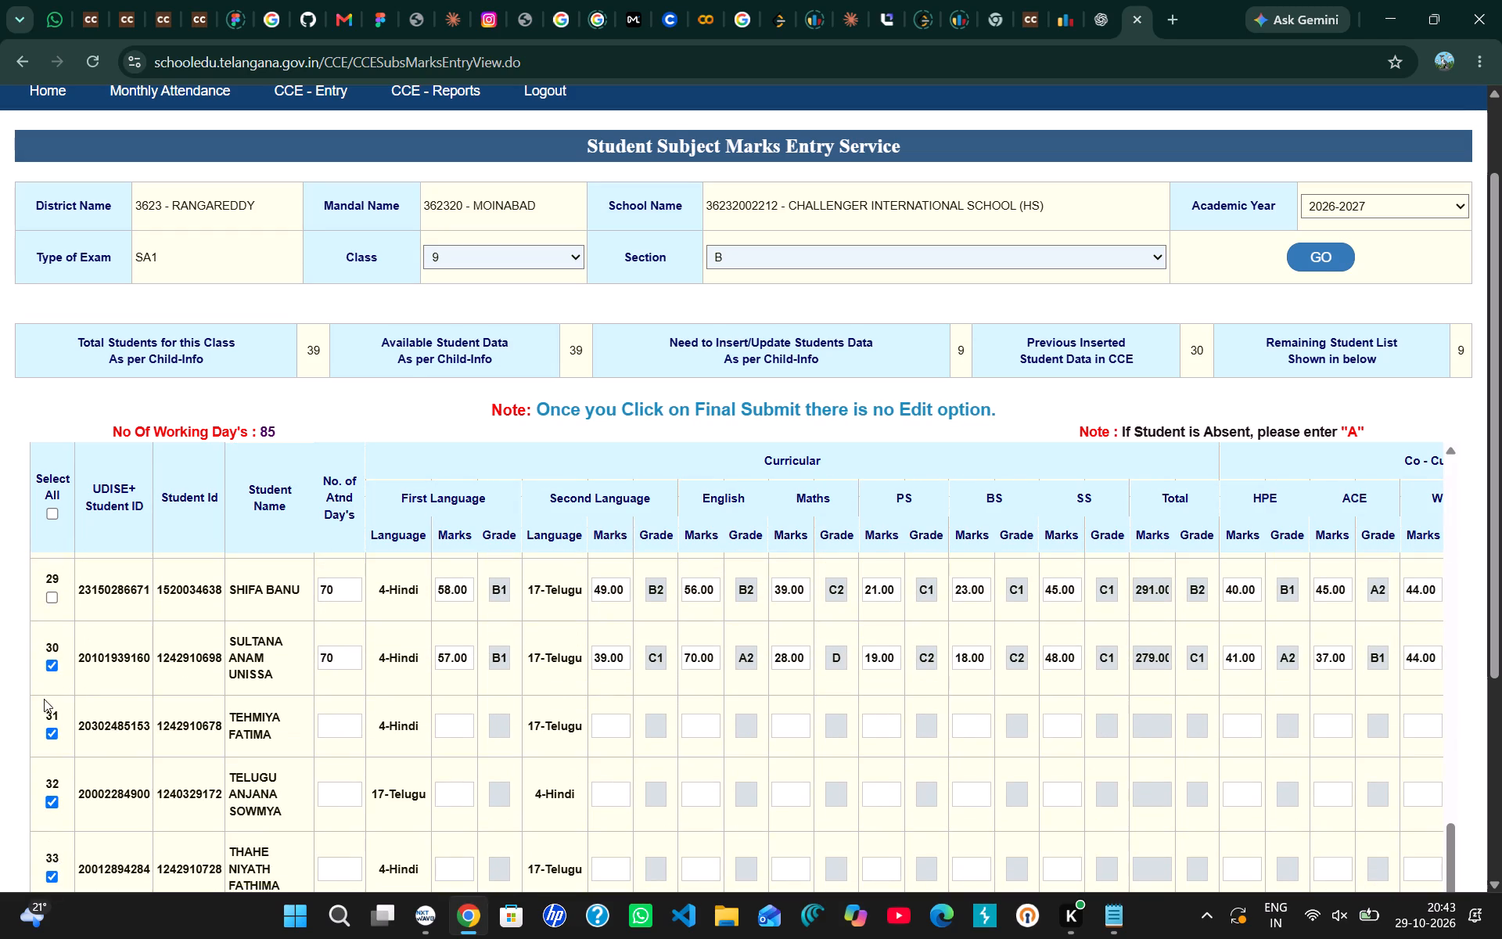
click(340, 731)
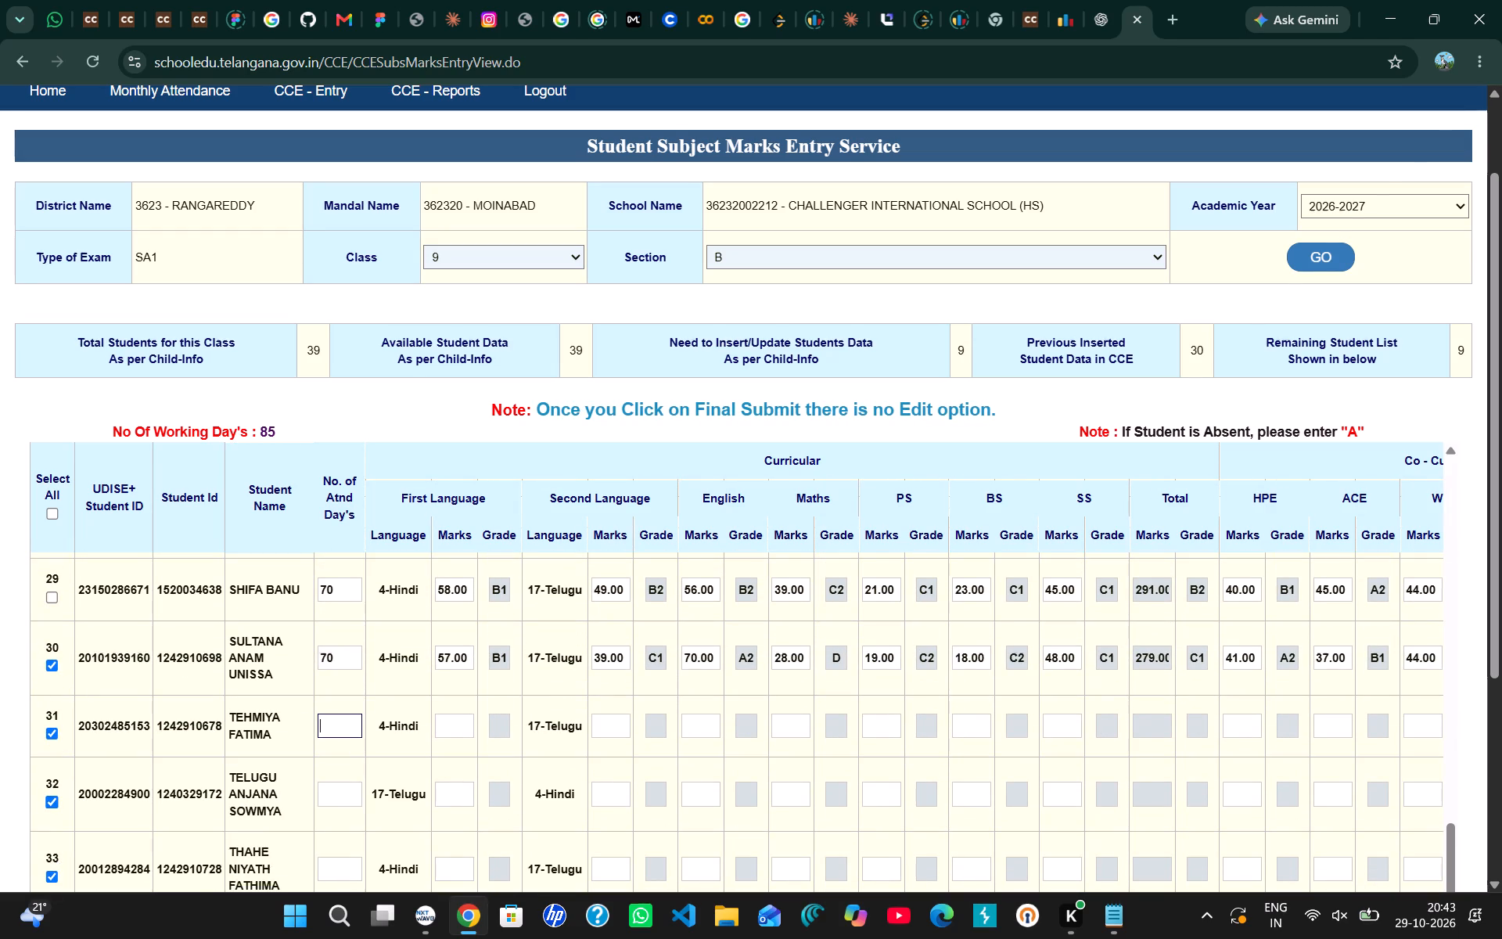
text(75)
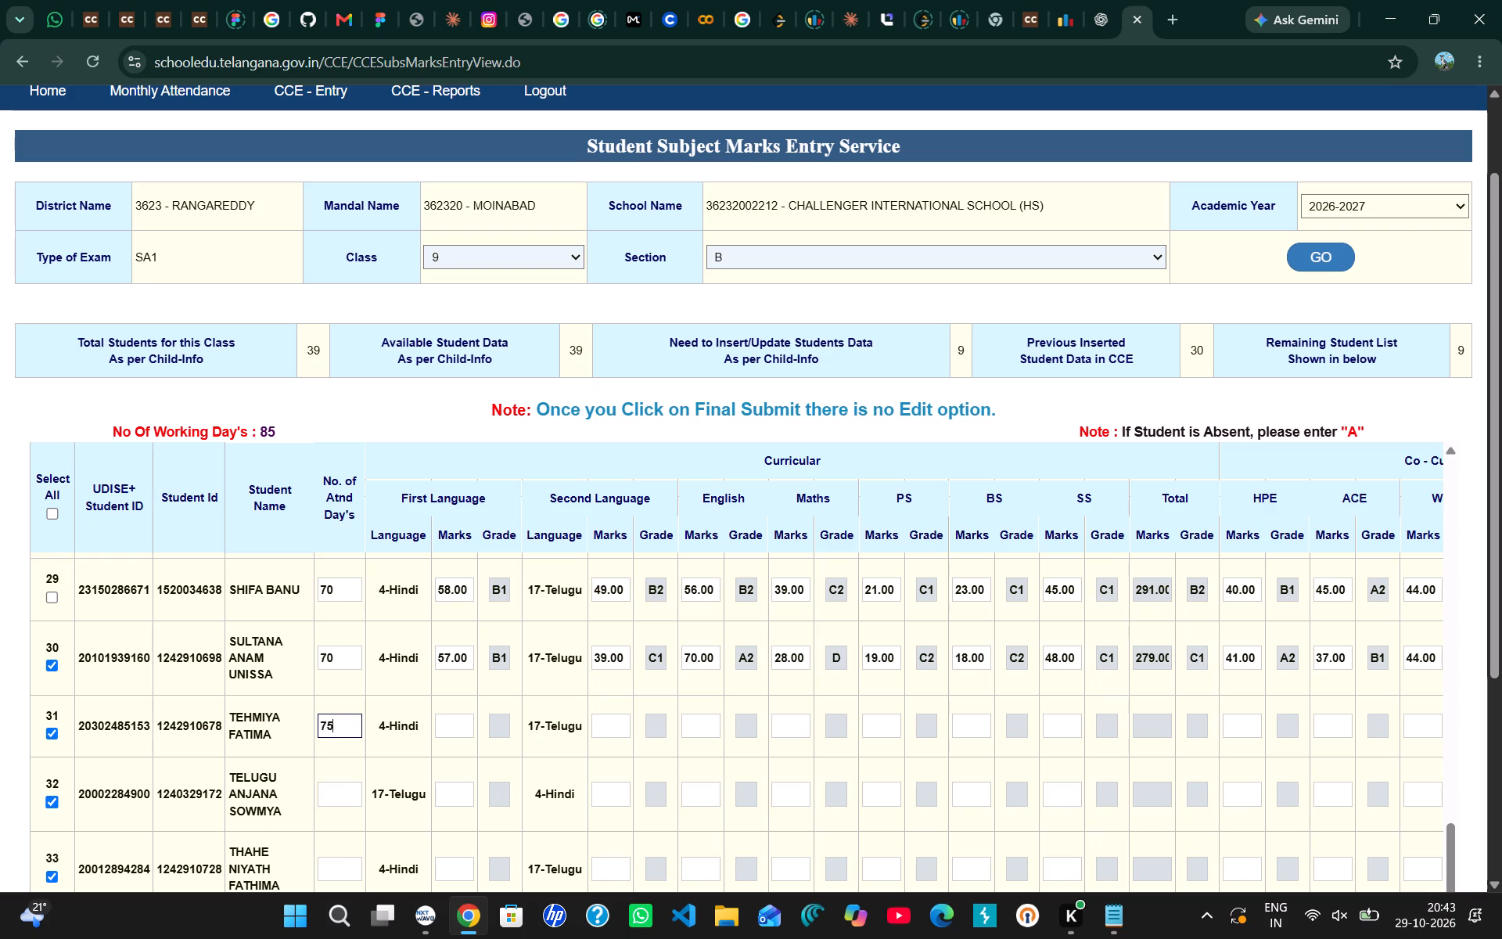
key(Tab)
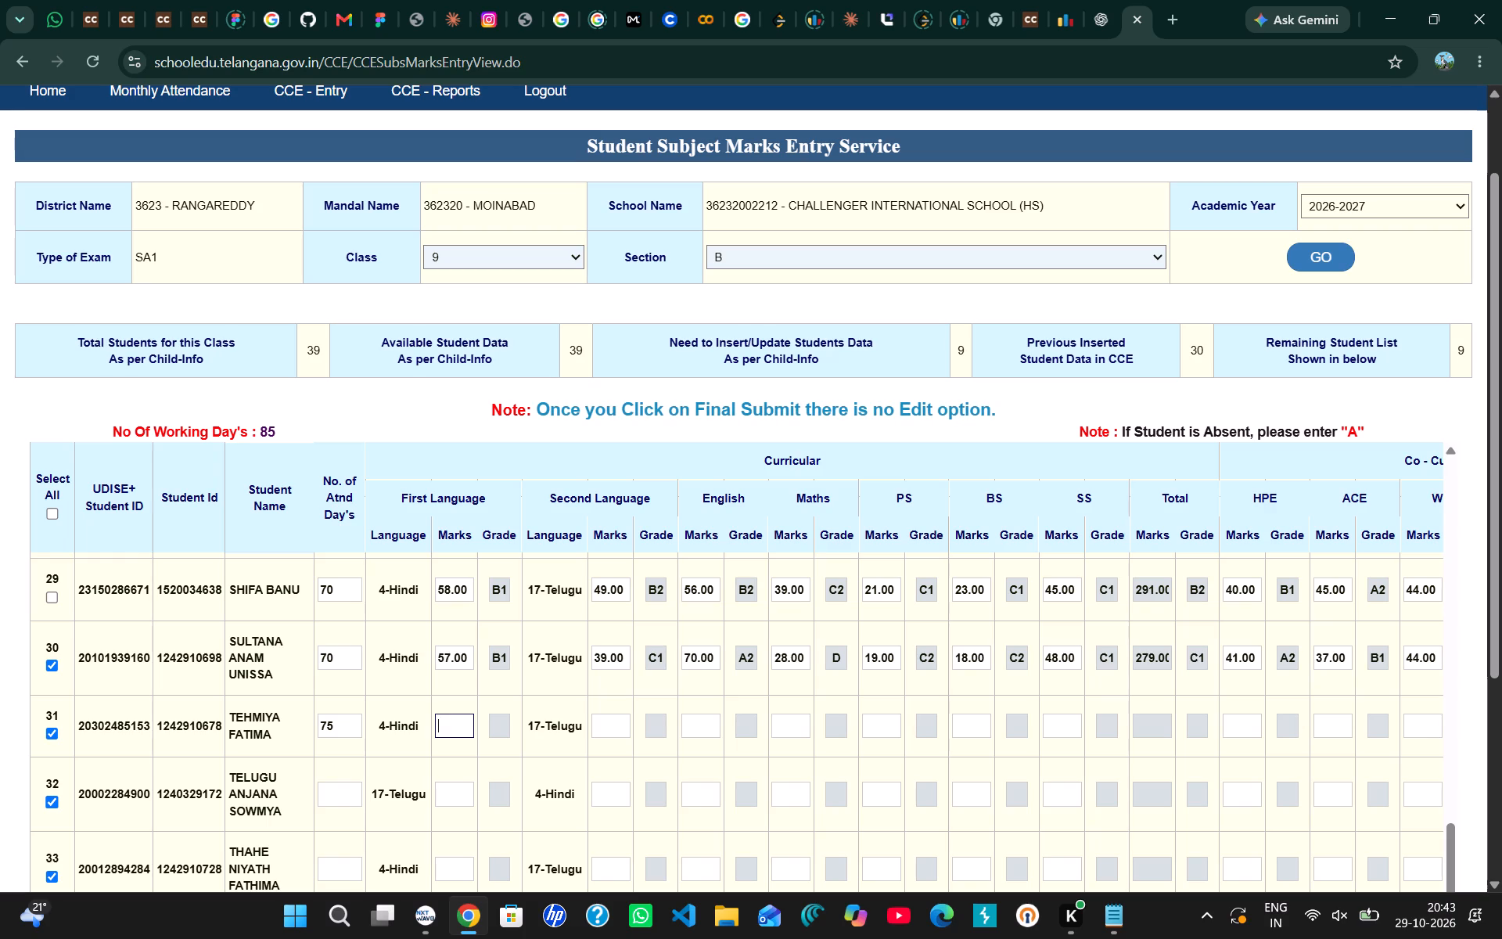
text(52)
key(Tab)
text(30)
key(Tab)
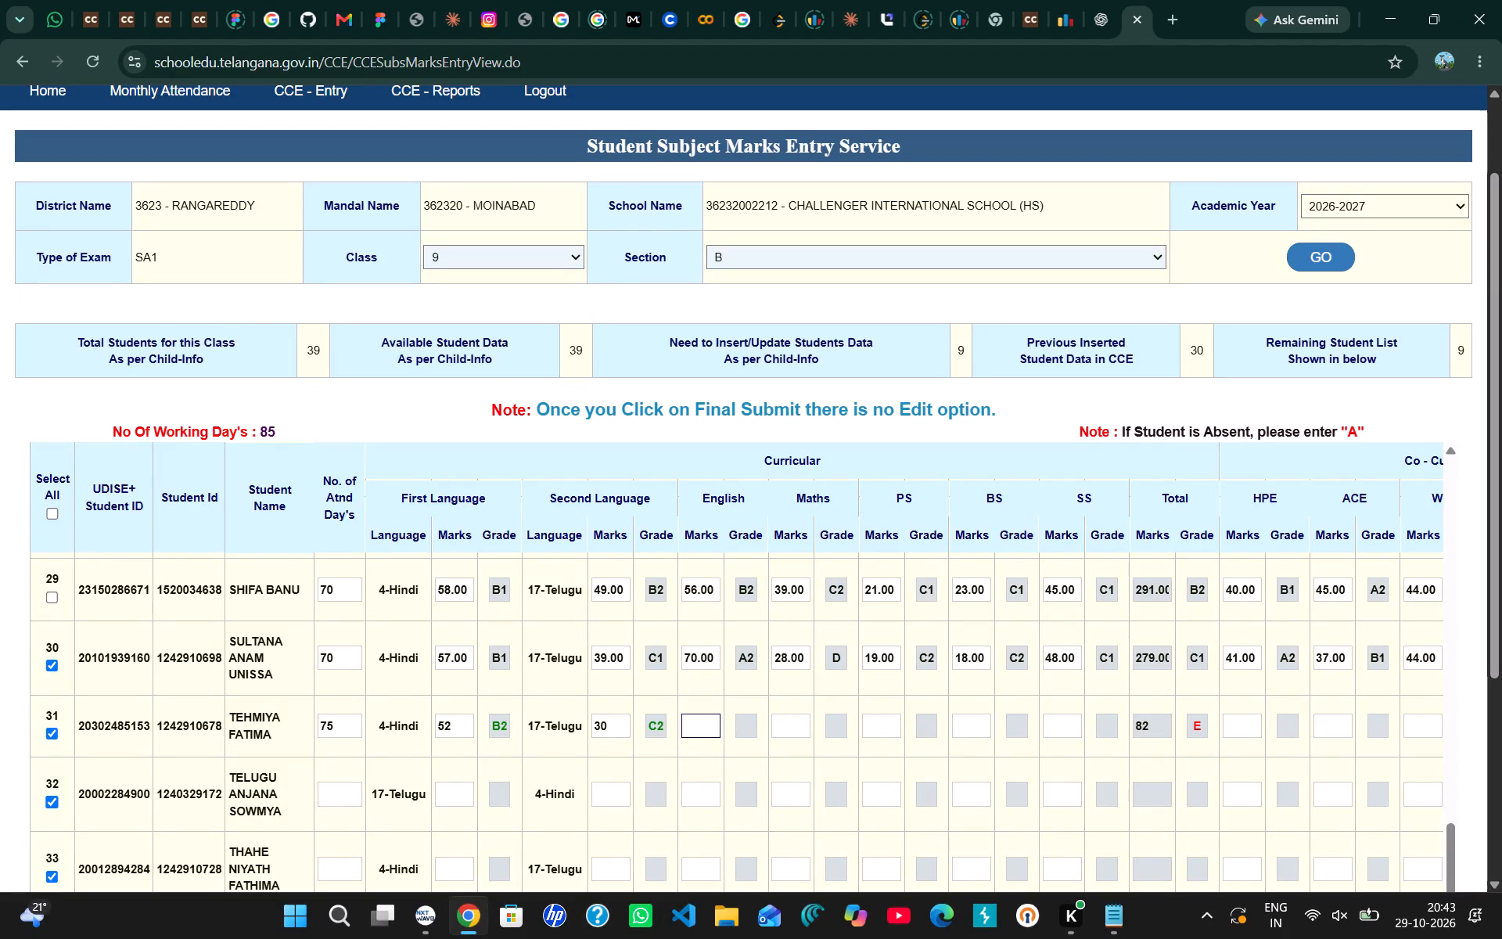
Enter row 31's remaining curricular marks: English 52, Maths 39, PS 21, BS 17 and SS 47.
text(52)
key(Tab)
key(2)
key(BackSpace)
text(39)
key(Tab)
text(21)
key(Tab)
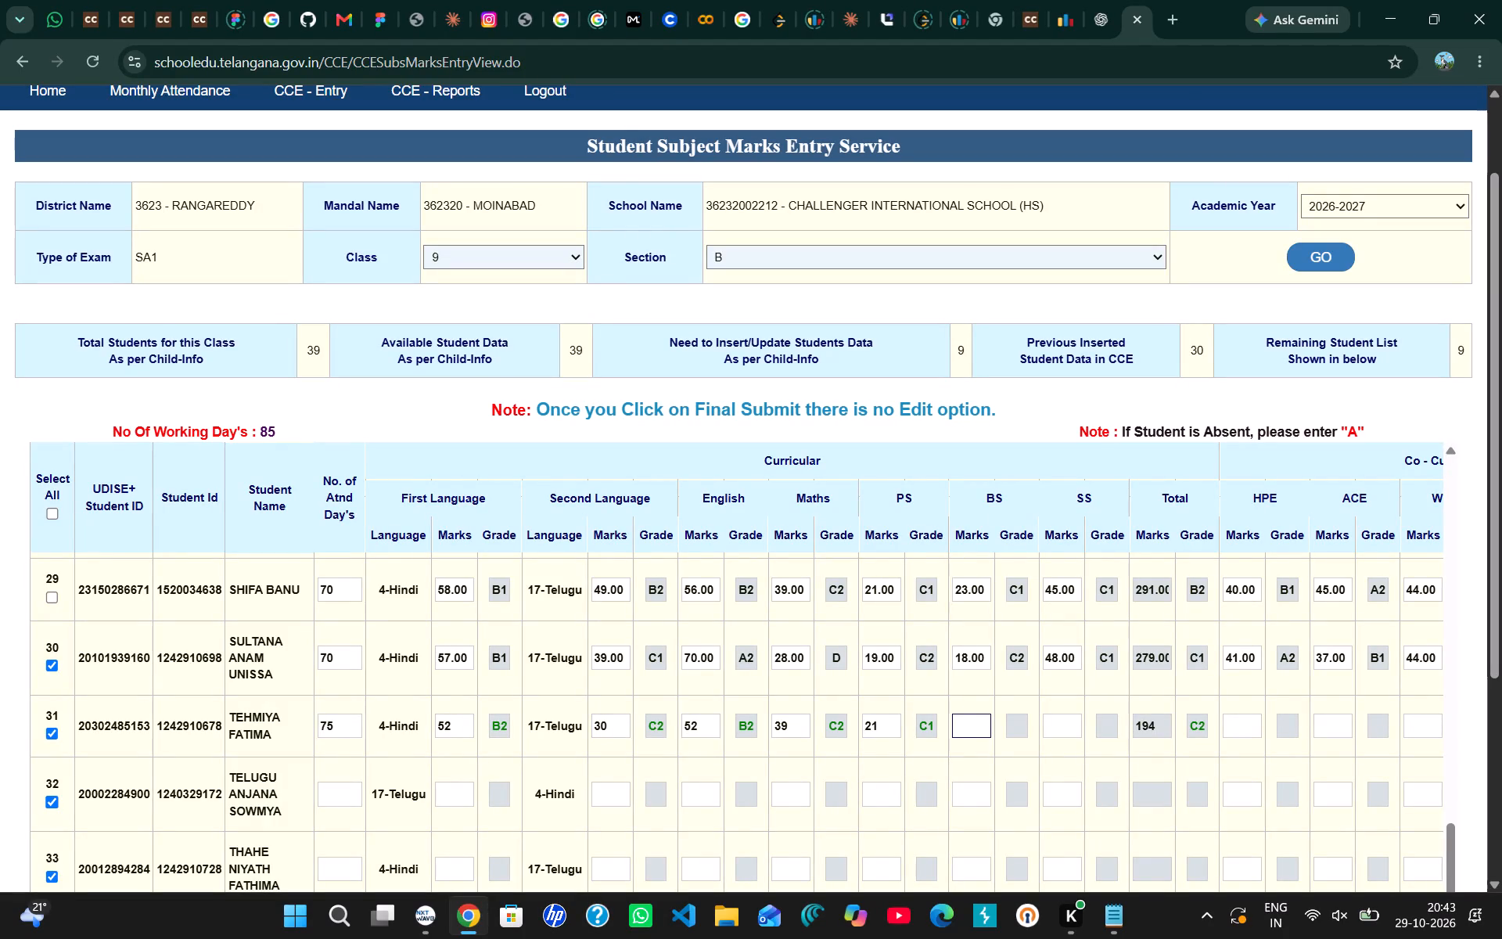
text(17)
key(Tab)
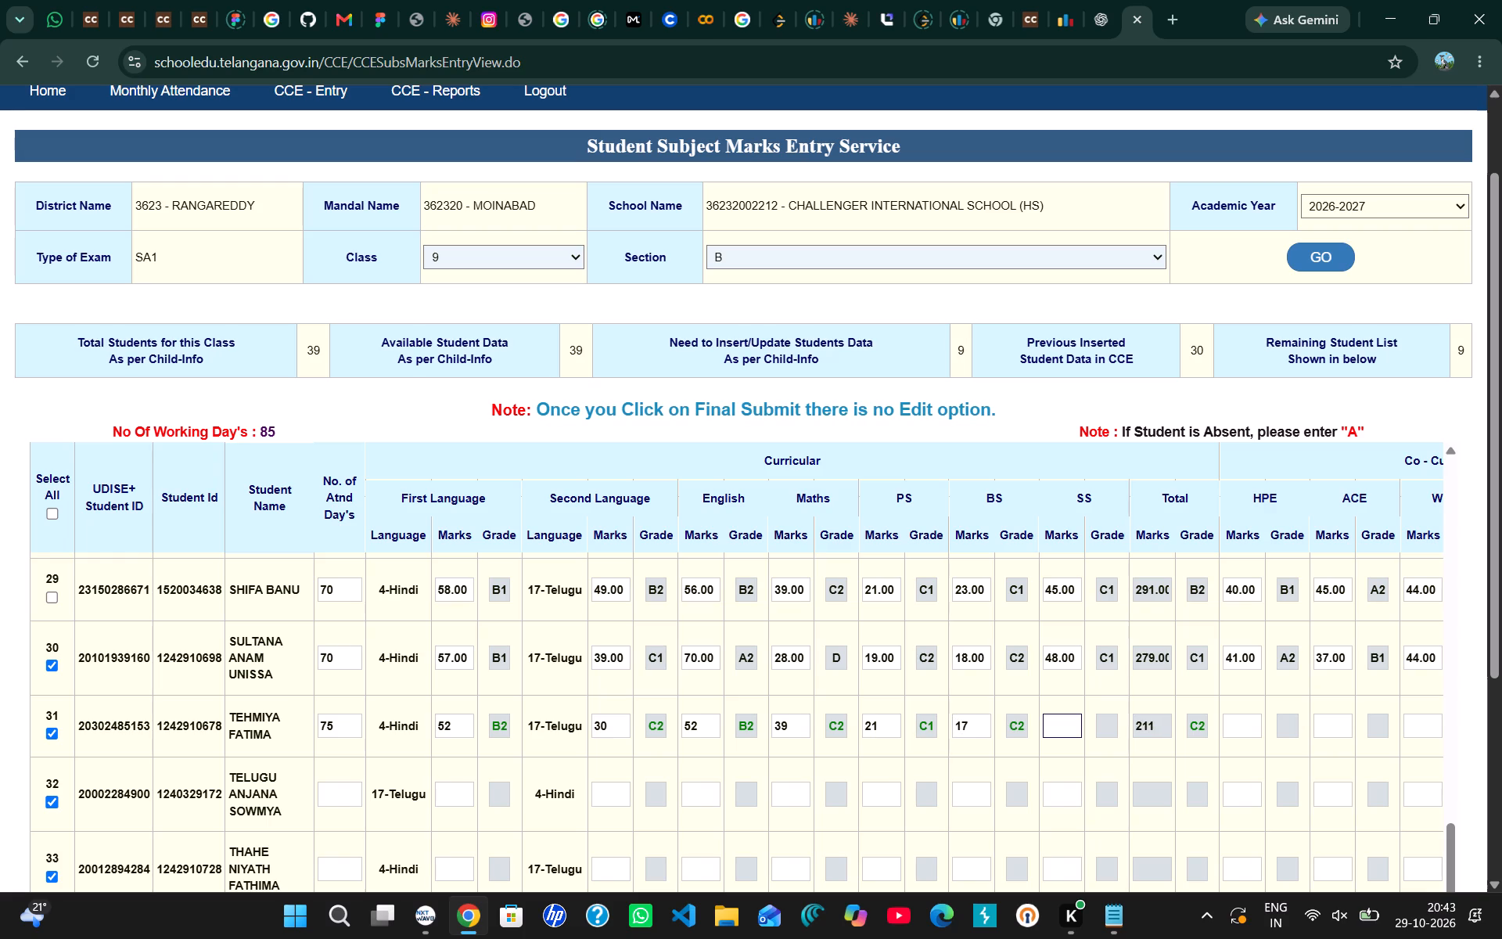
text(47)
key(Tab)
Enter row 31's co-curricular marks: HPE 47, ACE 39, WCE 35 and VELS 44.
scroll(340, 731, left, 2)
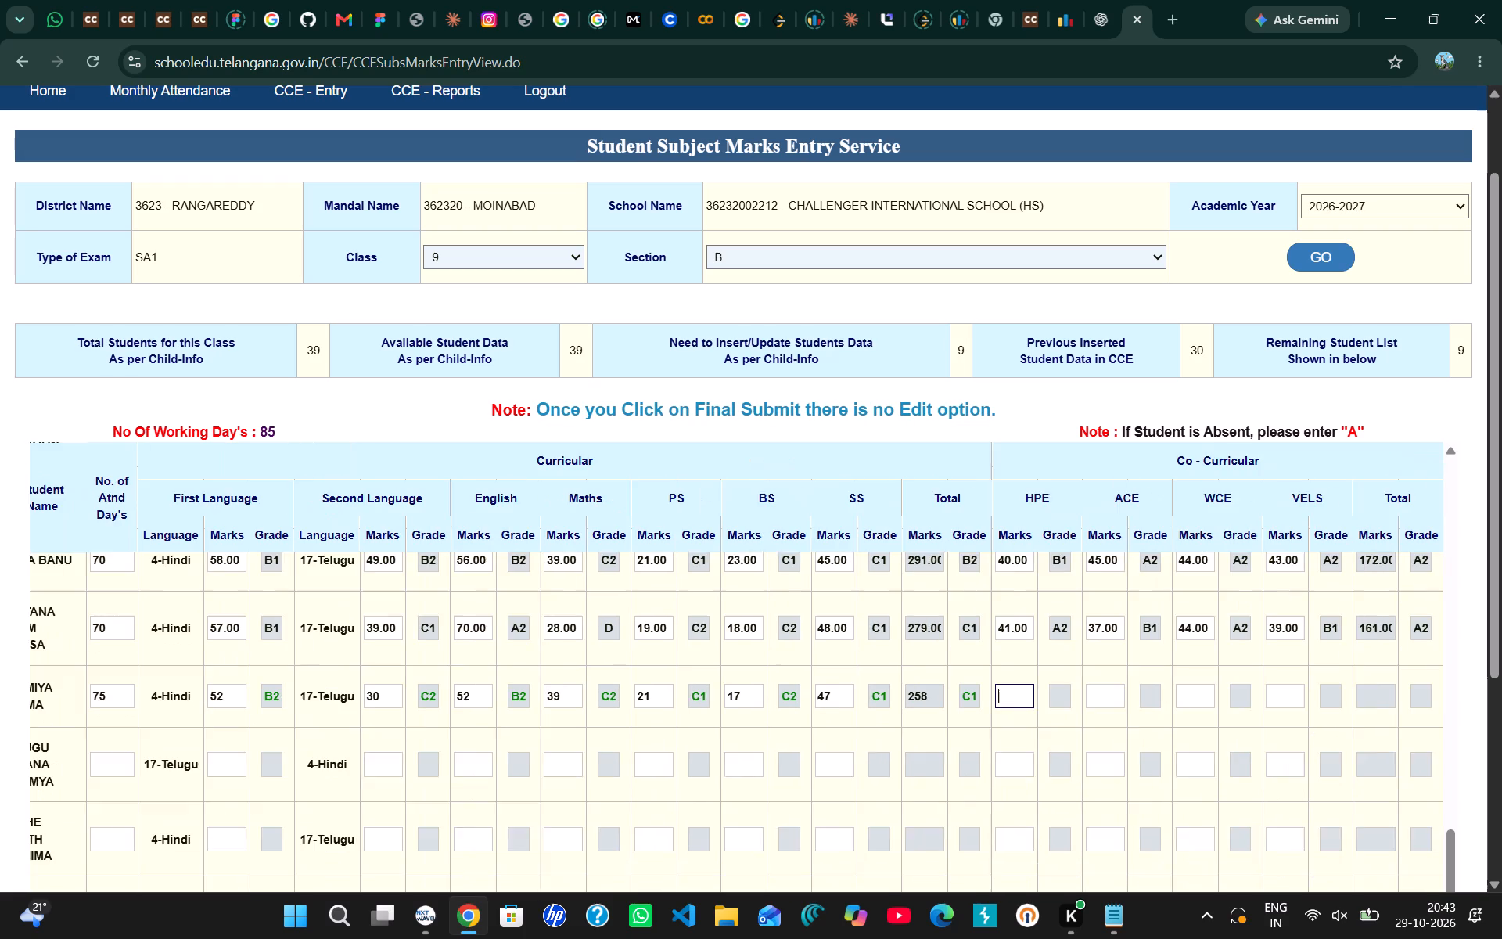
scroll(340, 731, up, 1)
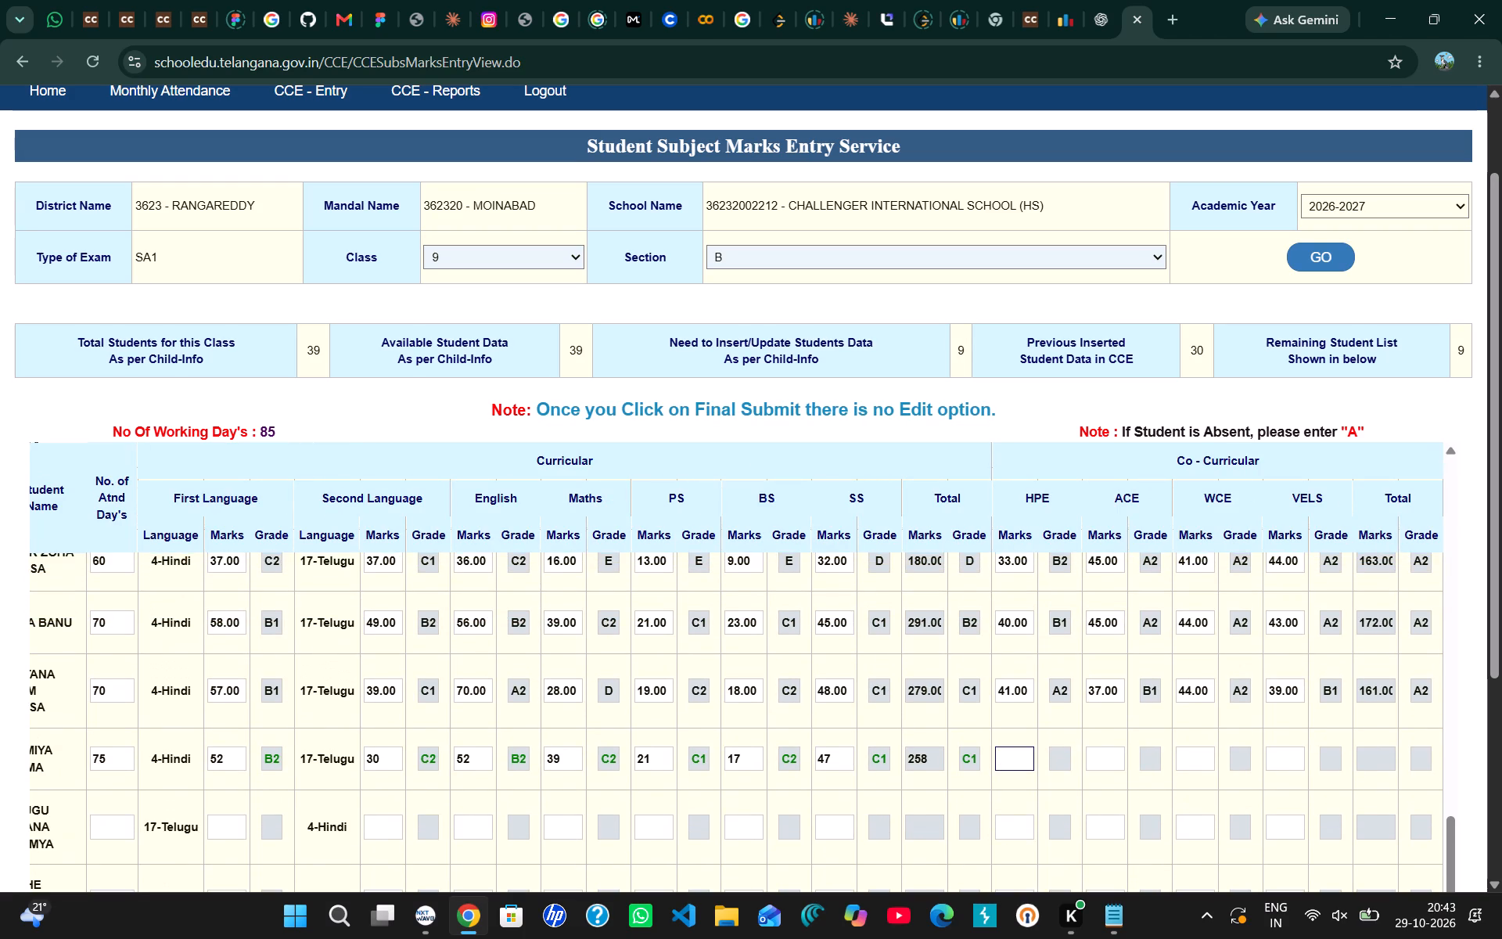
text(47)
key(Tab)
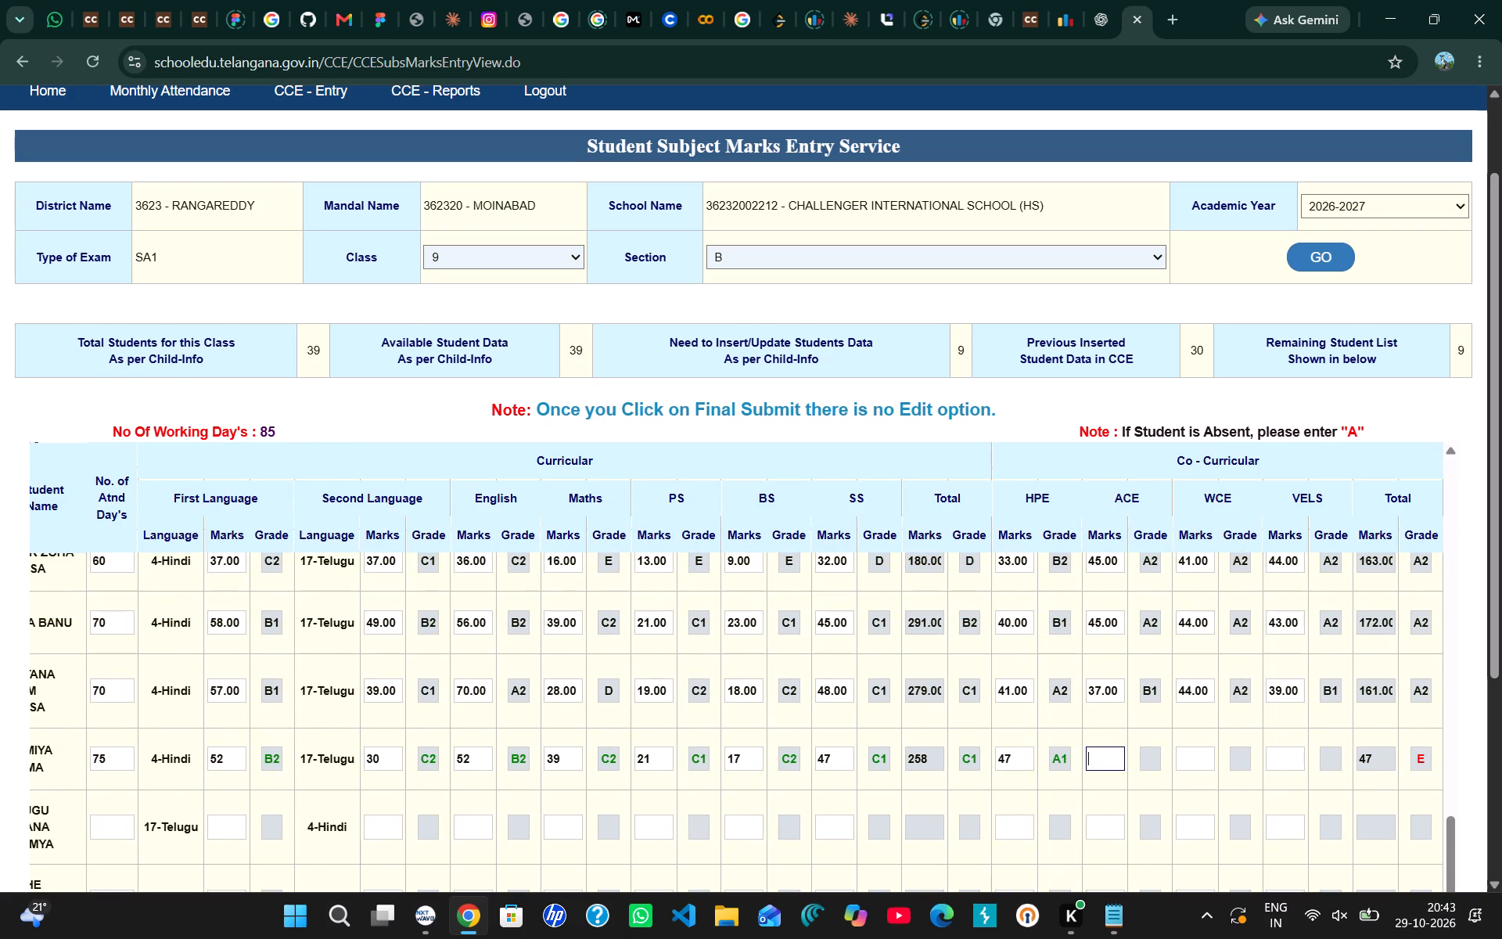
text(39)
key(Tab)
key(3)
key(5)
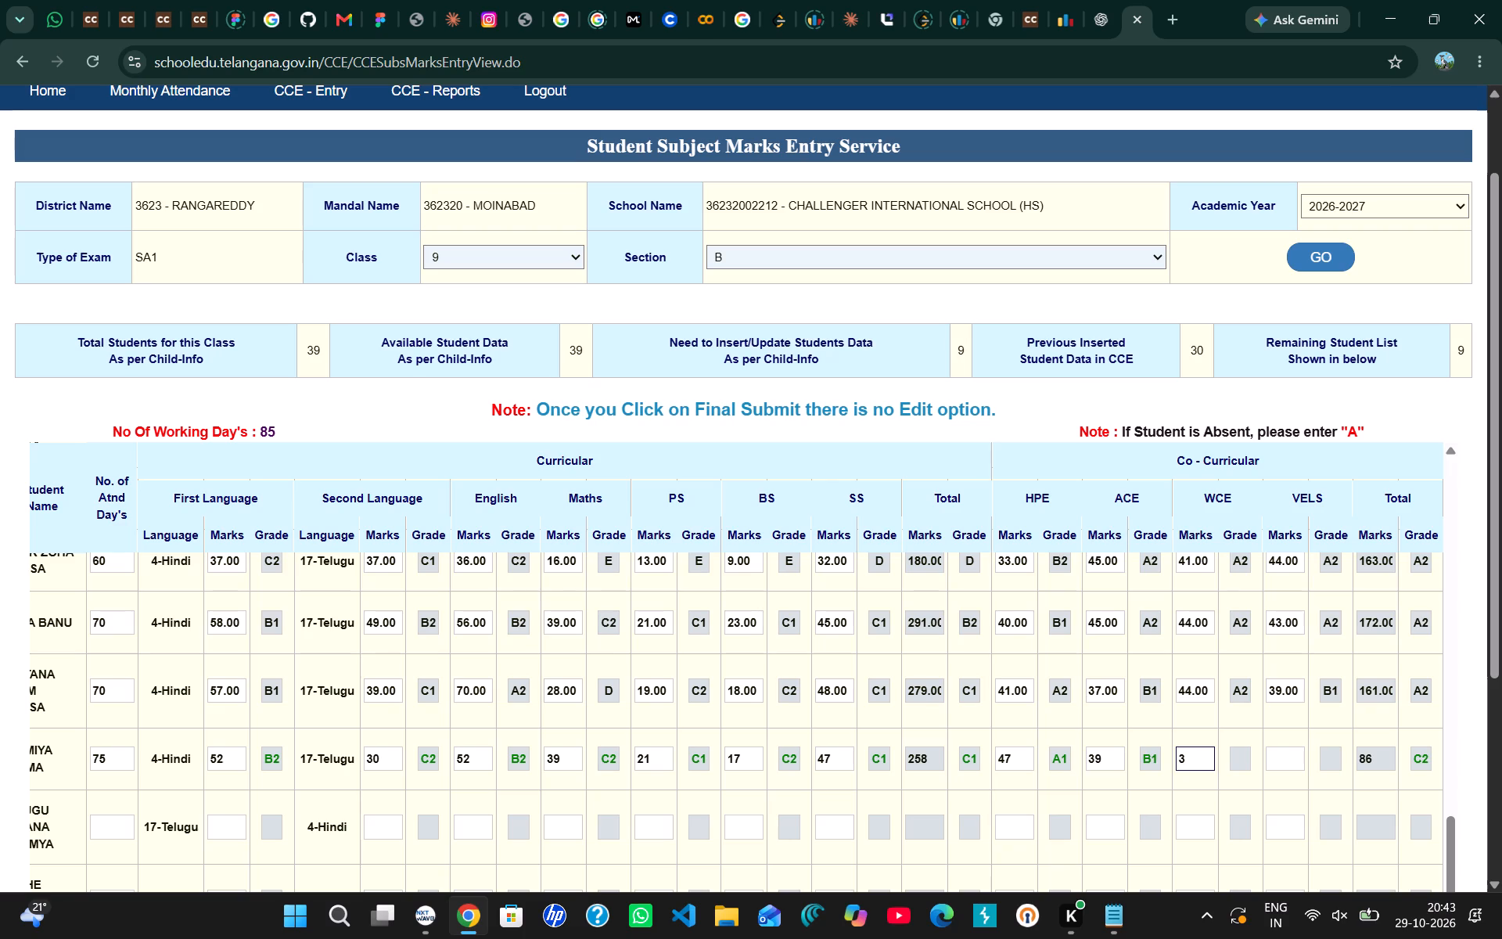
key(Tab)
text(44)
key(Tab)
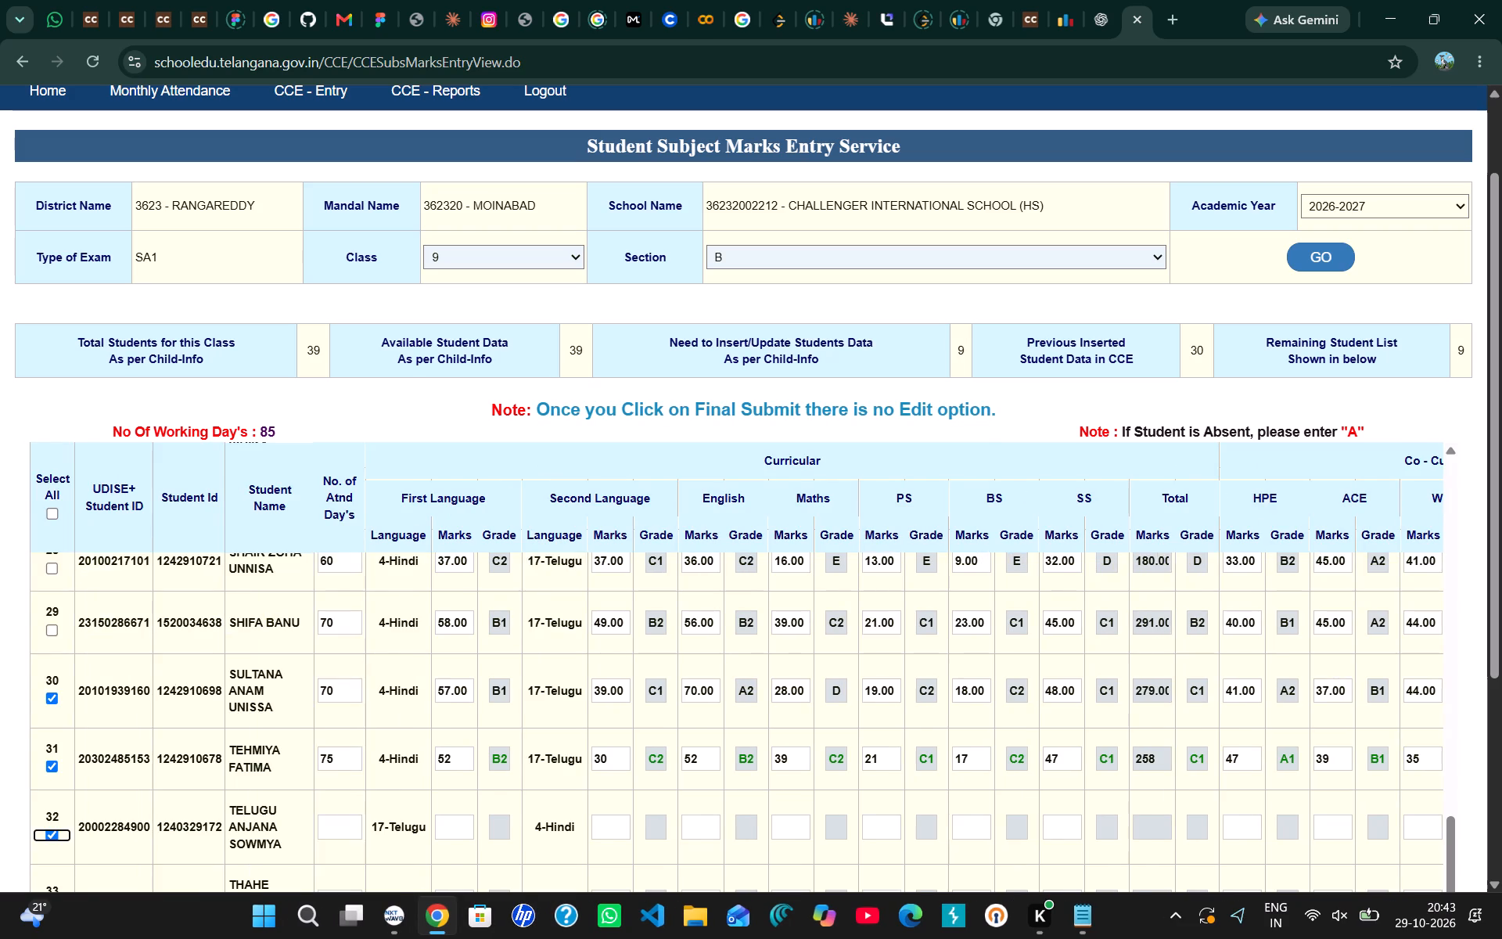
Enter row 32's attendance as 60 days and language marks: first language Telugu 35, second language Hindi 40.
scroll(340, 731, left, 10)
scroll(340, 731, right, 11)
scroll(340, 731, down, 1)
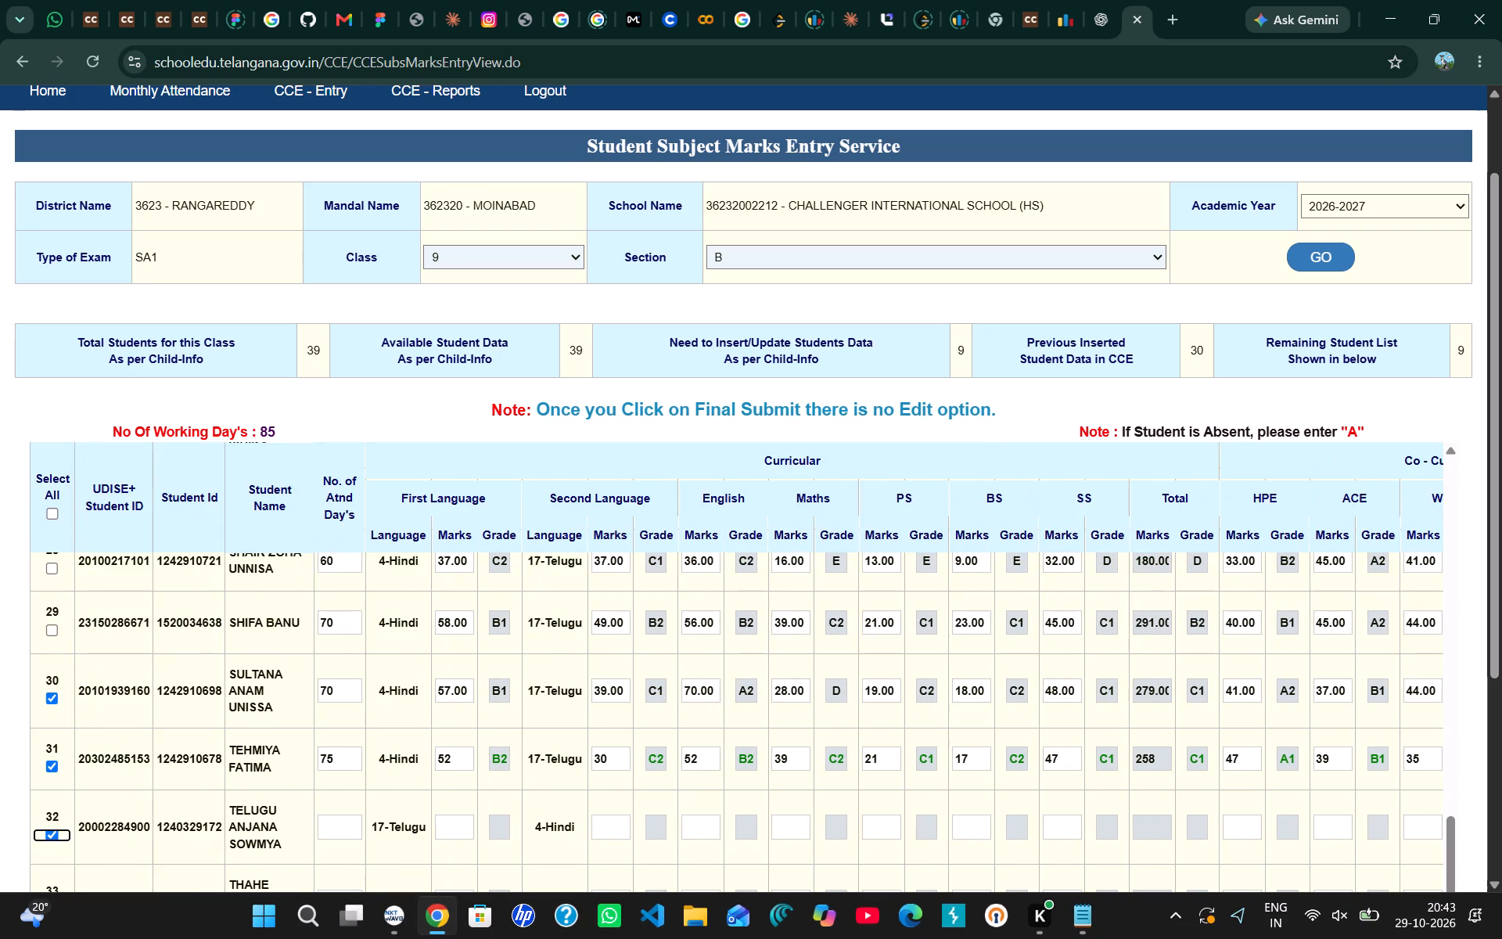
scroll(340, 731, down, 1)
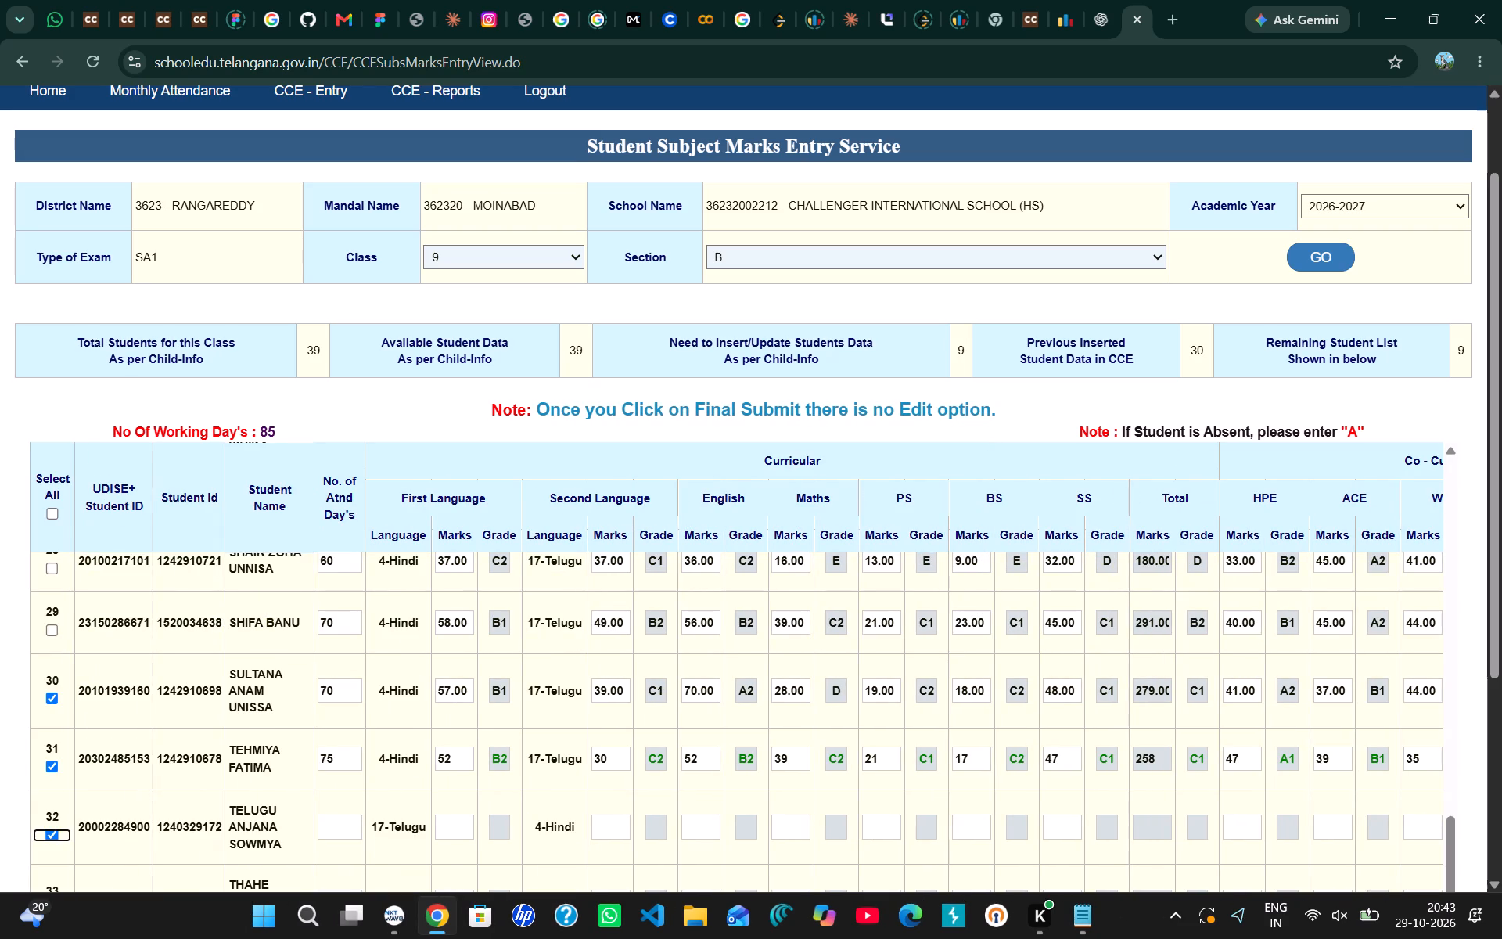
click(347, 826)
scroll(347, 826, down, 1)
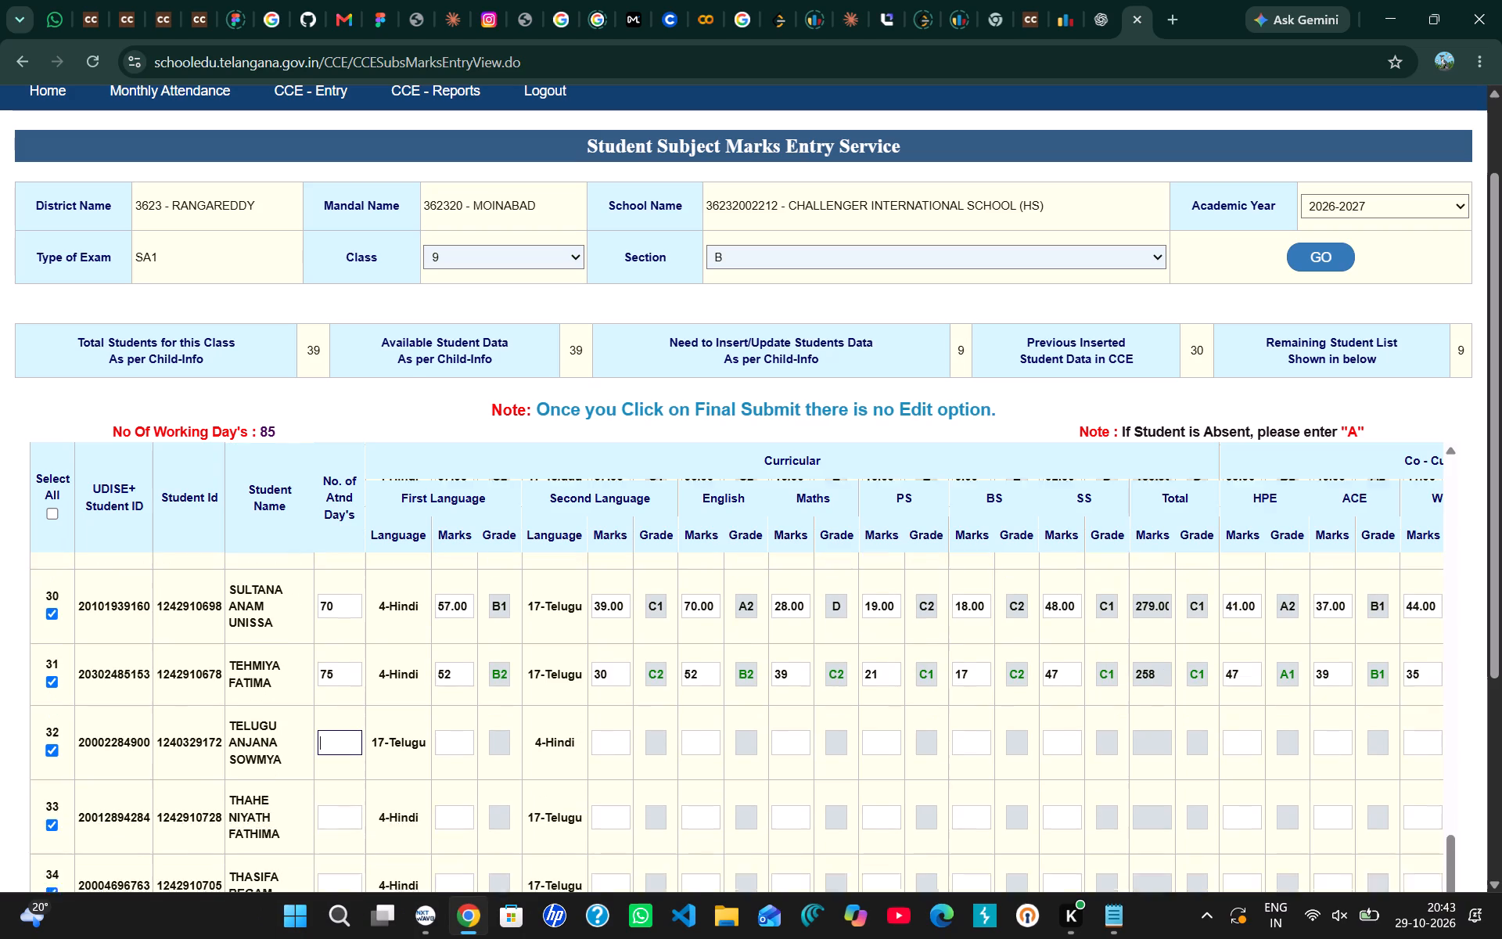
scroll(347, 826, down, 2)
key(Tab)
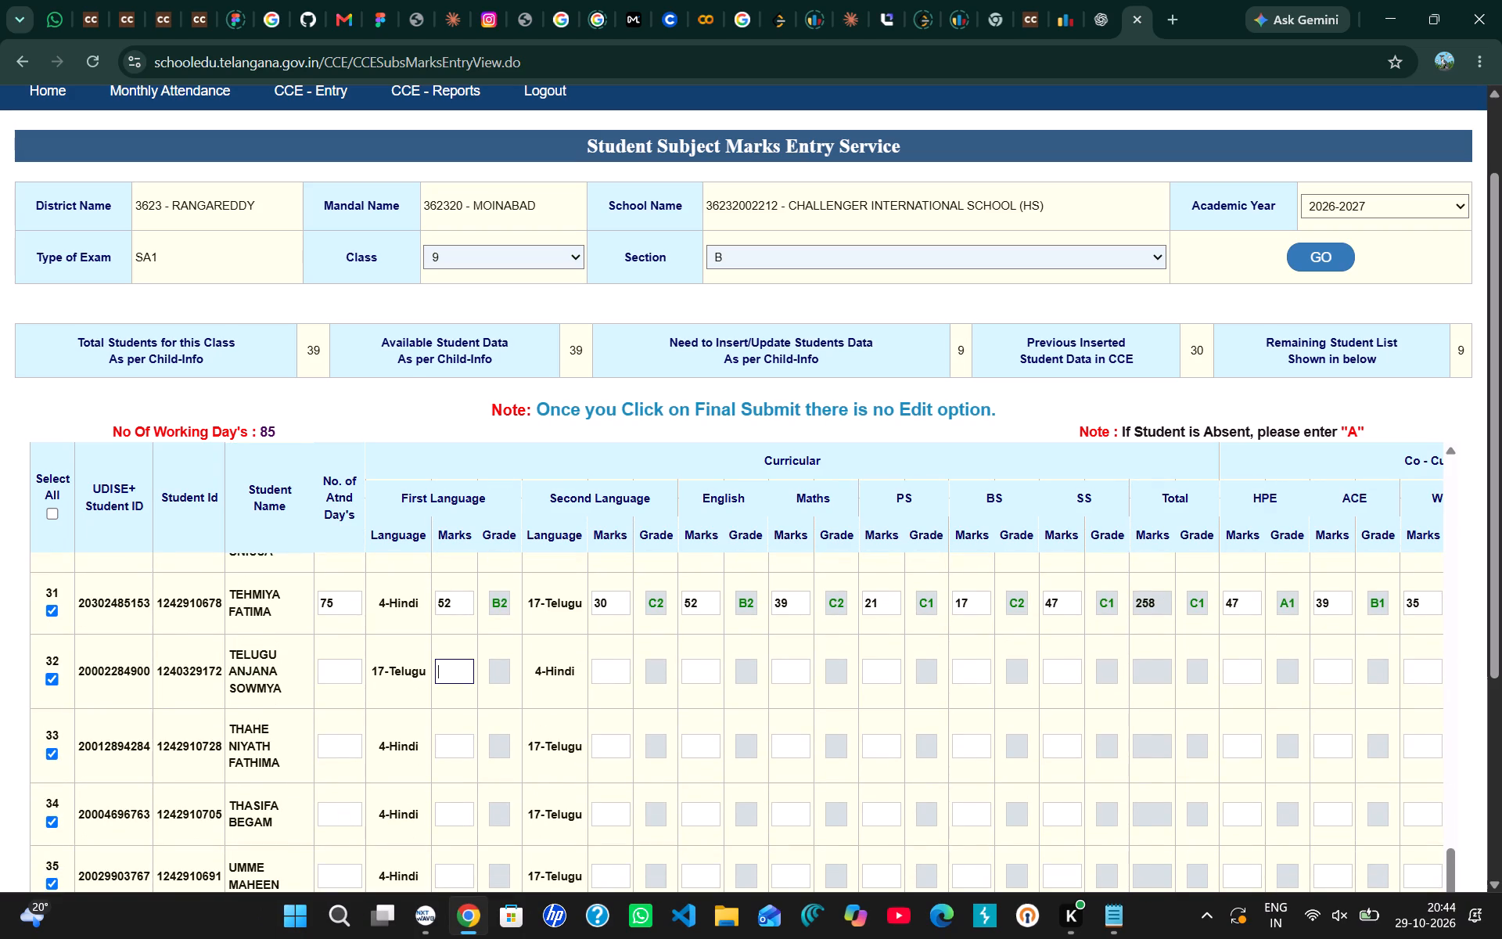
click(345, 672)
text(60)
key(Tab)
text(35)
key(Tab)
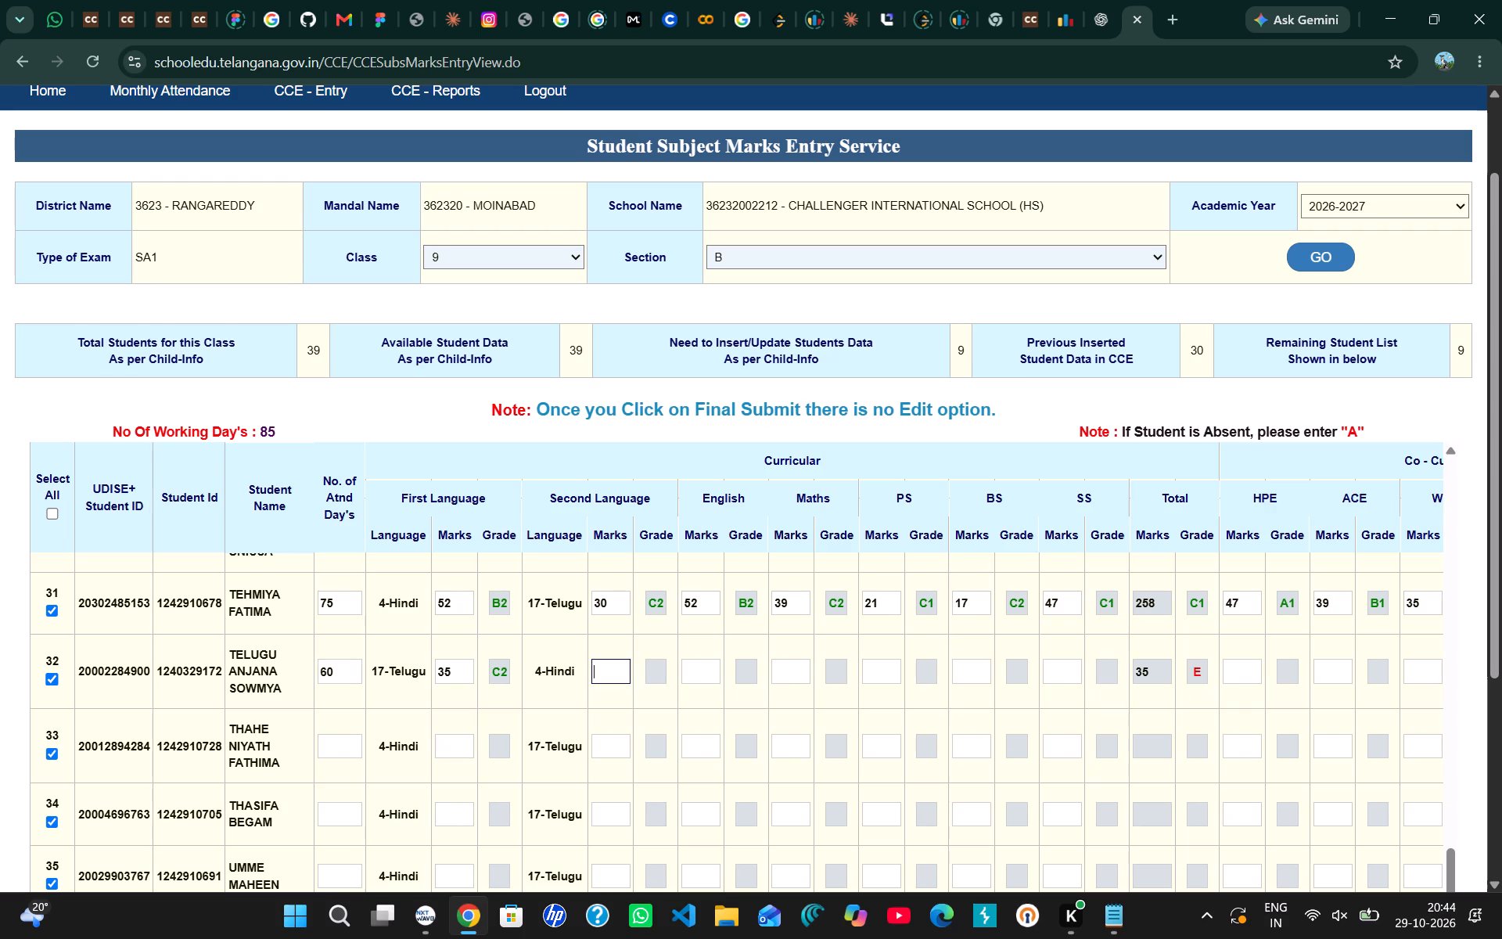
text(40)
key(Tab)
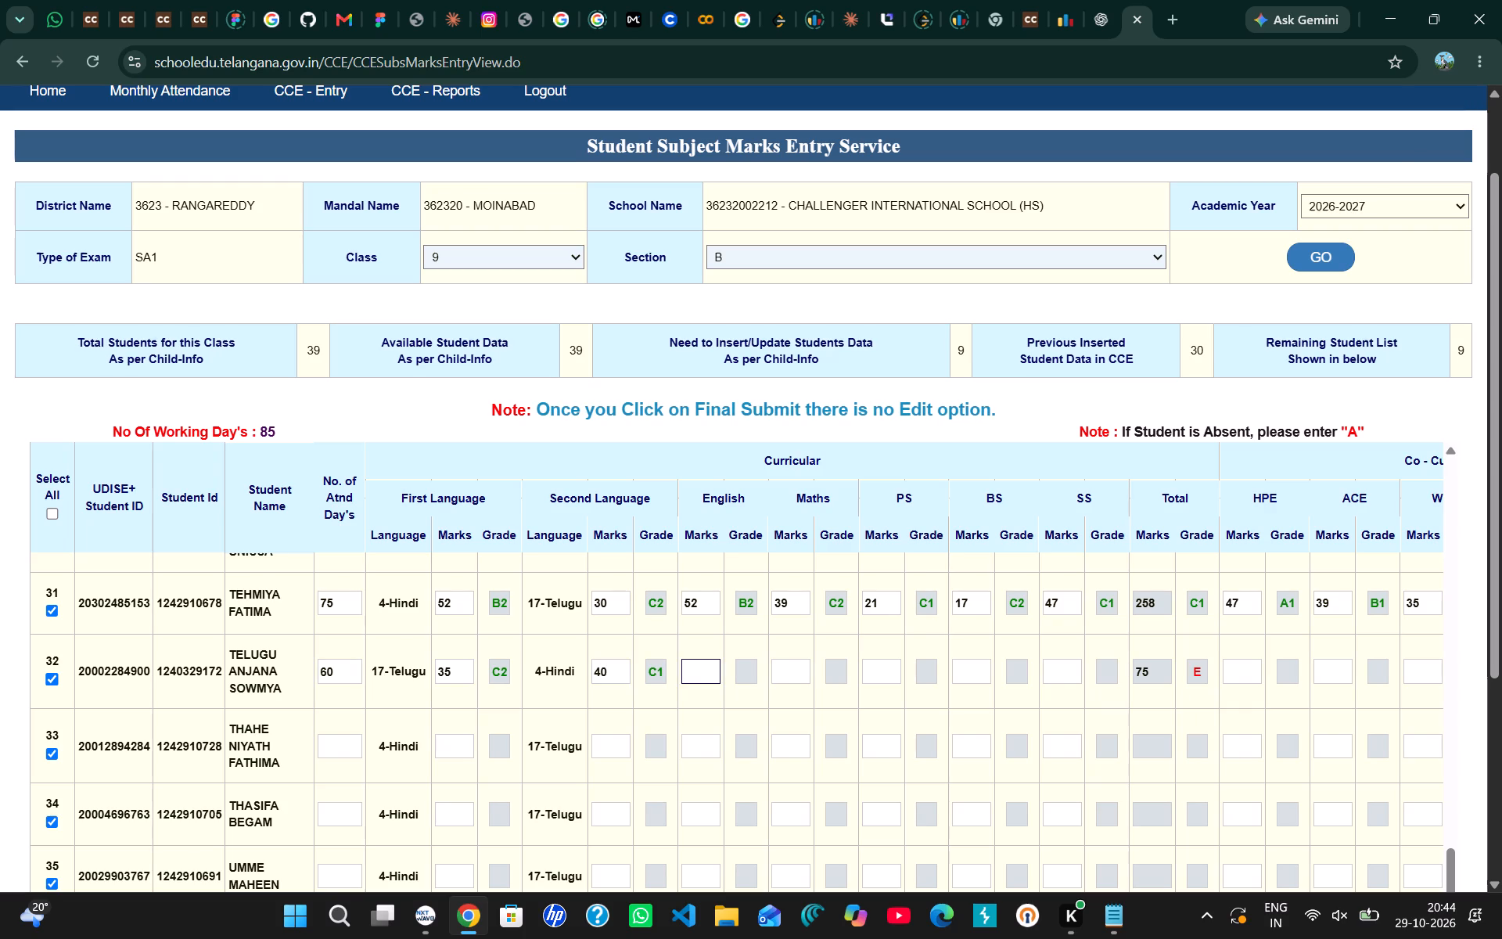
Enter row 32's remaining curricular marks: English 50, Maths 29, PS 10, BS 18 and SS 30.
text(50)
key(Tab)
text(29+)
key(Tab)
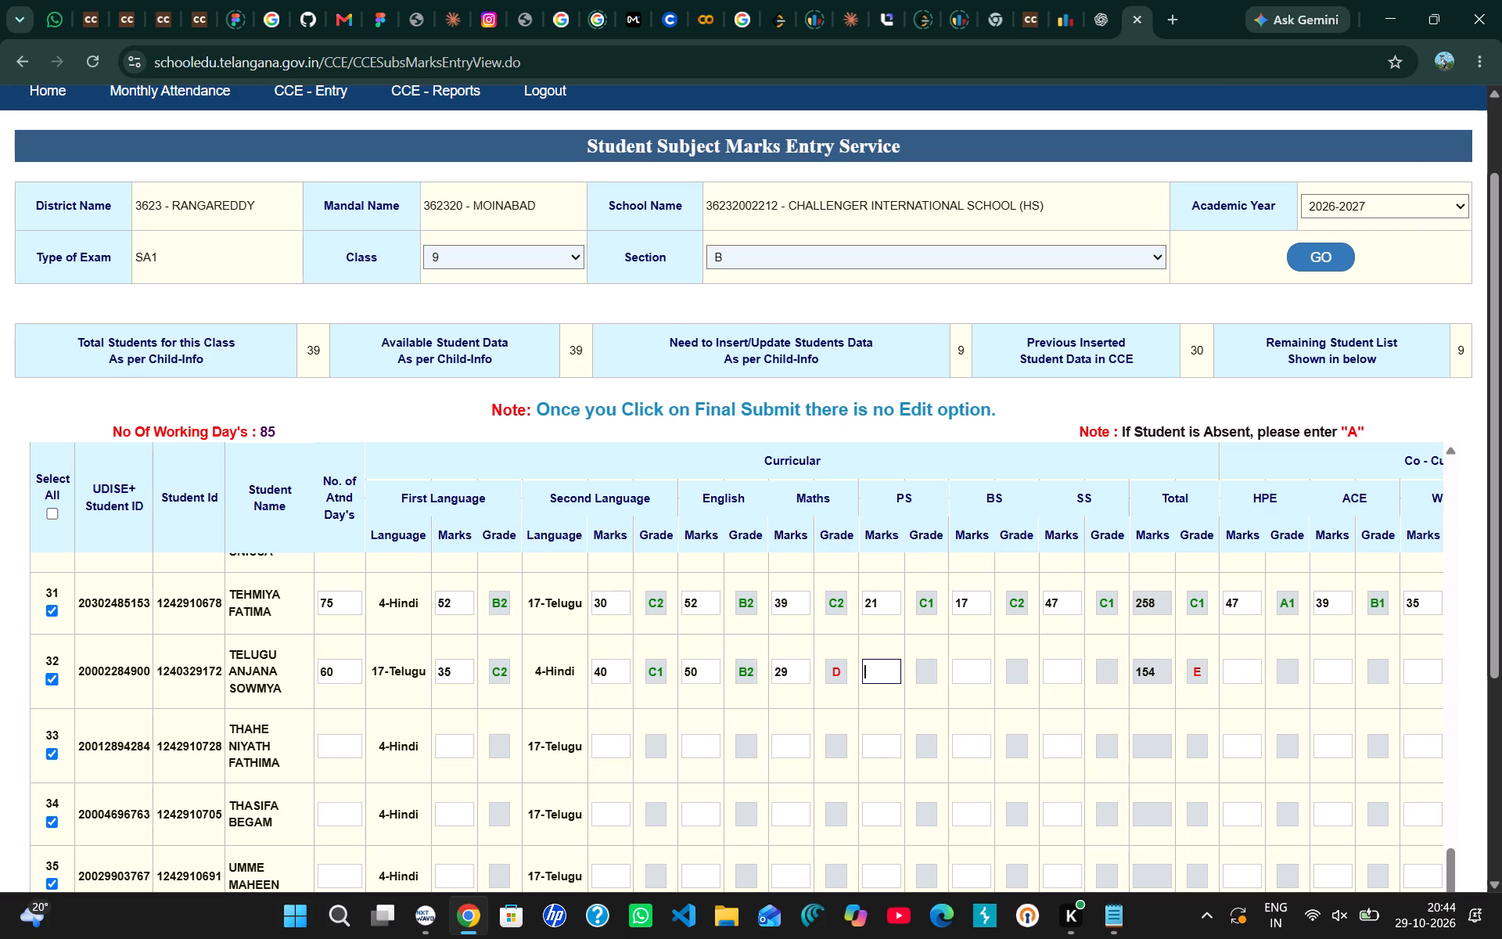
text(10)
key(Tab)
text(18)
key(Tab)
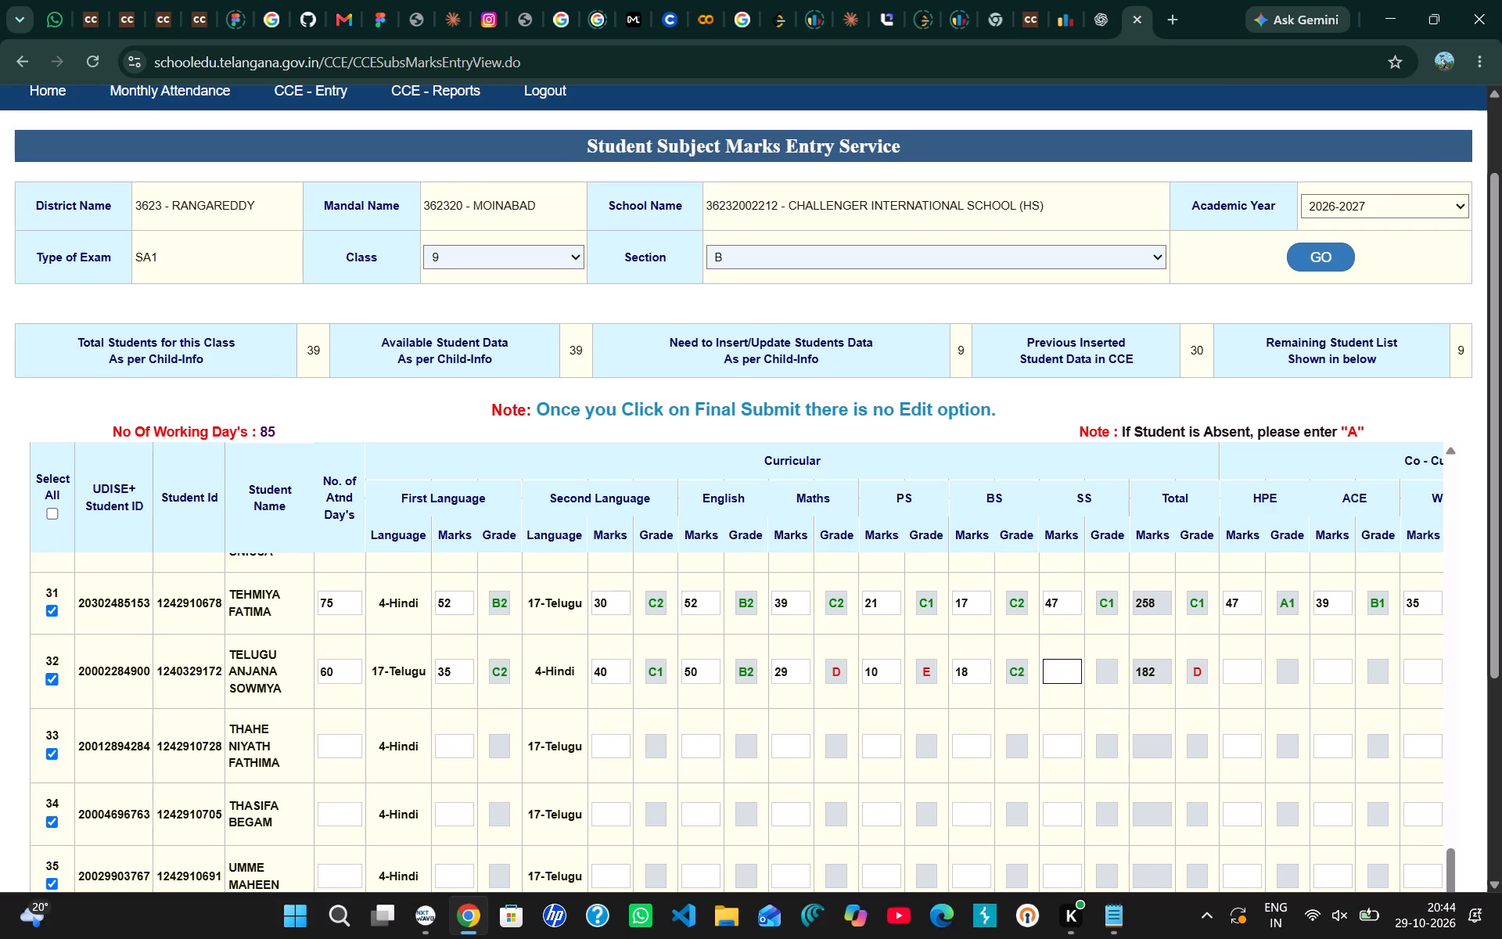
text(30)
key(Tab)
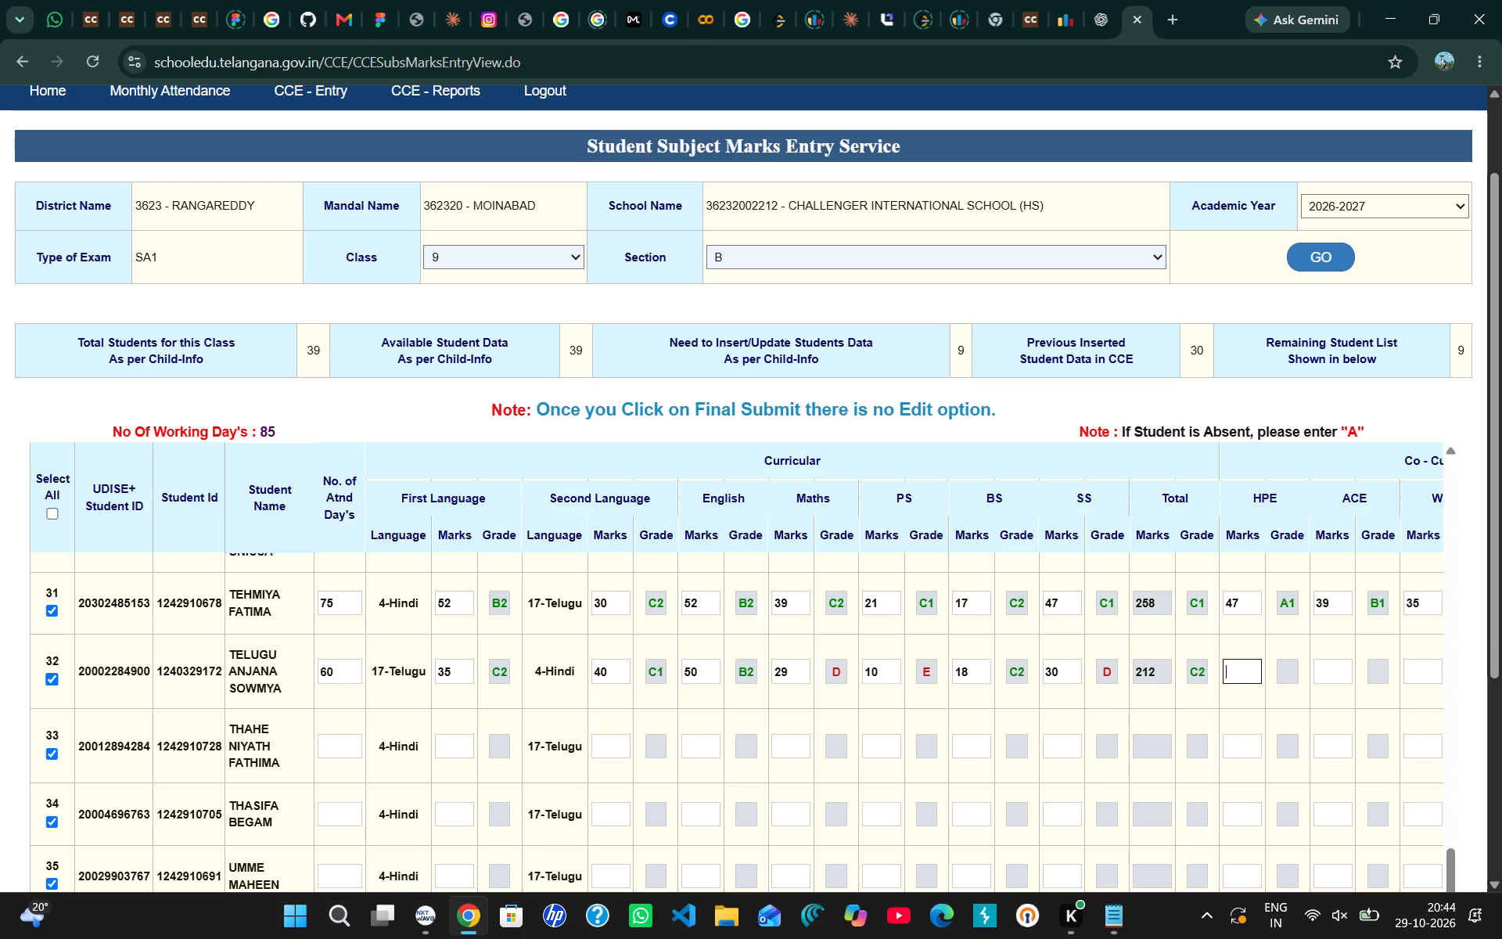
Enter row 32's co-curricular marks: HPE 36, ACE 45, WCE 39 and VELS 40.
text(36)
key(Tab)
key(3)
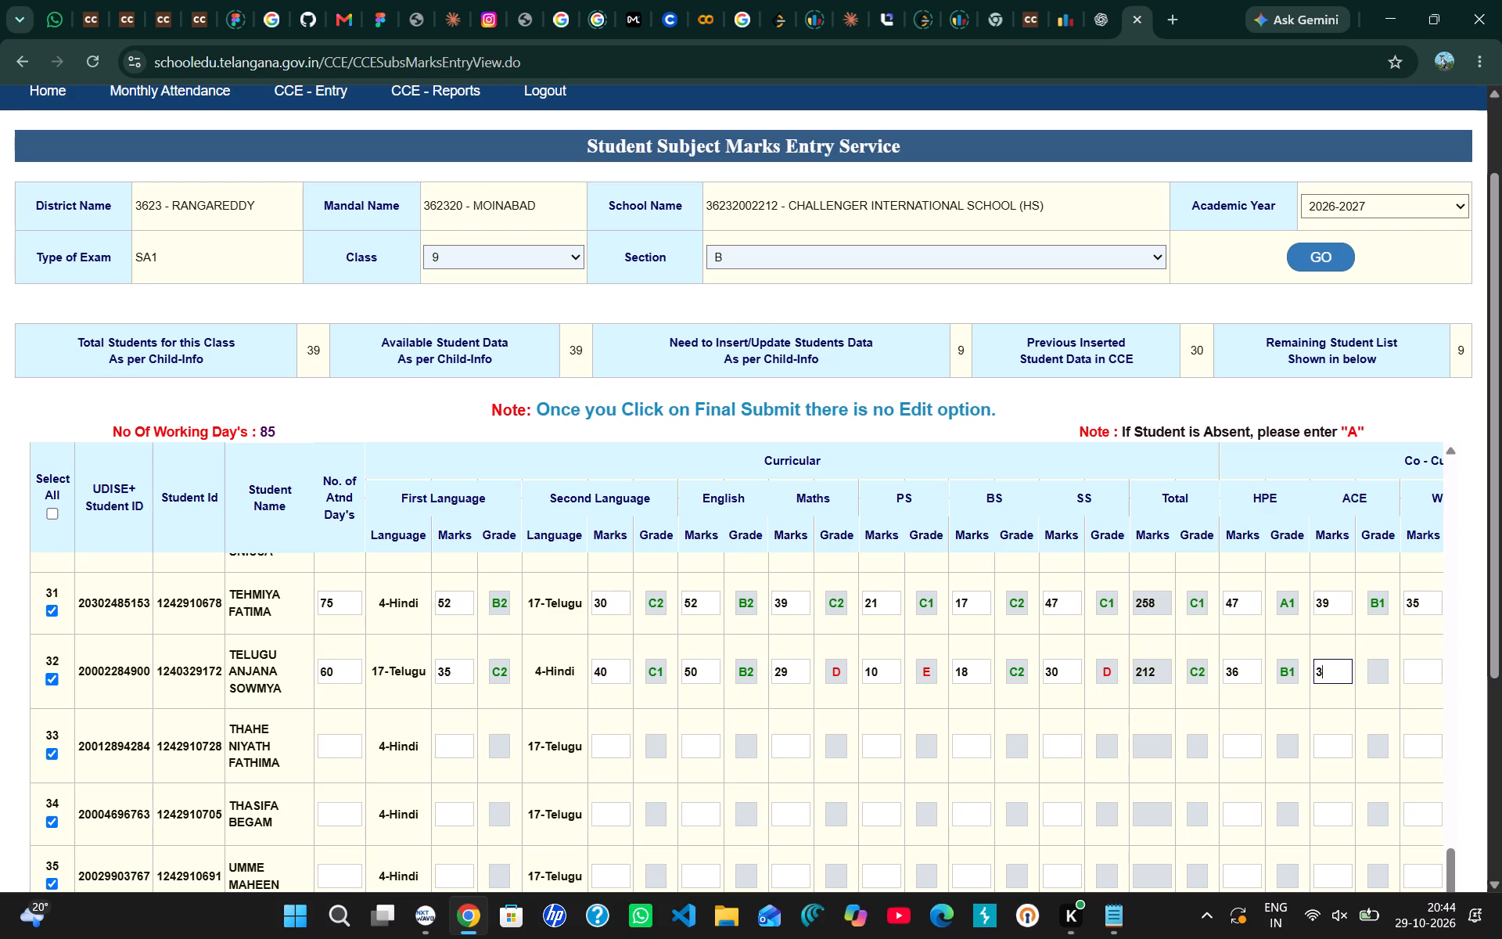
key(BackSpace)
text(45)
key(Tab)
text(39)
key(Tab)
text(40)
key(Tab)
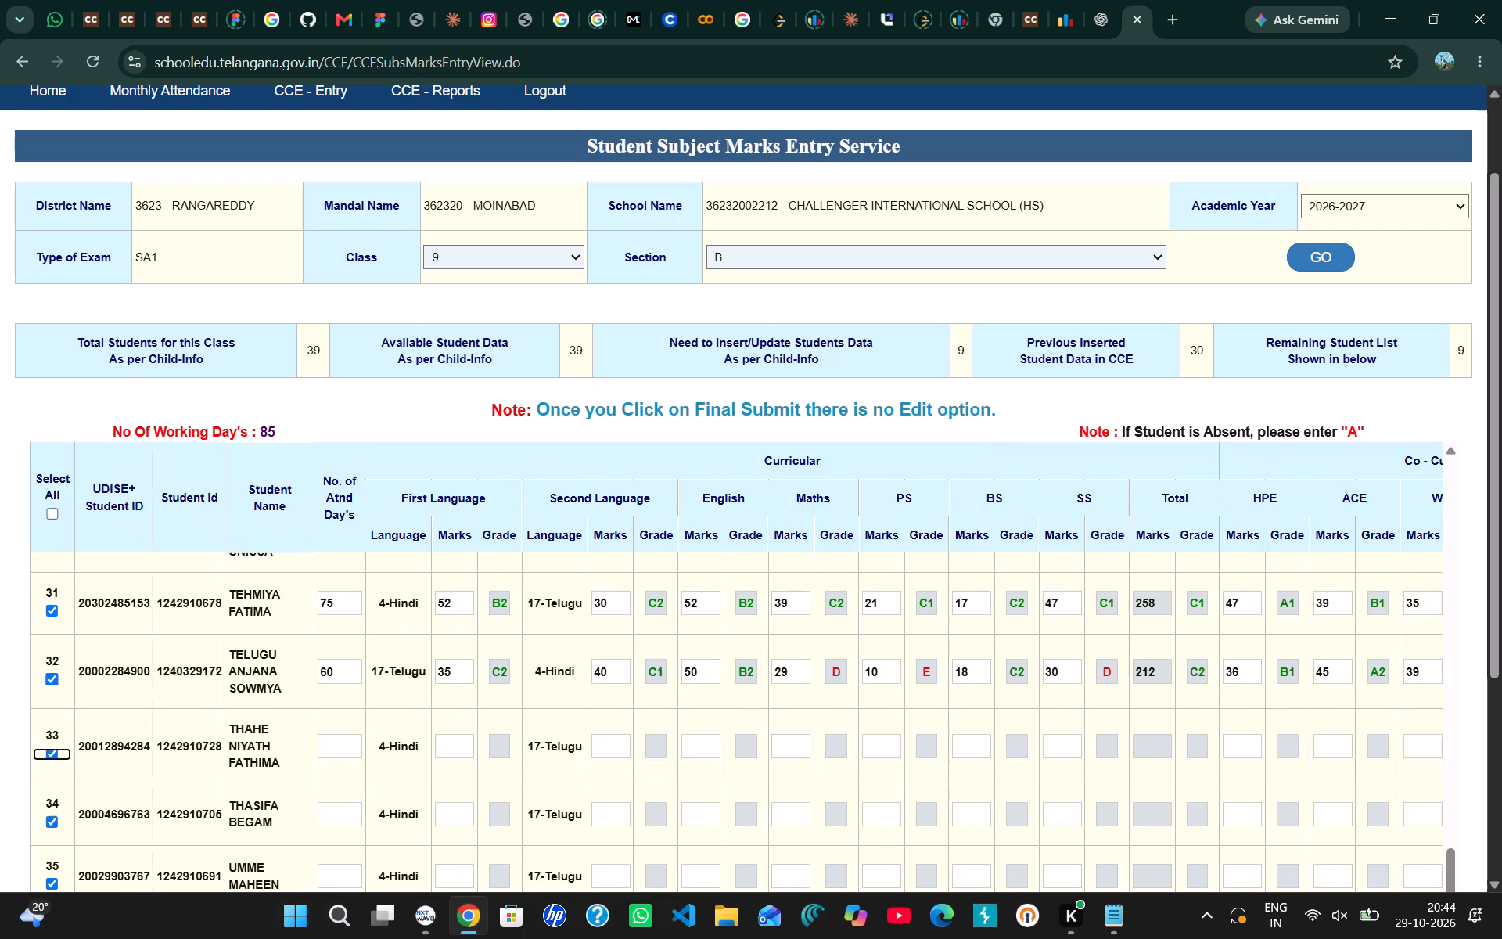
Enter row 33's attendance as 70 days and language marks: first language Hindi 49, second language Telugu 38.
scroll(345, 672, left, 9)
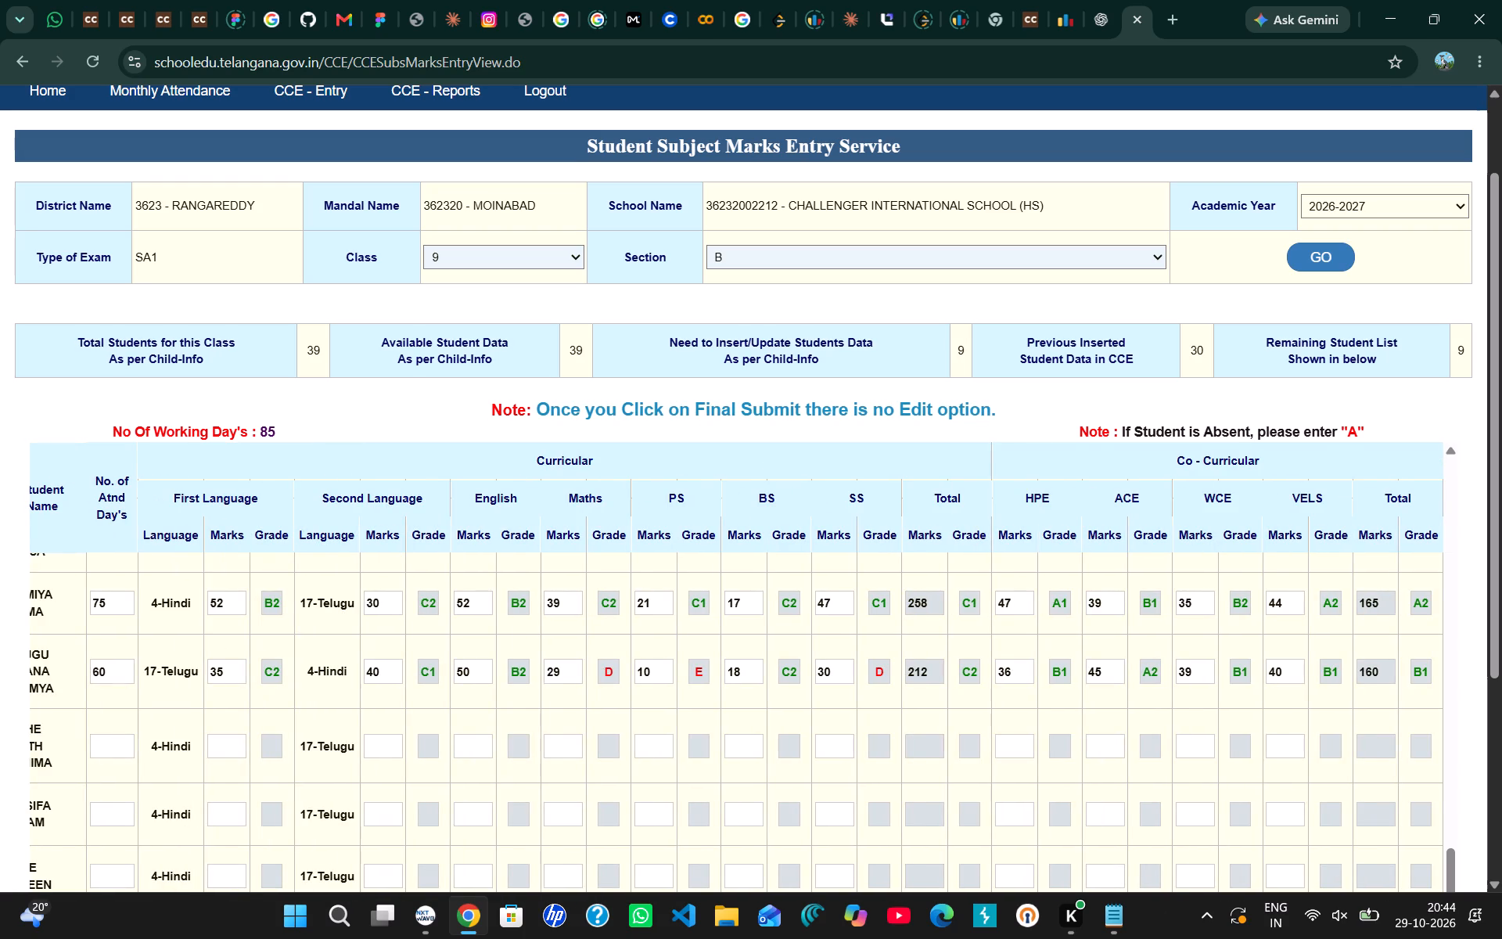
scroll(345, 672, right, 6)
scroll(345, 672, left, 3)
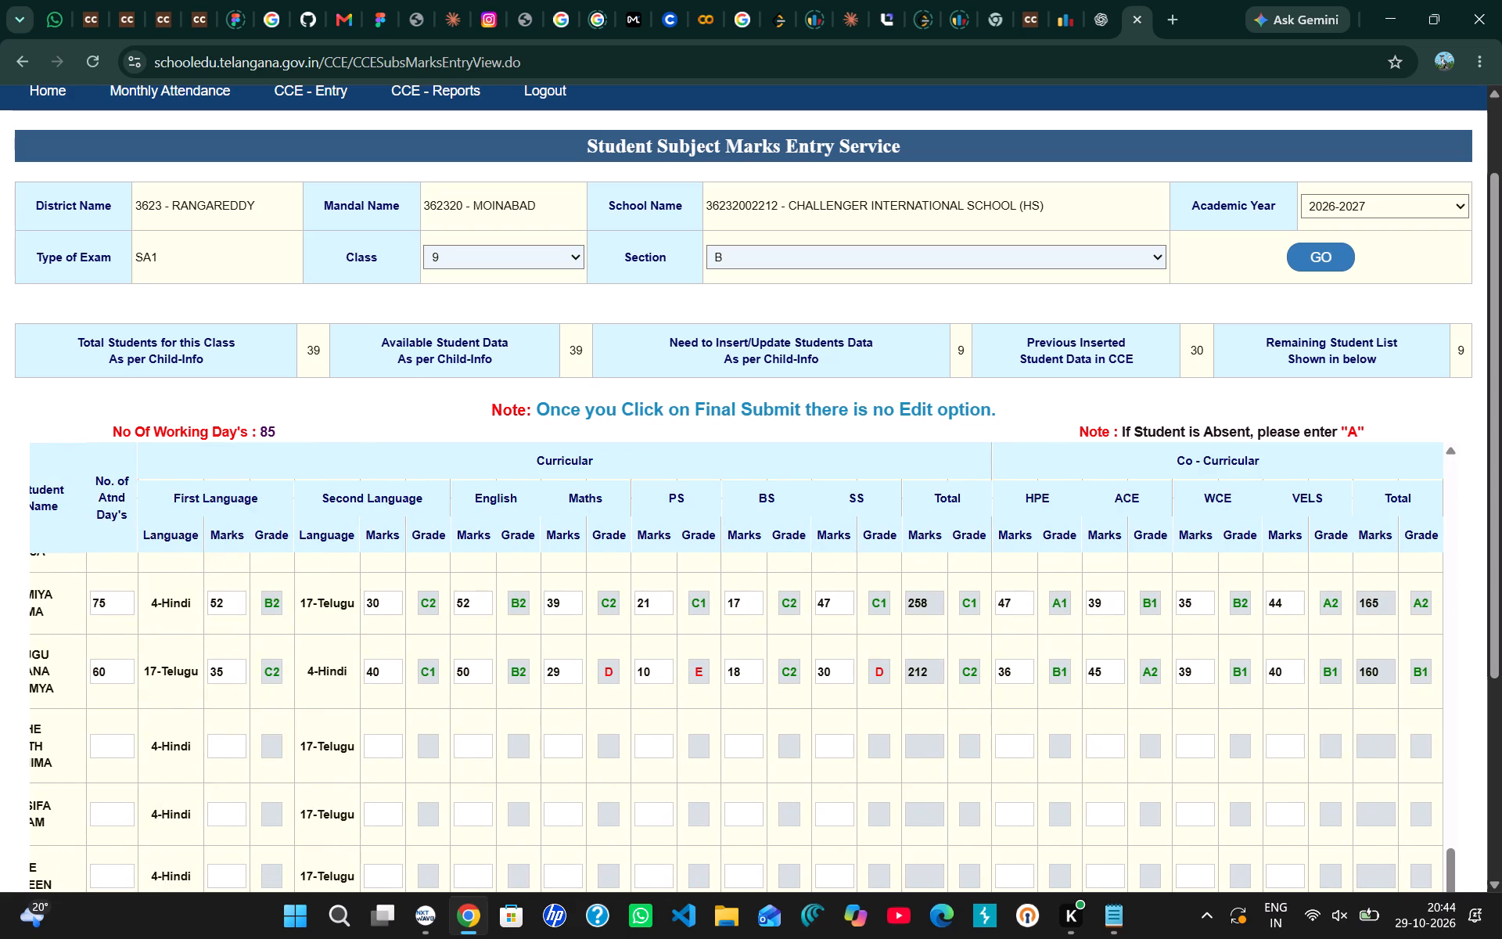
scroll(345, 672, right, 7)
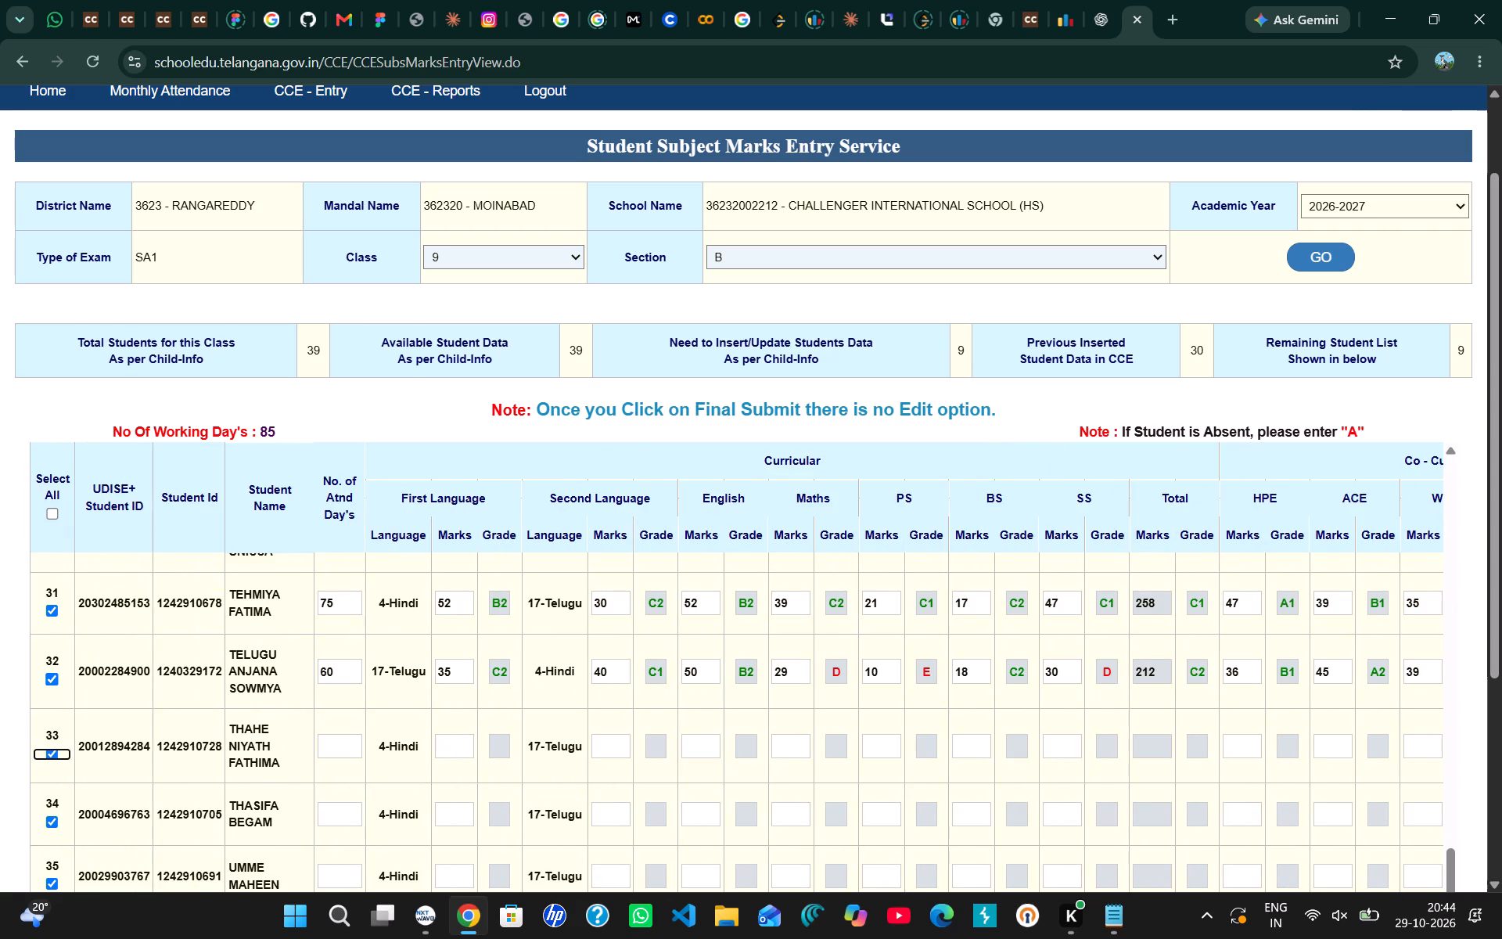
click(348, 761)
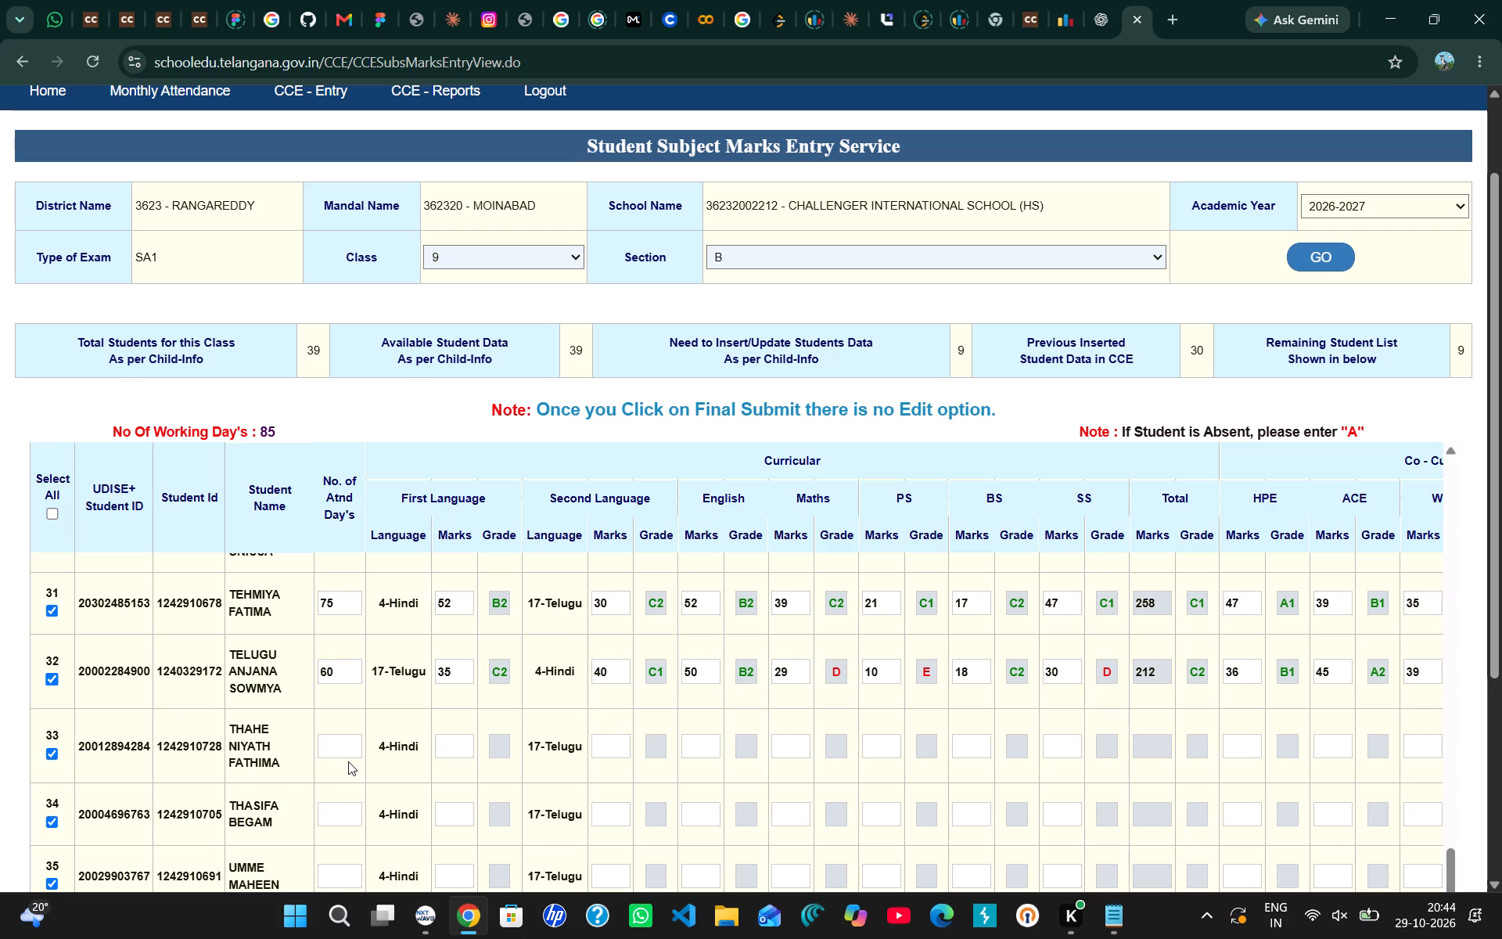
click(354, 745)
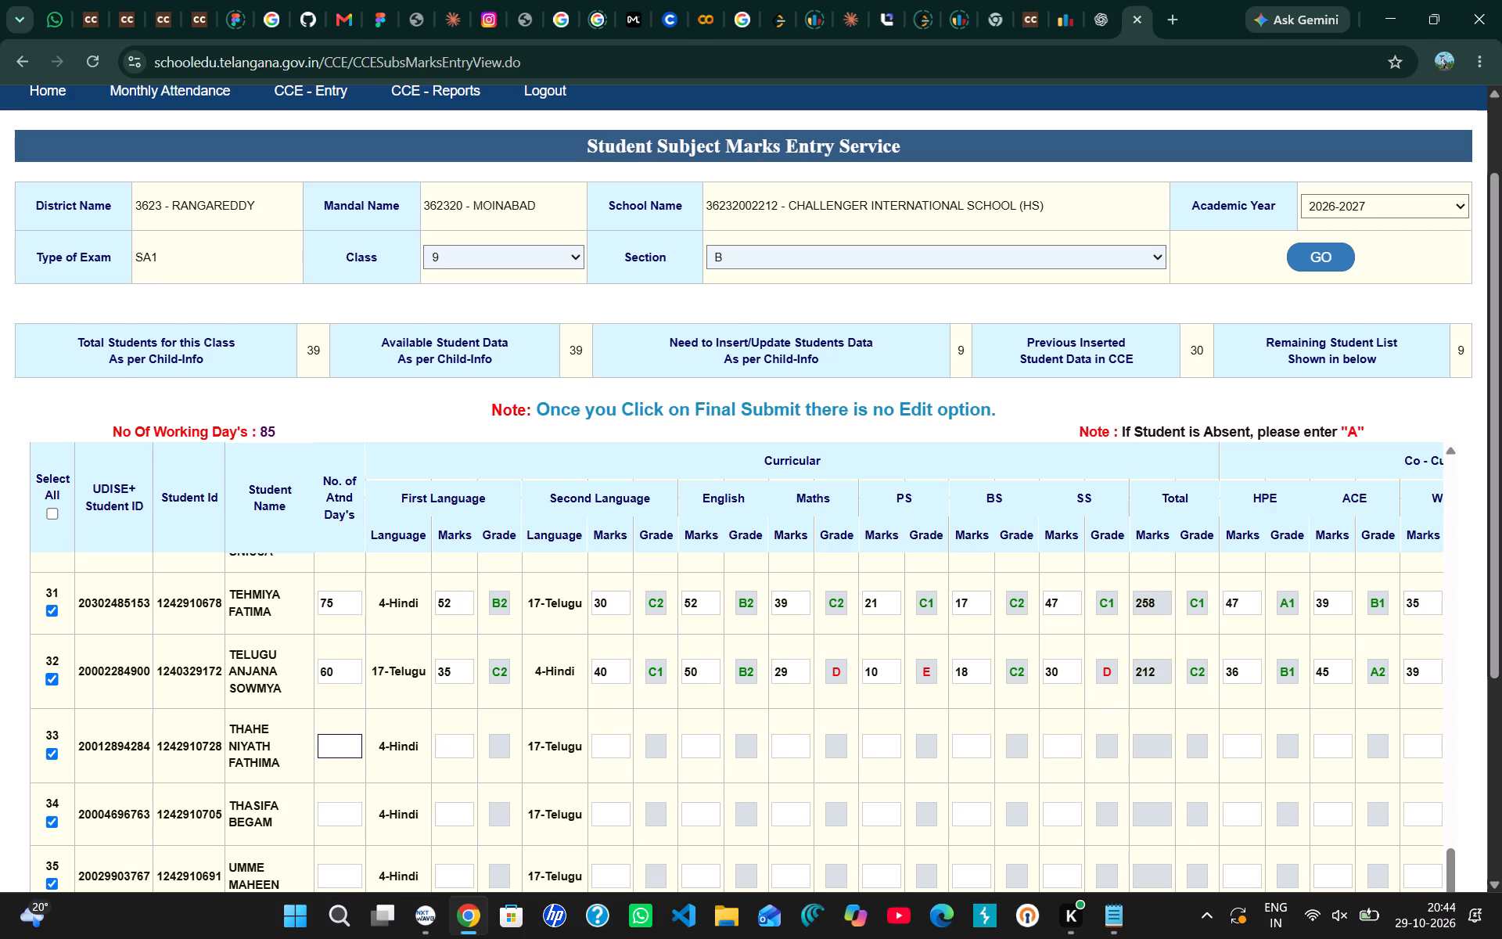
text(70)
key(Tab)
text(49)
key(Tab)
text(38)
key(Tab)
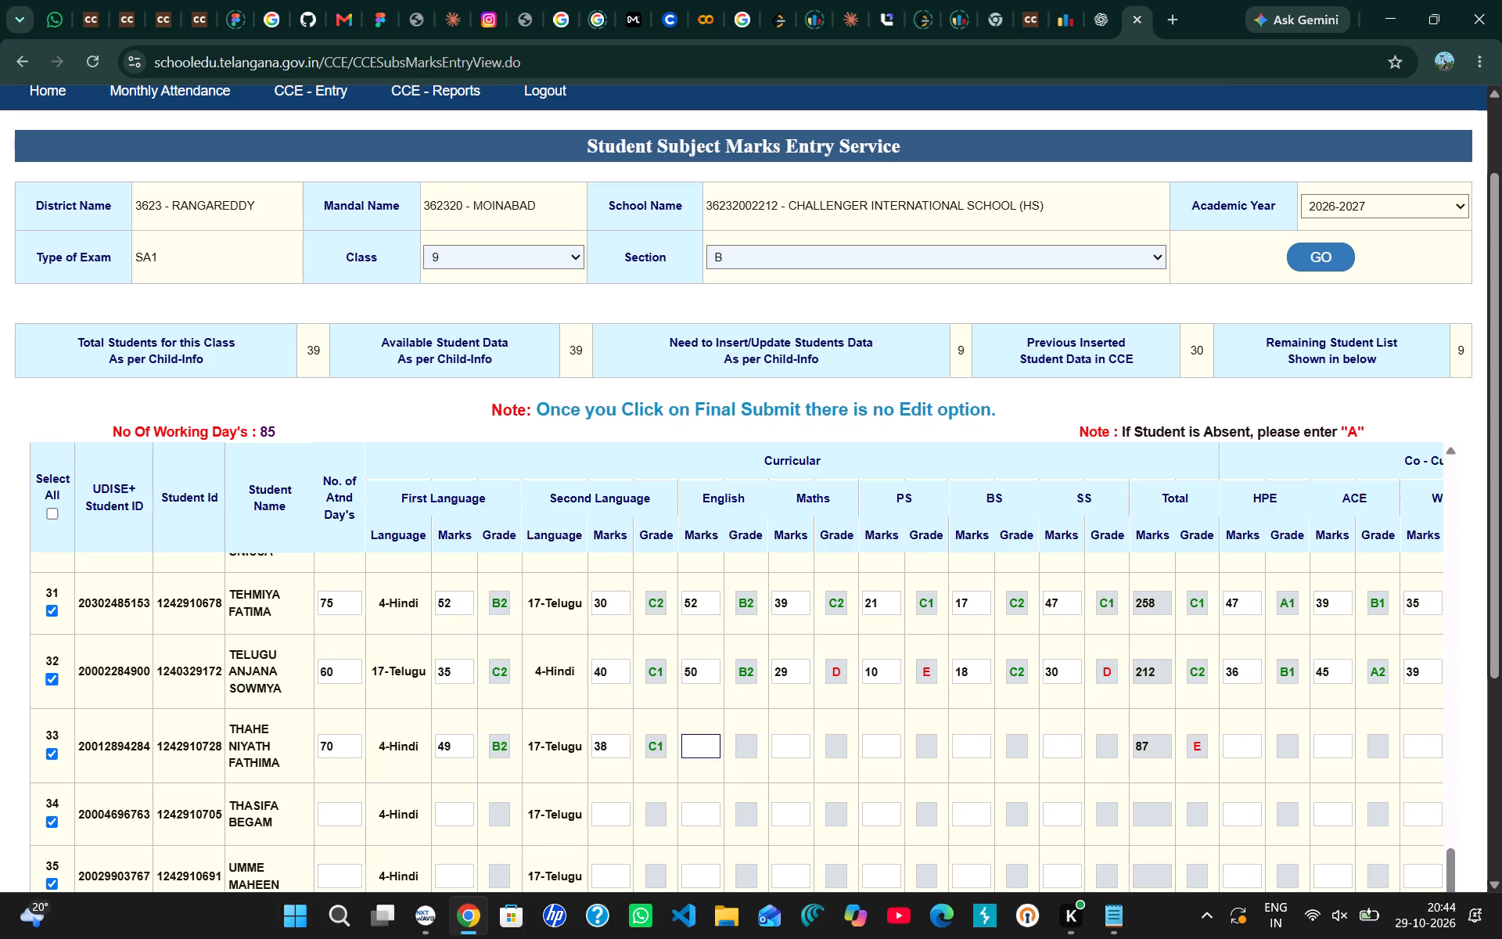
Enter row 33's remaining curricular marks: English 57, Maths 26, PS 27, BS 13 and SS 45.
text(57)
key(Tab)
text(26)
key(Tab)
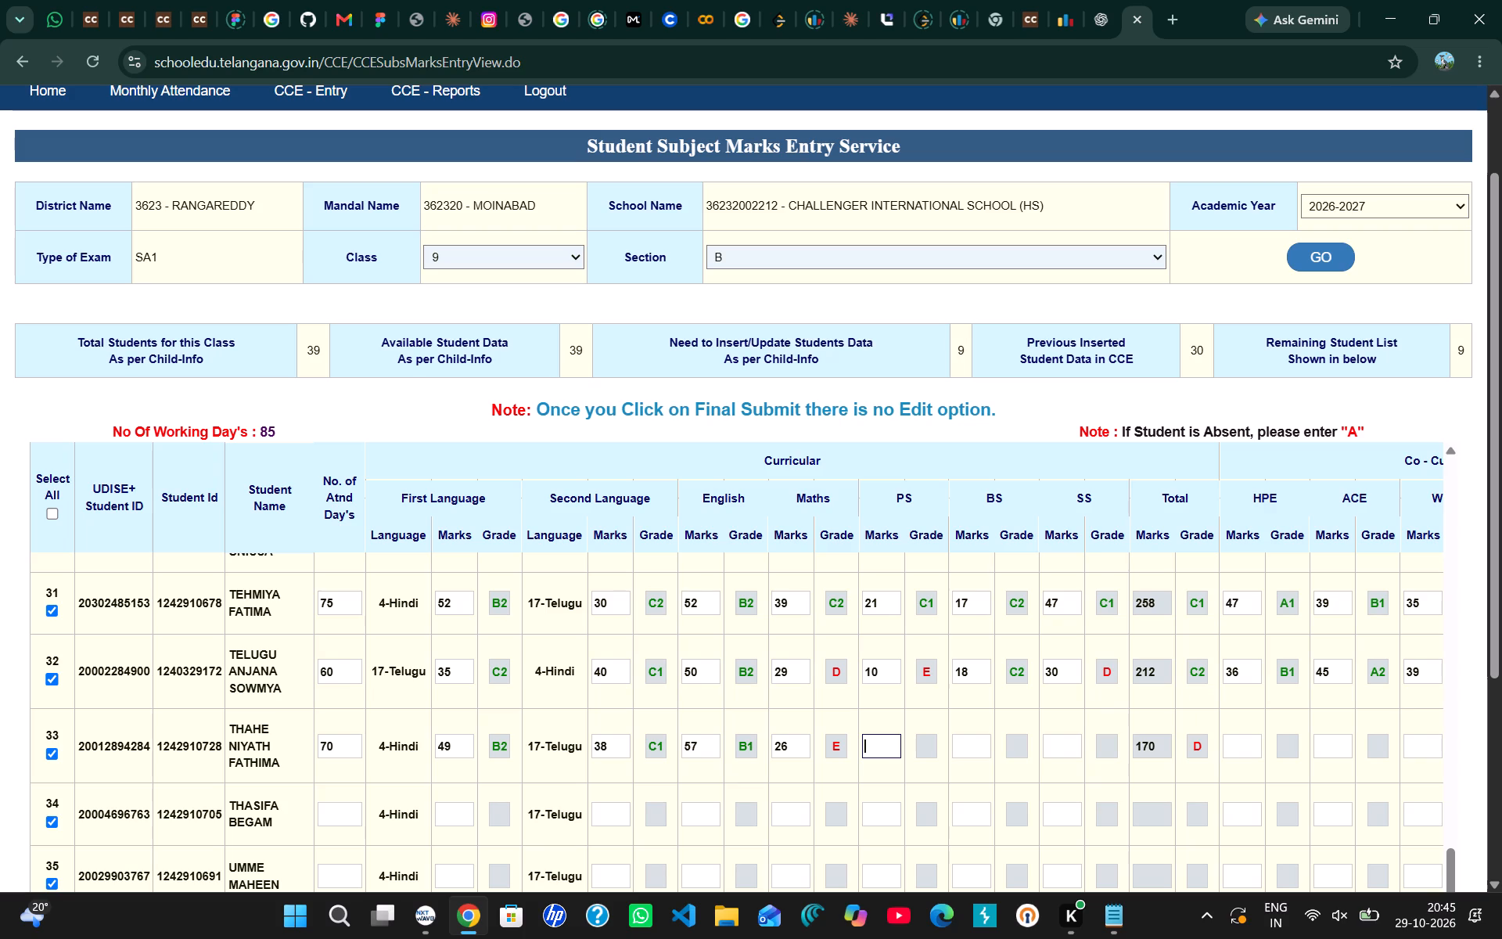
text(27)
key(Tab)
text(13)
key(Tab)
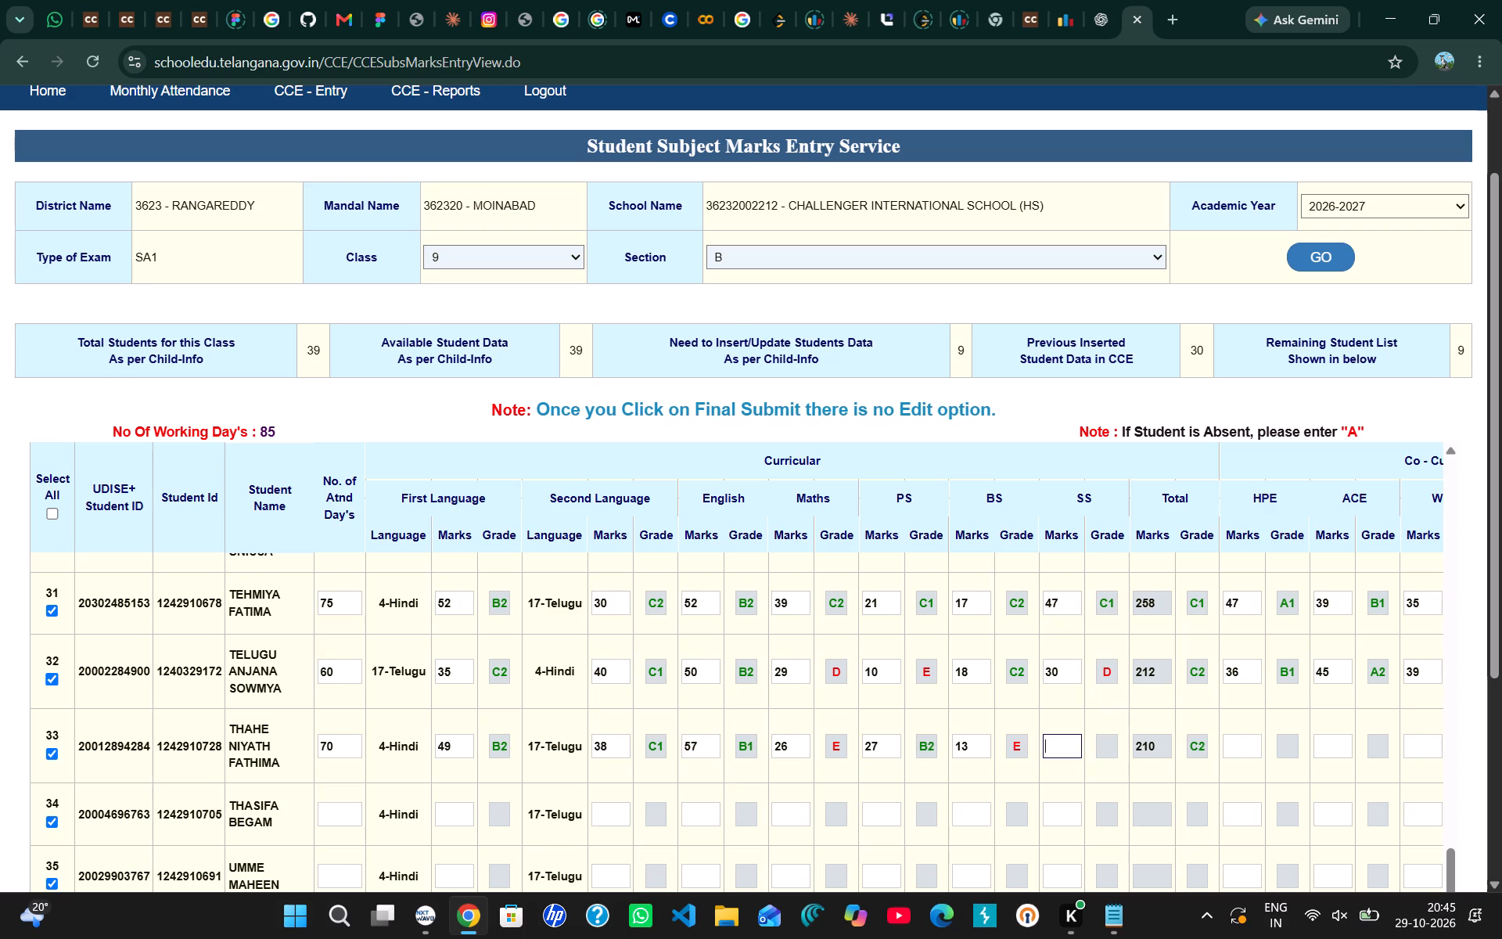
text(45)
key(Tab)
Enter row 33's co-curricular marks: HPE 40, ACE 45, WCE 39 and VELS 37.
text(40)
key(Tab)
key(Tab)
text(39)
key(Tab)
text(37)
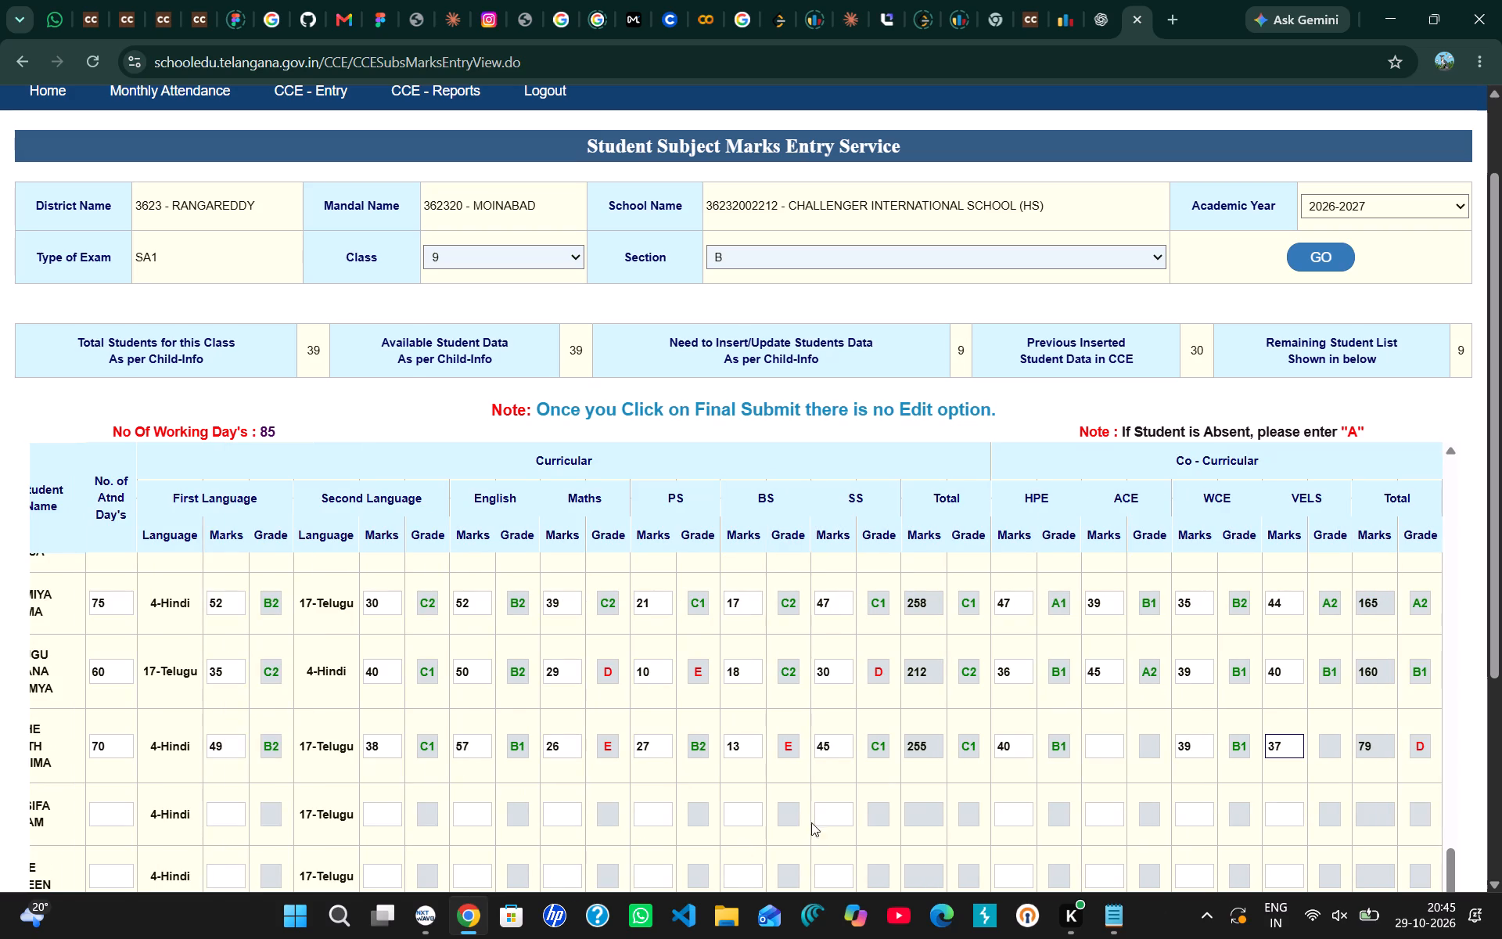
click(1111, 750)
key(1)
key(BackSpace)
text(45)
key(Tab)
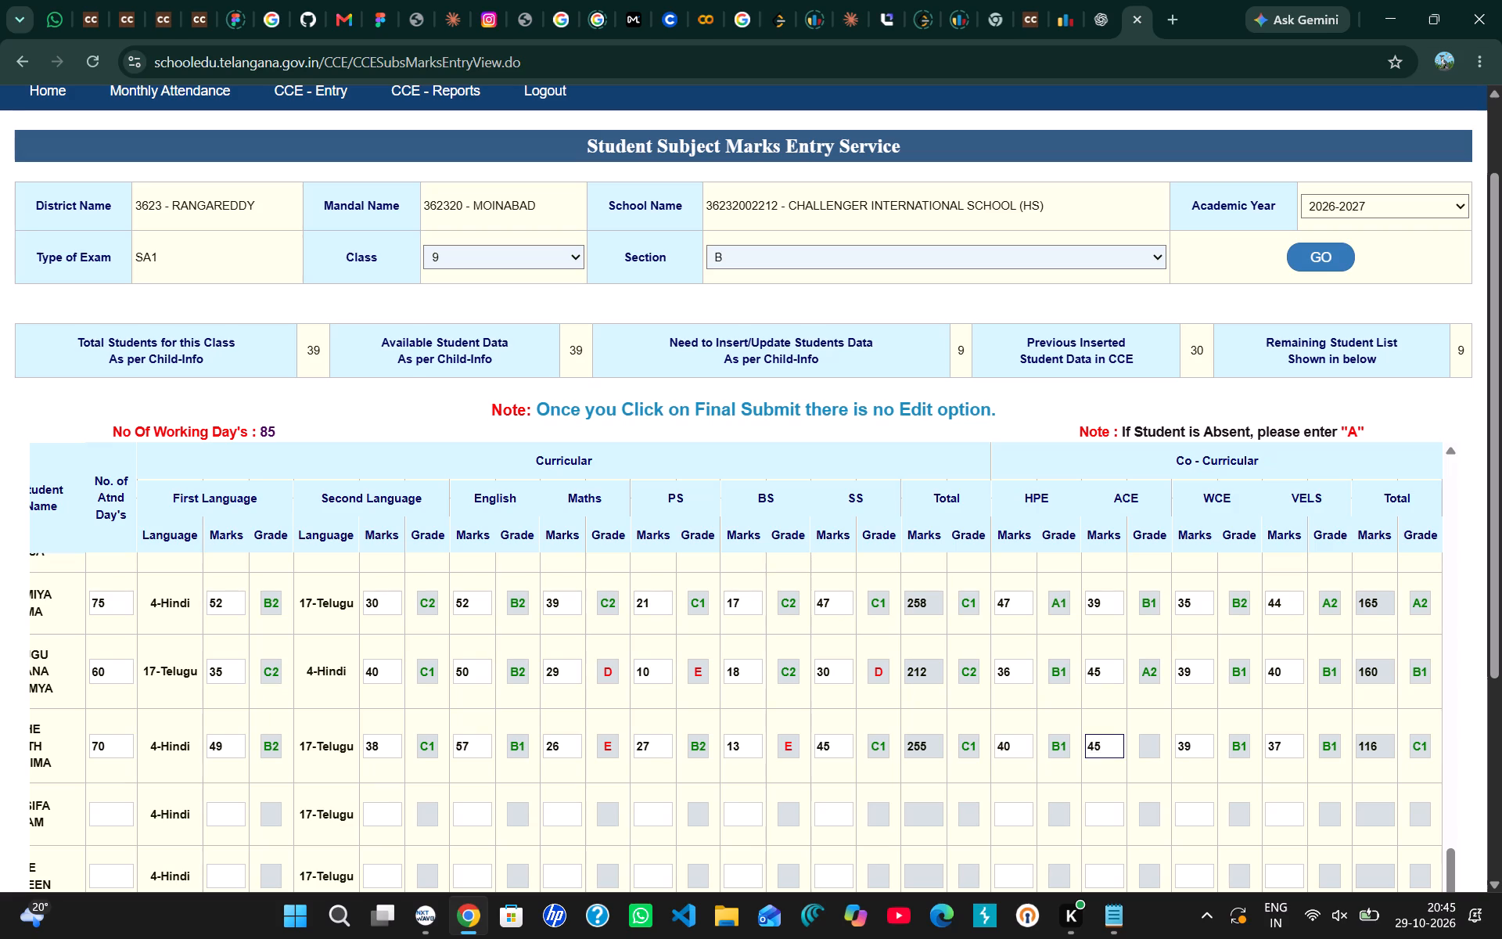
Enter row 34's attendance as 70 days and language marks: first language Hindi 56, second language Telugu 64.
scroll(1111, 750, right, 5)
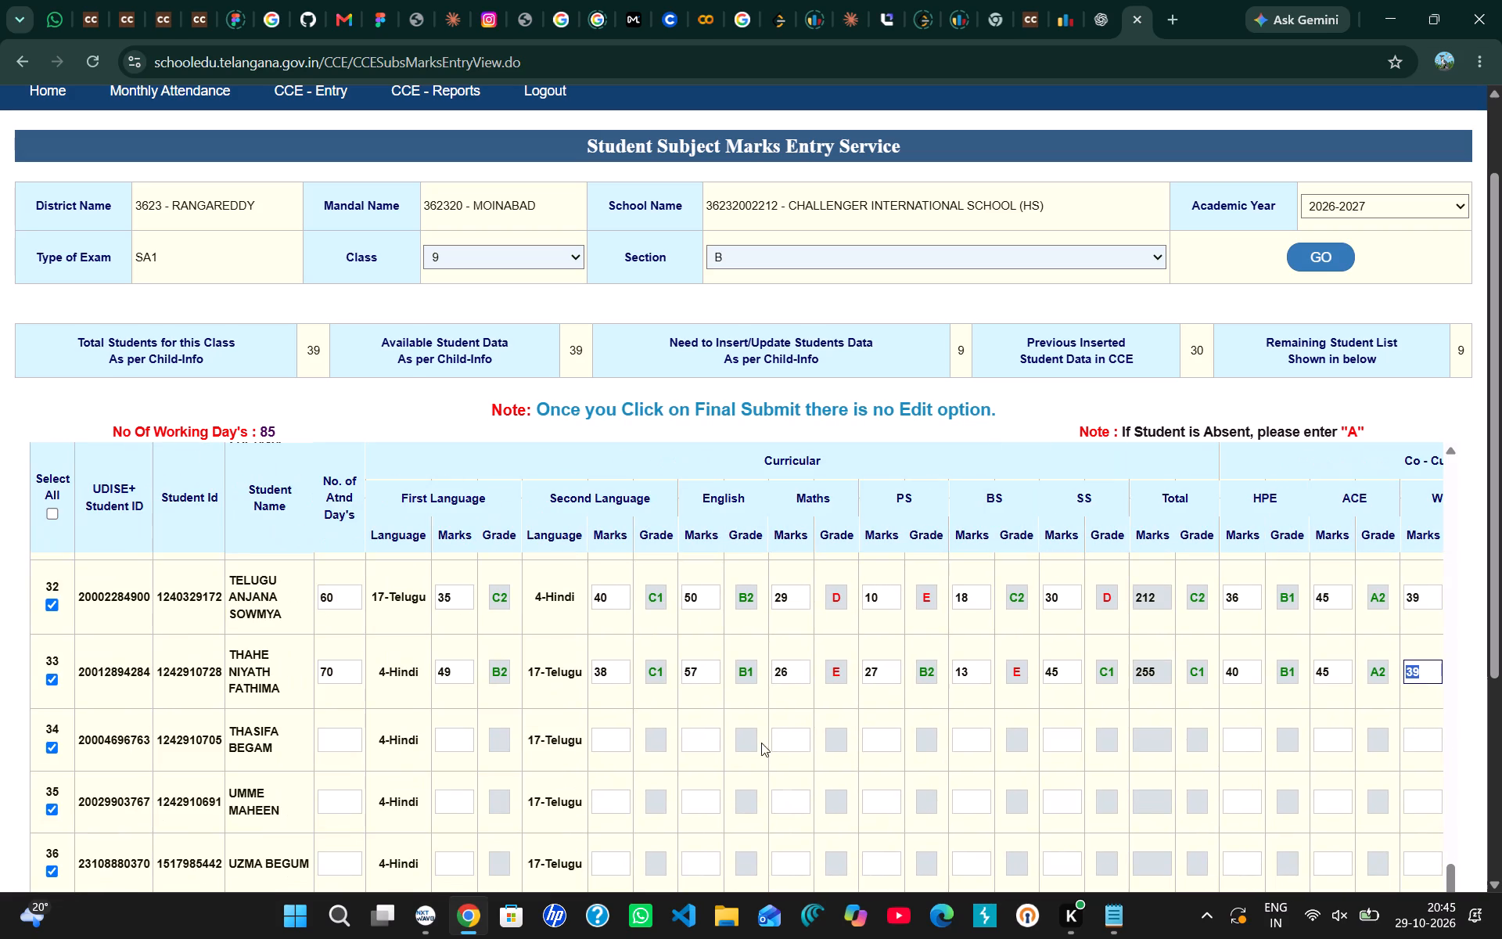
click(373, 744)
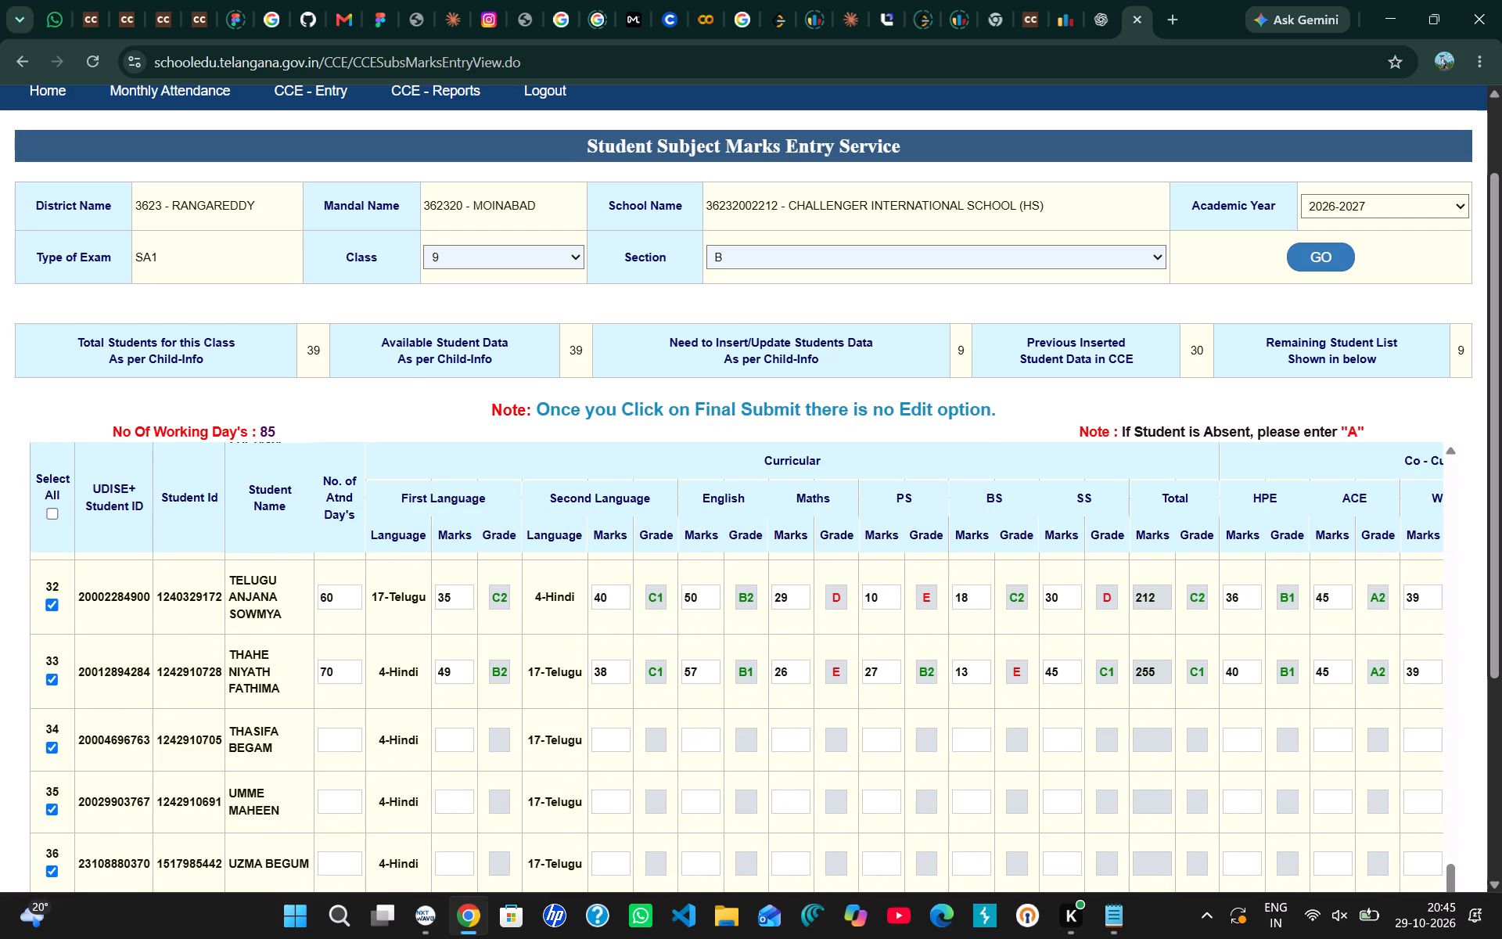
click(343, 743)
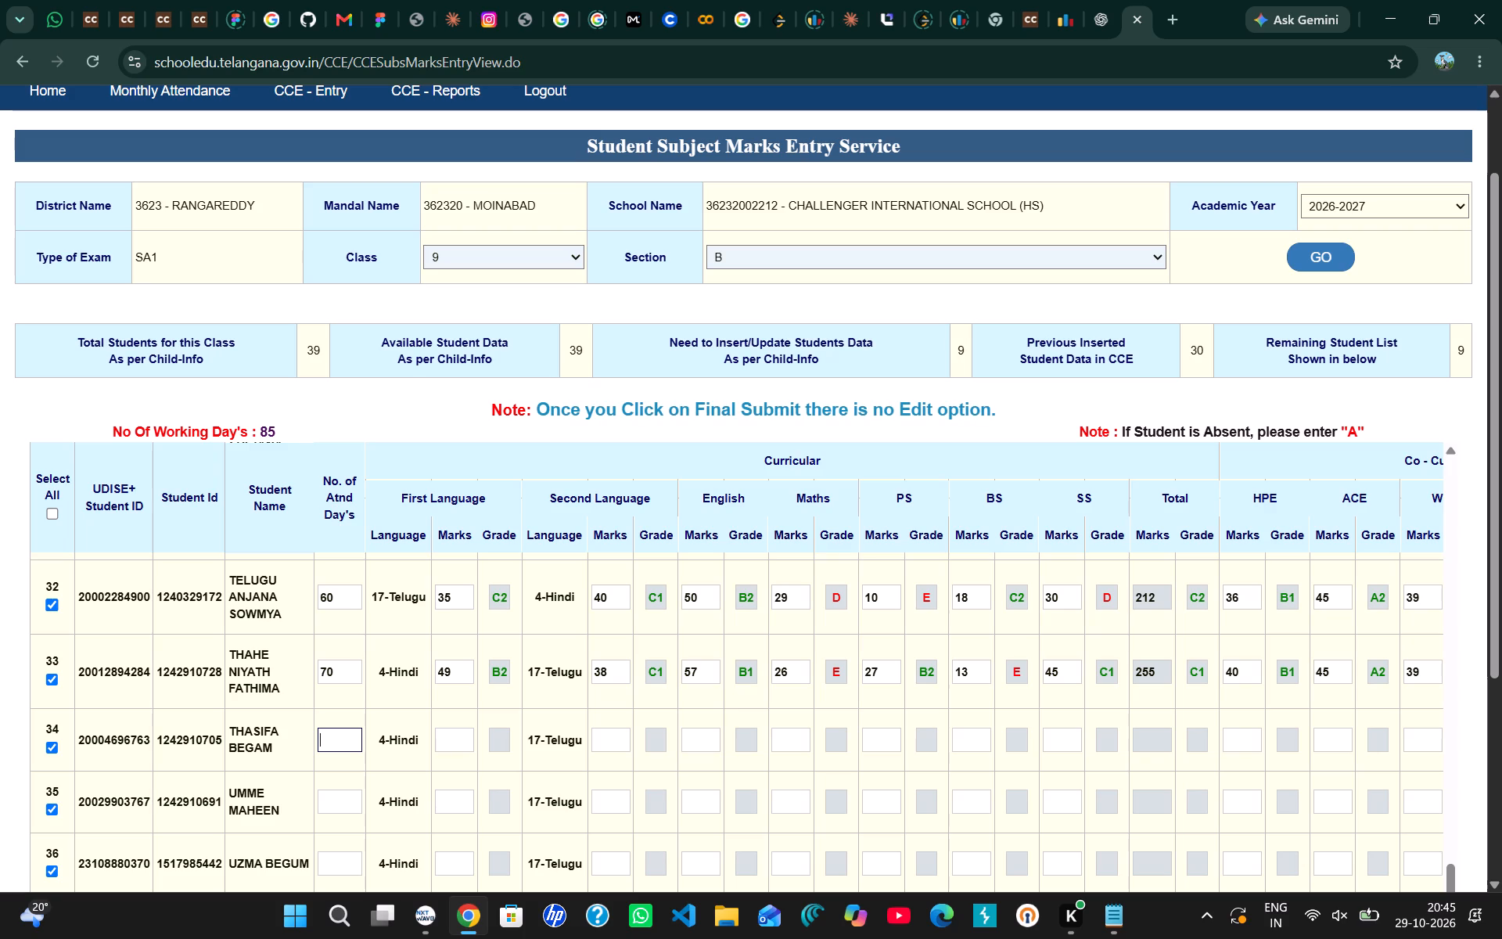
text(70)
key(Tab)
text(56)
key(Tab)
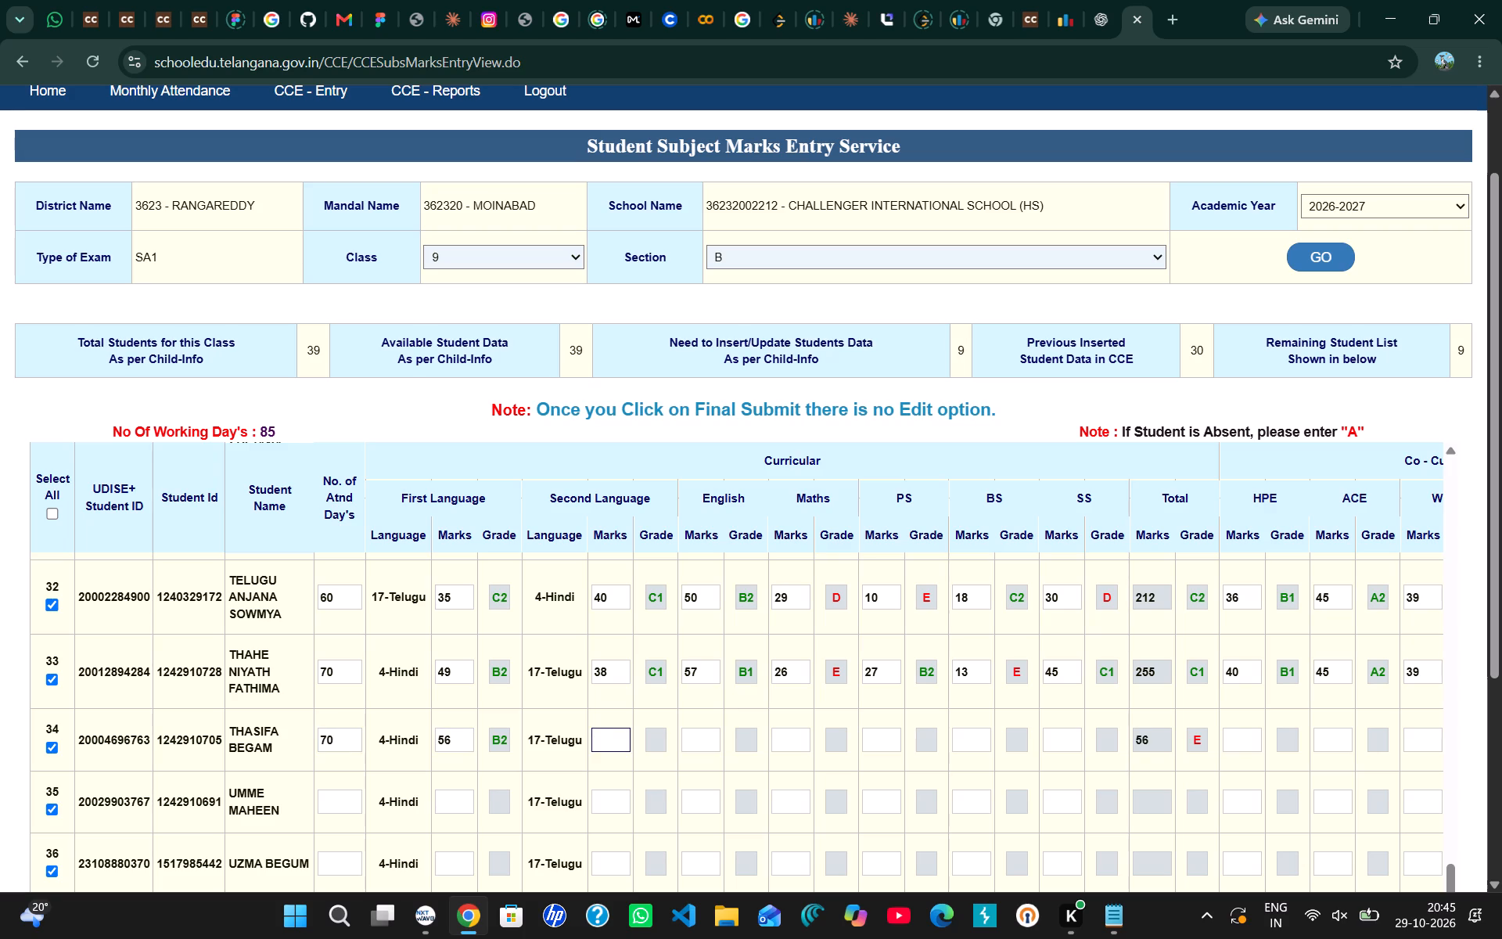
text(64)
key(Tab)
Enter row 34's remaining curricular marks: English 62, Maths 24, PS 19, BS 24 and SS 49.
text(62)
key(Tab)
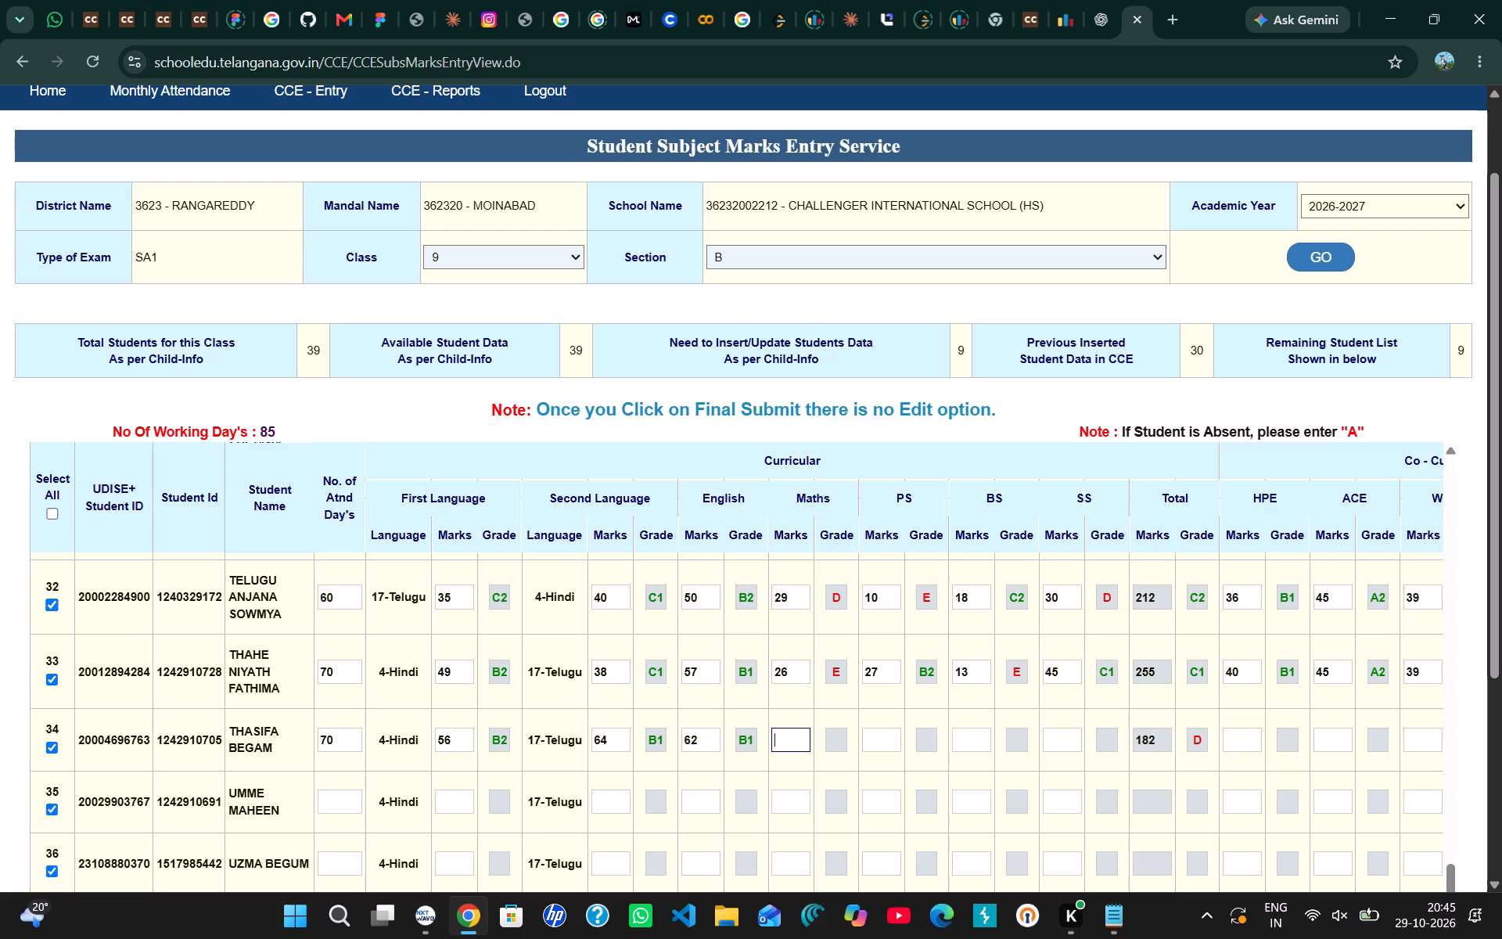
text(24)
key(Tab)
key(5)
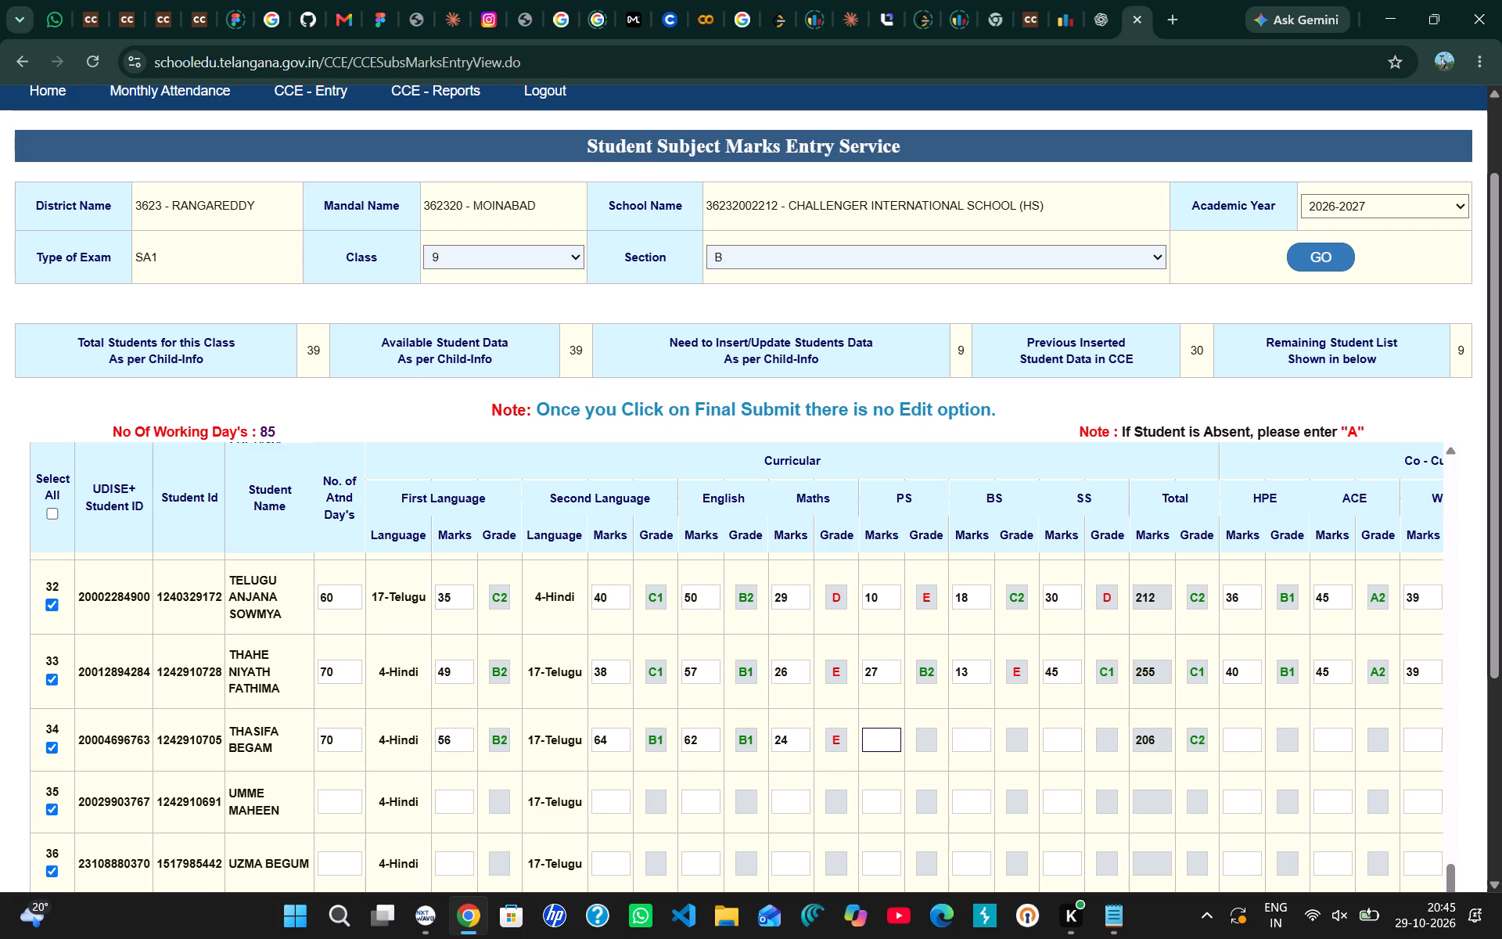
key(BackSpace)
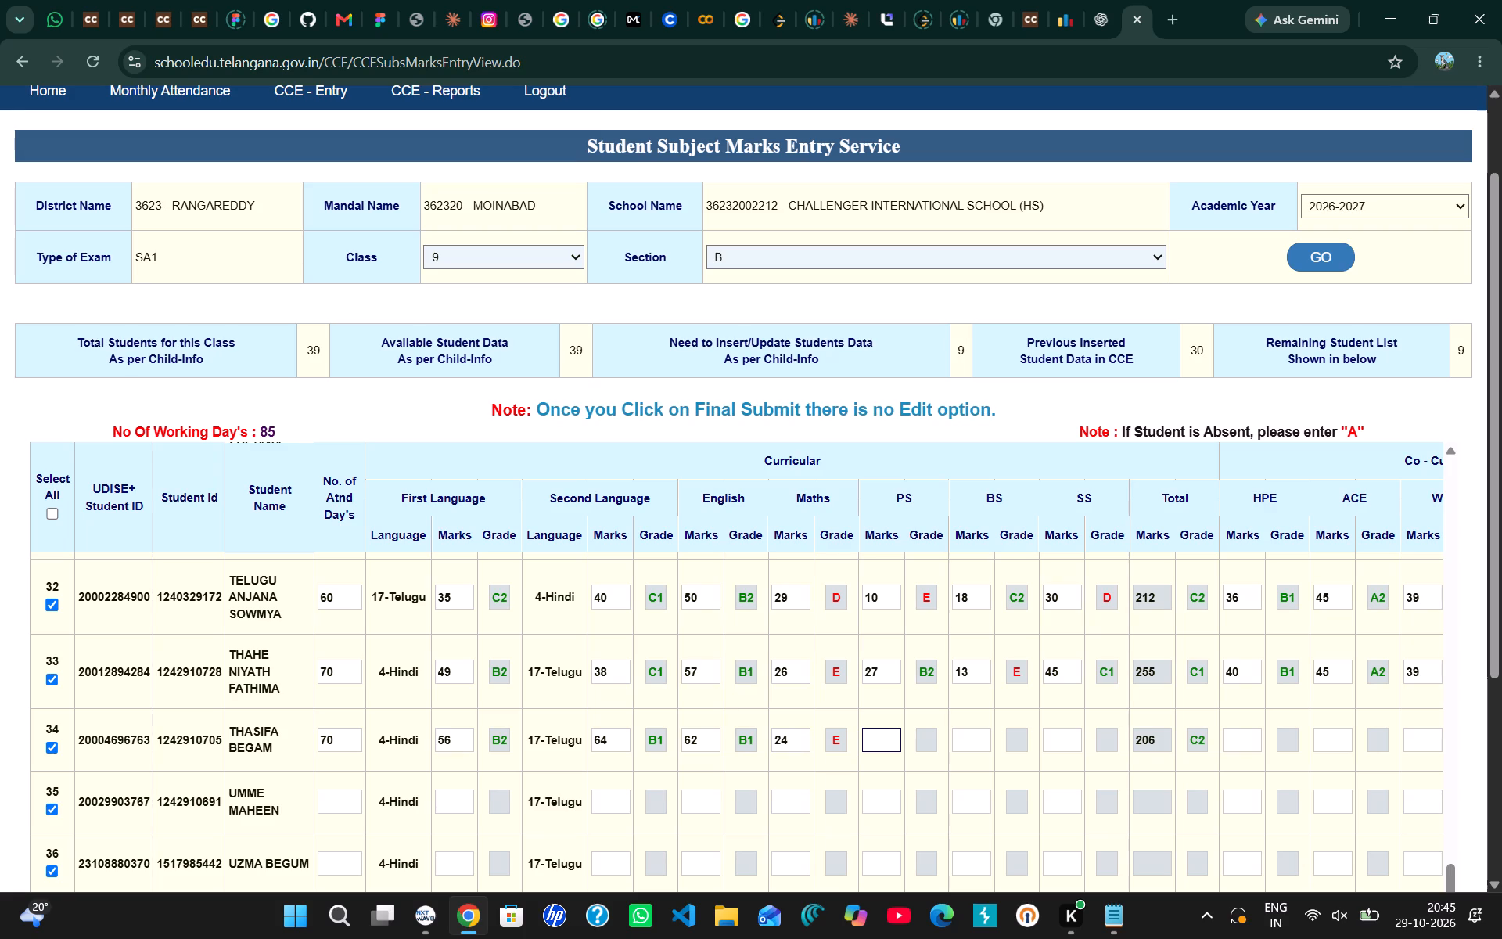
text(19)
key(Tab)
text(24)
key(Tab)
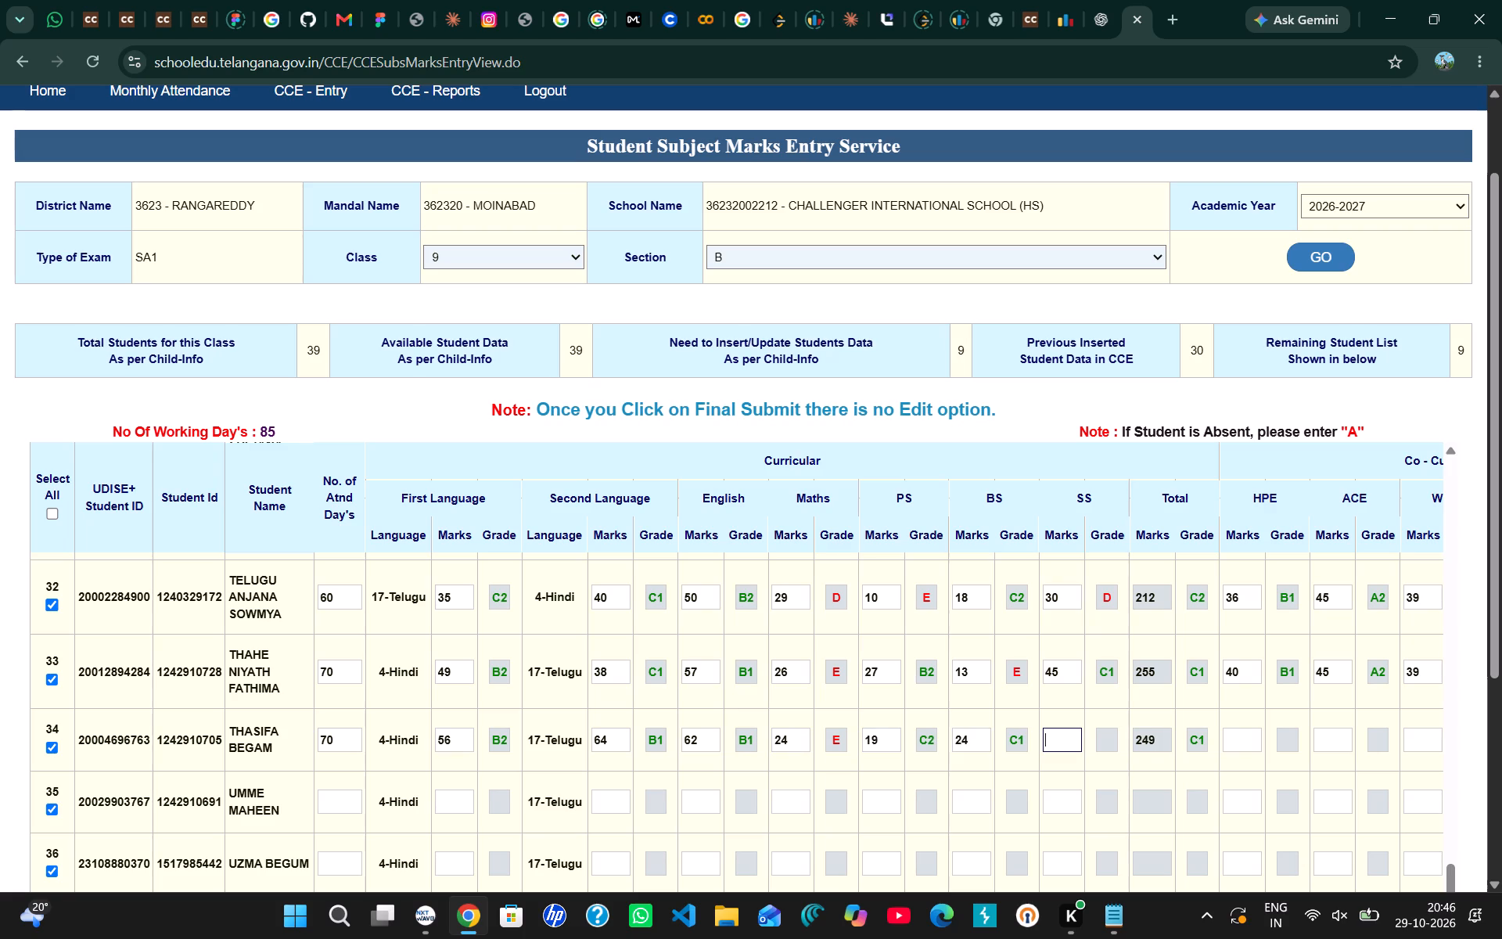
text(49)
key(Tab)
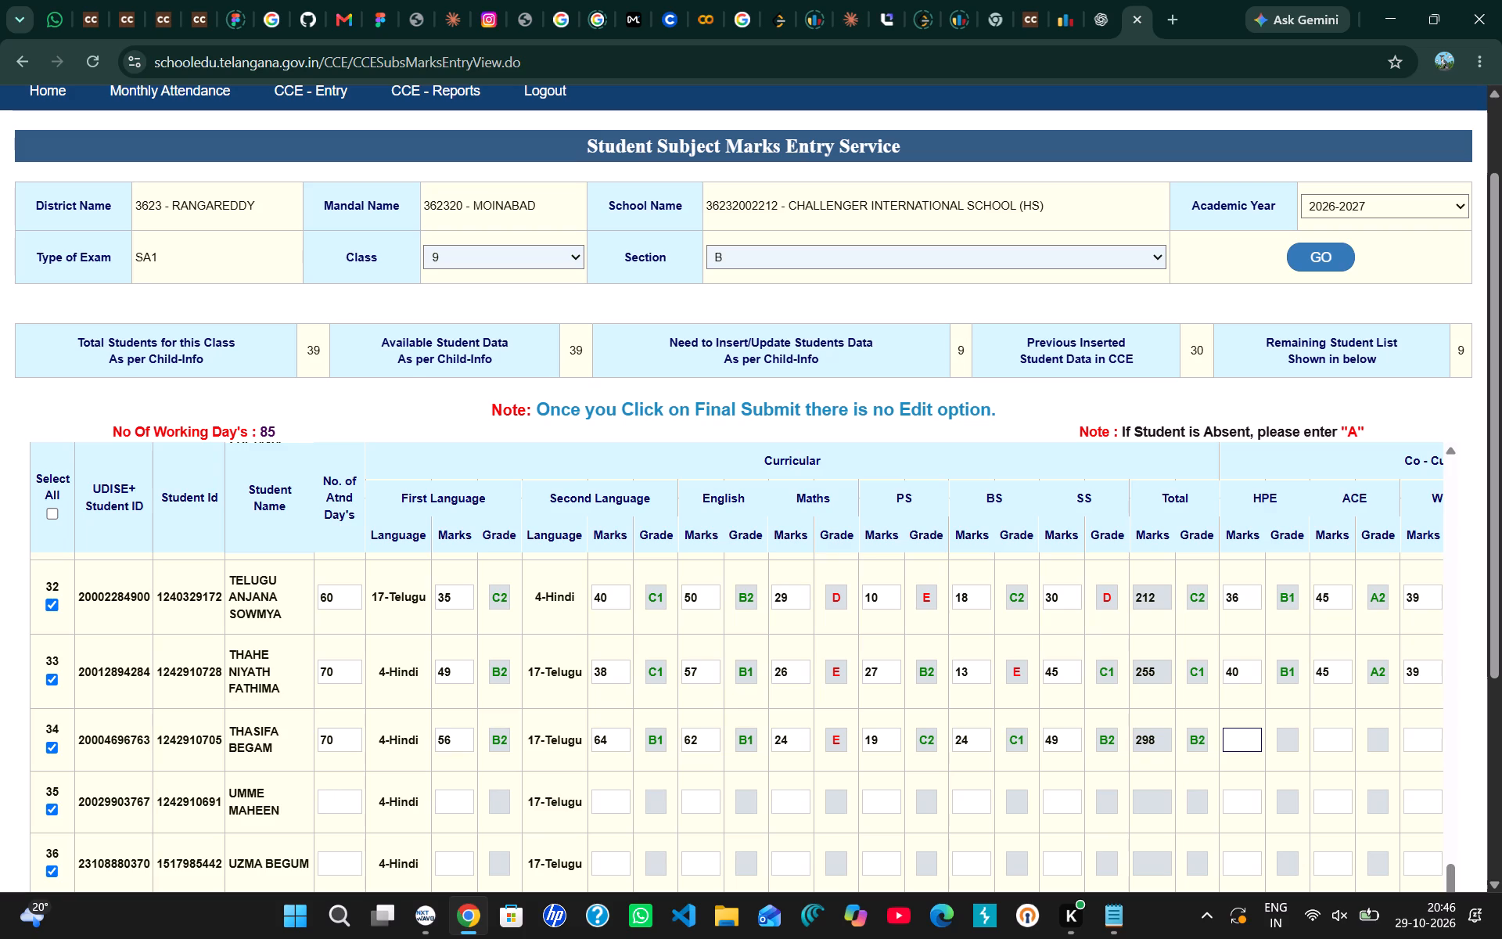
Enter row 34's co-curricular marks: HPE 39, ACE 46, WCE 40 and VELS 39.
key(3)
key(9)
key(Tab)
key(4)
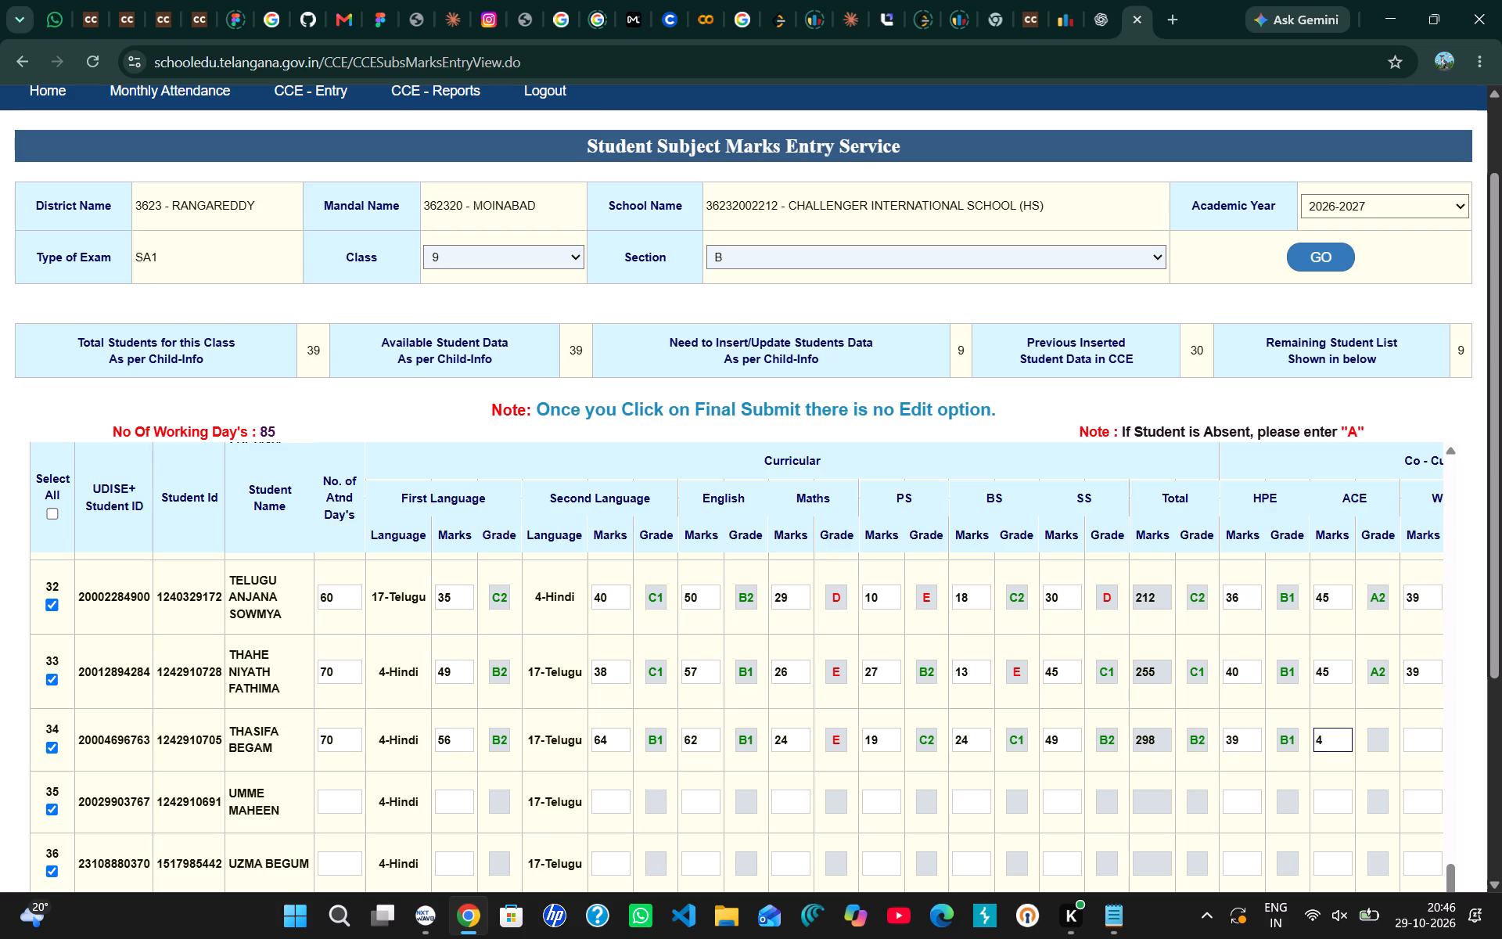
key(6)
key(Tab)
text(40)
key(Tab)
text(39)
key(Tab)
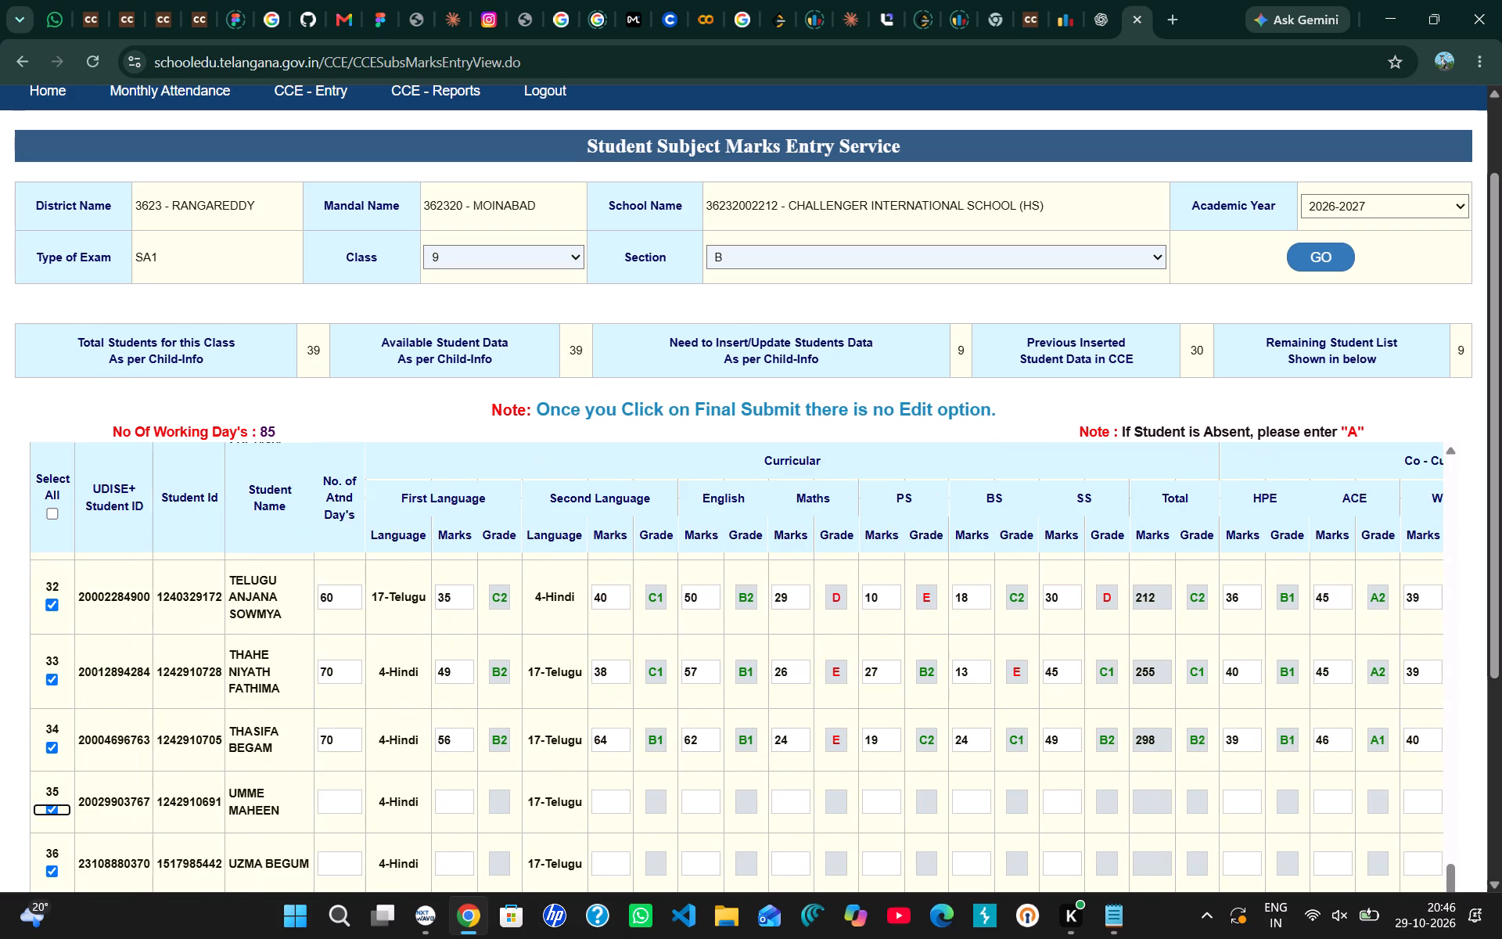
Change row 34's VELS mark to 37.
scroll(343, 743, left, 7)
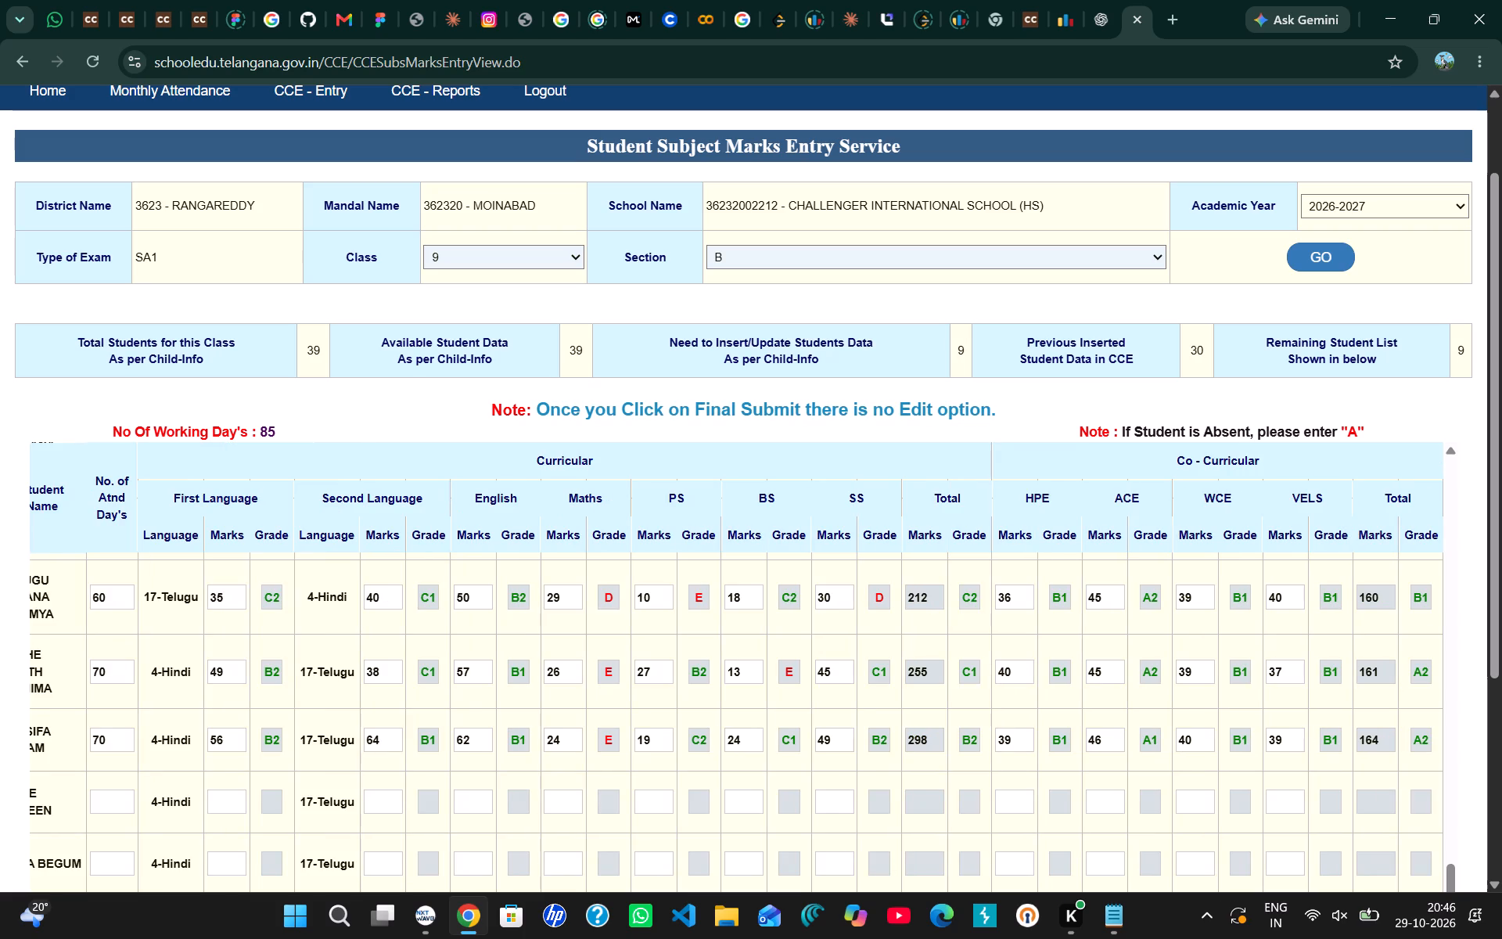
click(1295, 741)
key(BackSpace)
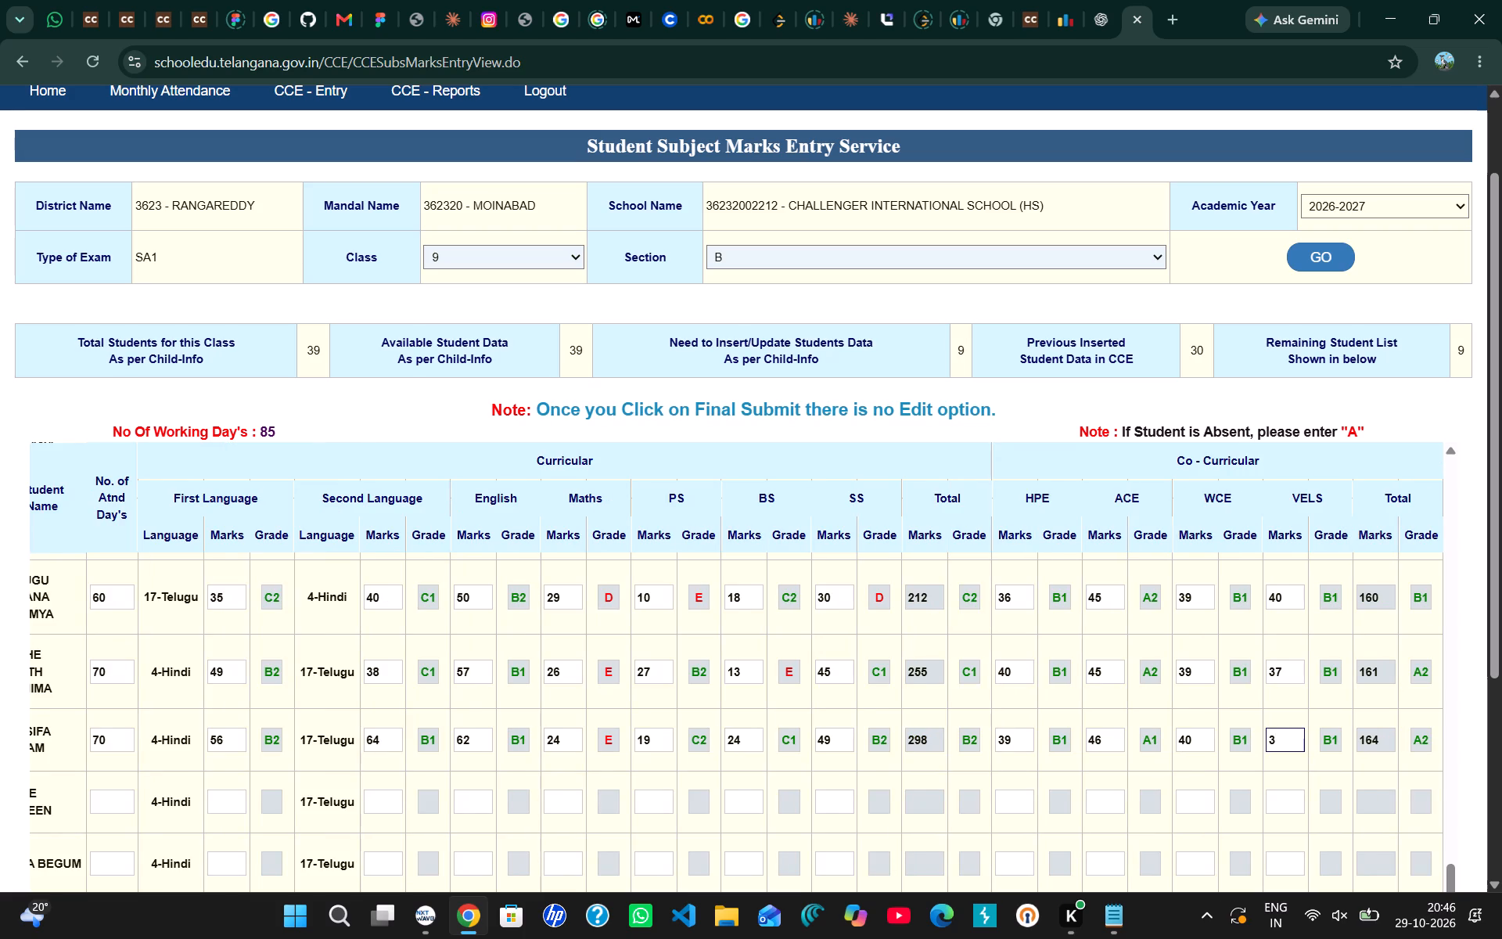
key(7)
key(Tab)
Enter row 35's attendance as 75 days and language marks: first language Hindi 72, second language Telugu 43.
scroll(1295, 741, left, 9)
scroll(1295, 741, right, 13)
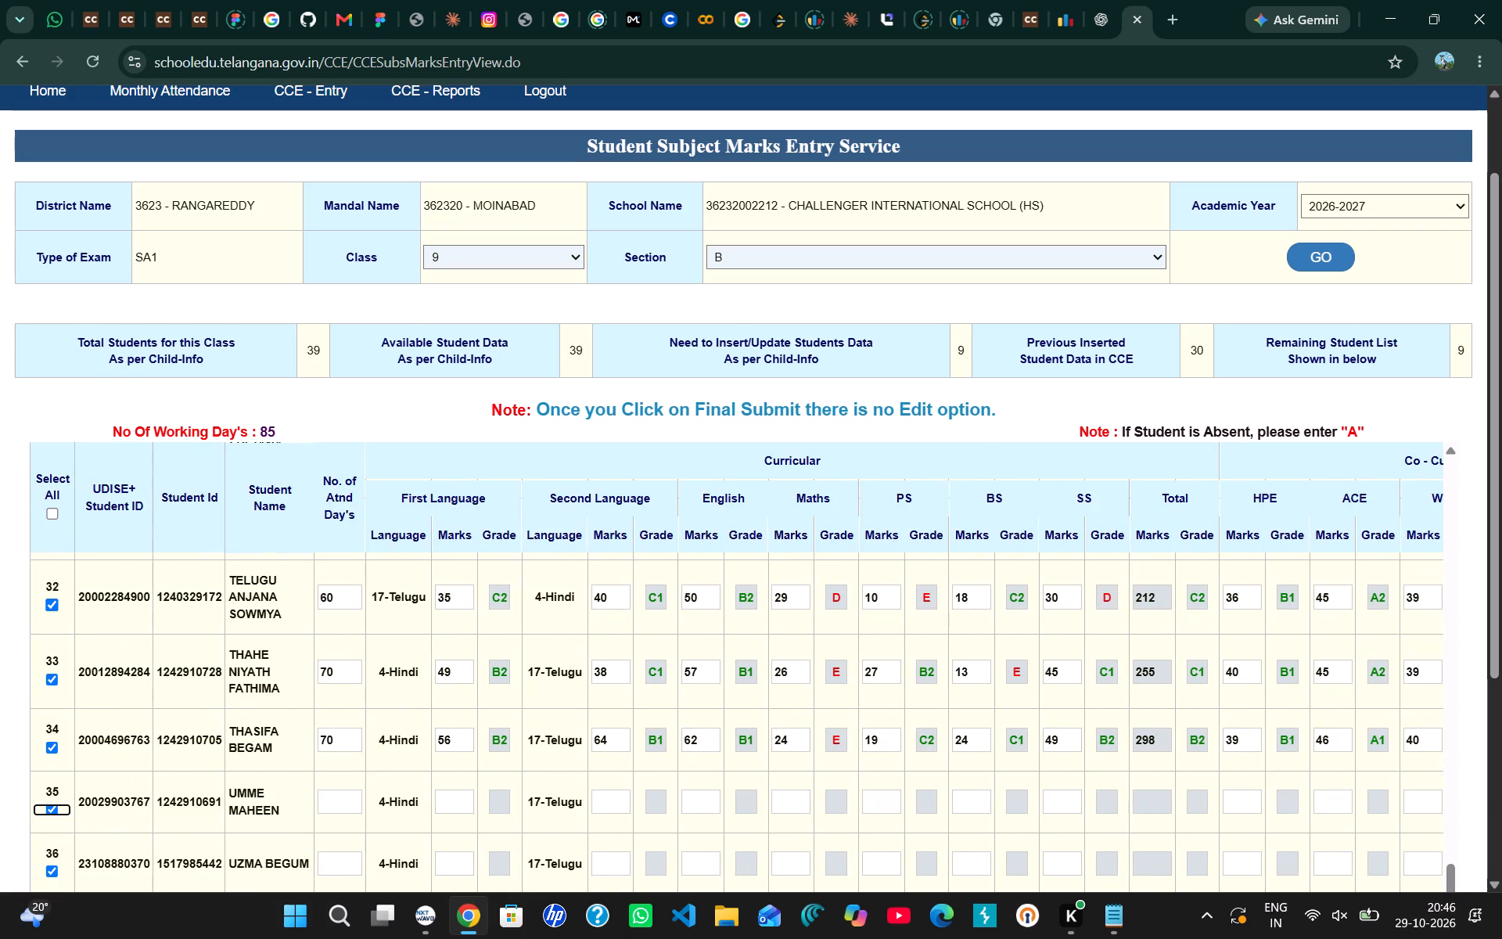
scroll(1295, 741, down, 2)
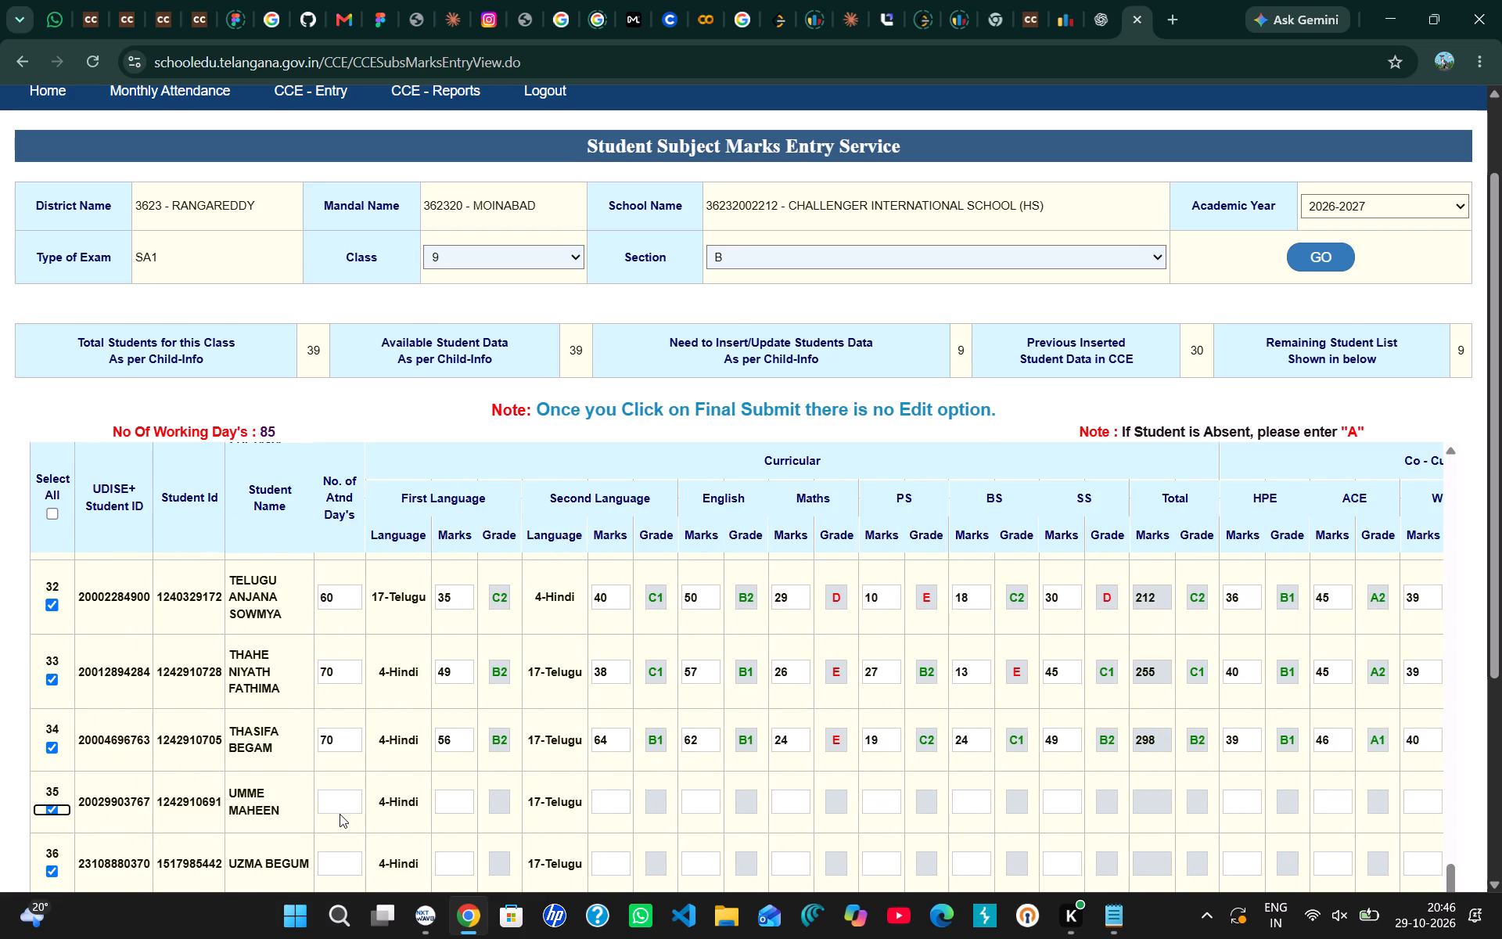
click(340, 815)
click(346, 811)
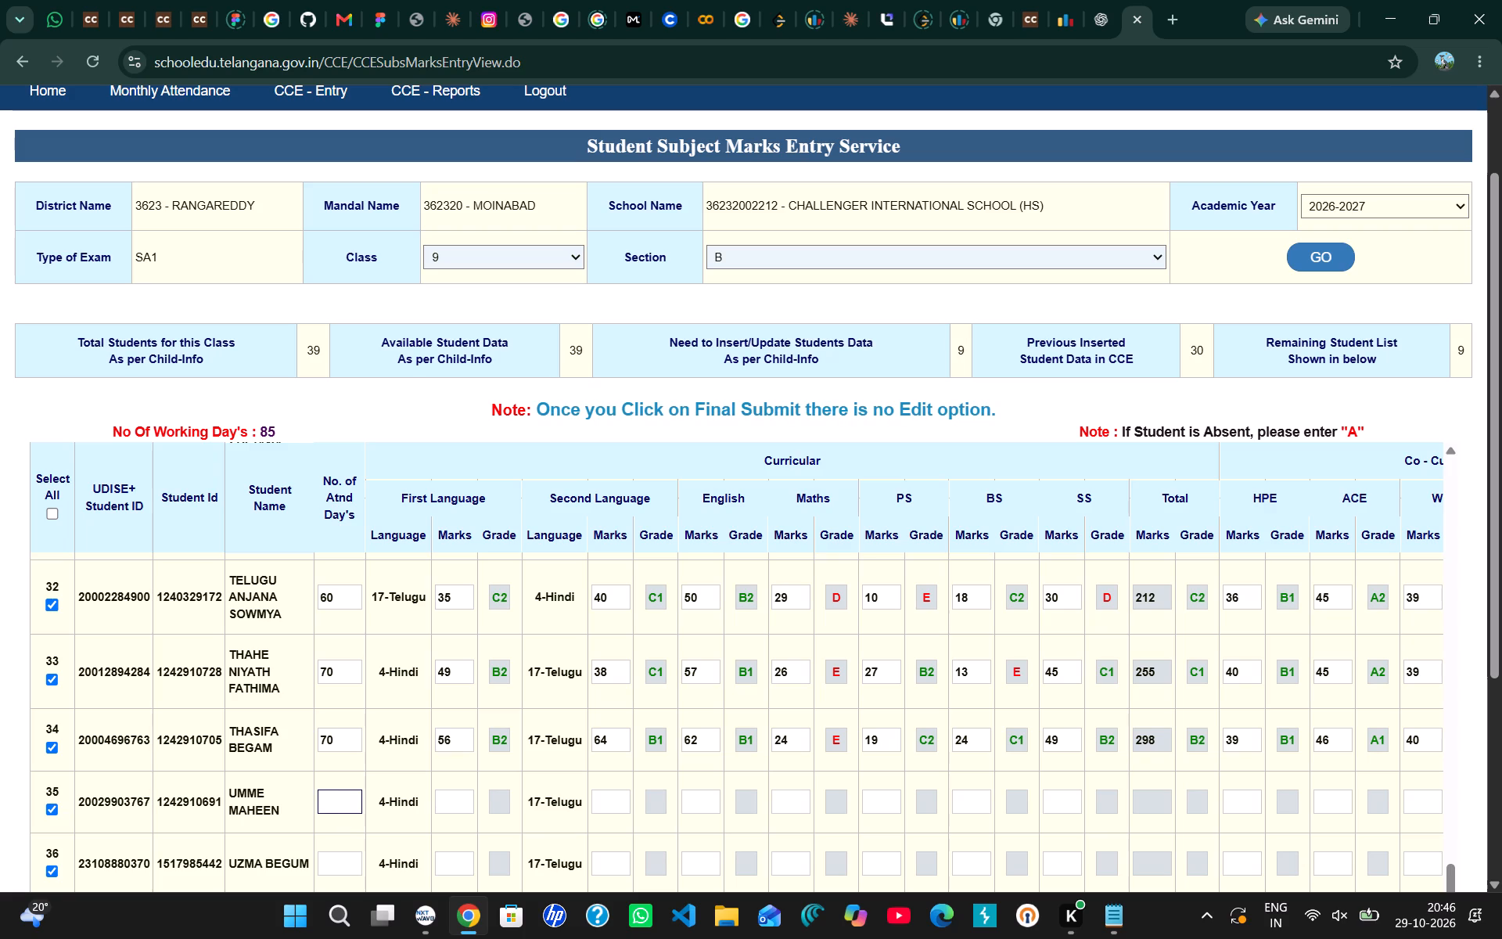
text(75)
key(Tab)
text(72)
key(Tab)
text(43)
key(Tab)
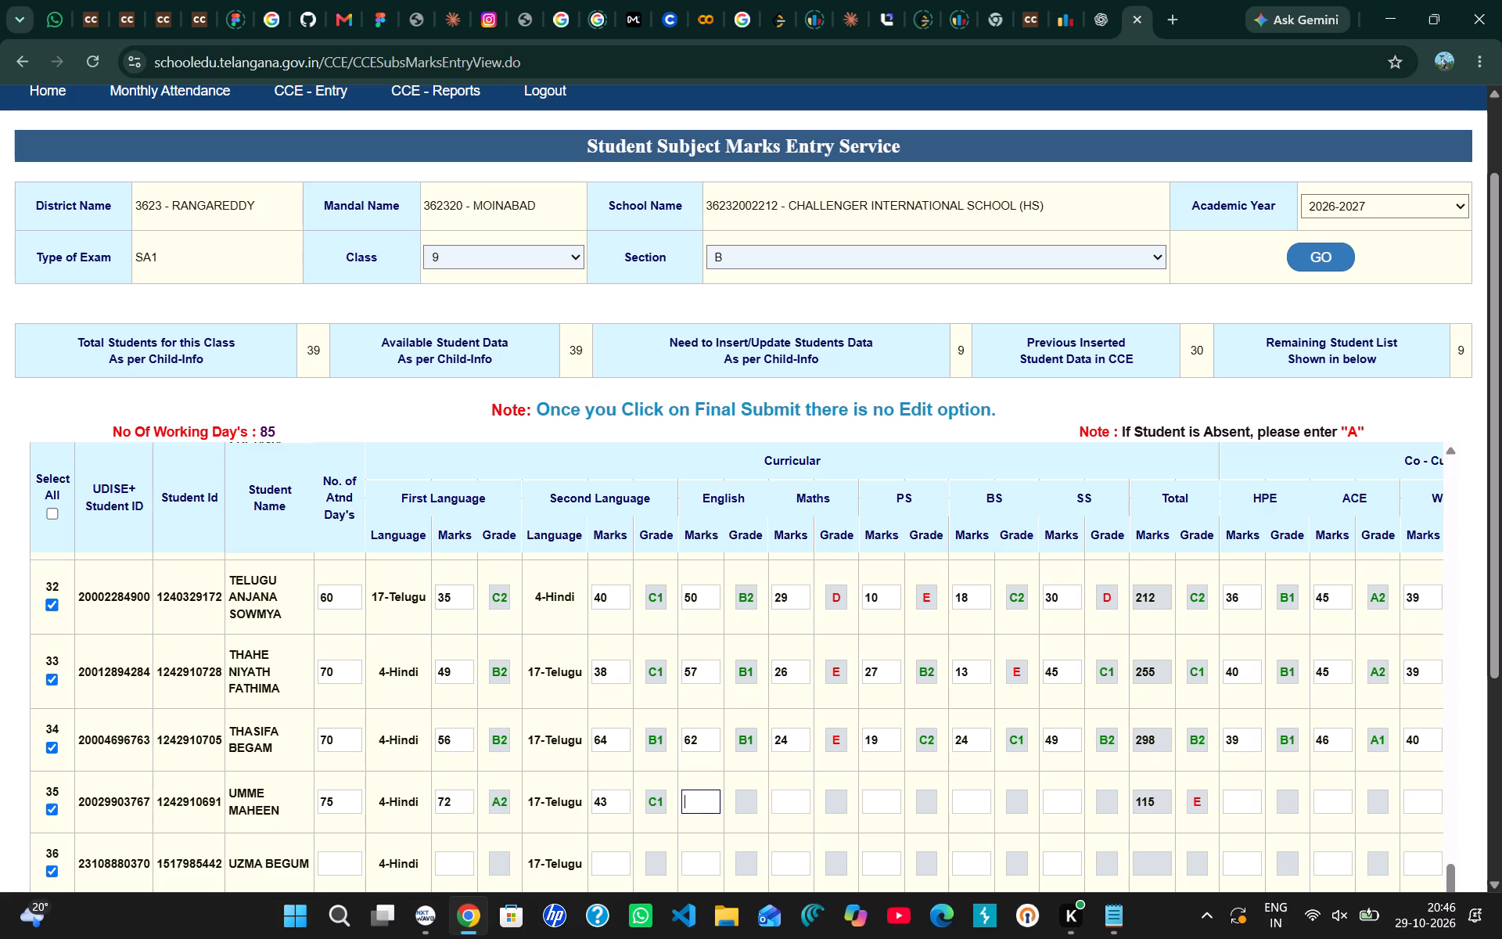
Enter row 35's remaining curricular marks: English 52, Maths 52, PS 30, BS 32 and SS 67.
text(52)
key(Tab)
text(52)
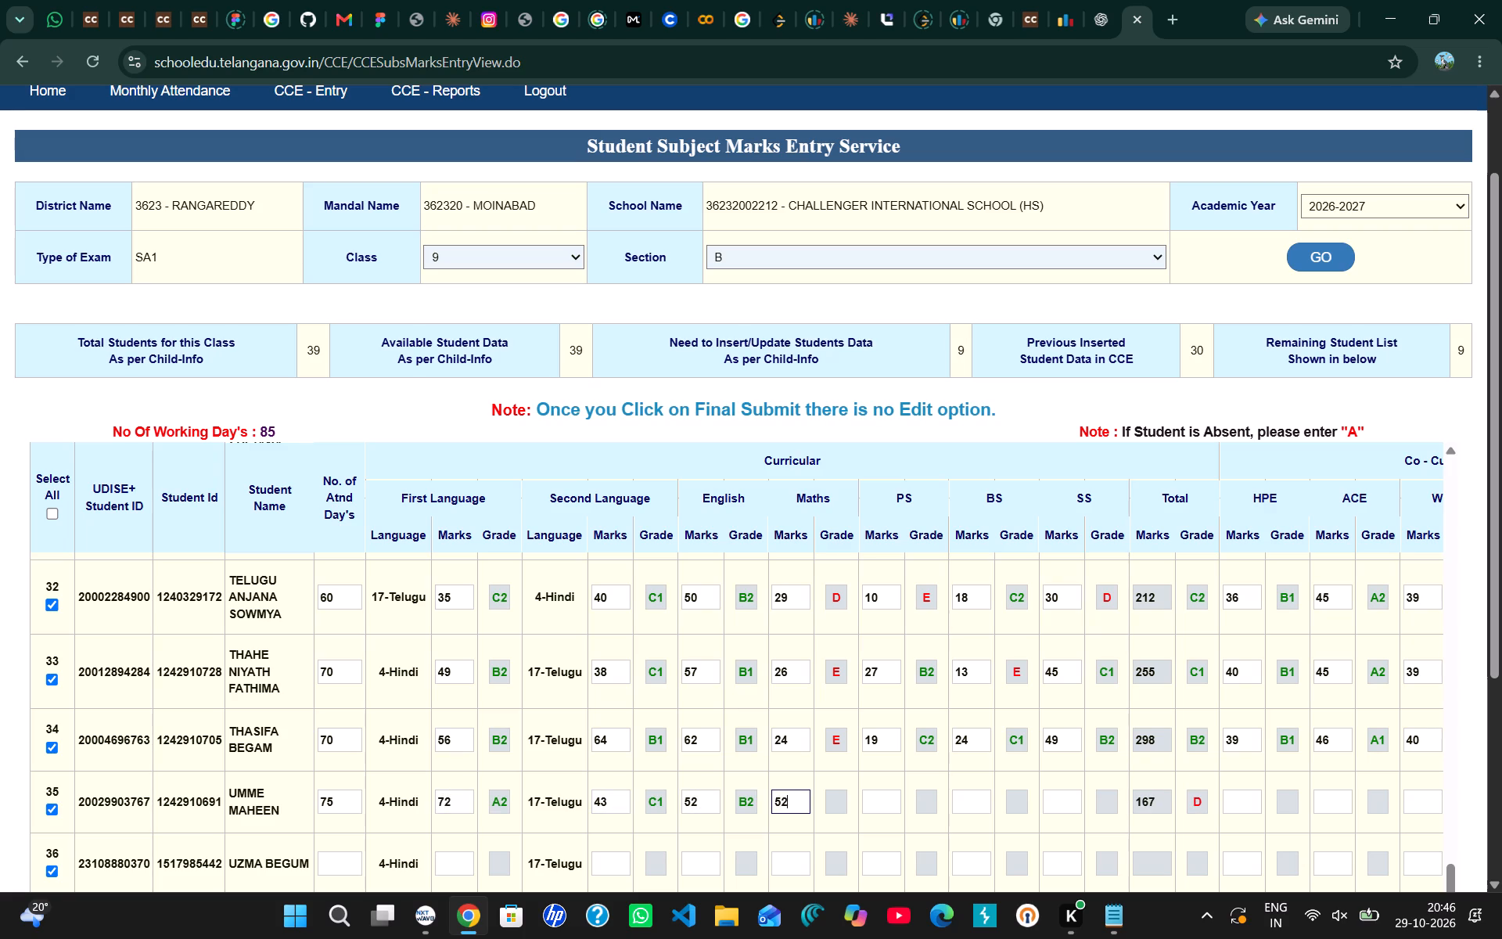
key(Tab)
text(30)
key(Tab)
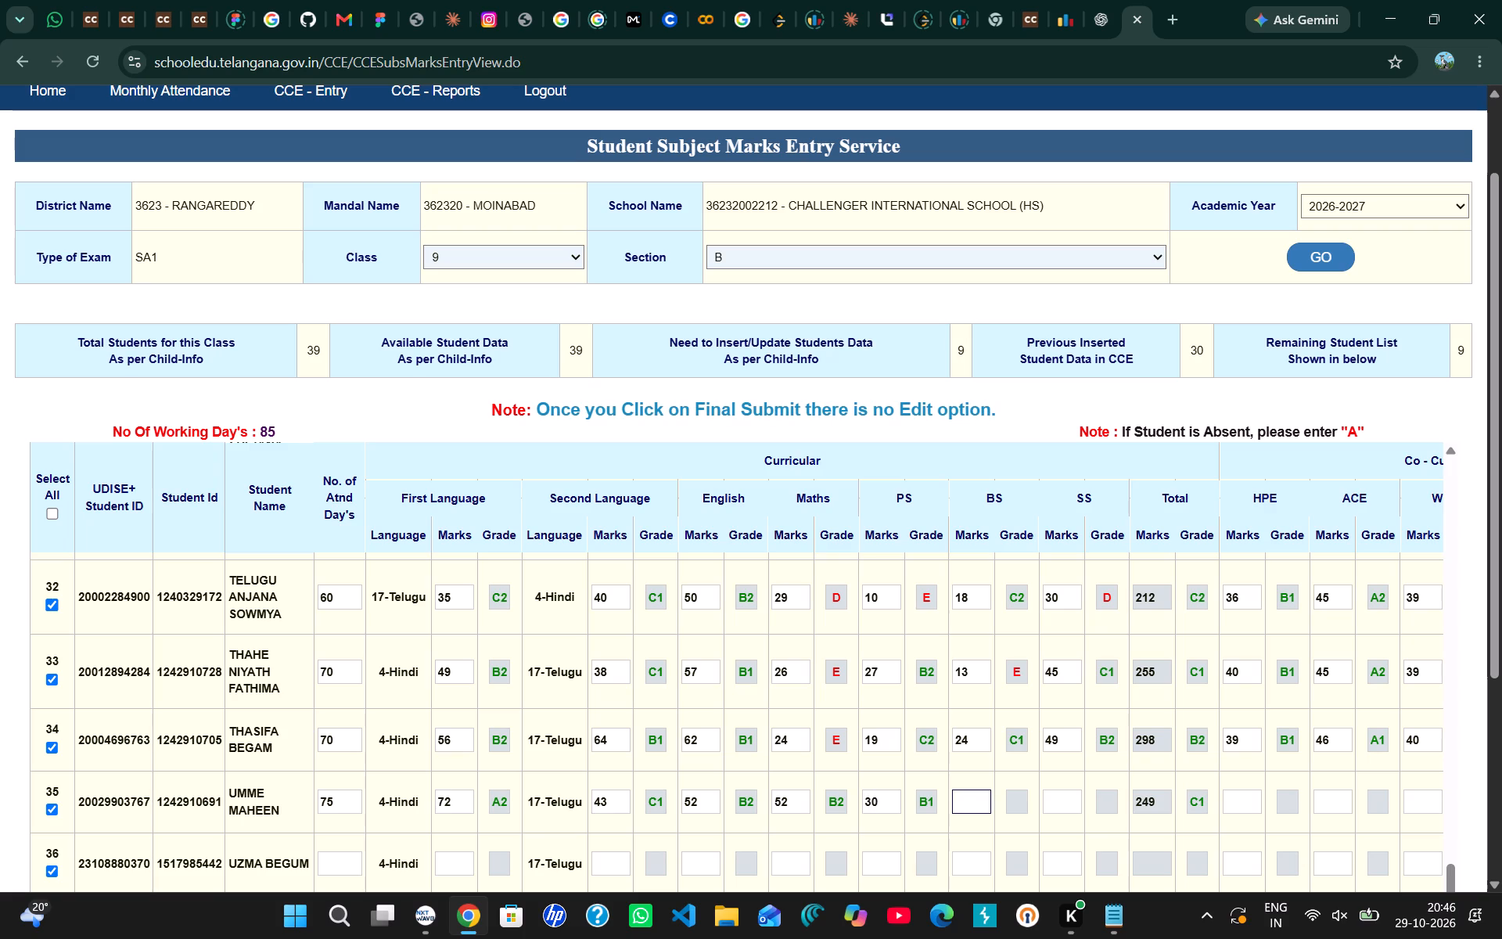
text(32)
key(Tab)
text(67)
key(Tab)
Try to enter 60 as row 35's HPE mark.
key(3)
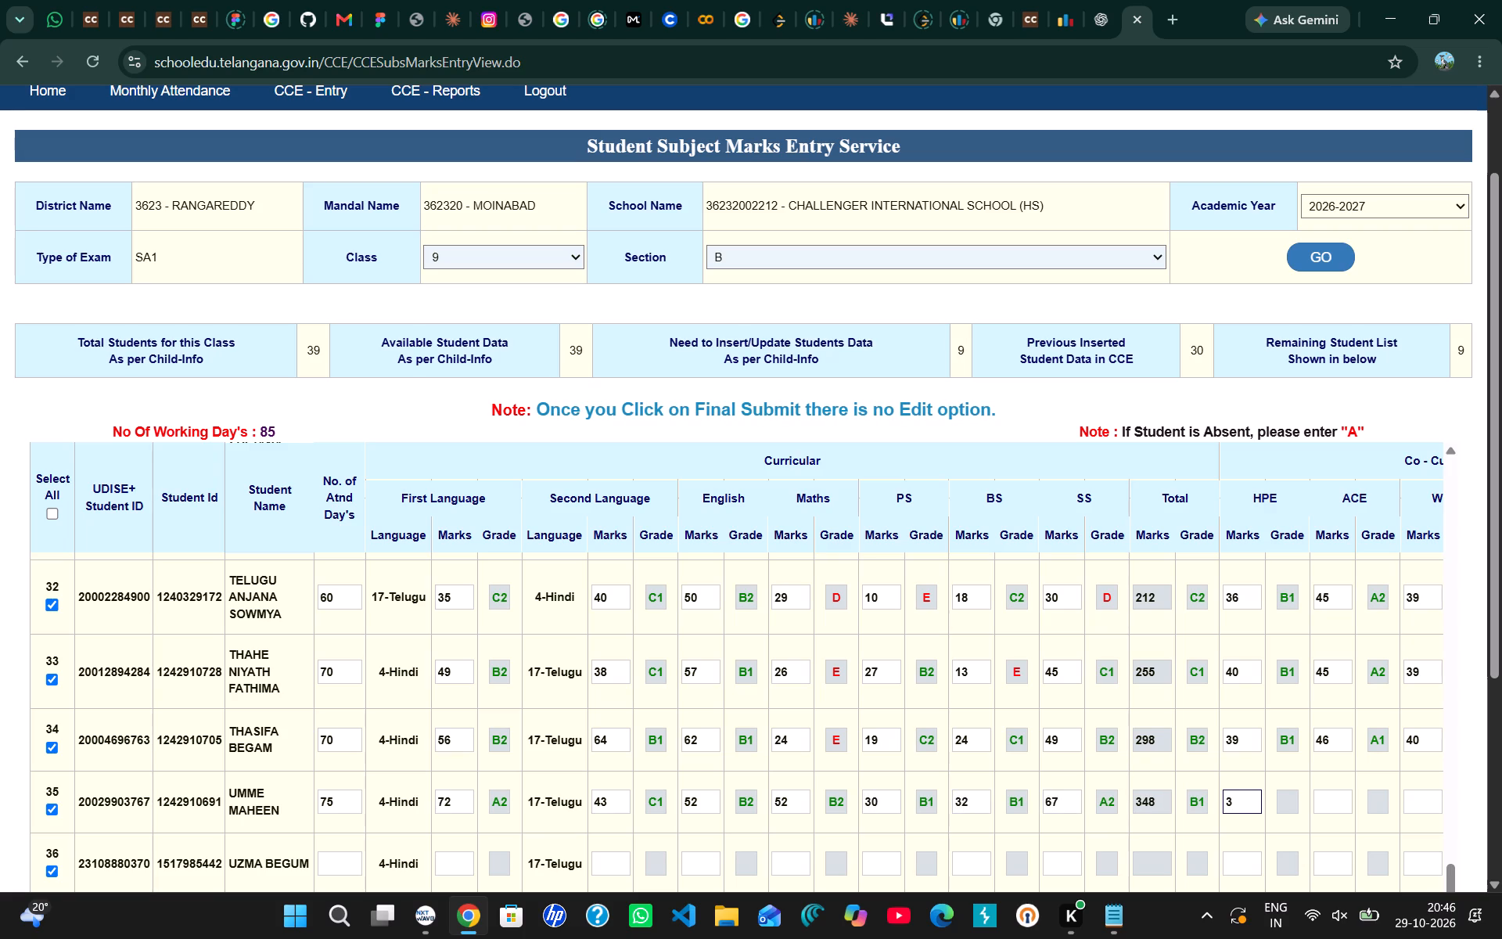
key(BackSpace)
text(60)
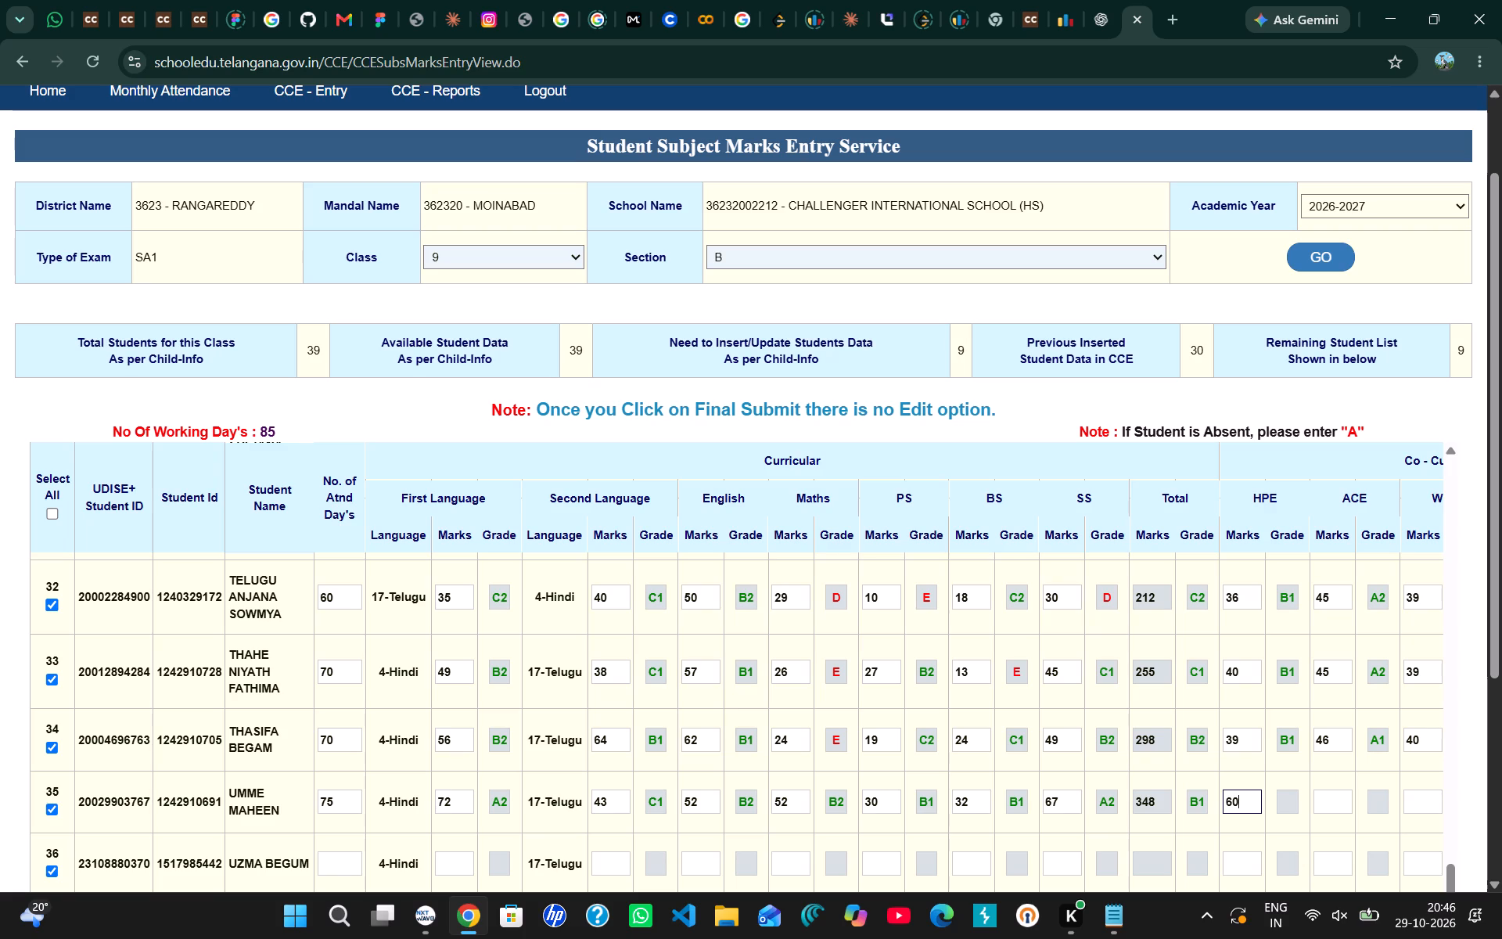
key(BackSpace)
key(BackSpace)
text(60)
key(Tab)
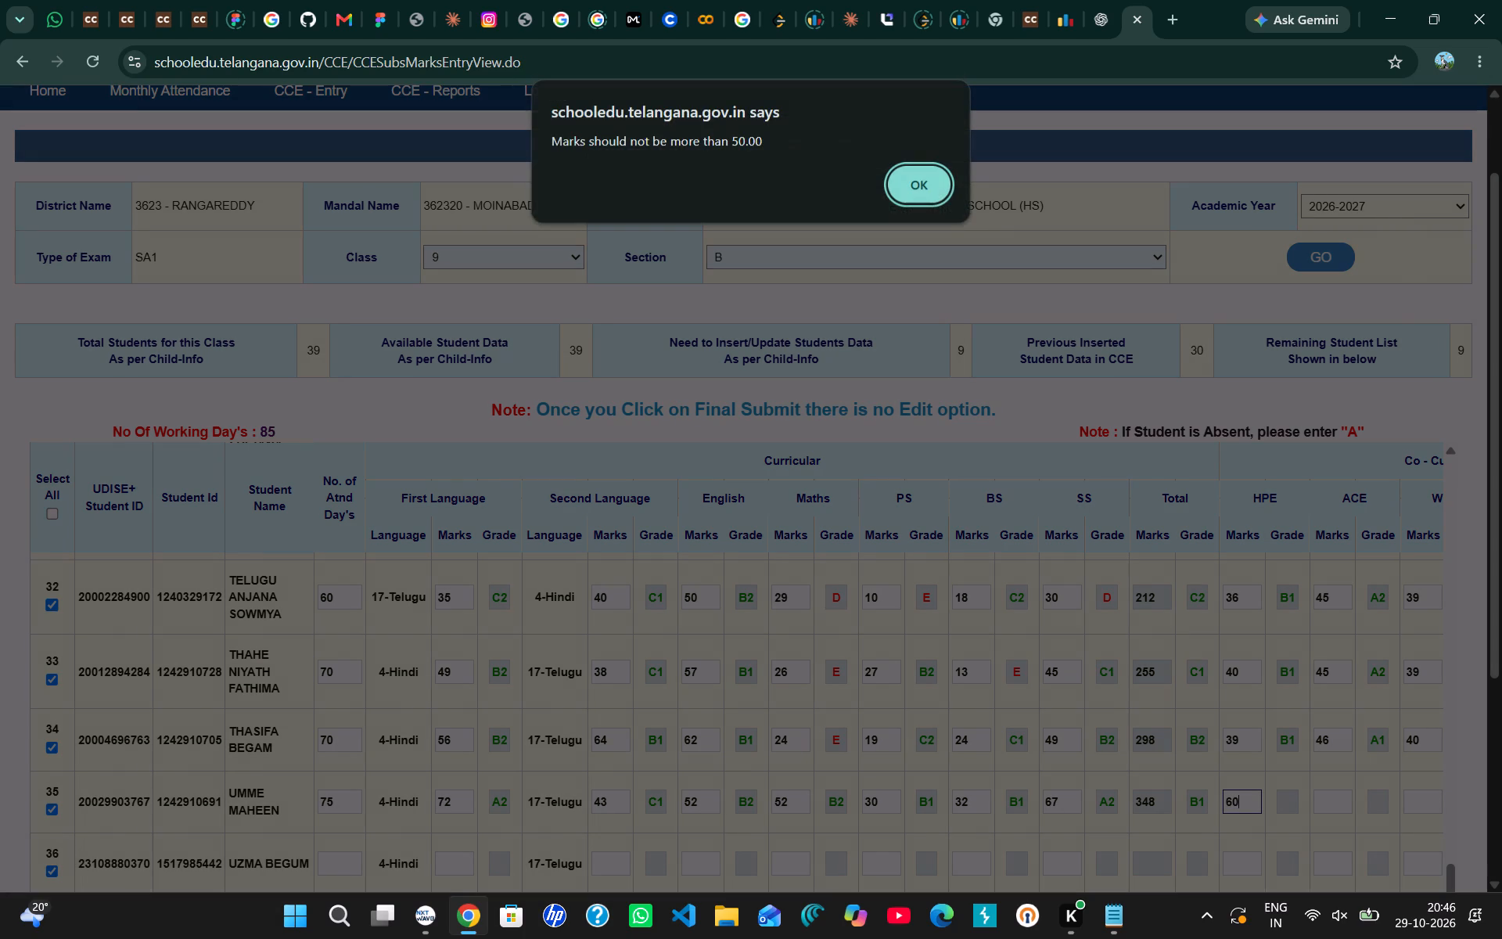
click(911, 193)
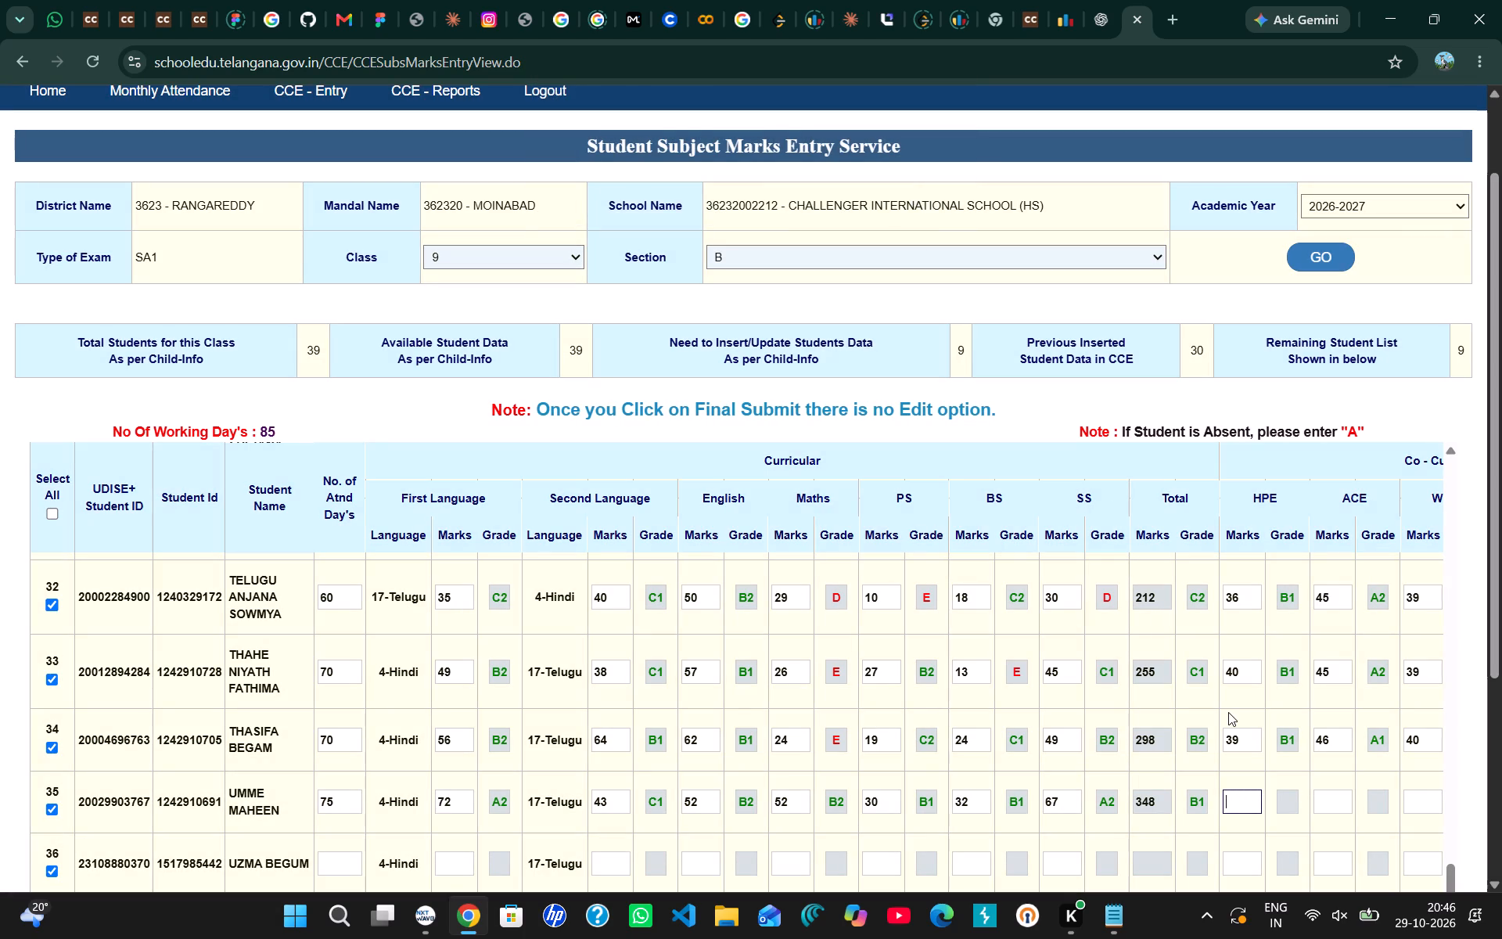
Enter row 35's co-curricular marks: HPE 41, ACE 36, WCE 46 and VELS 41.
text(41)
key(Tab)
key(3)
key(6)
key(Tab)
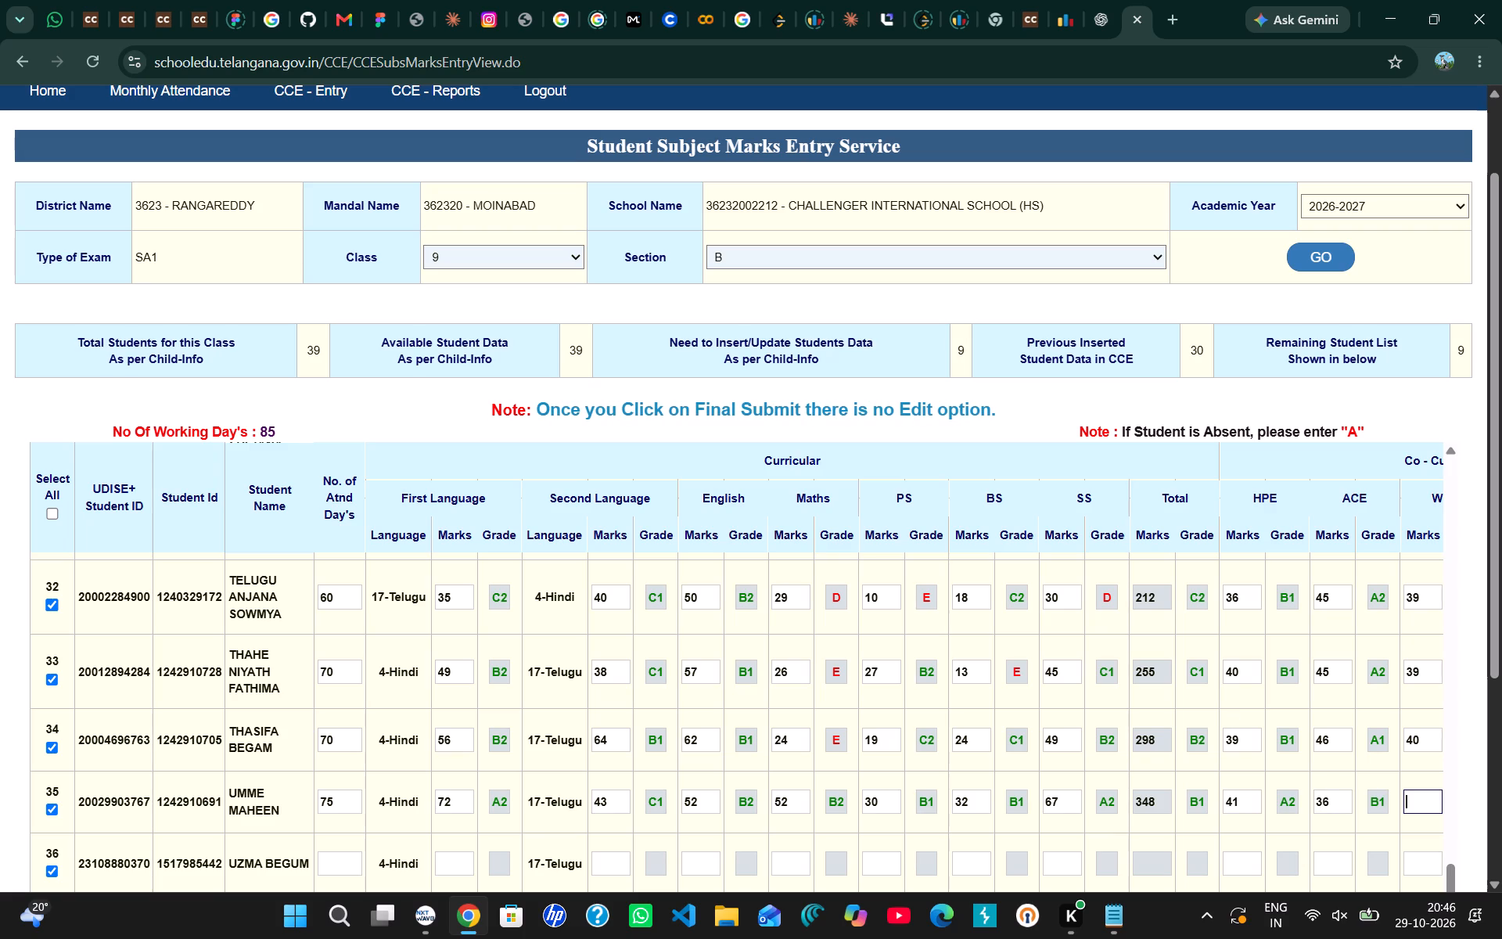
text(46)
key(Tab)
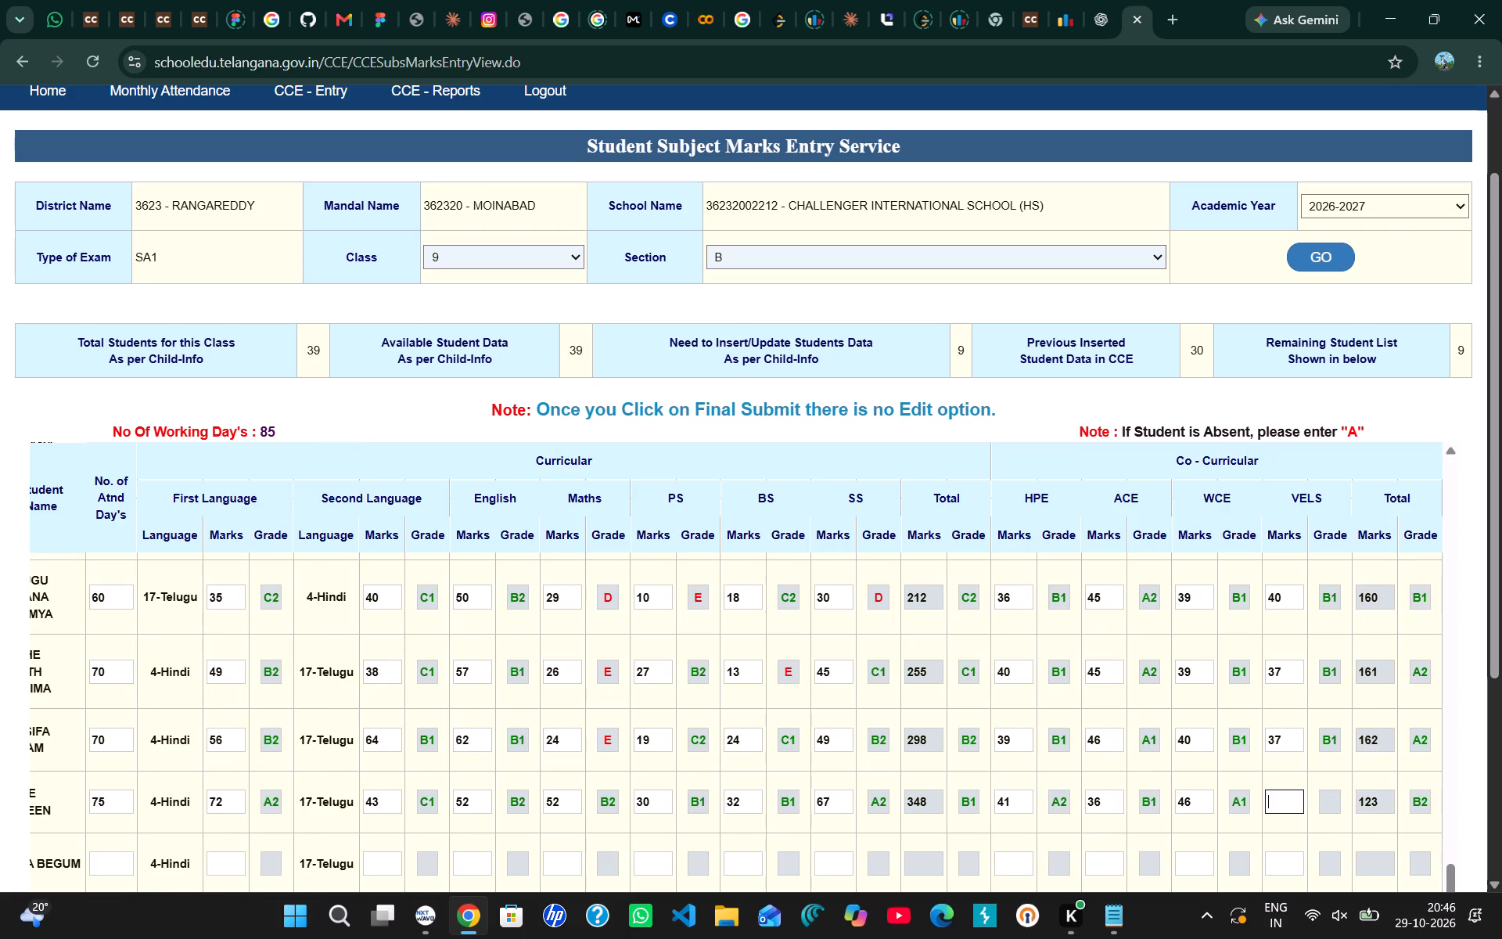
text(41)
key(Tab)
Enter row 36's attendance as 65 days and language marks: first language Hindi 36, second language Telugu 26.
scroll(1228, 712, left, 5)
scroll(1228, 712, down, 2)
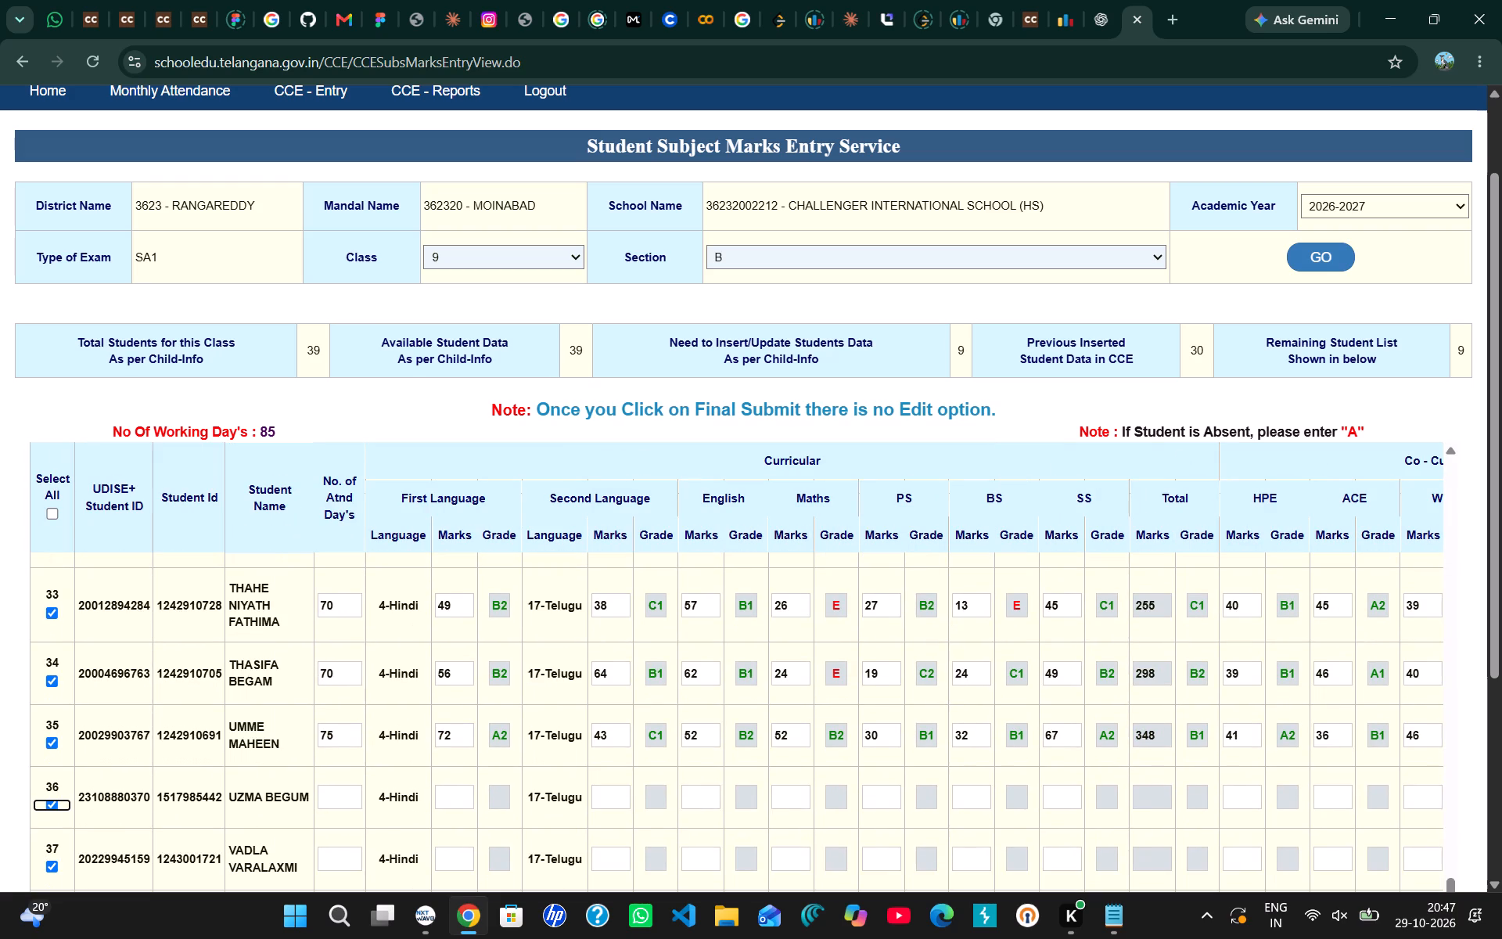
scroll(1228, 712, down, 1)
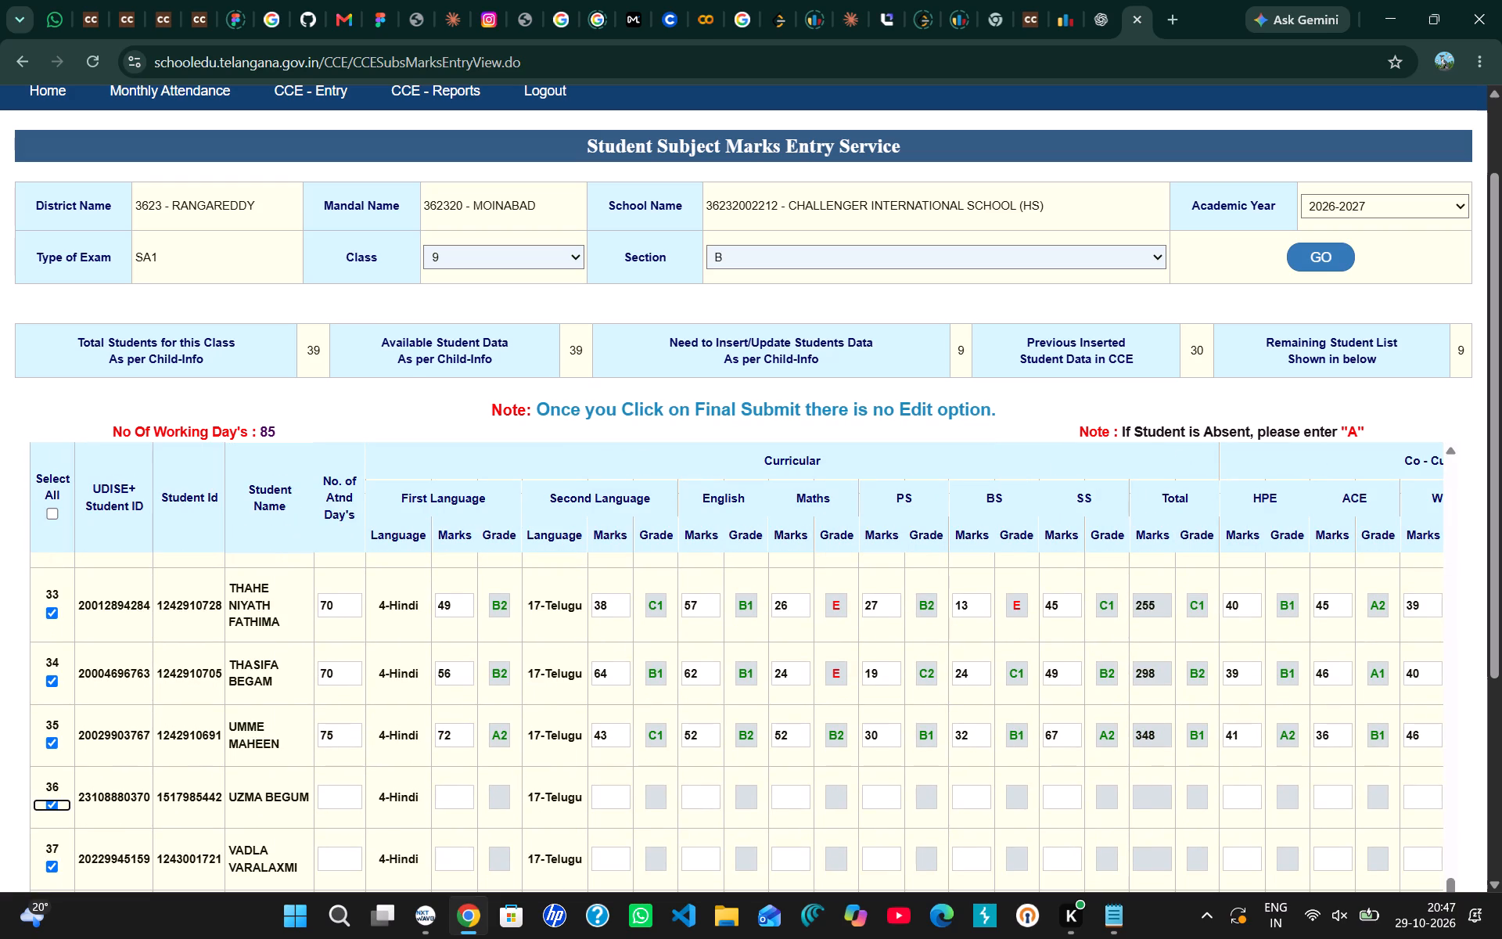
click(336, 799)
scroll(336, 799, down, 2)
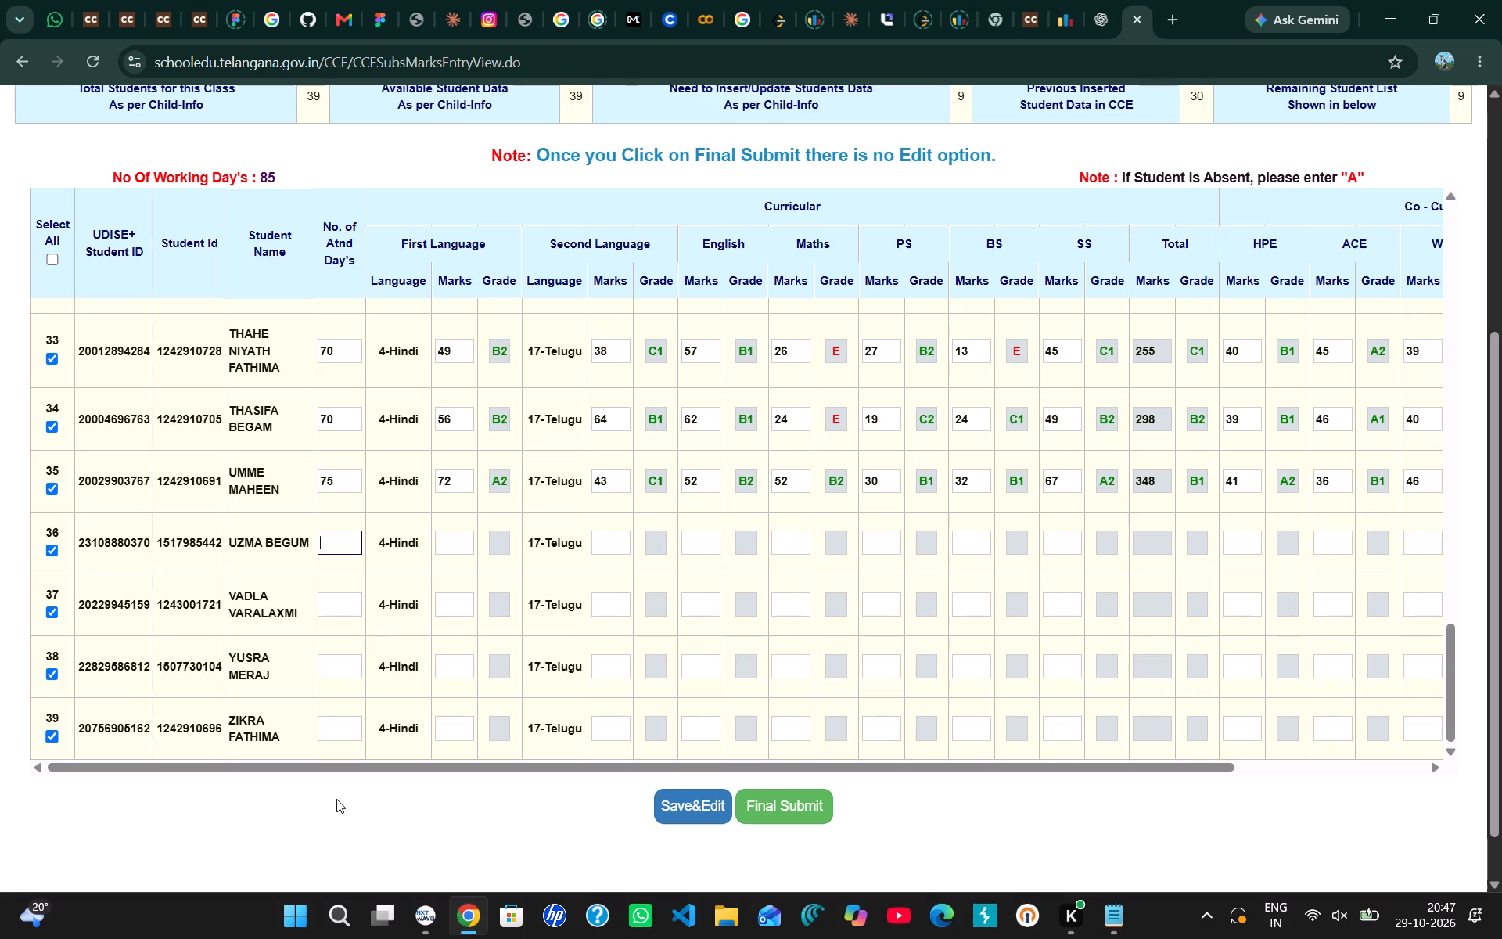
text(69)
key(BackSpace)
key(5)
key(Tab)
text(36)
key(Tab)
text(26)
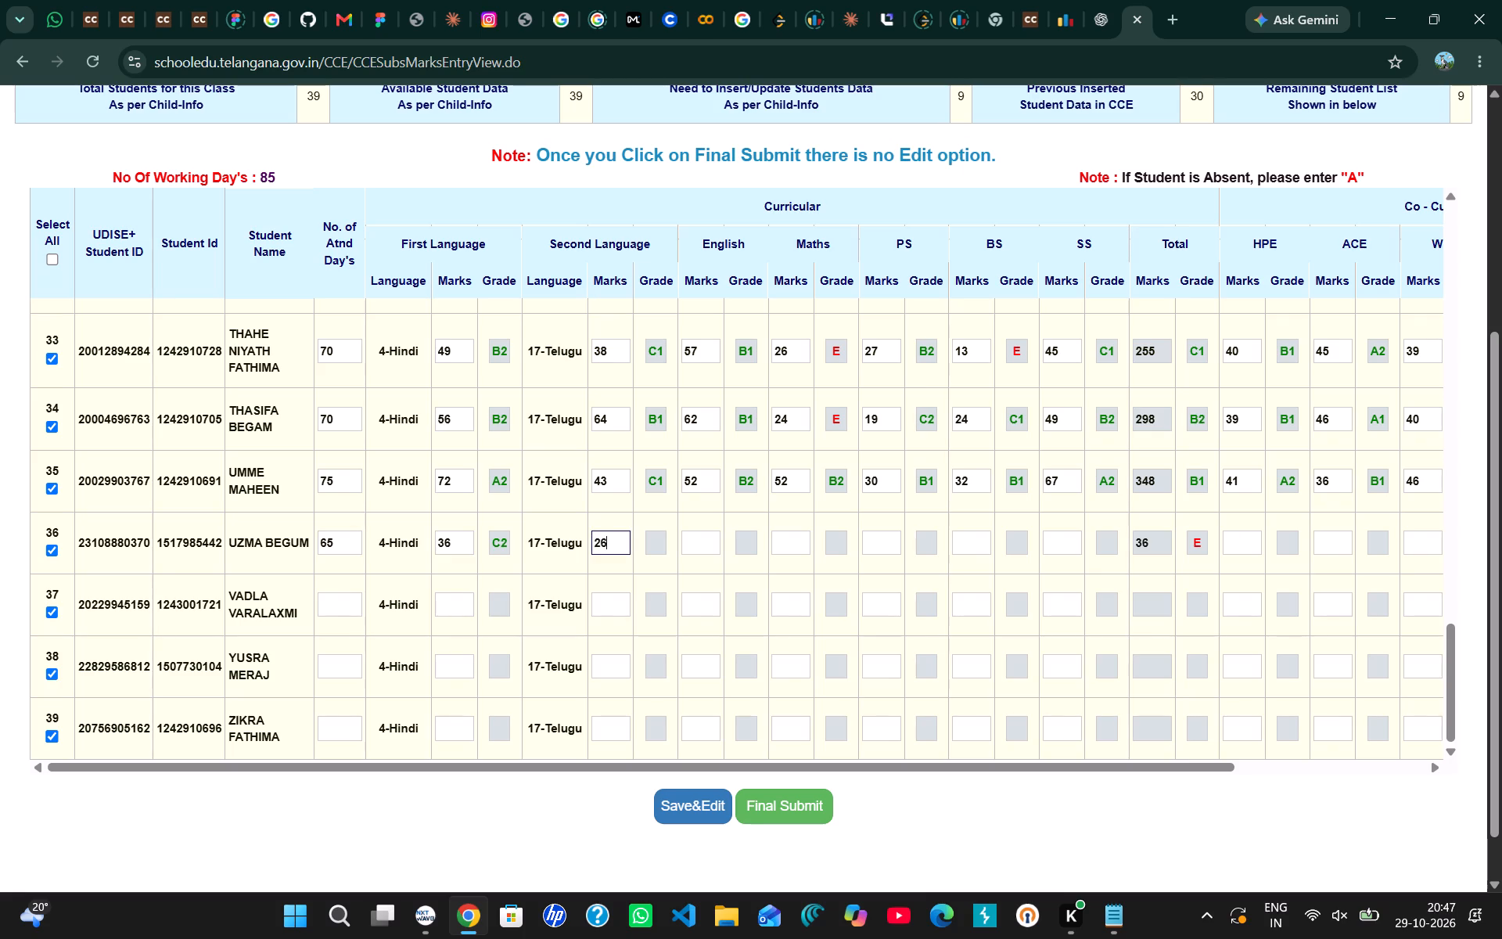
key(Tab)
Enter row 36's remaining curricular marks: English 48, Maths 29, PS 19, BS 13 and SS 41.
text(48)
key(Tab)
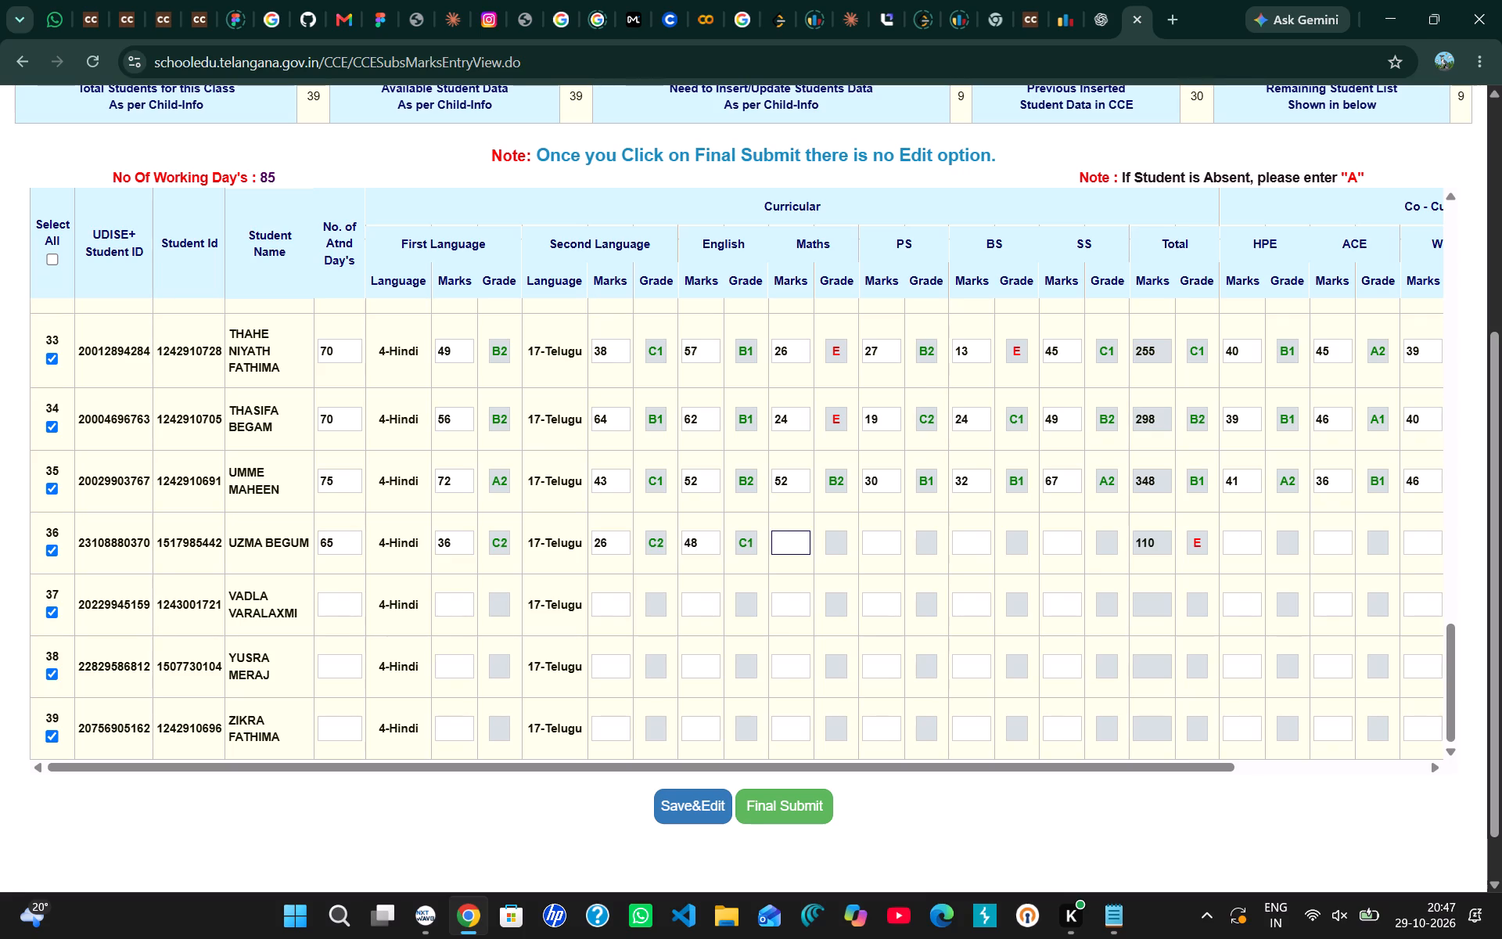
text(29)
key(Tab)
text(19)
key(Tab)
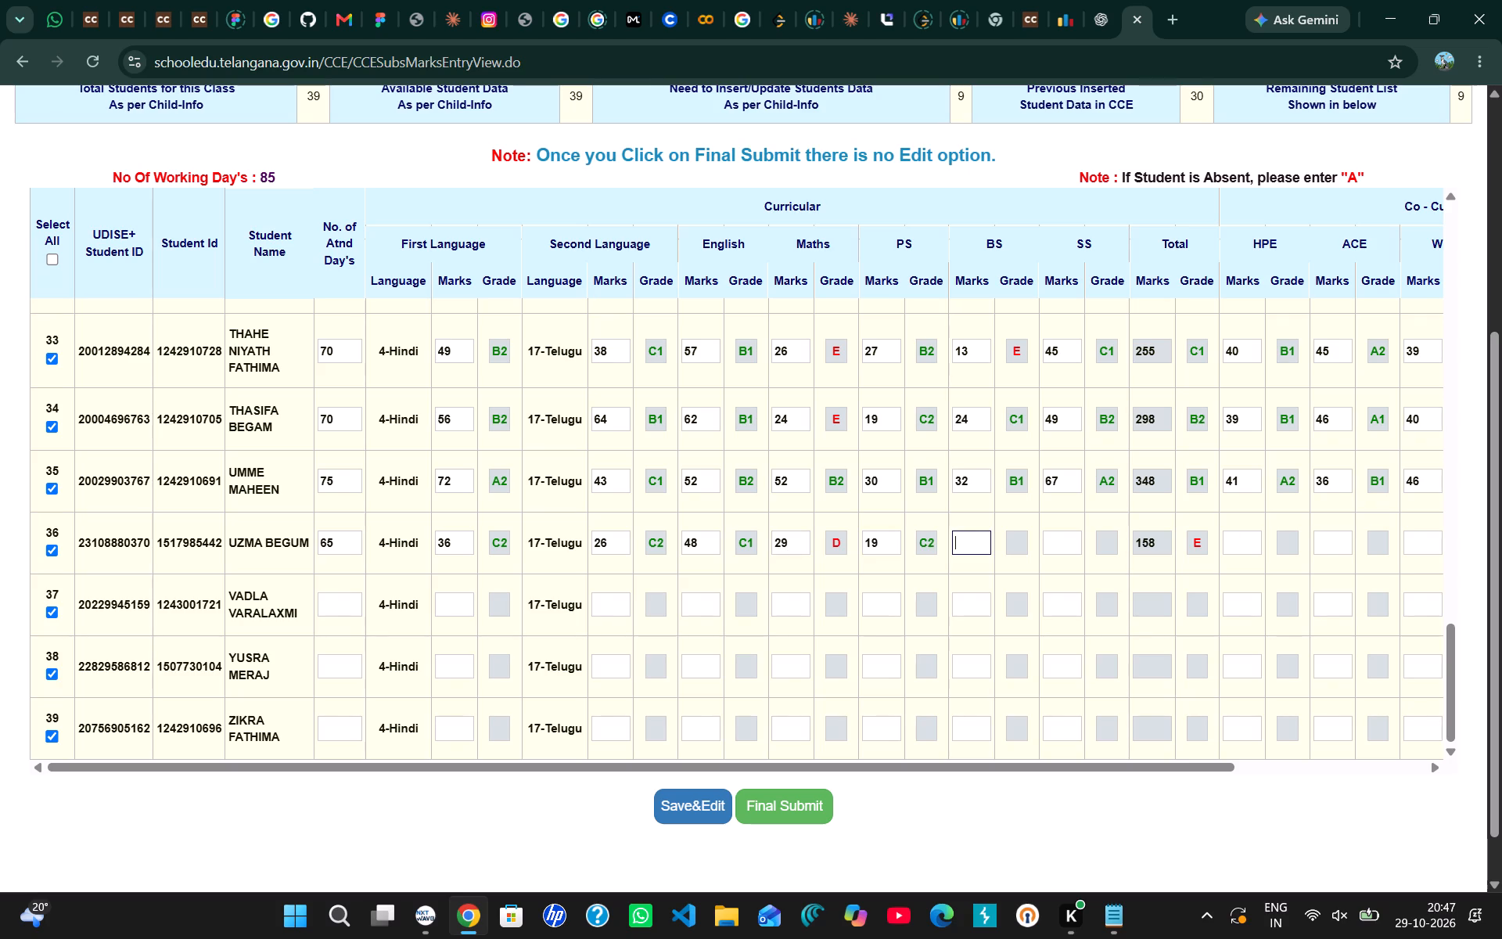
text(13)
key(Tab)
text(41)
key(Tab)
Enter row 36's co-curricular marks: HPE 38, ACE 46, WCE 37 and VELS 44.
key(3)
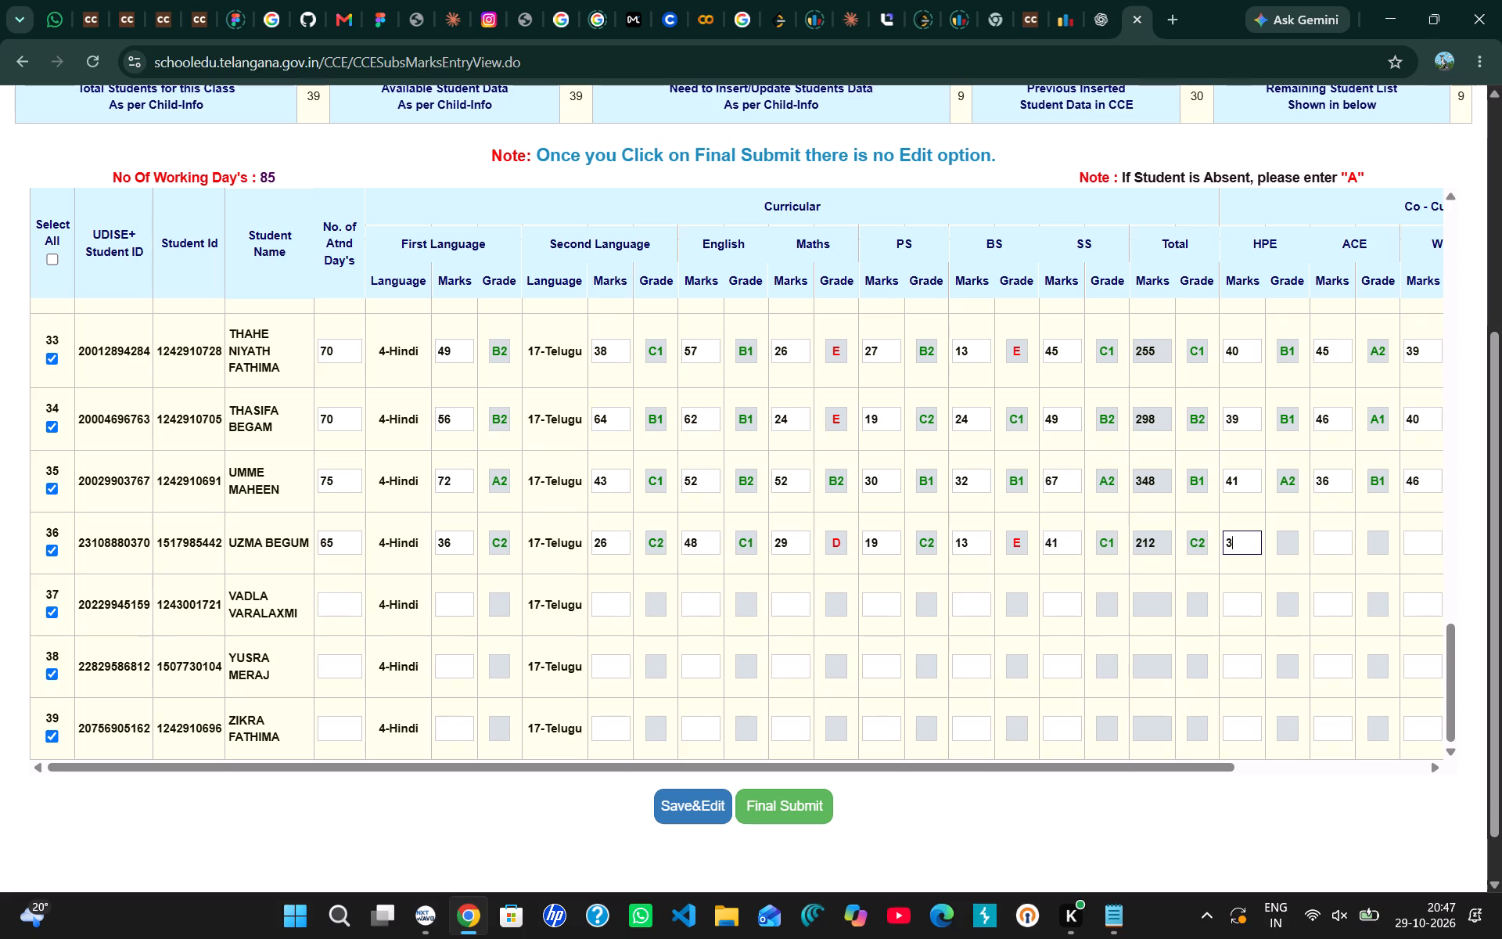
key(8)
key(Tab)
text(46)
key(Tab)
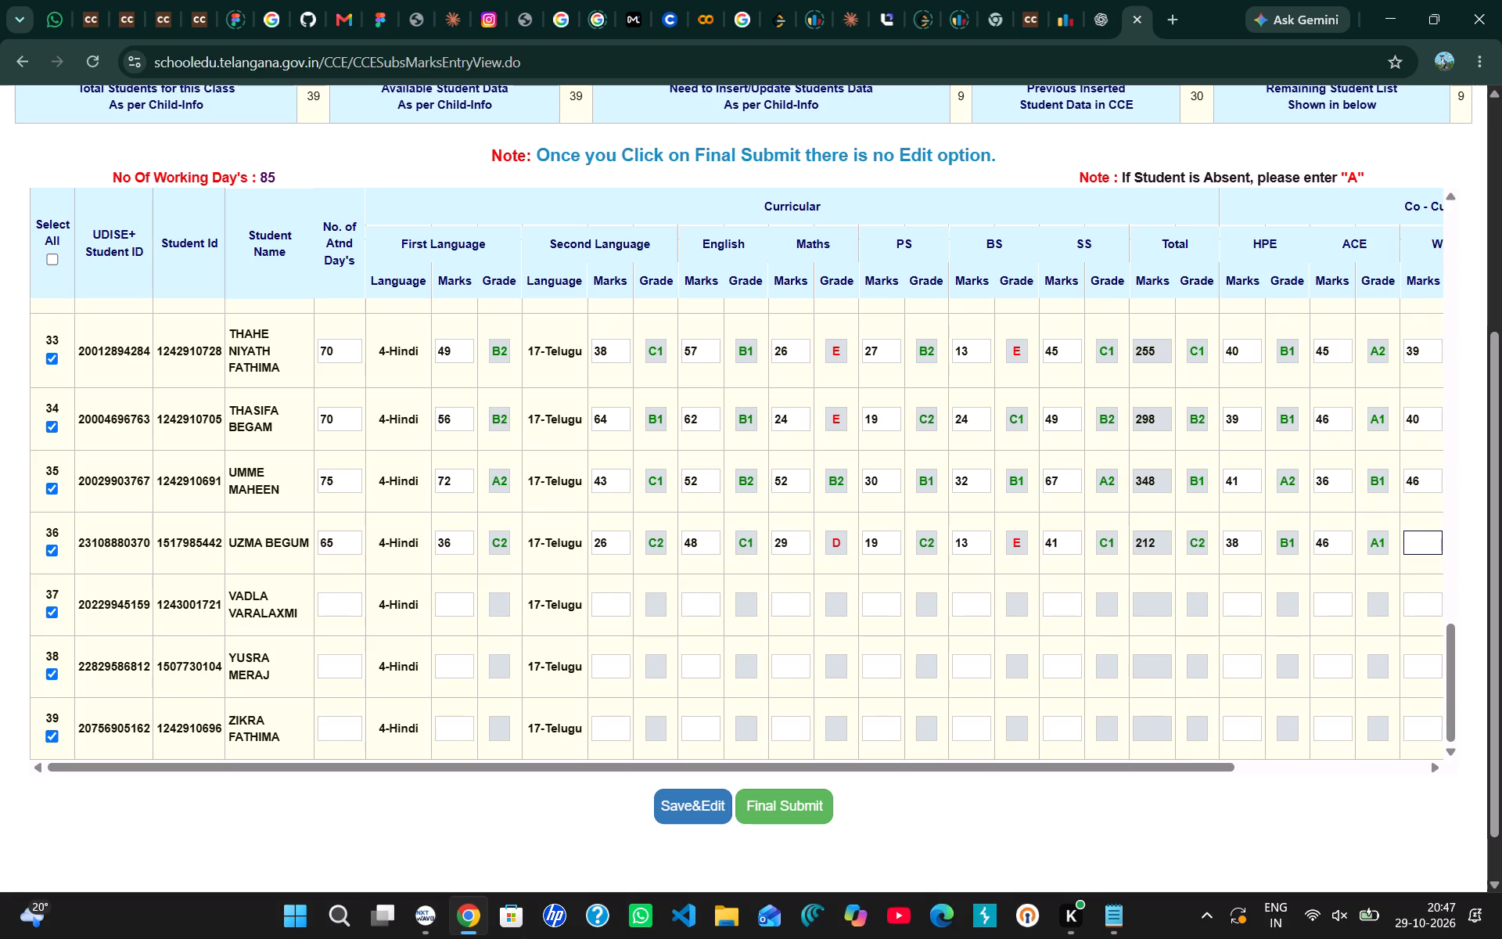
text(37)
key(Tab)
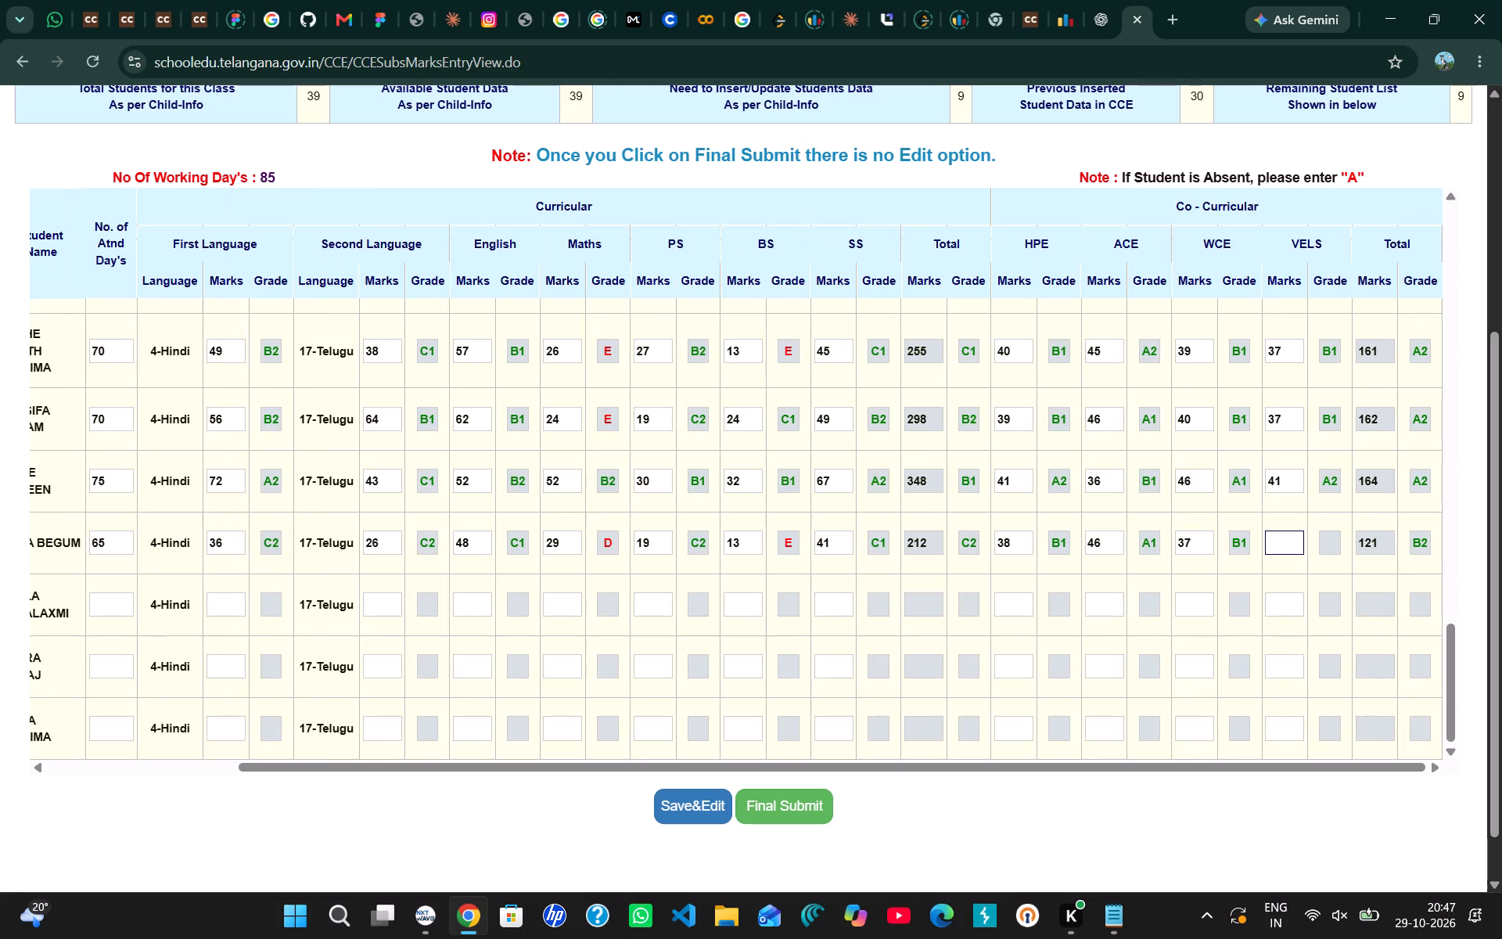
text(44)
key(Tab)
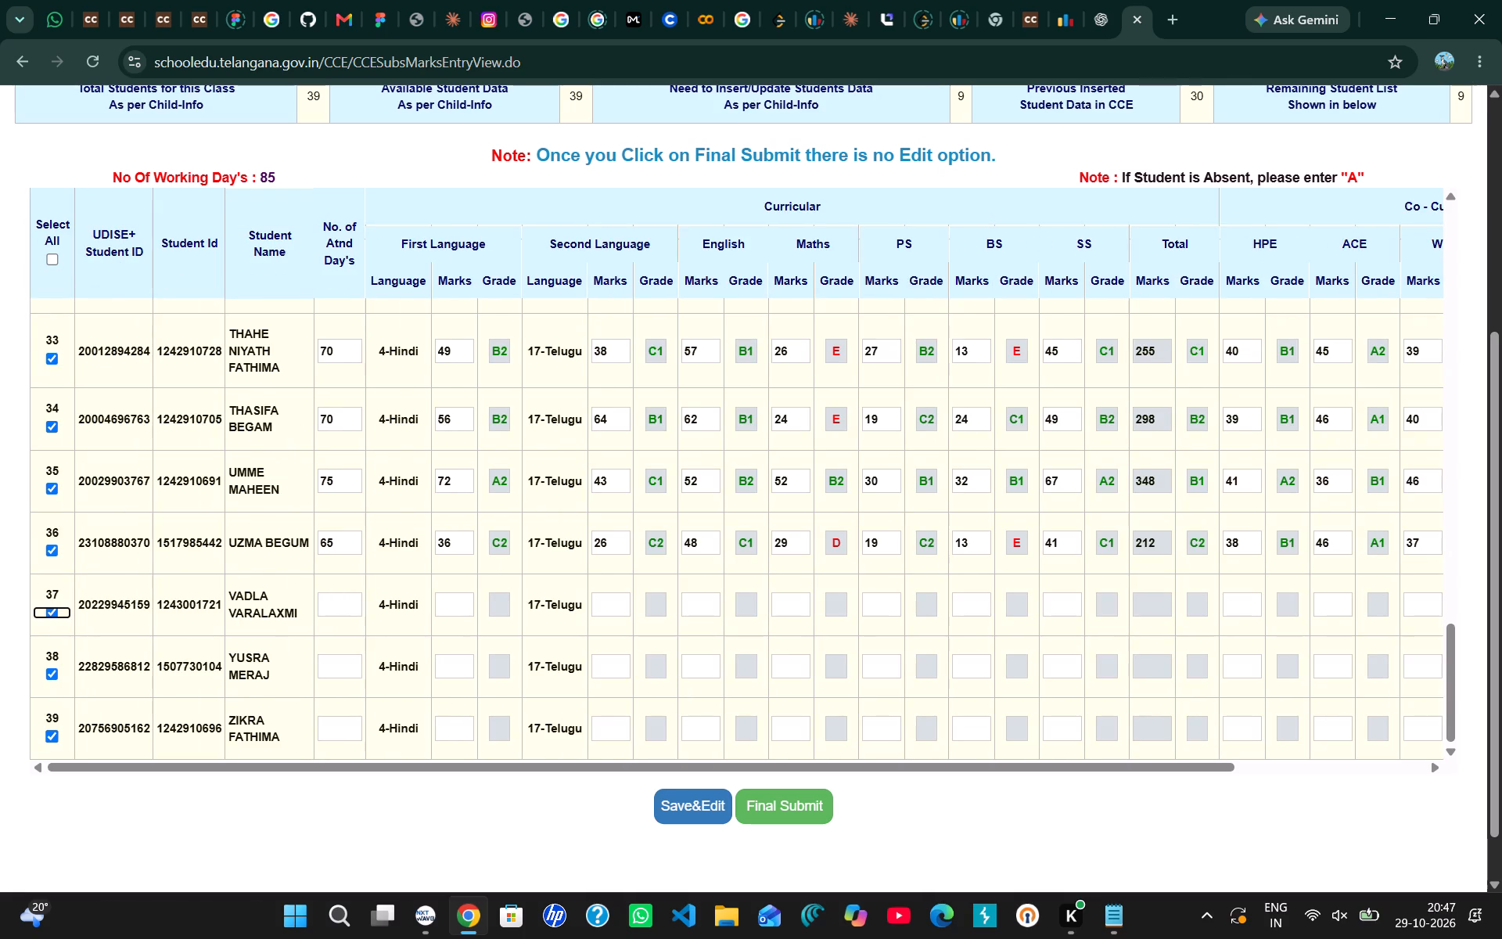
Enter row 37's attendance as 78 days and language marks: first language Hindi 46, second language Telugu 59.
click(330, 601)
text(78)
key(Tab)
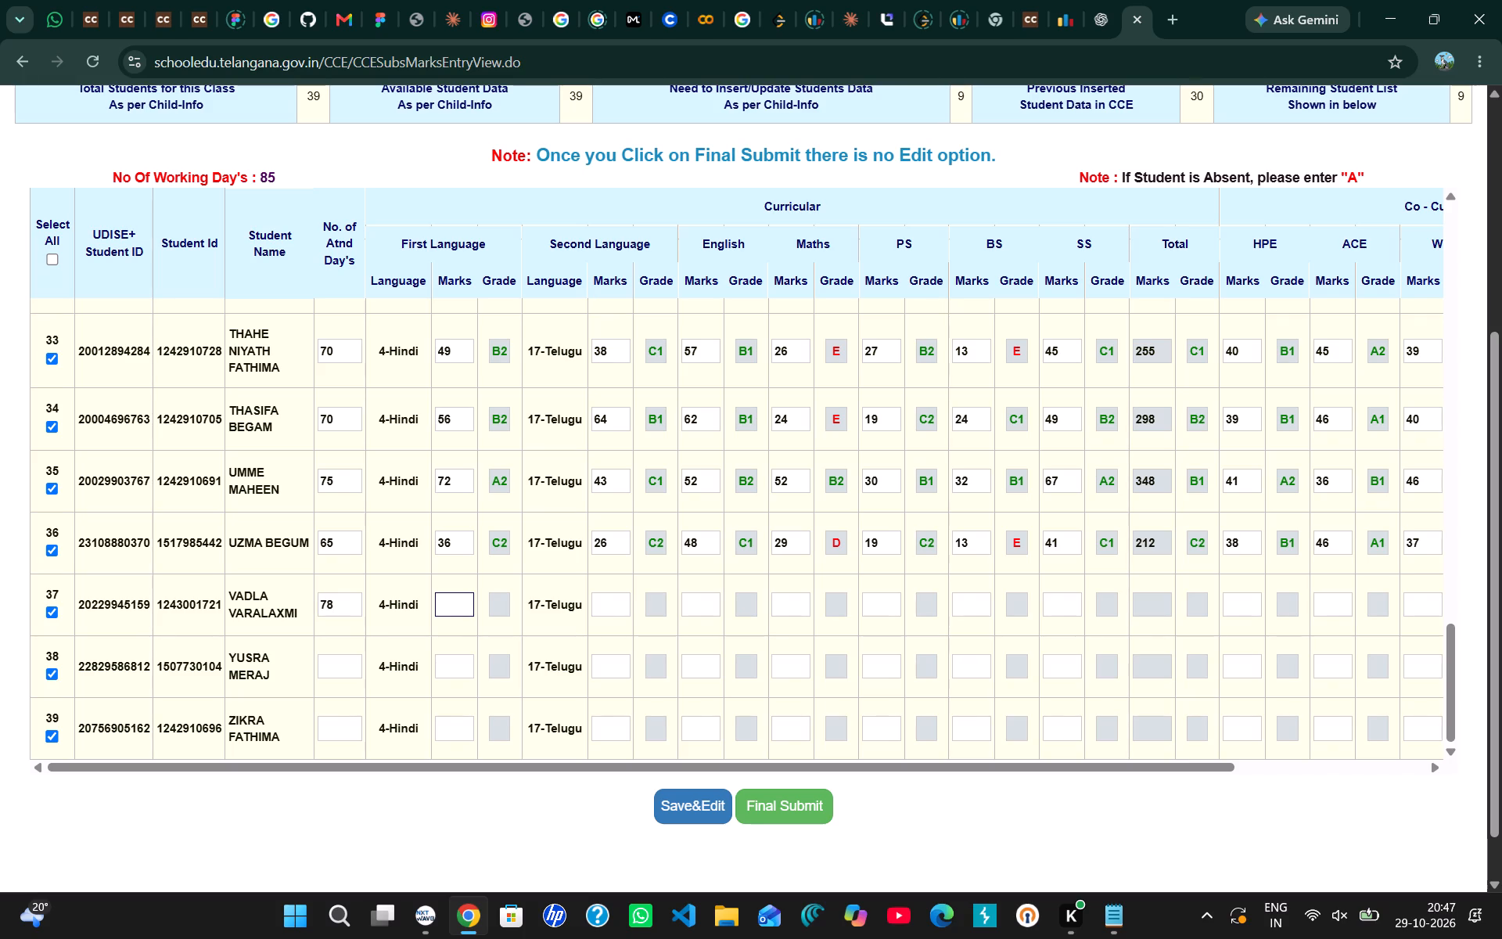
text(46)
key(Tab)
text(59)
key(Tab)
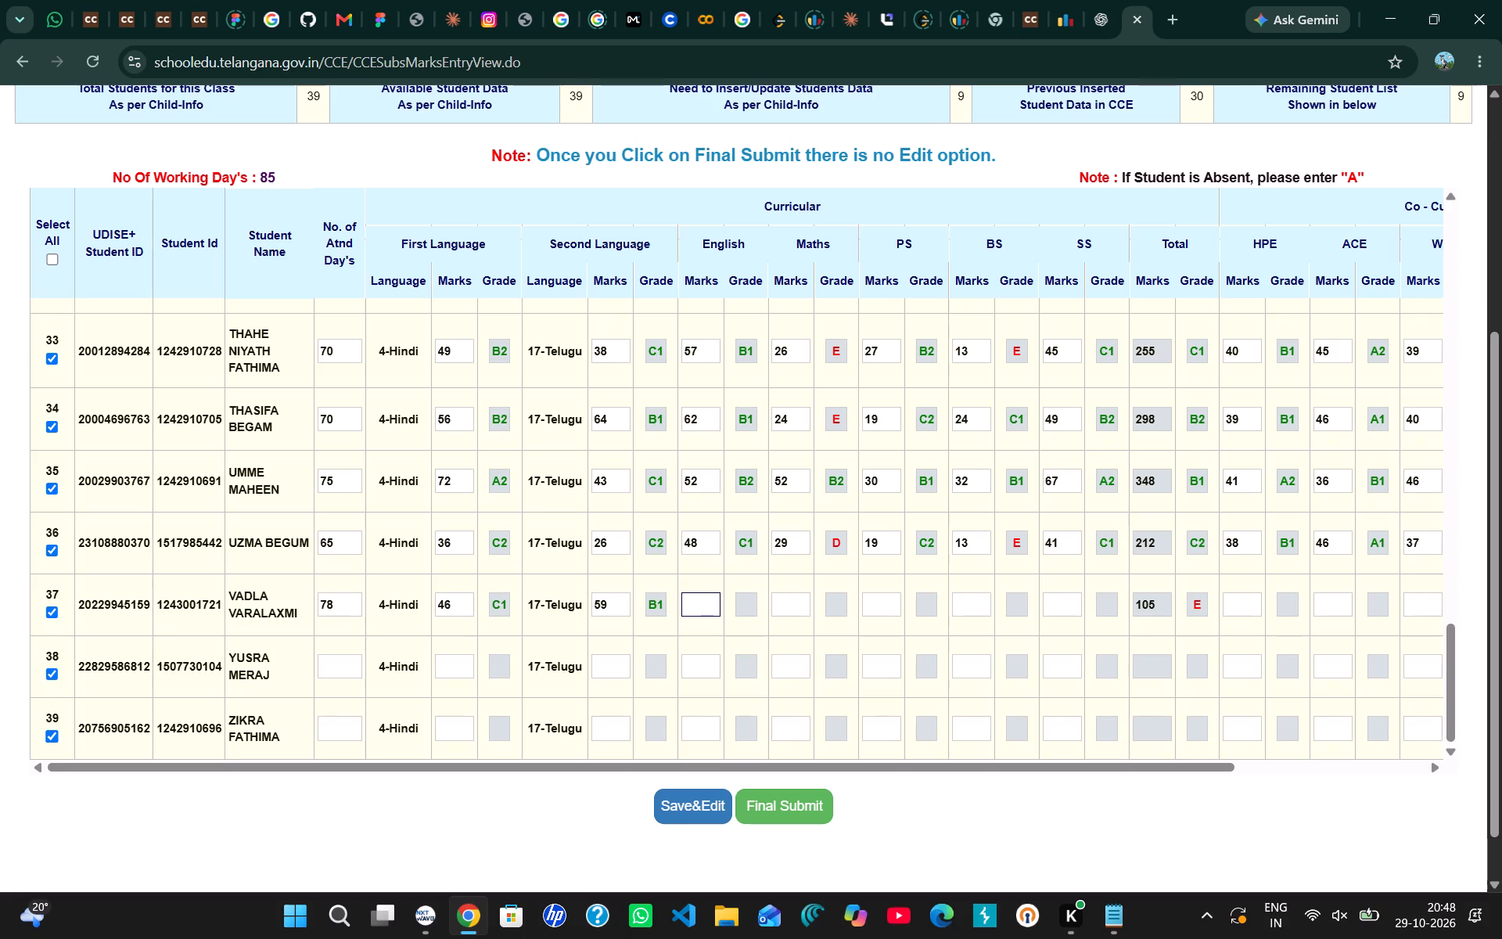
Enter row 37's remaining curricular marks: English 61, Maths 47, PS 18, BS 31 and SS 60.
text(61)
key(Tab)
text(47)
key(Tab)
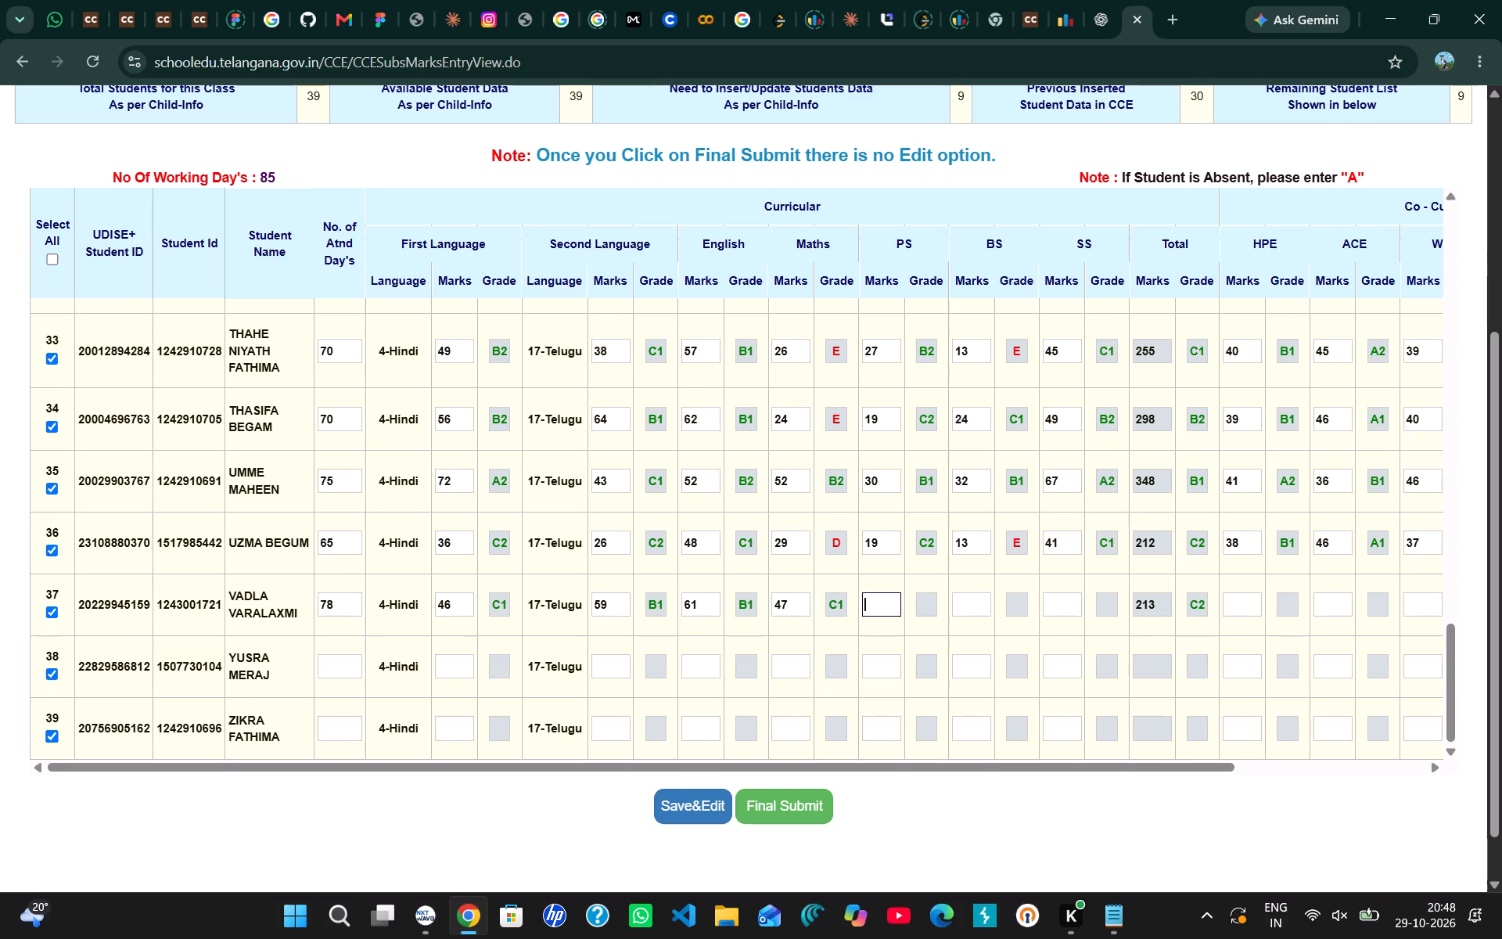
text(18)
key(Tab)
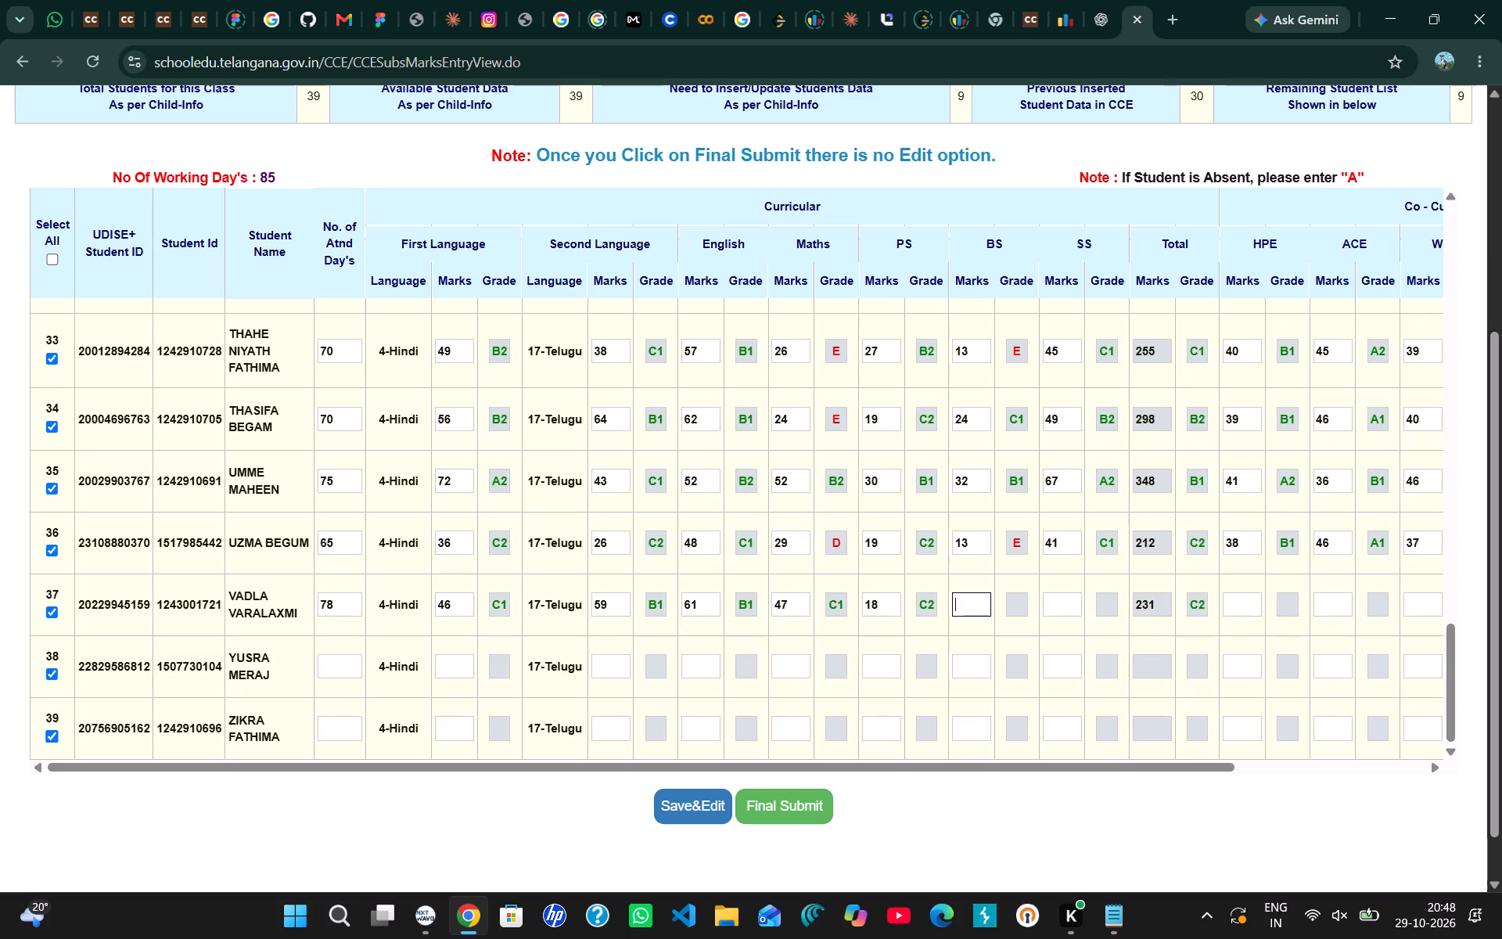
text(31)
key(Tab)
text(60)
key(Tab)
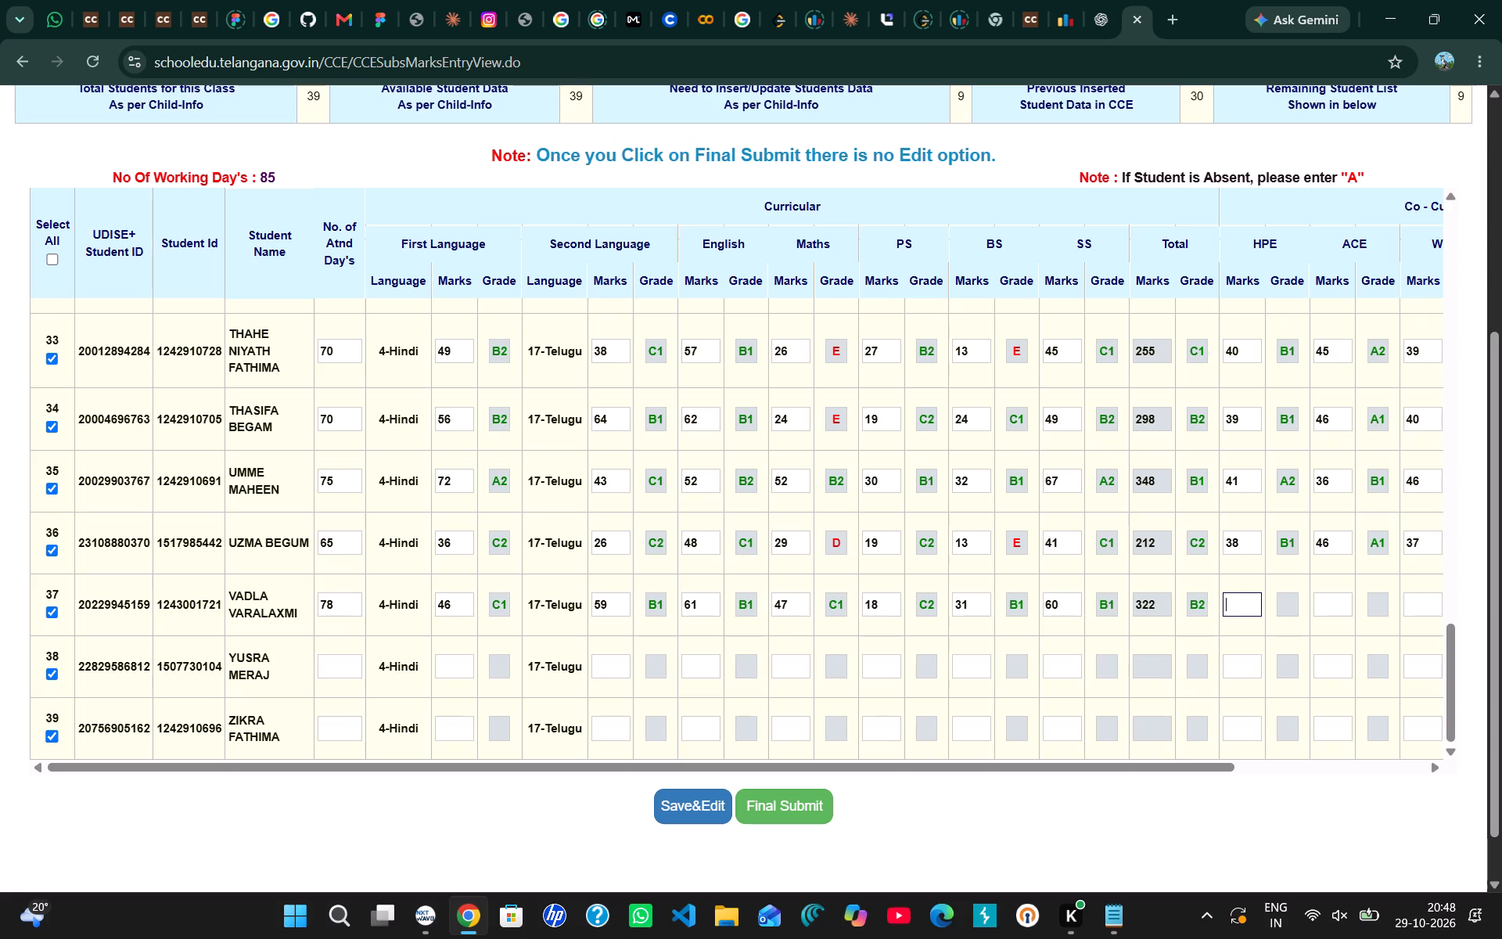
Enter row 37's co-curricular marks: HPE 34, ACE 45, WCE 46 and VELS 41.
key(6)
key(BackSpace)
key(3)
key(4)
key(Tab)
text(45)
key(Tab)
text(46)
key(Tab)
text(41)
key(Tab)
Enter row 38's attendance as 60 days and language marks: first language Hindi 22, second language Telugu 16.
scroll(330, 601, left, 8)
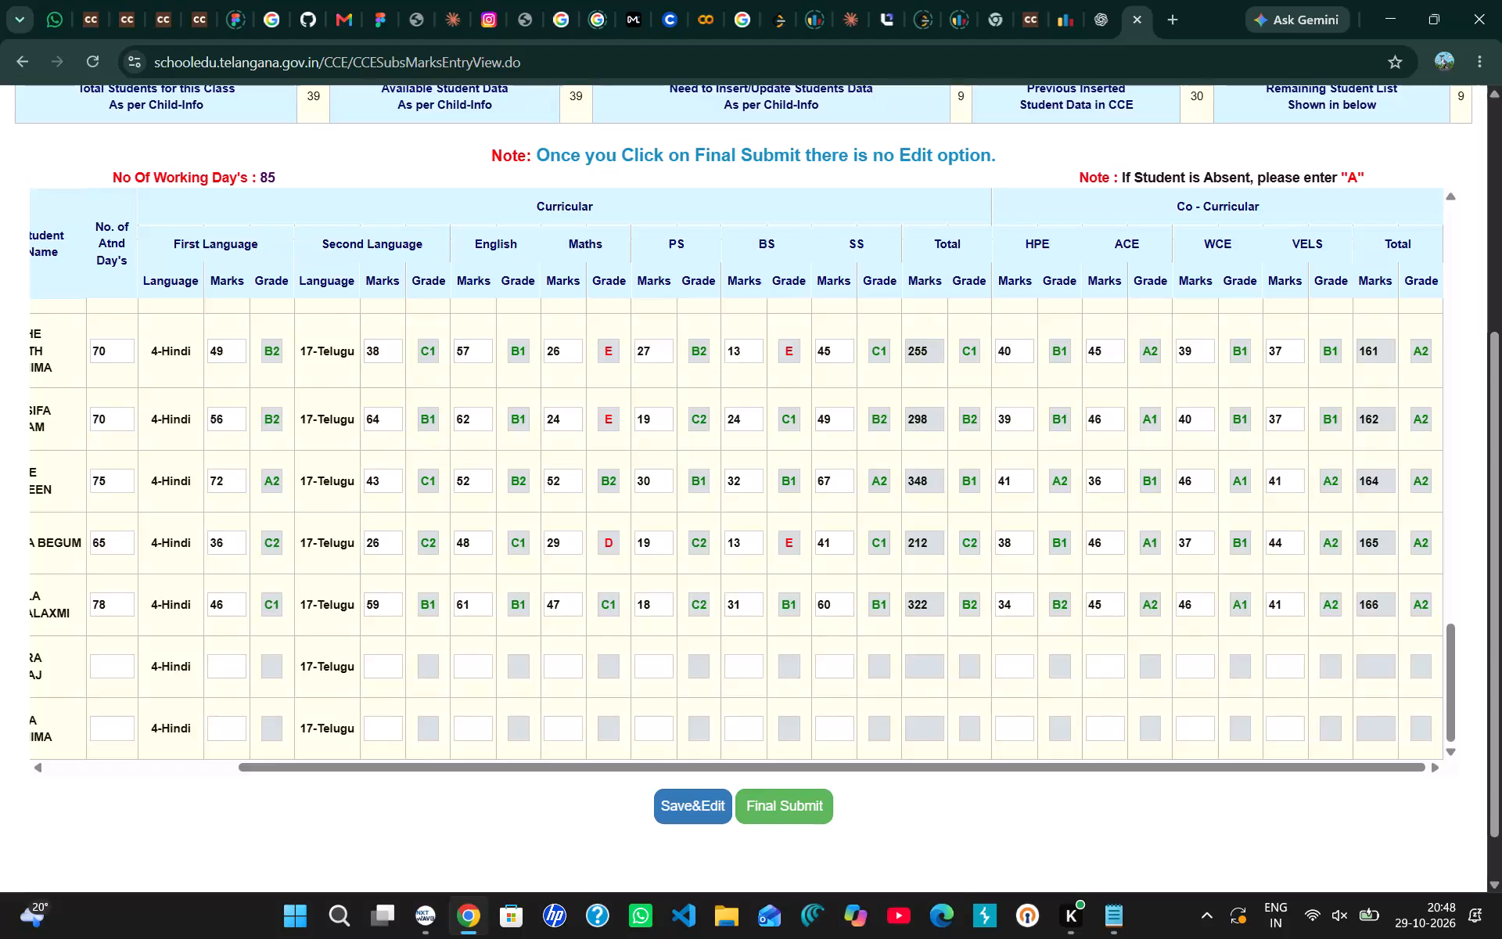
scroll(330, 601, right, 4)
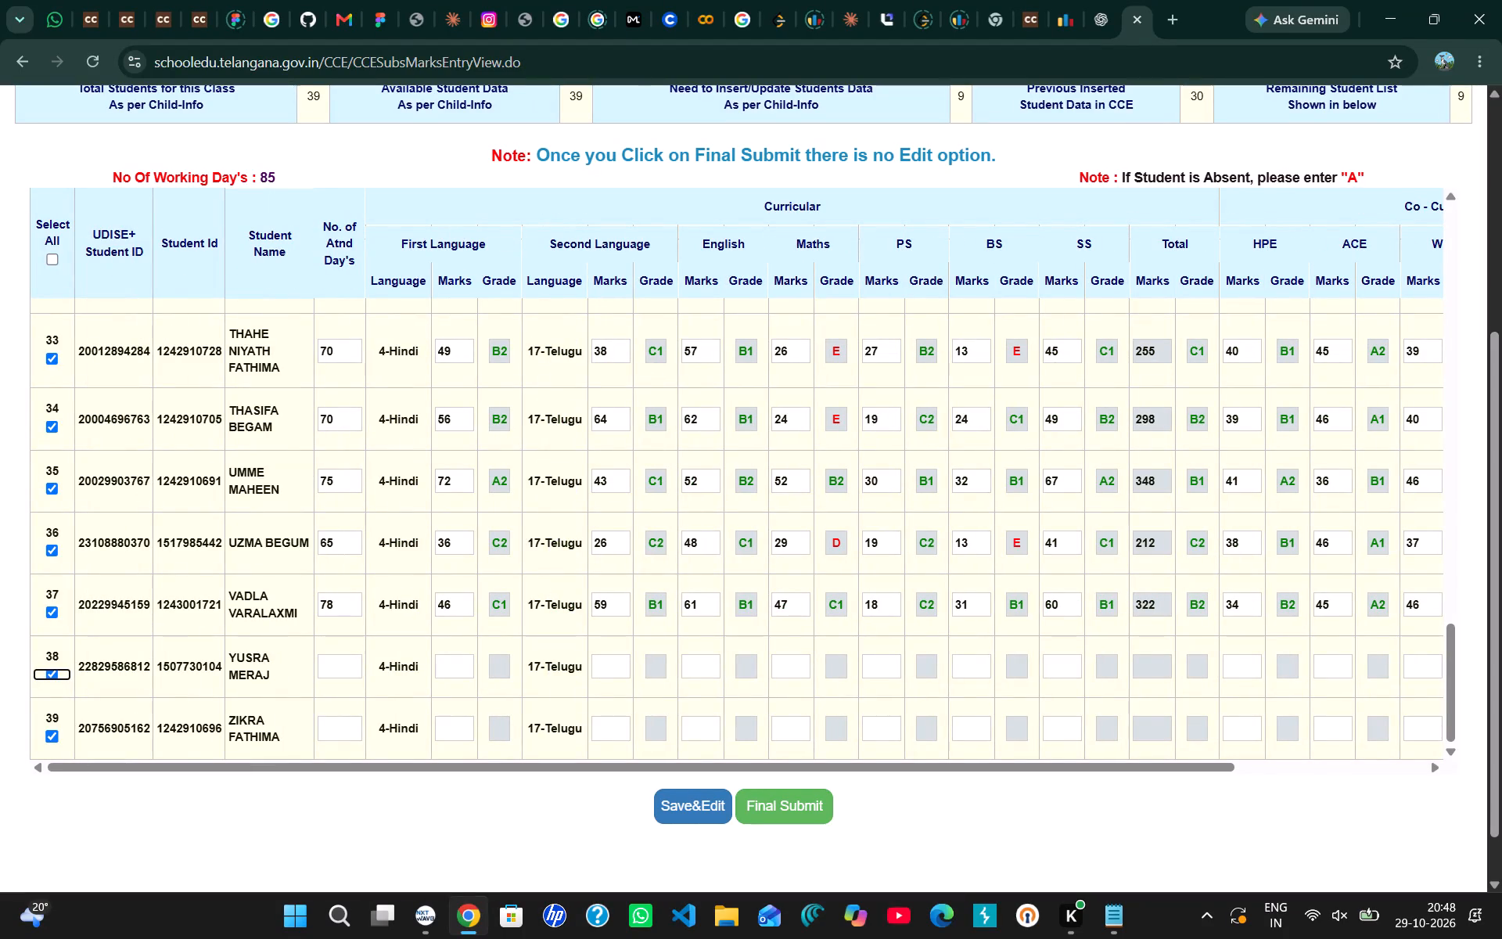
click(354, 668)
key(Tab)
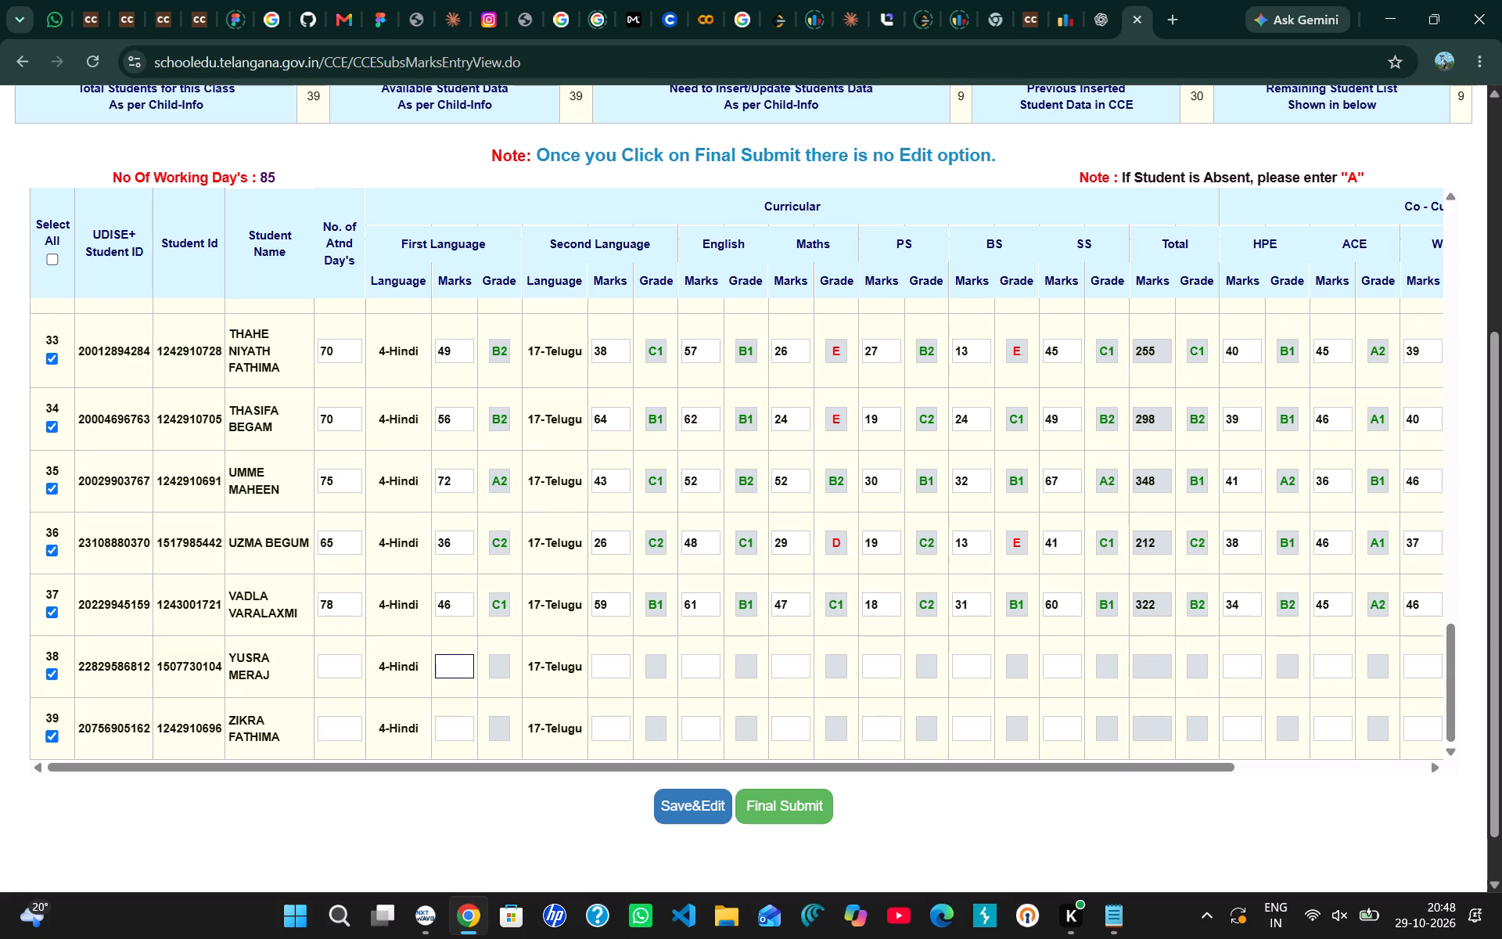
click(349, 669)
text(60)
key(Tab)
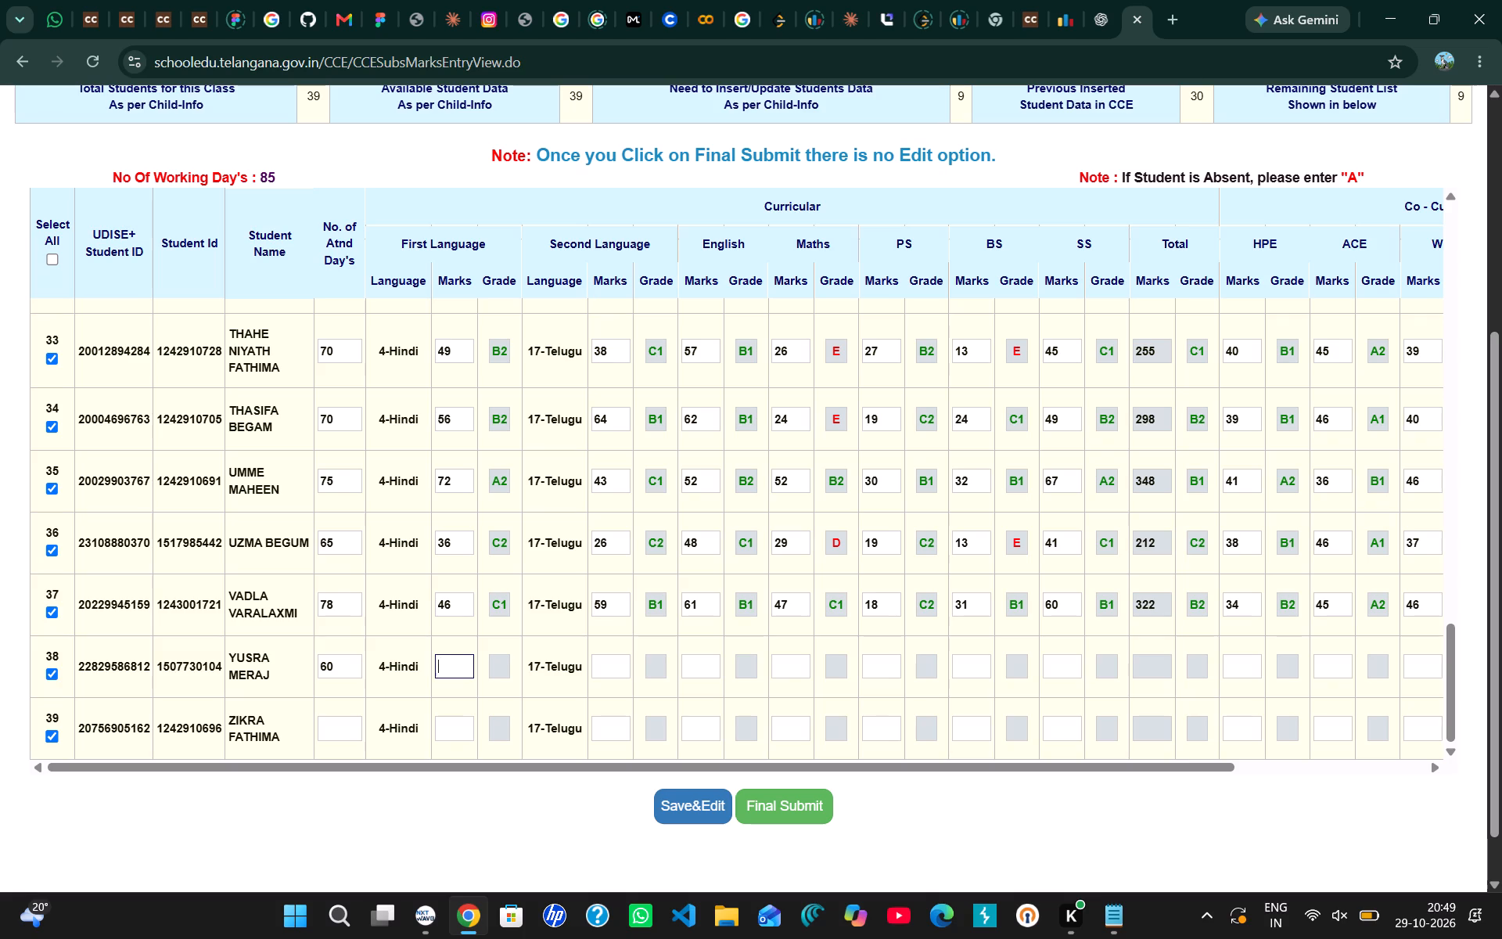
text(22)
key(Tab)
text(16)
key(Tab)
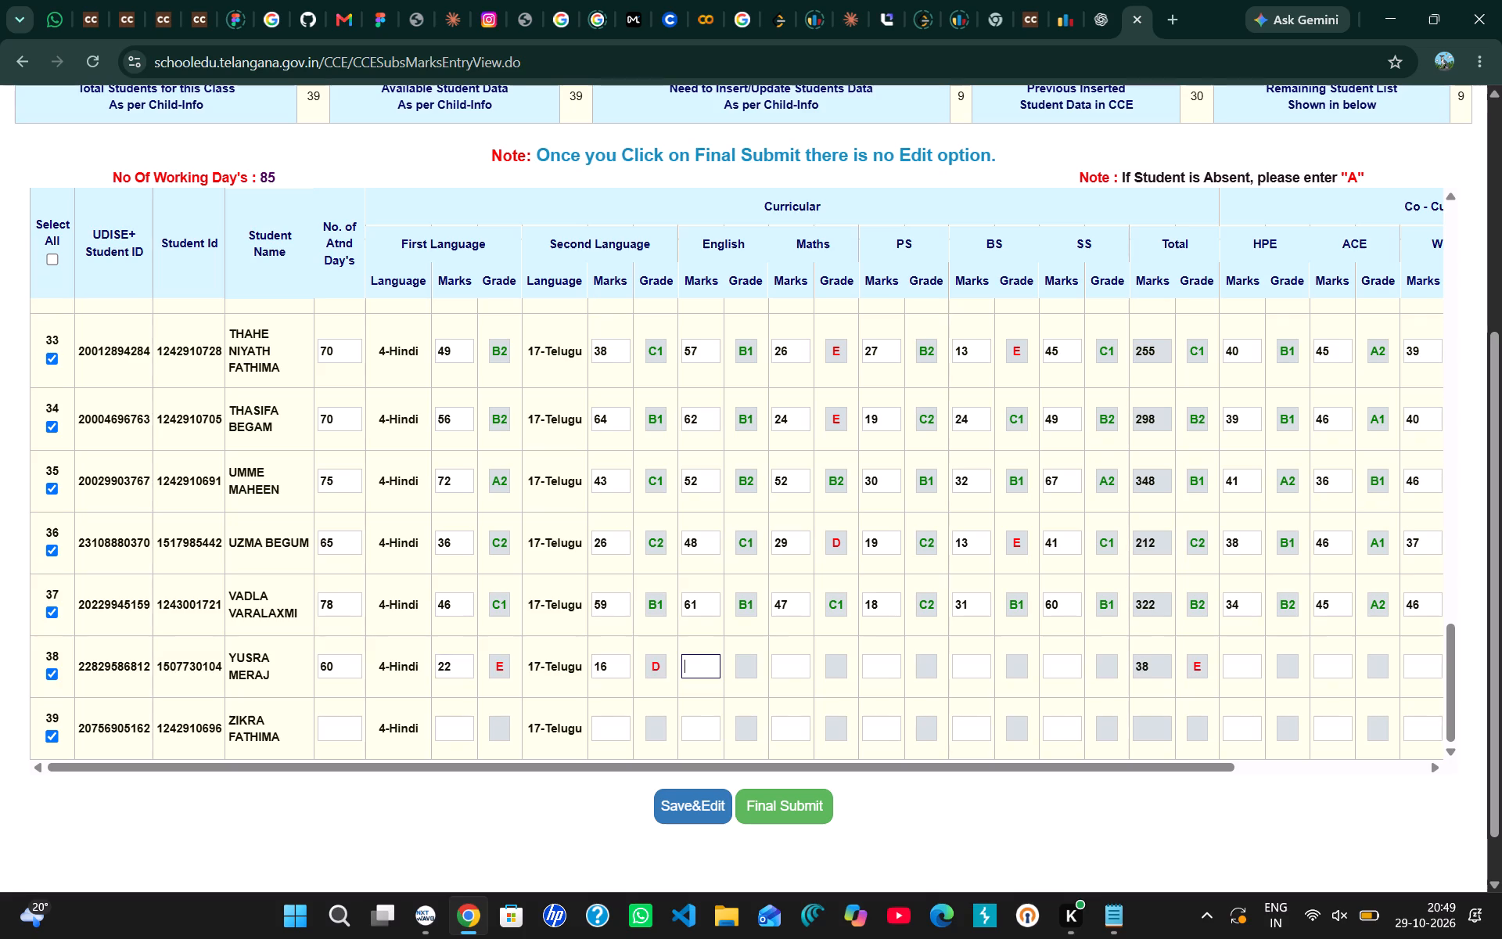
Enter row 38's remaining curricular marks: English 15, Maths 15, PS 10, BS 11 and SS 25.
text(15)
key(Tab)
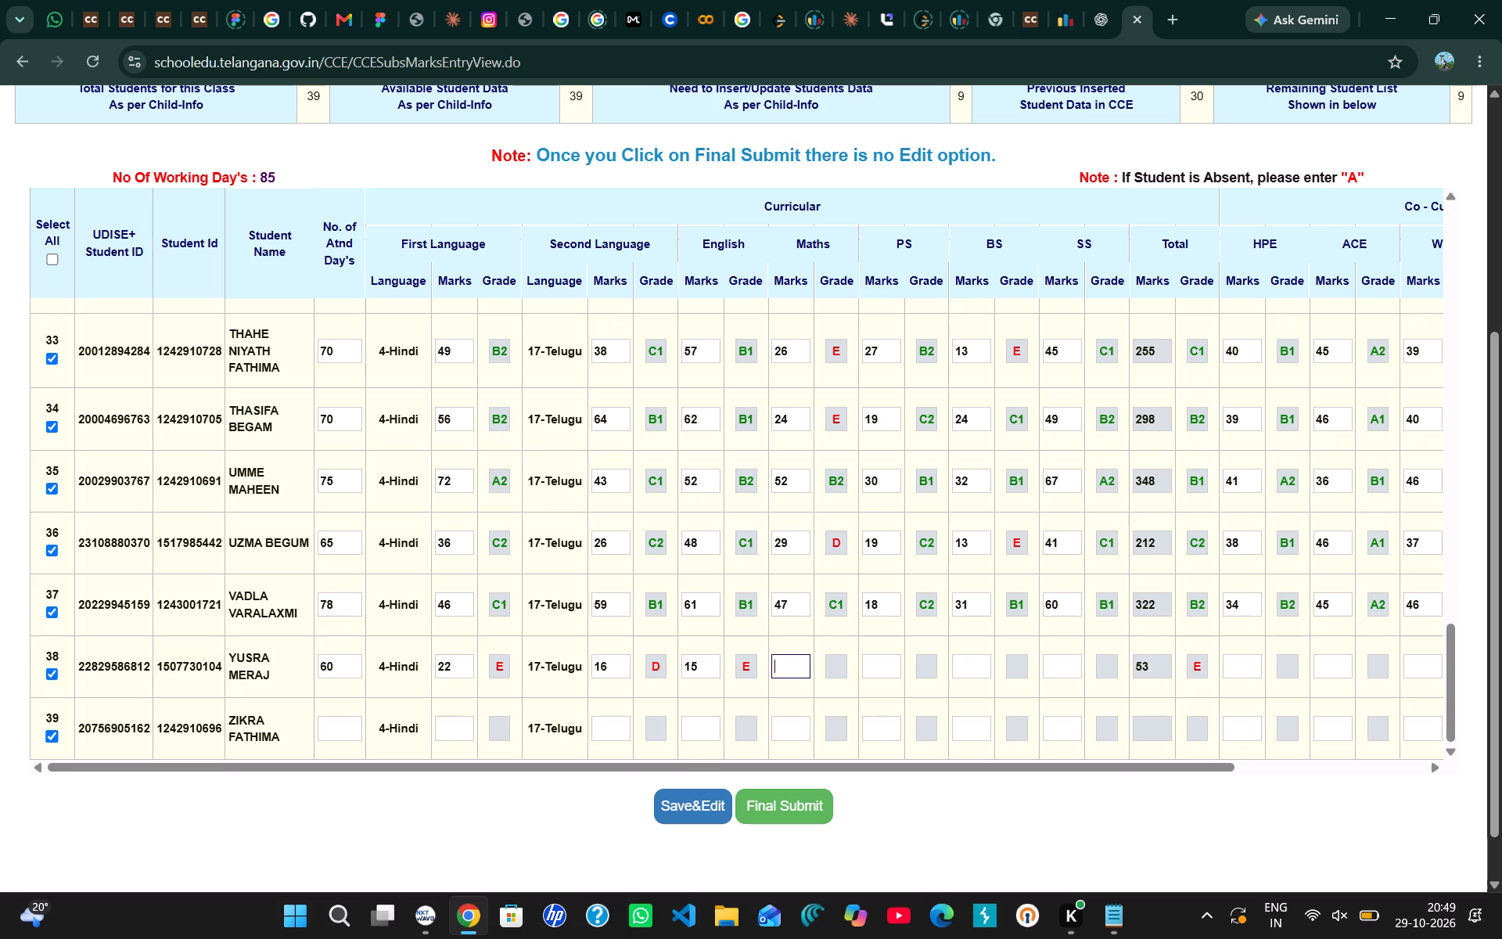
text(15)
key(Tab)
text(10)
key(Tab)
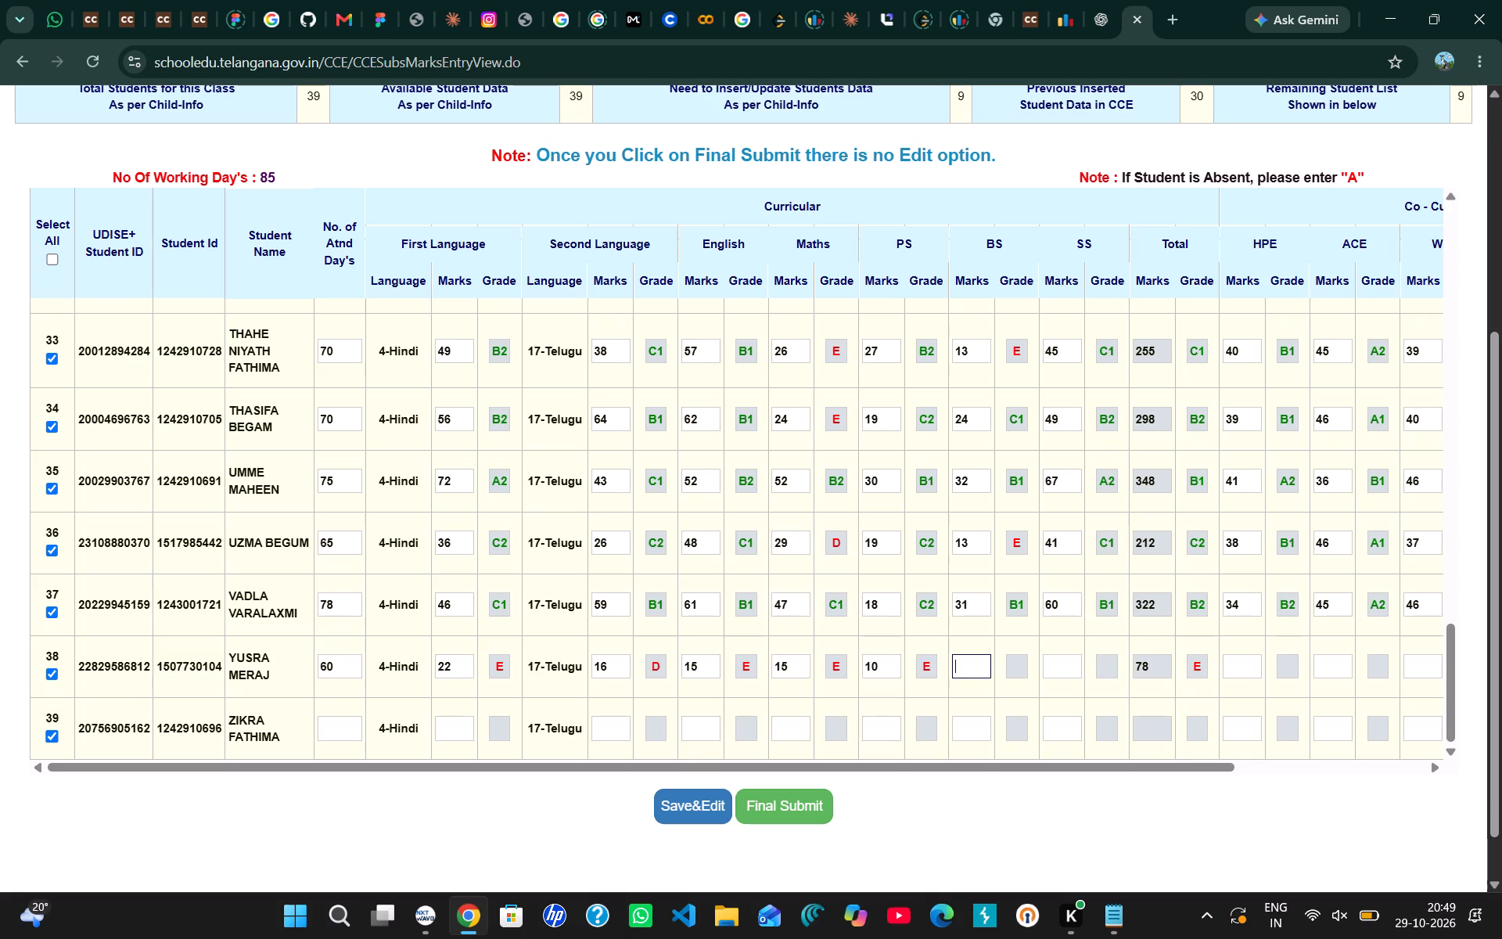
text(11)
key(Tab)
text(25)
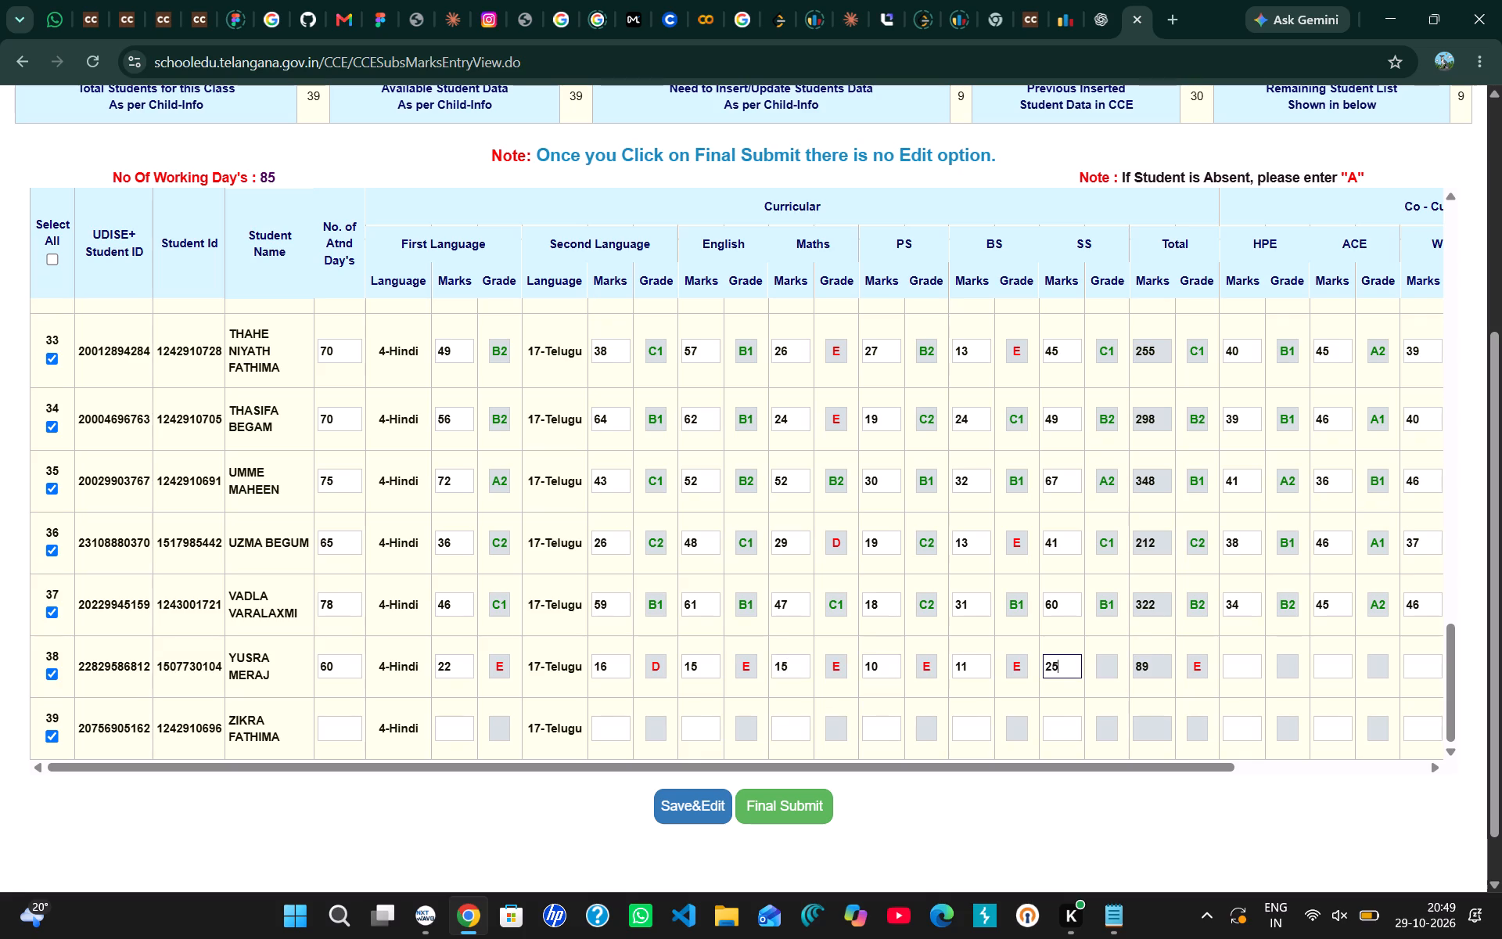
Enter row 38's co-curricular marks for HPE as 35 and ACE as 46.
key(Tab)
key(q)
key(3)
key(5)
key(Tab)
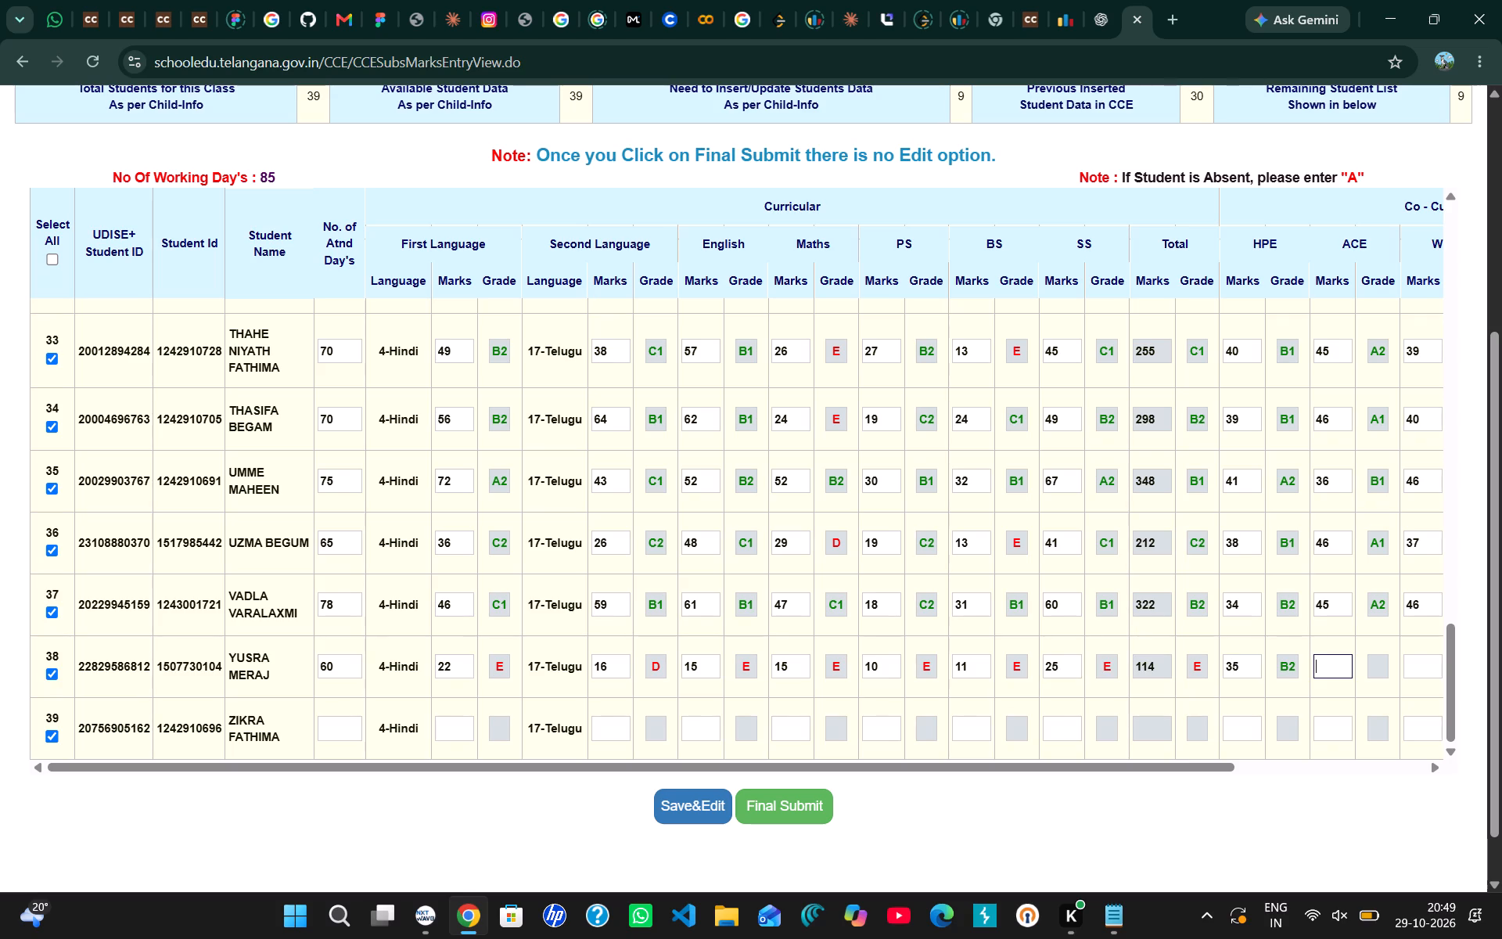
key(4)
key(6)
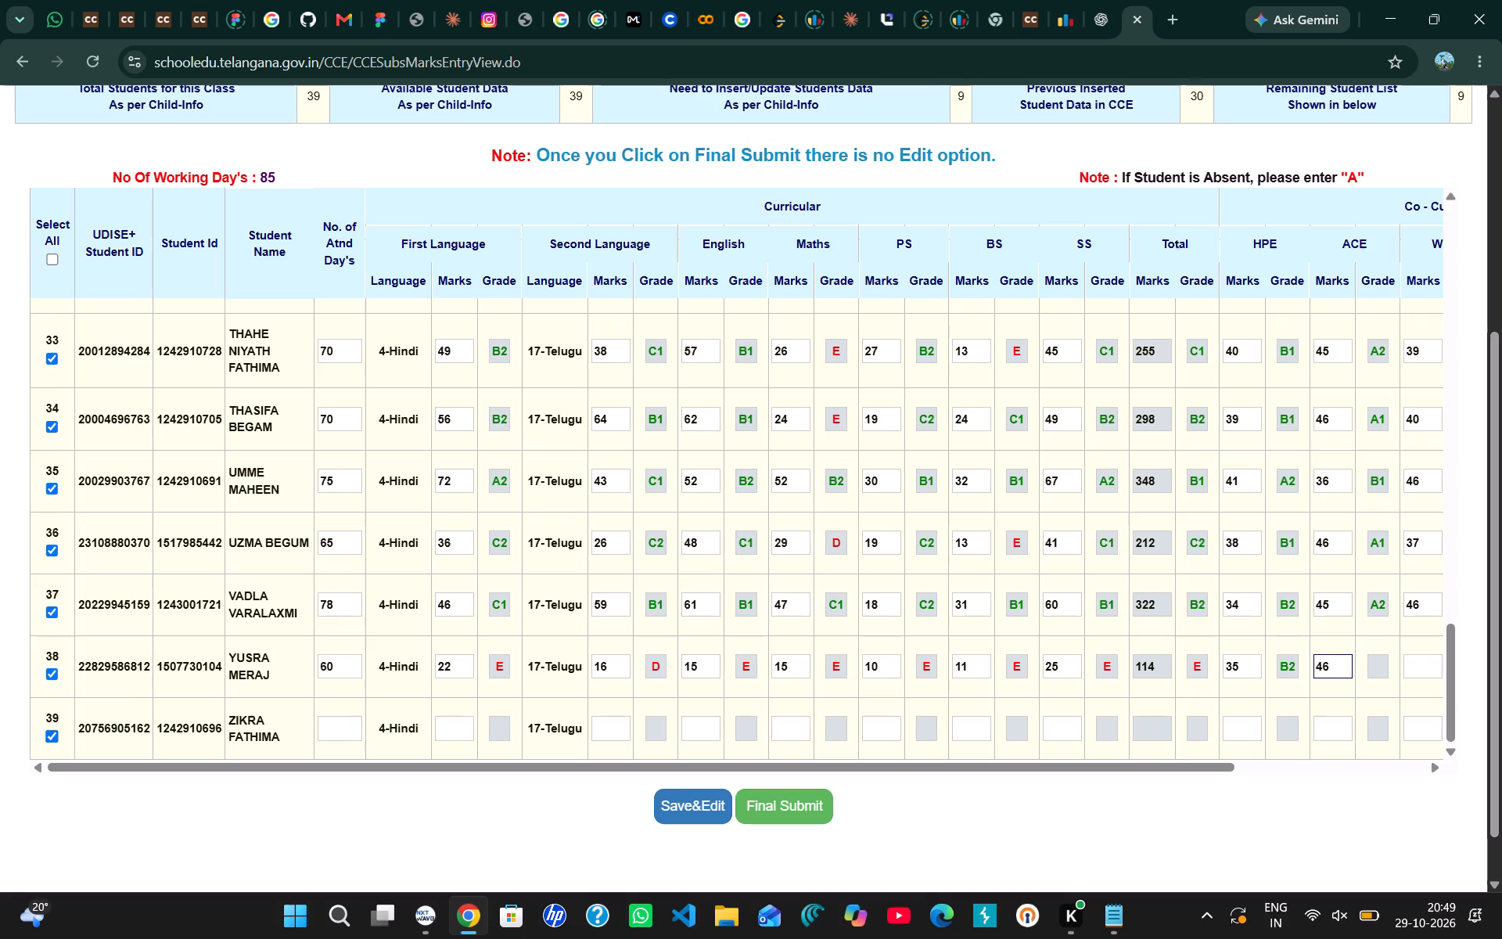
key(Tab)
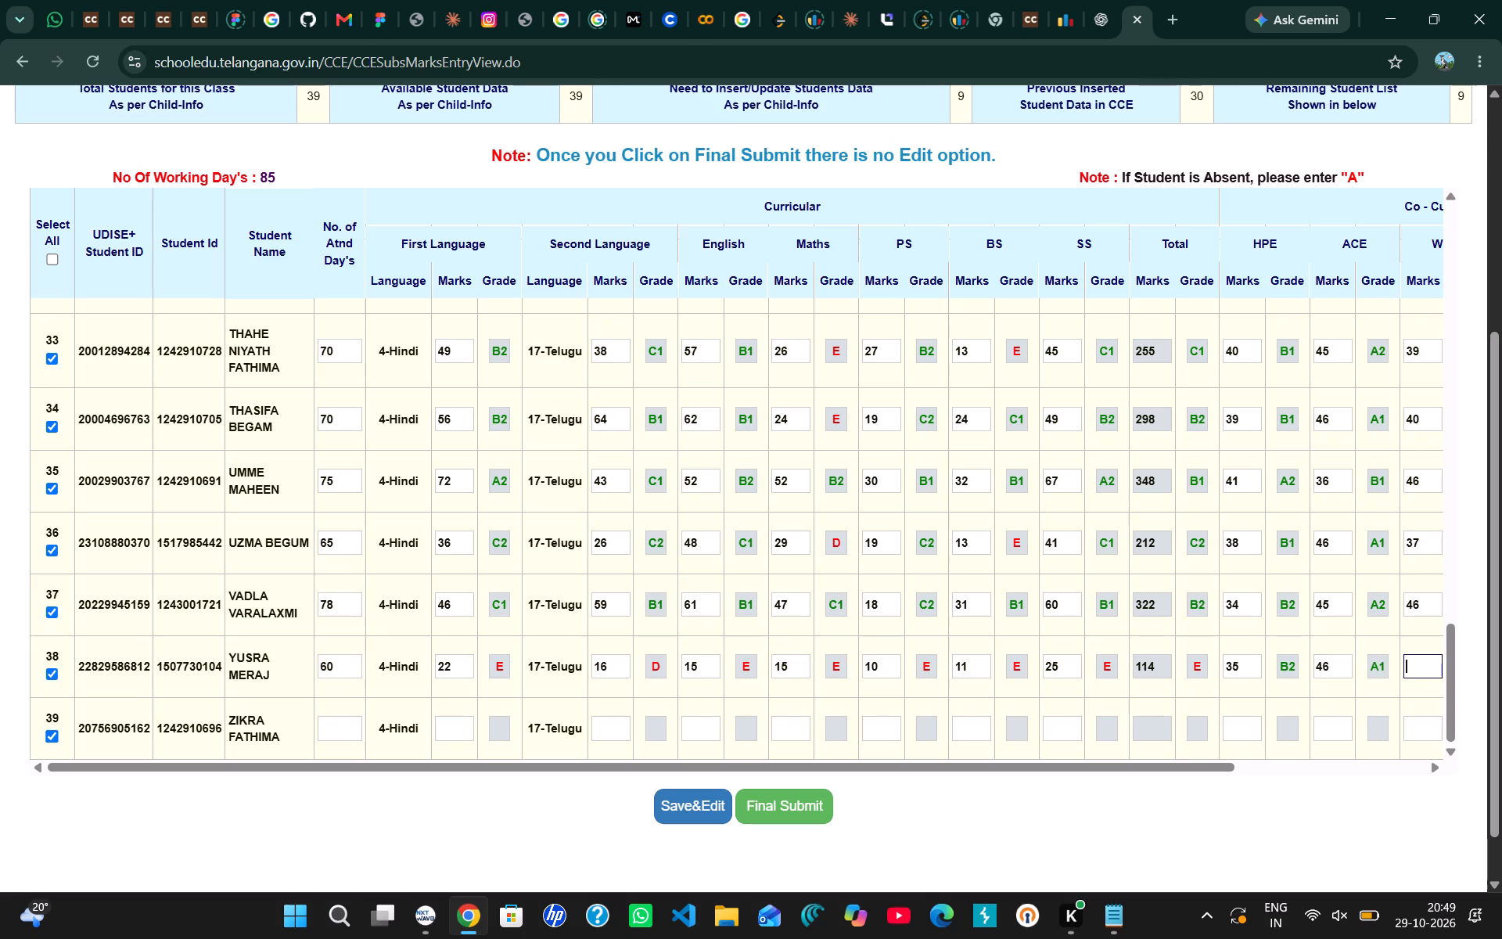
Enter row 38's remaining co-curricular marks: WCE 42 and VELS 39.
key(4)
key(BackSpace)
key(2)
key(Tab)
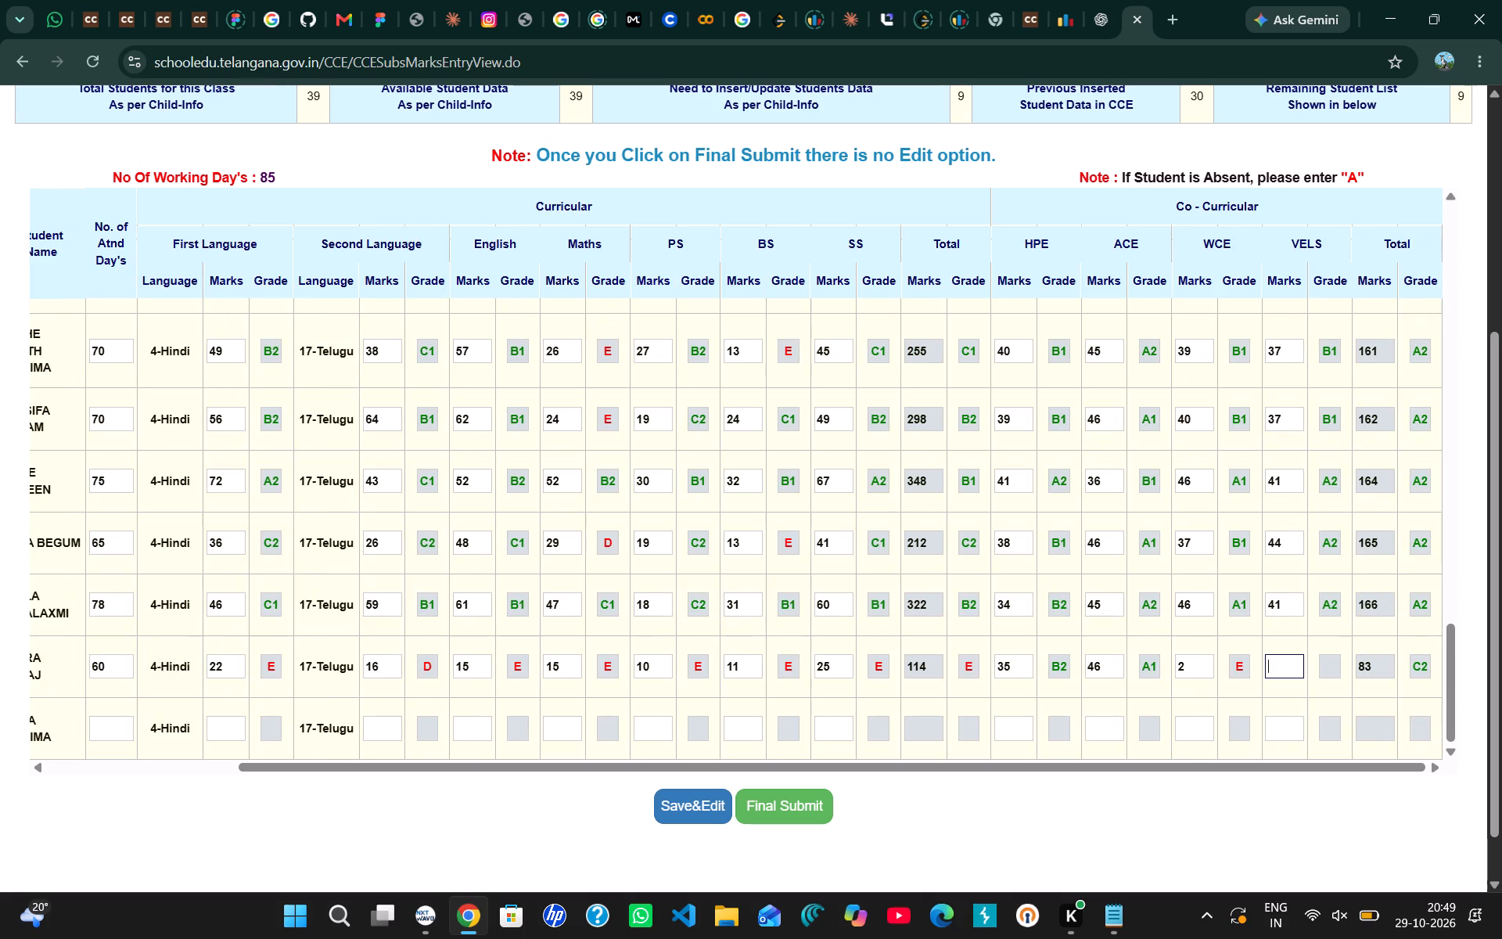
click(1220, 670)
click(1213, 667)
key(BackSpace)
key(4)
key(2)
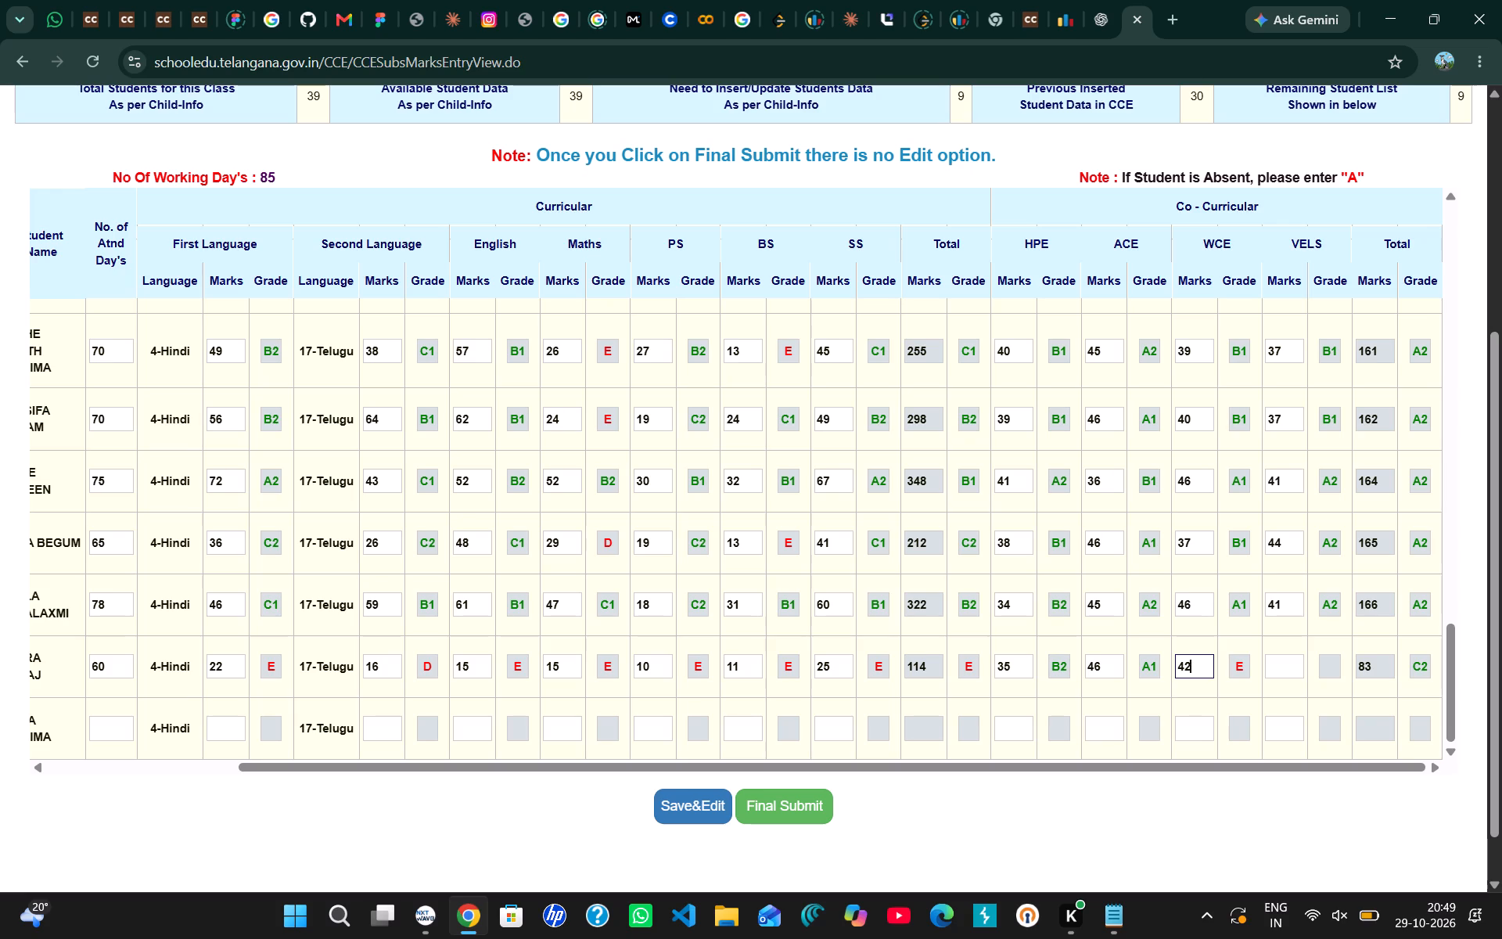
key(Tab)
text(39)
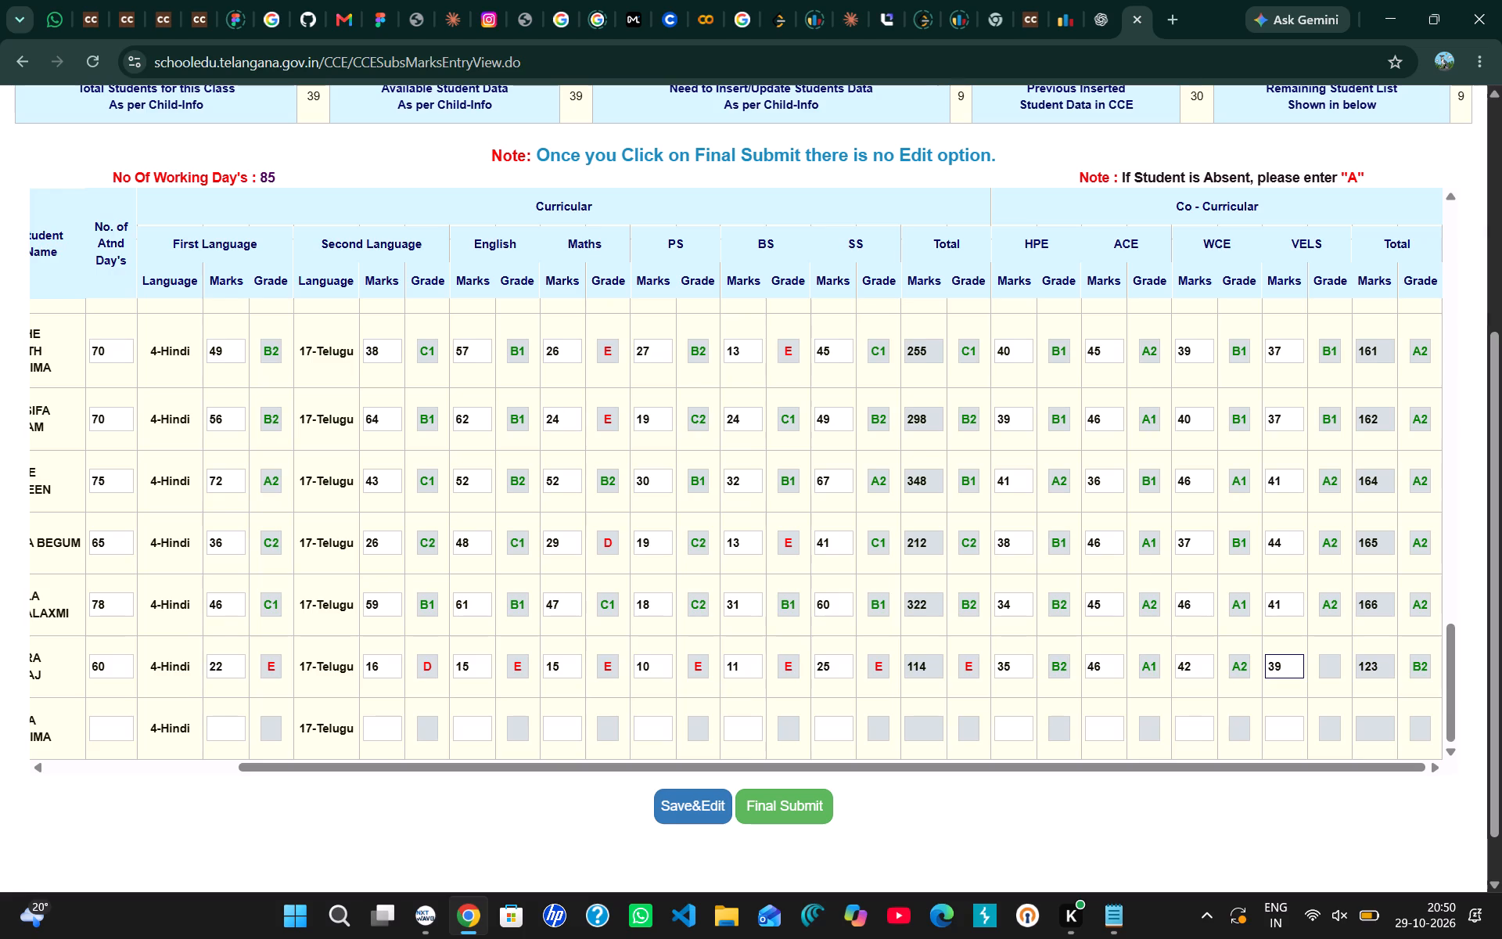
key(Tab)
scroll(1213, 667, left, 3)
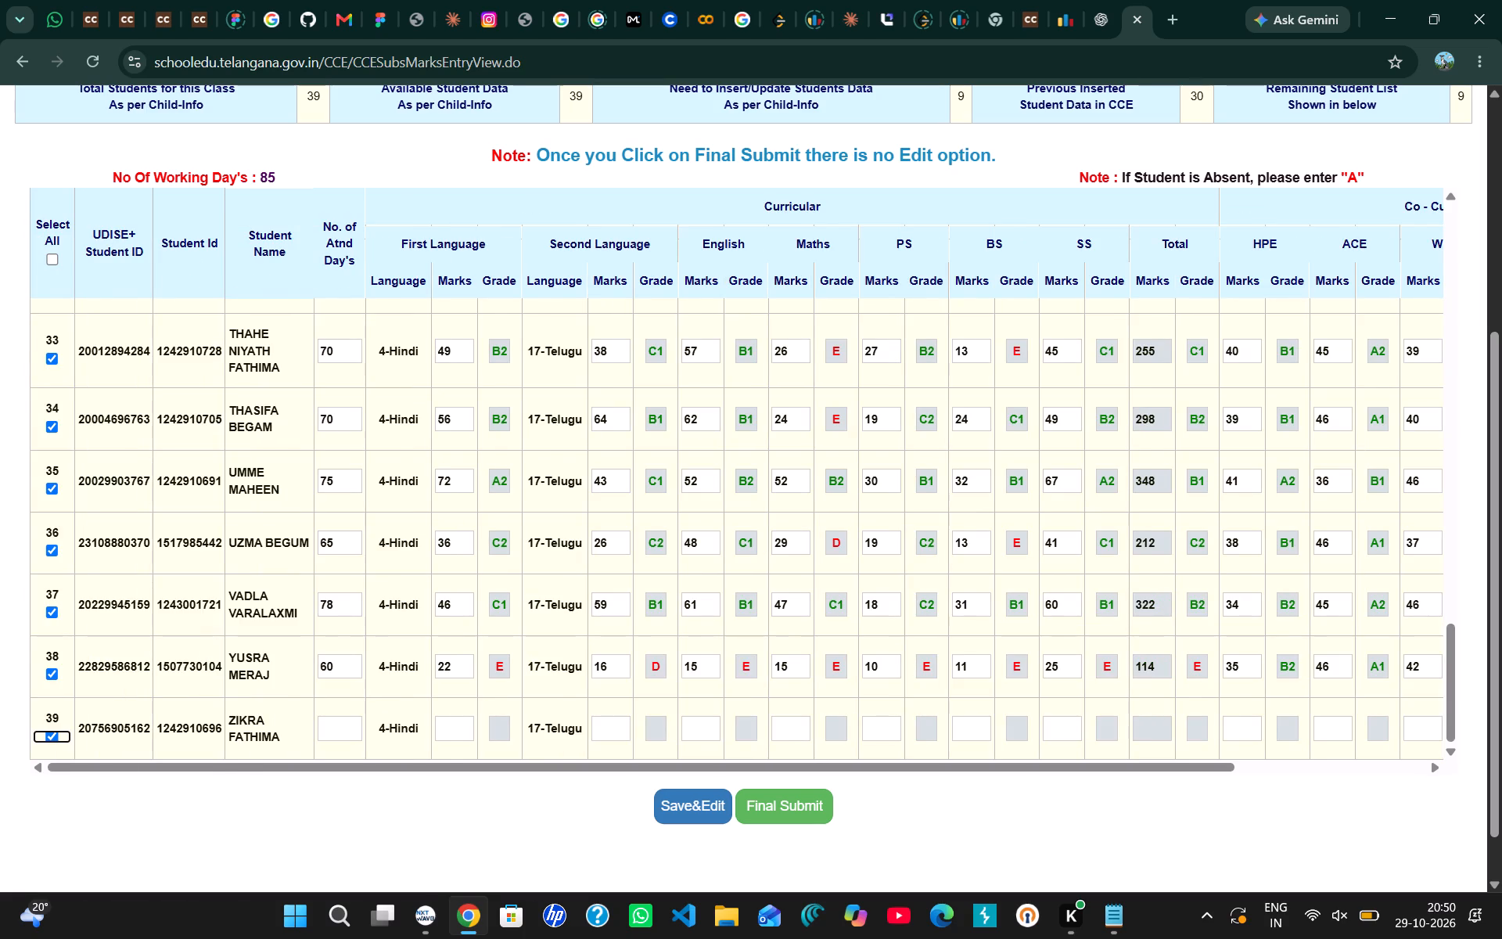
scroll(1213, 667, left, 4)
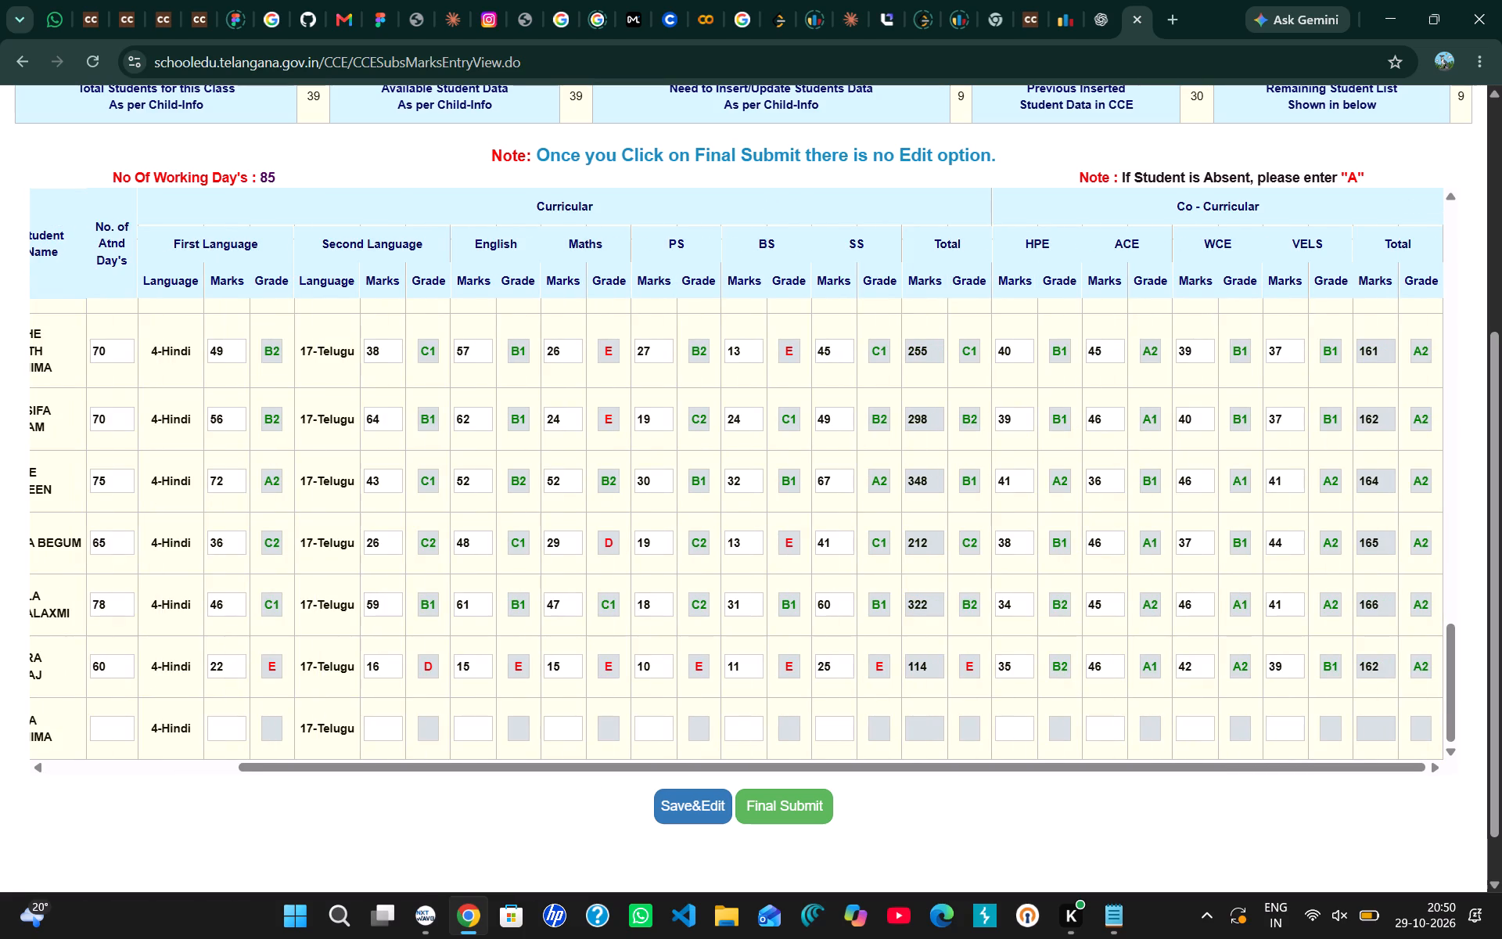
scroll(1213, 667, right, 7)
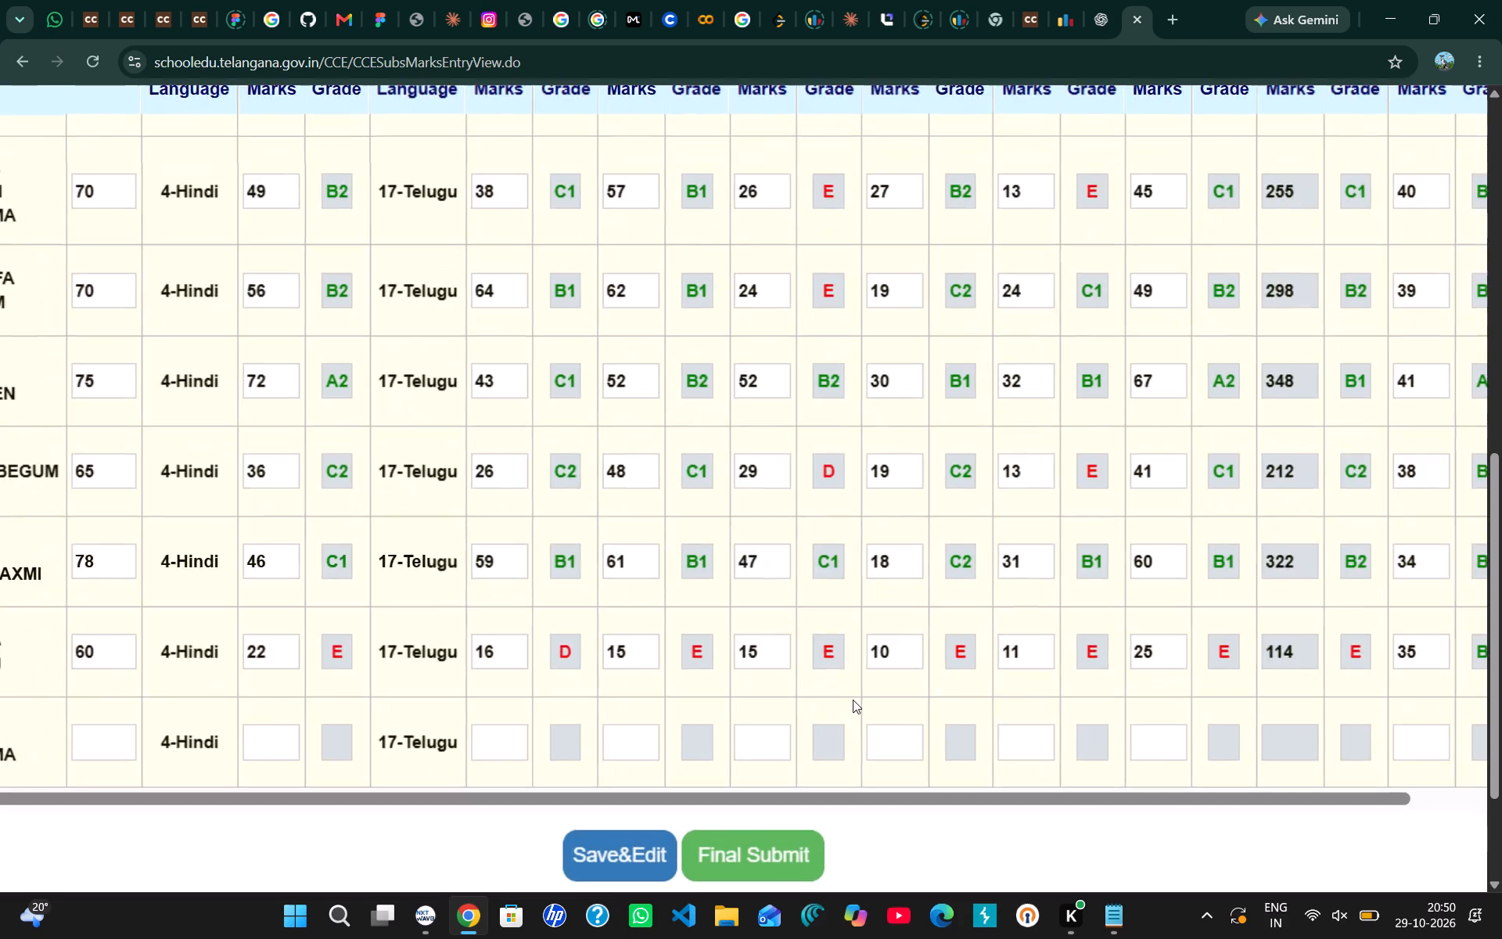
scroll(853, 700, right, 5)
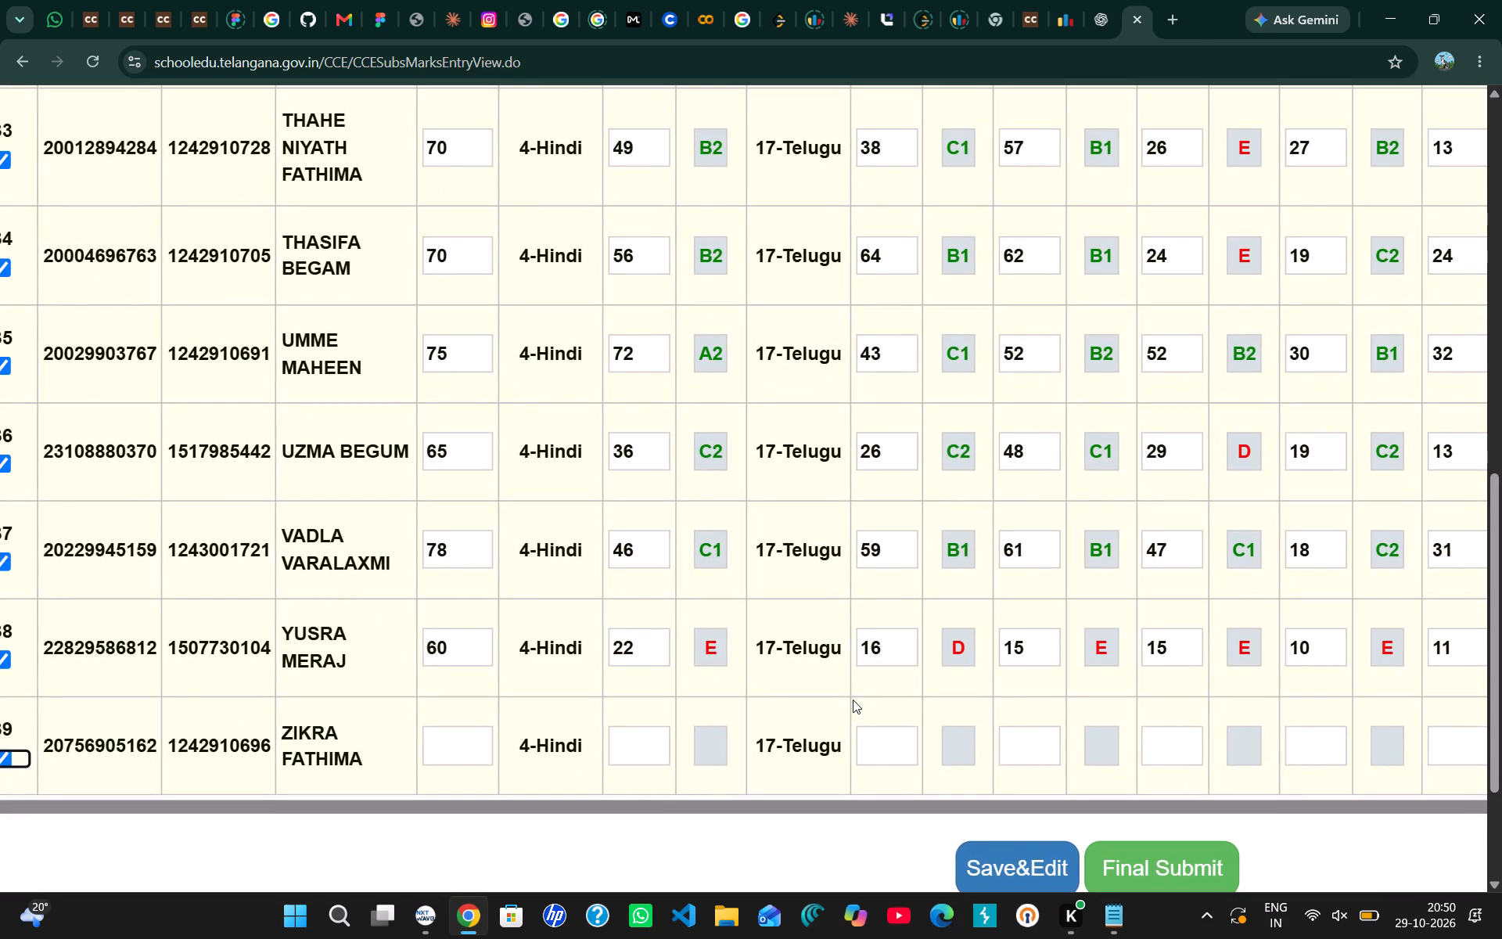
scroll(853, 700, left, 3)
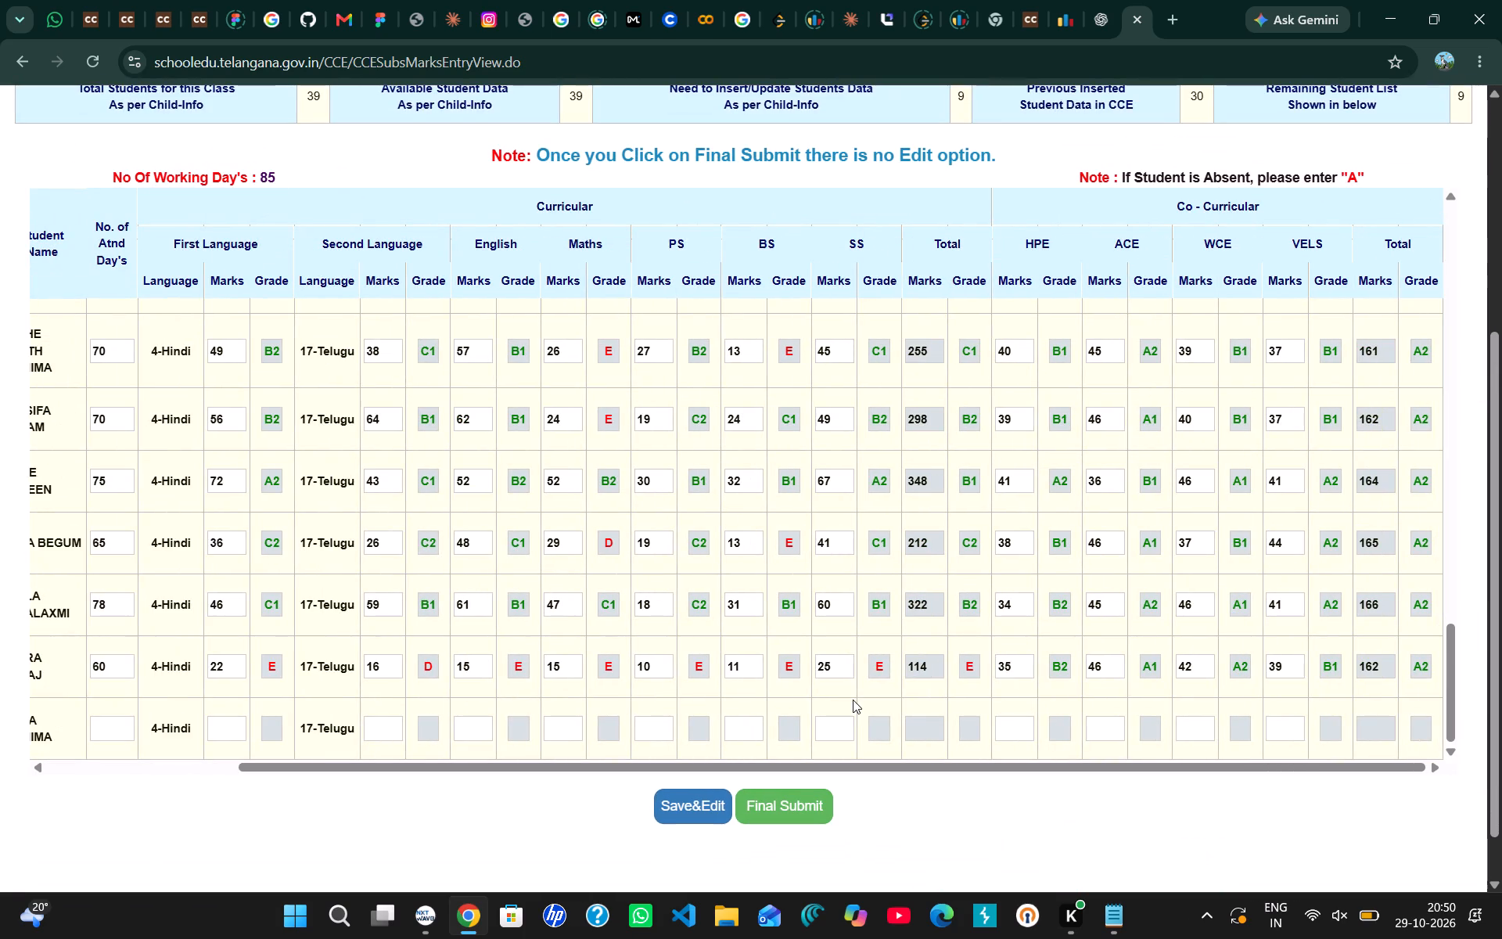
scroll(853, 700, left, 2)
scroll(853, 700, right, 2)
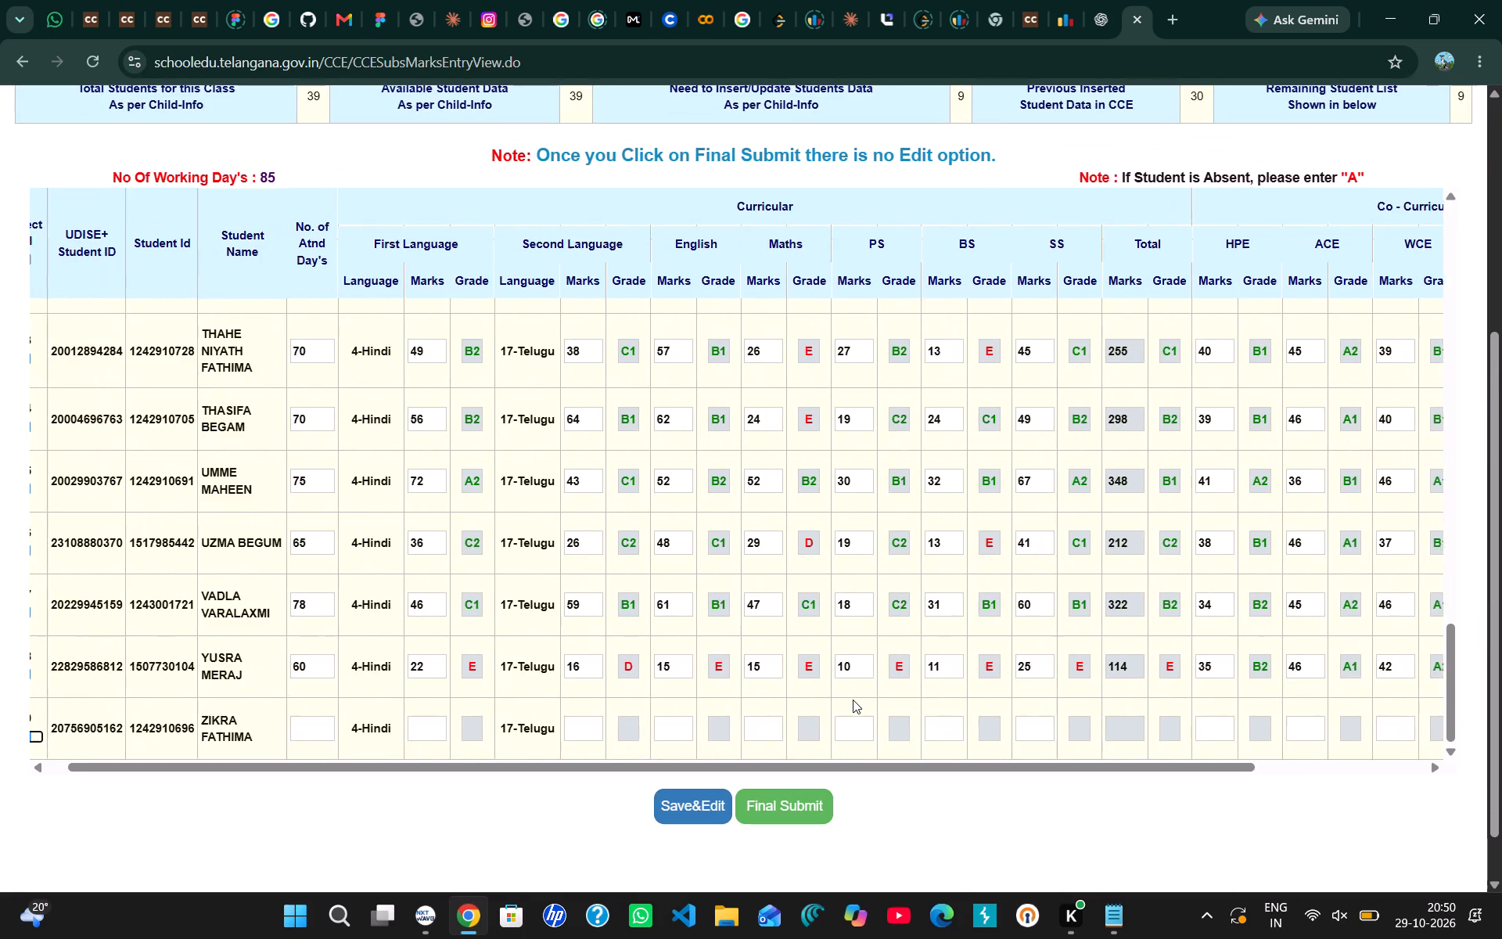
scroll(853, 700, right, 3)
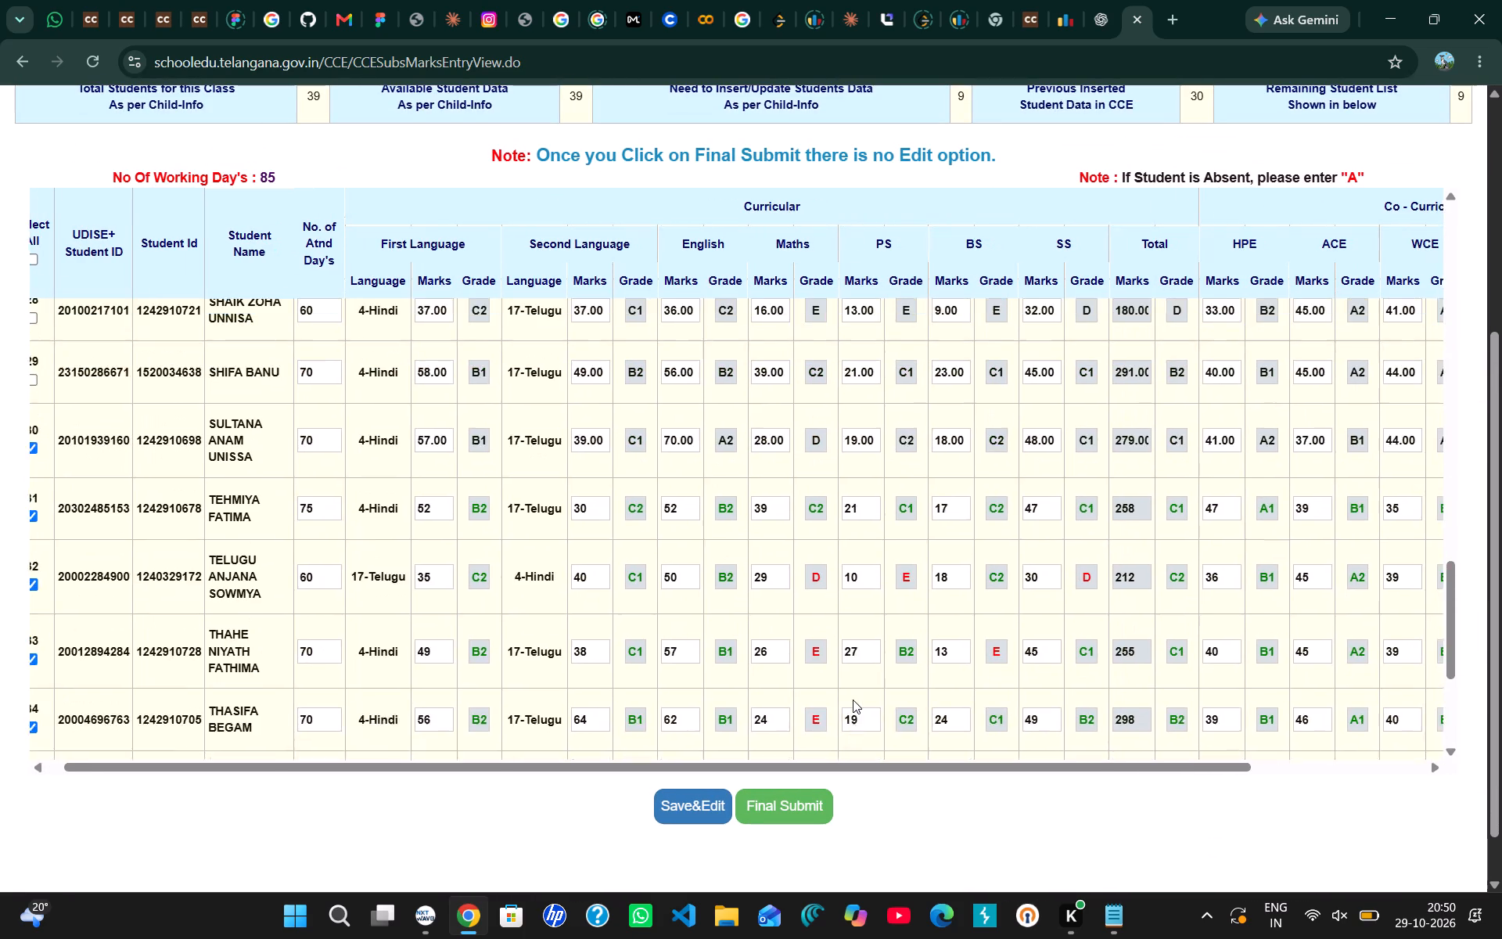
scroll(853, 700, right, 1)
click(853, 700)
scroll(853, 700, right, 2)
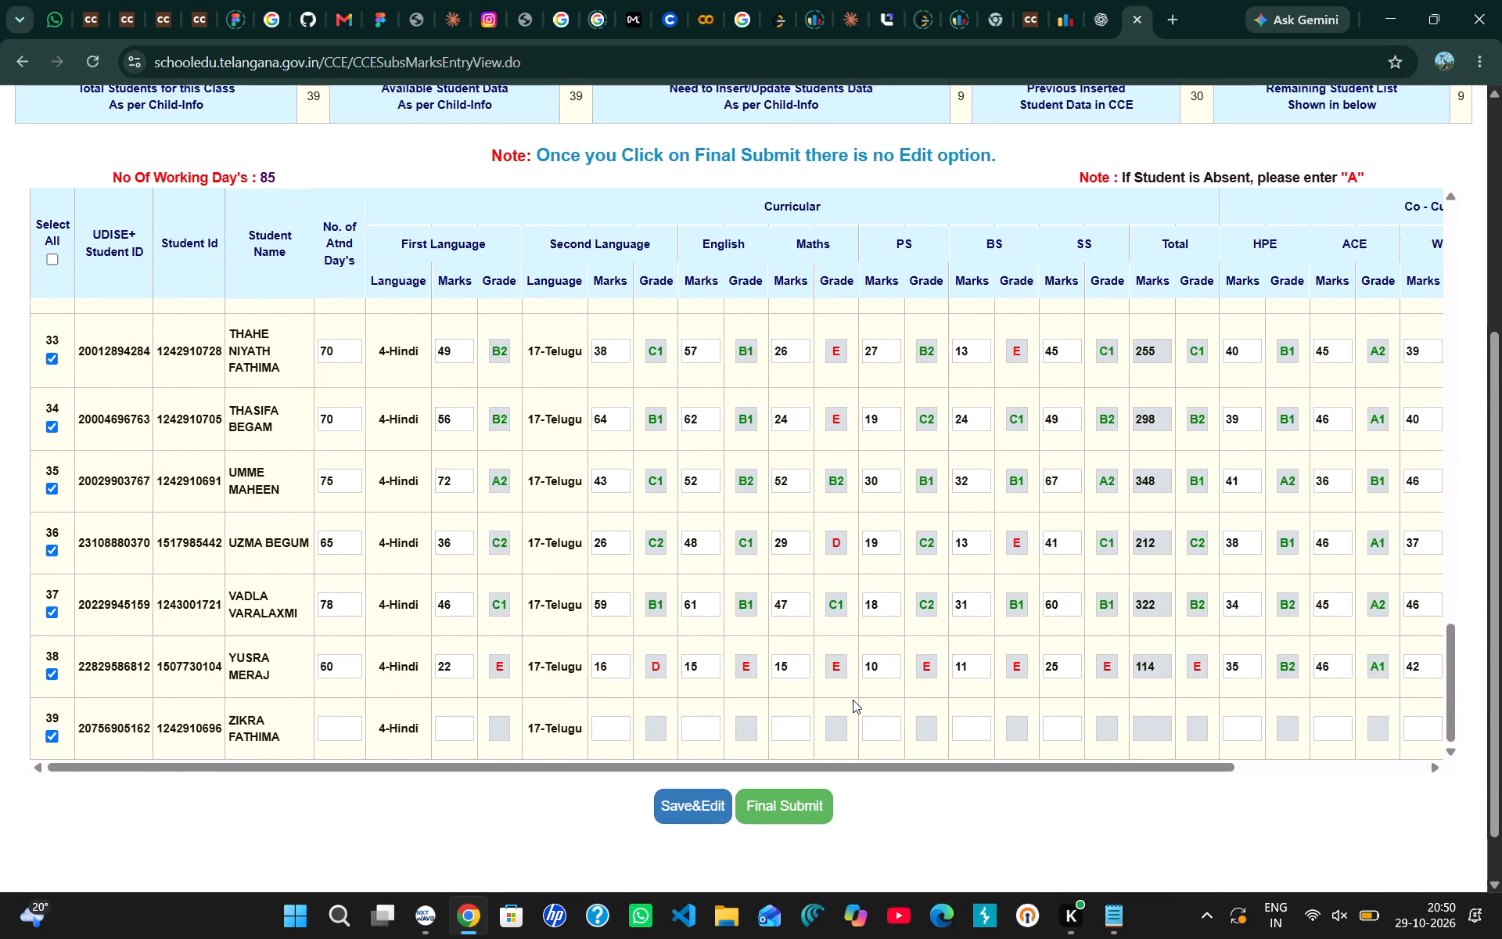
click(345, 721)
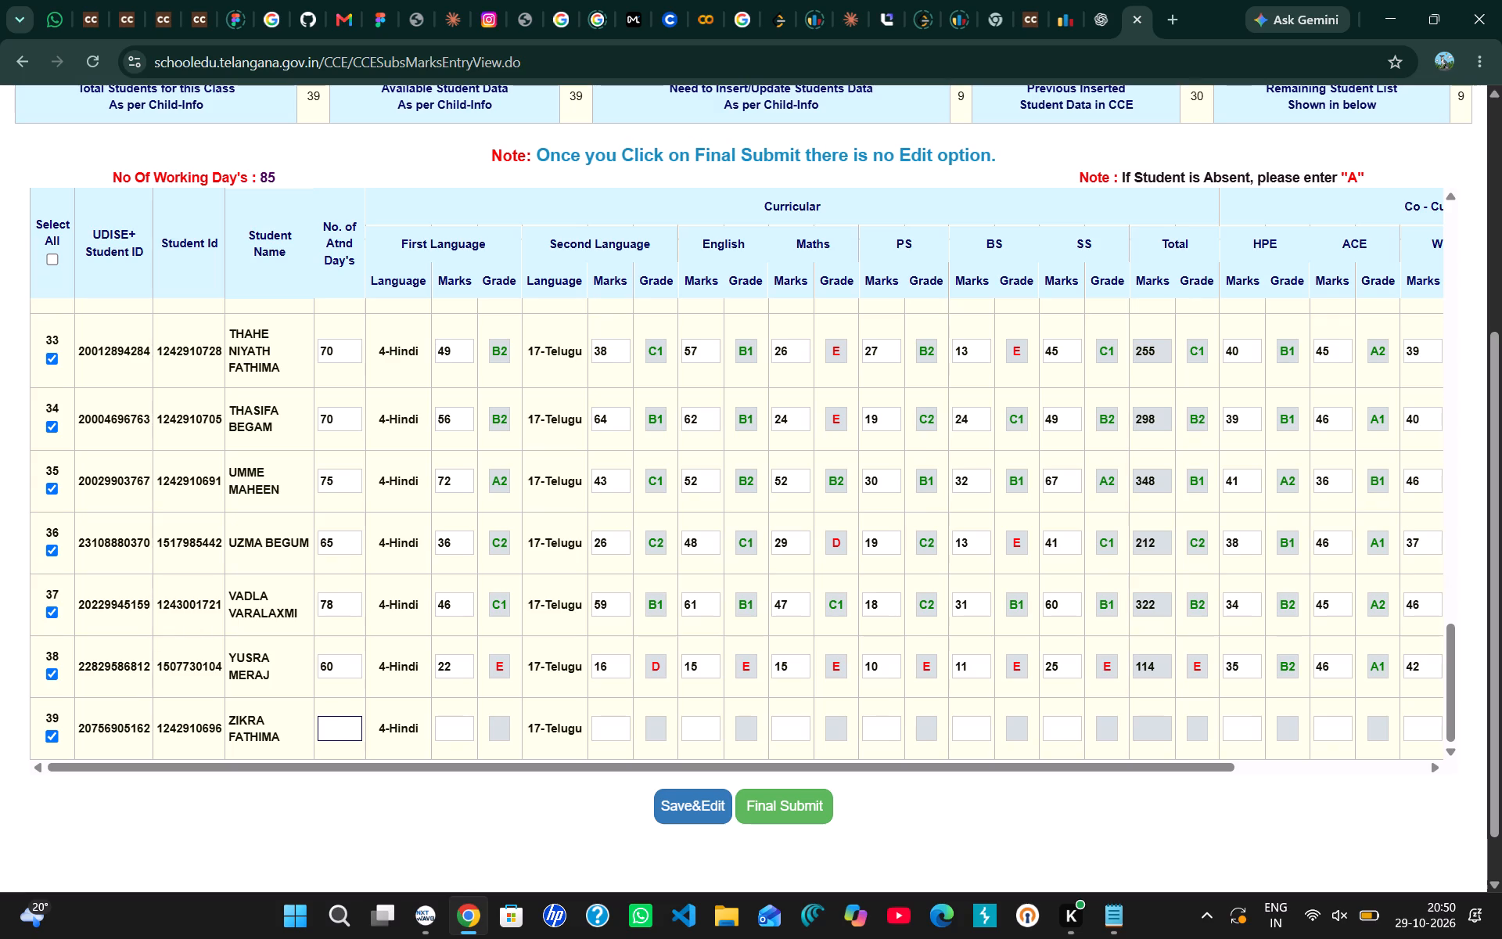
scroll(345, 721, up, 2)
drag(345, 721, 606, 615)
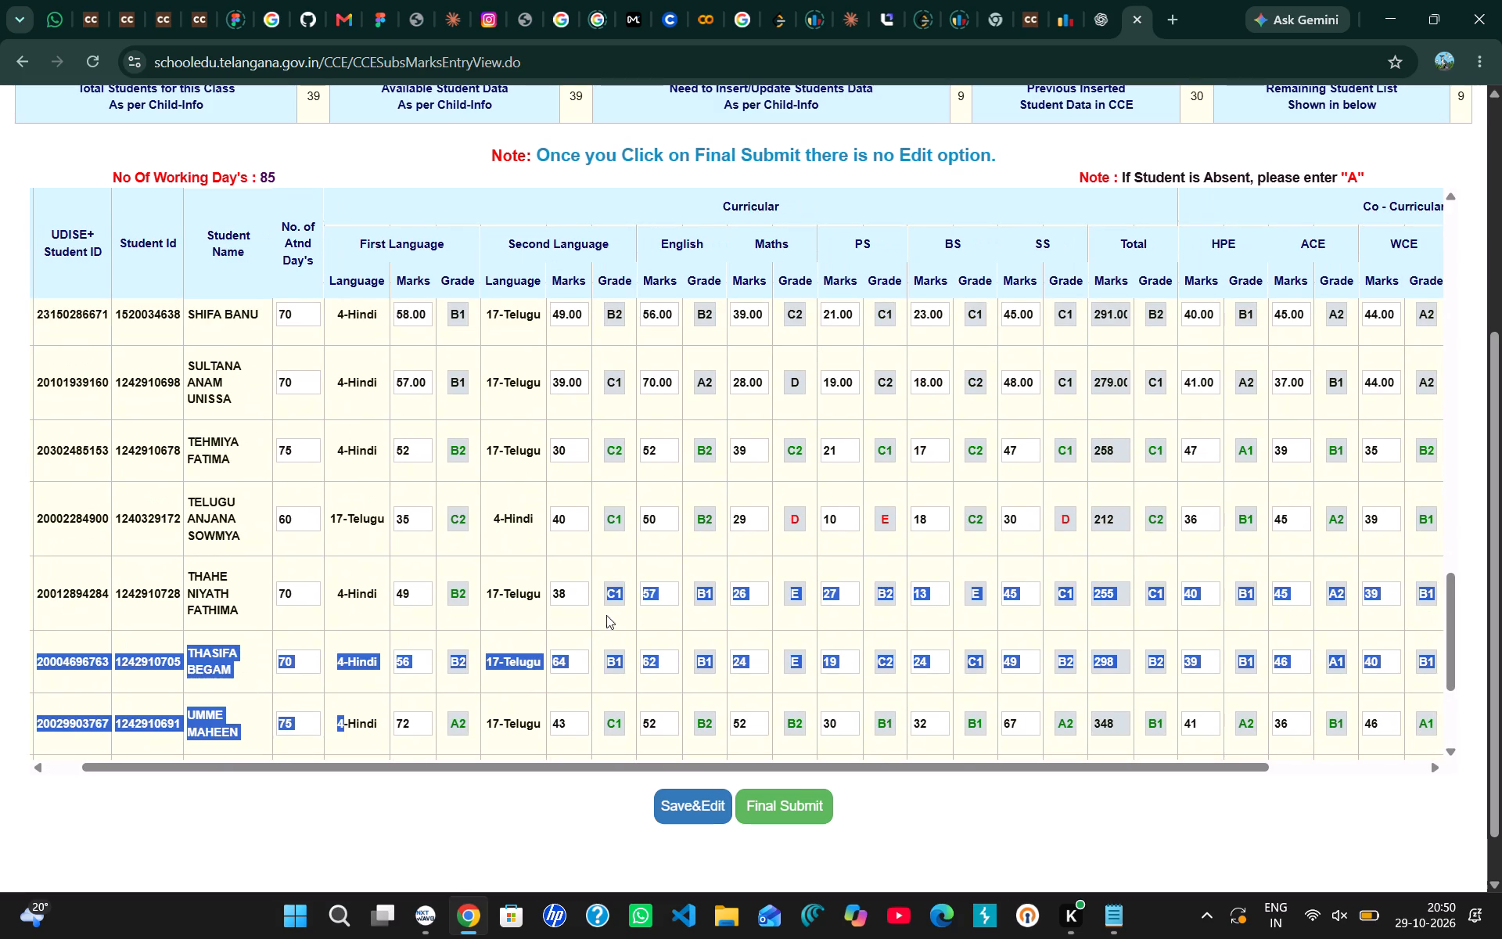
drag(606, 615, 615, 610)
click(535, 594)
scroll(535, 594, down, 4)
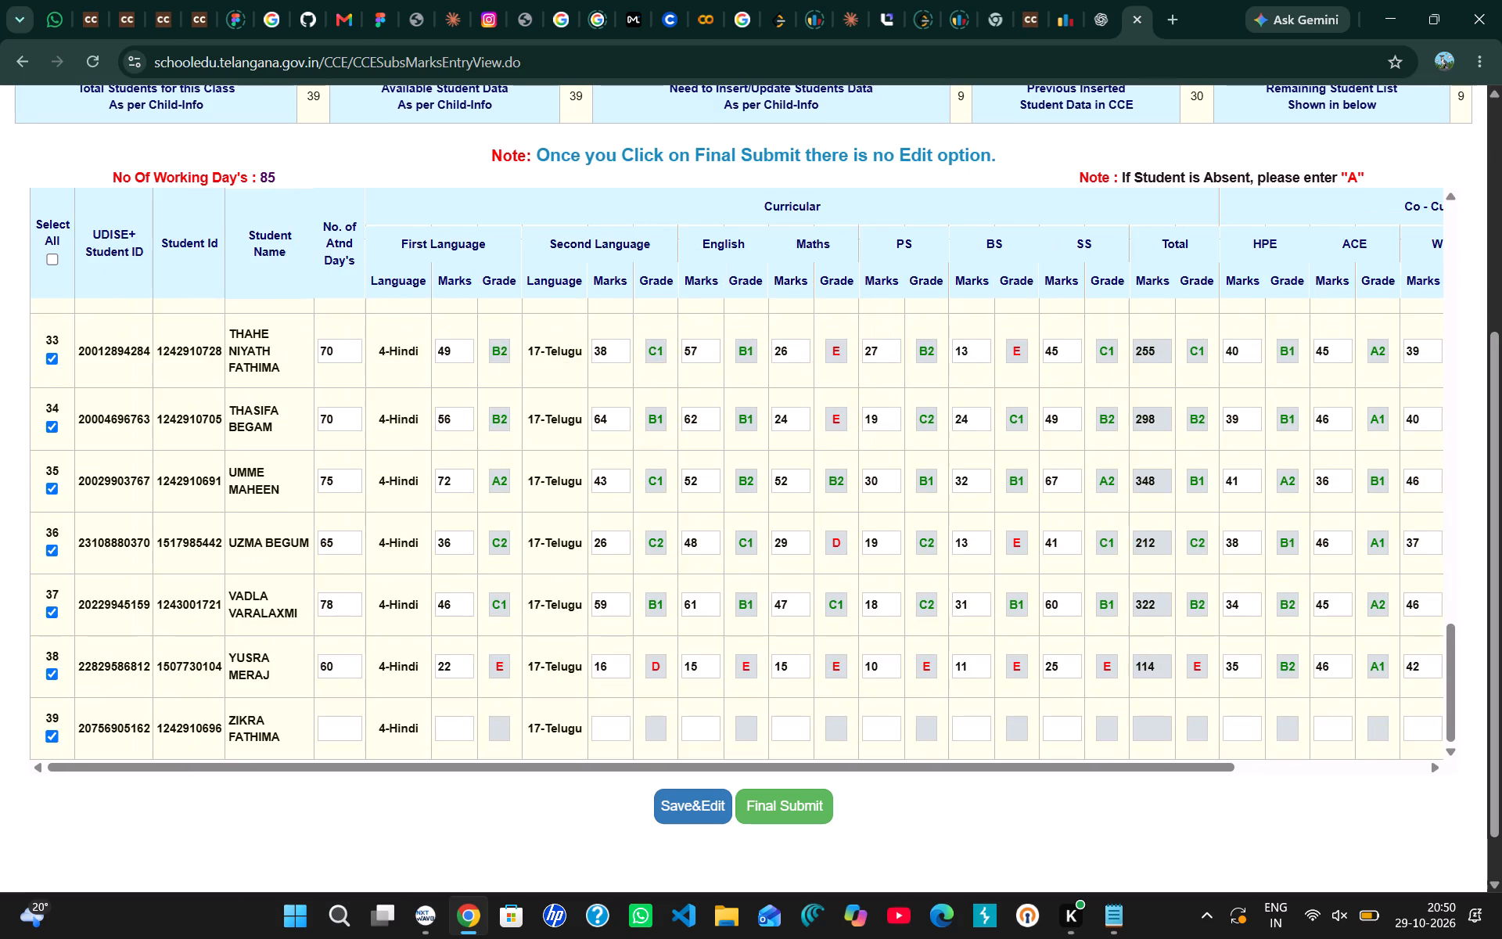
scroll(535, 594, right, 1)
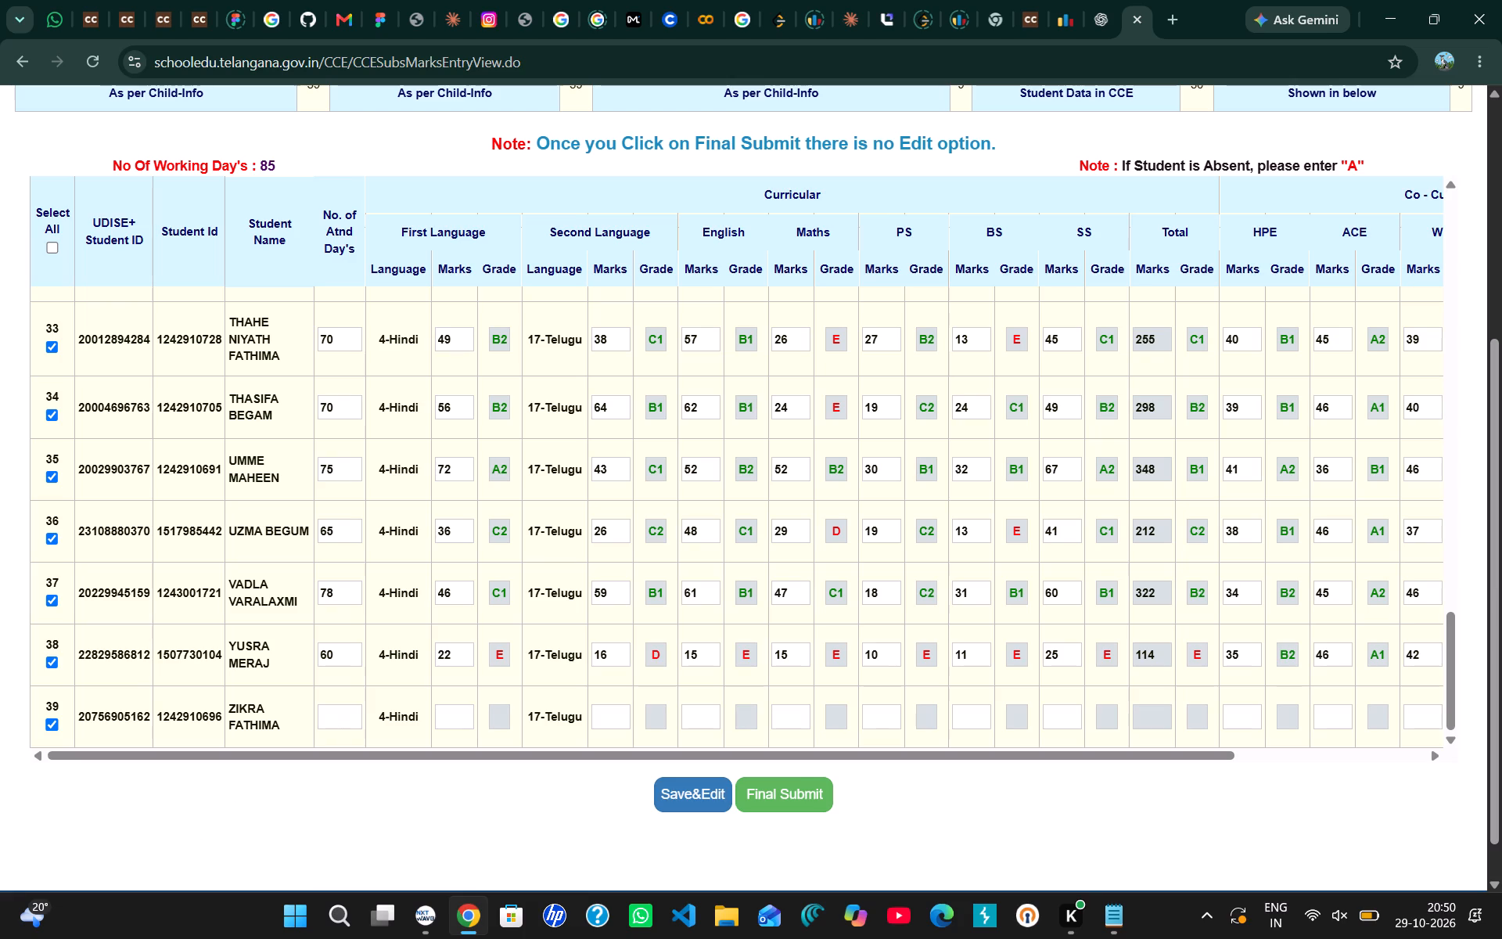
Enter row 39's attendance as 70 days and language marks: first language Hindi 39, second language Telugu 19.
click(333, 724)
text(70)
key(Tab)
text(39)
key(Tab)
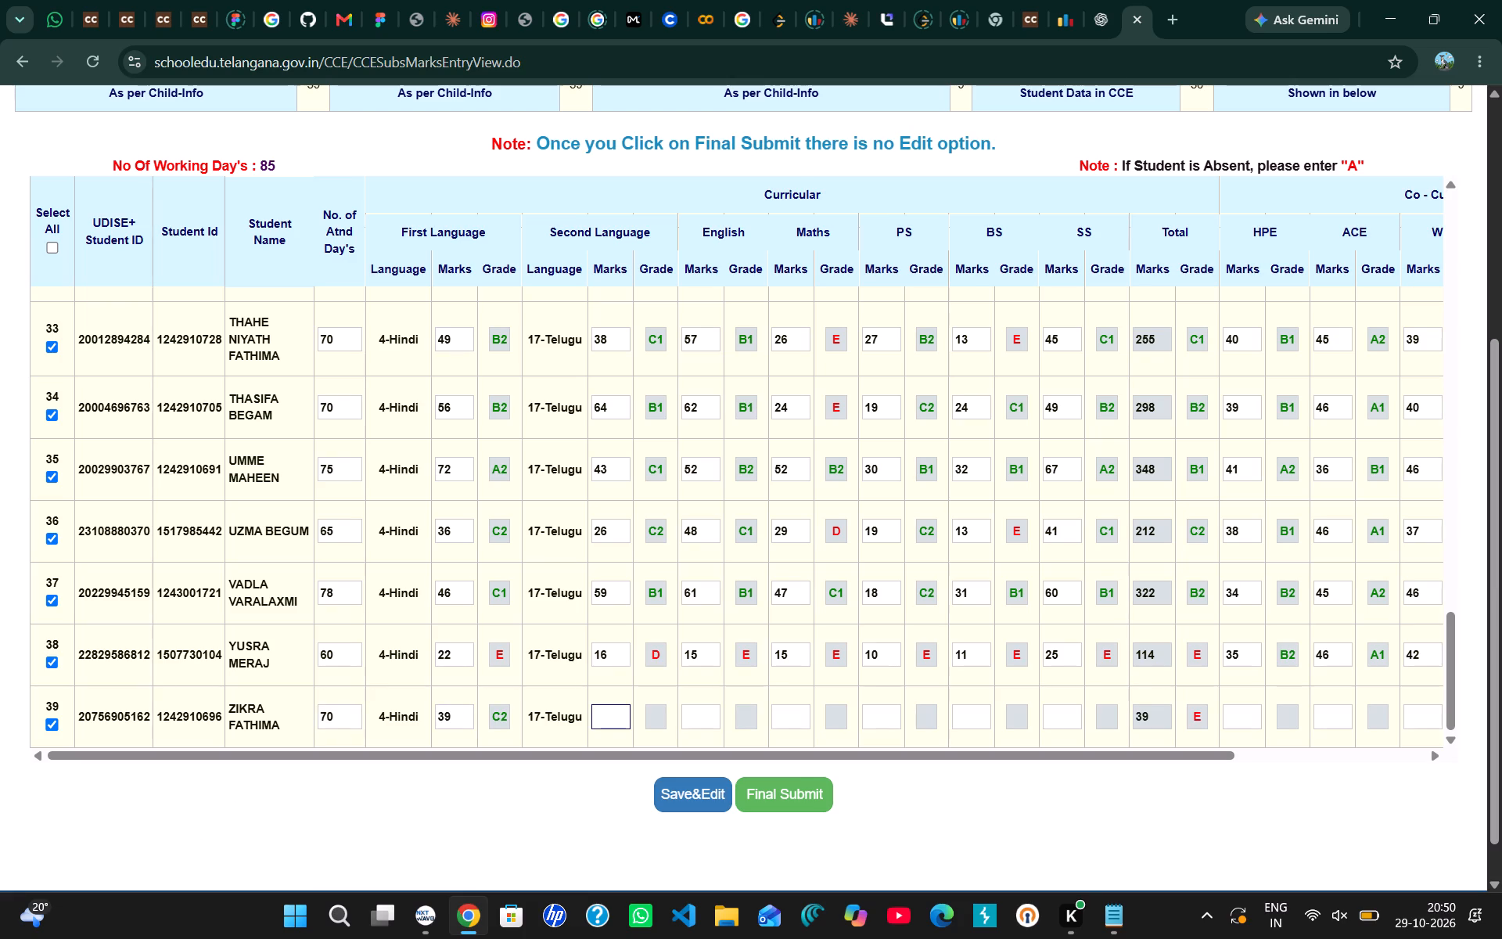
text(19)
key(Tab)
Enter row 39's English mark as 43 and Maths mark as 30.
text(43)
key(Tab)
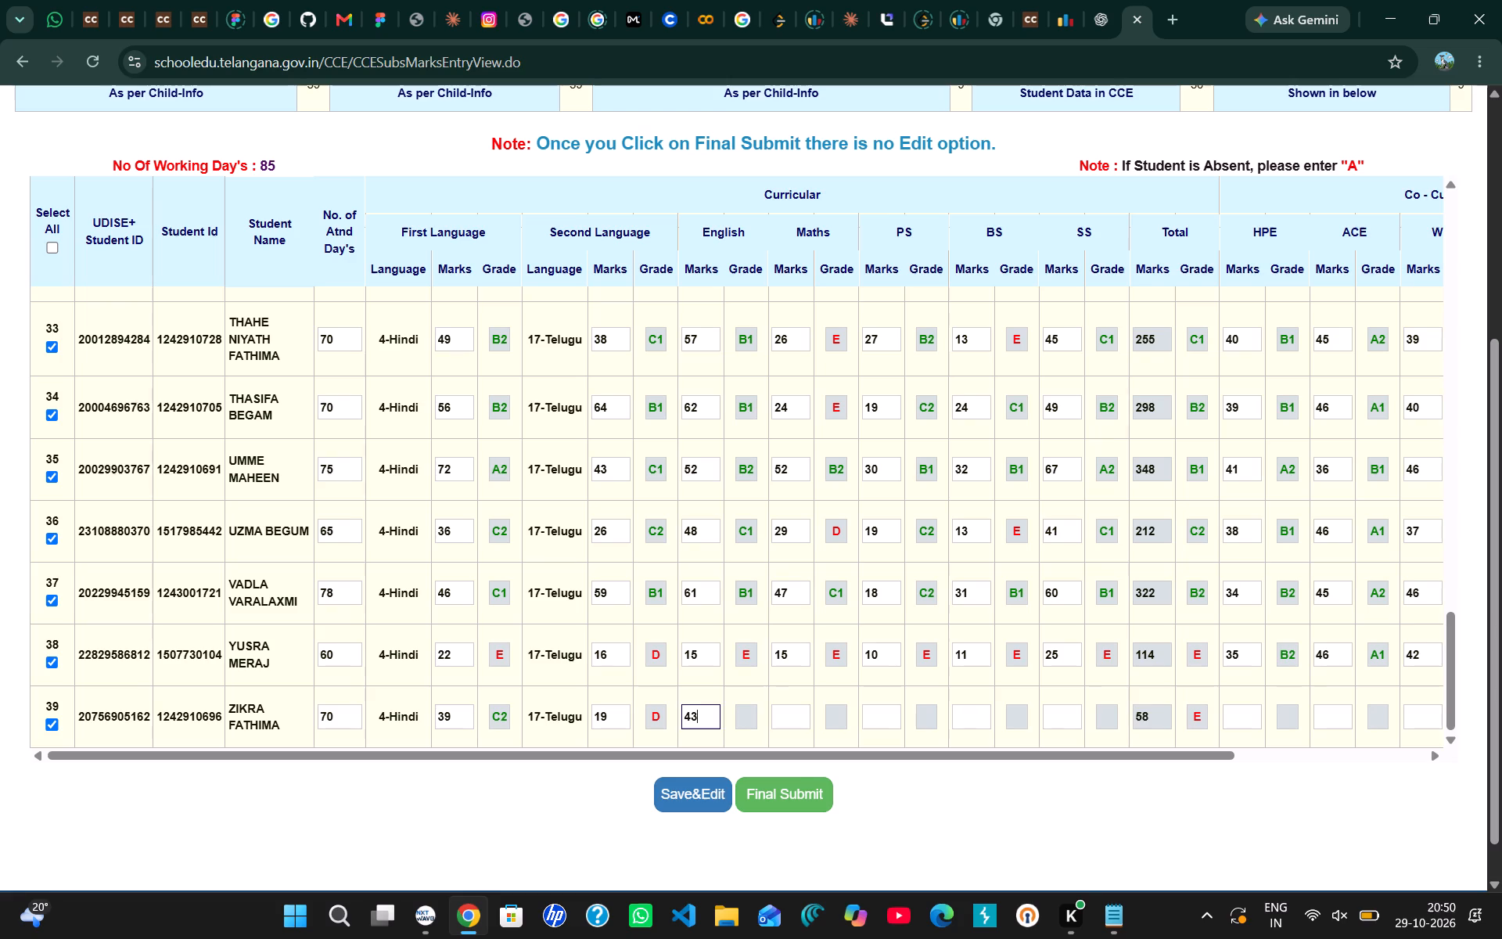
key(1)
key(BackSpace)
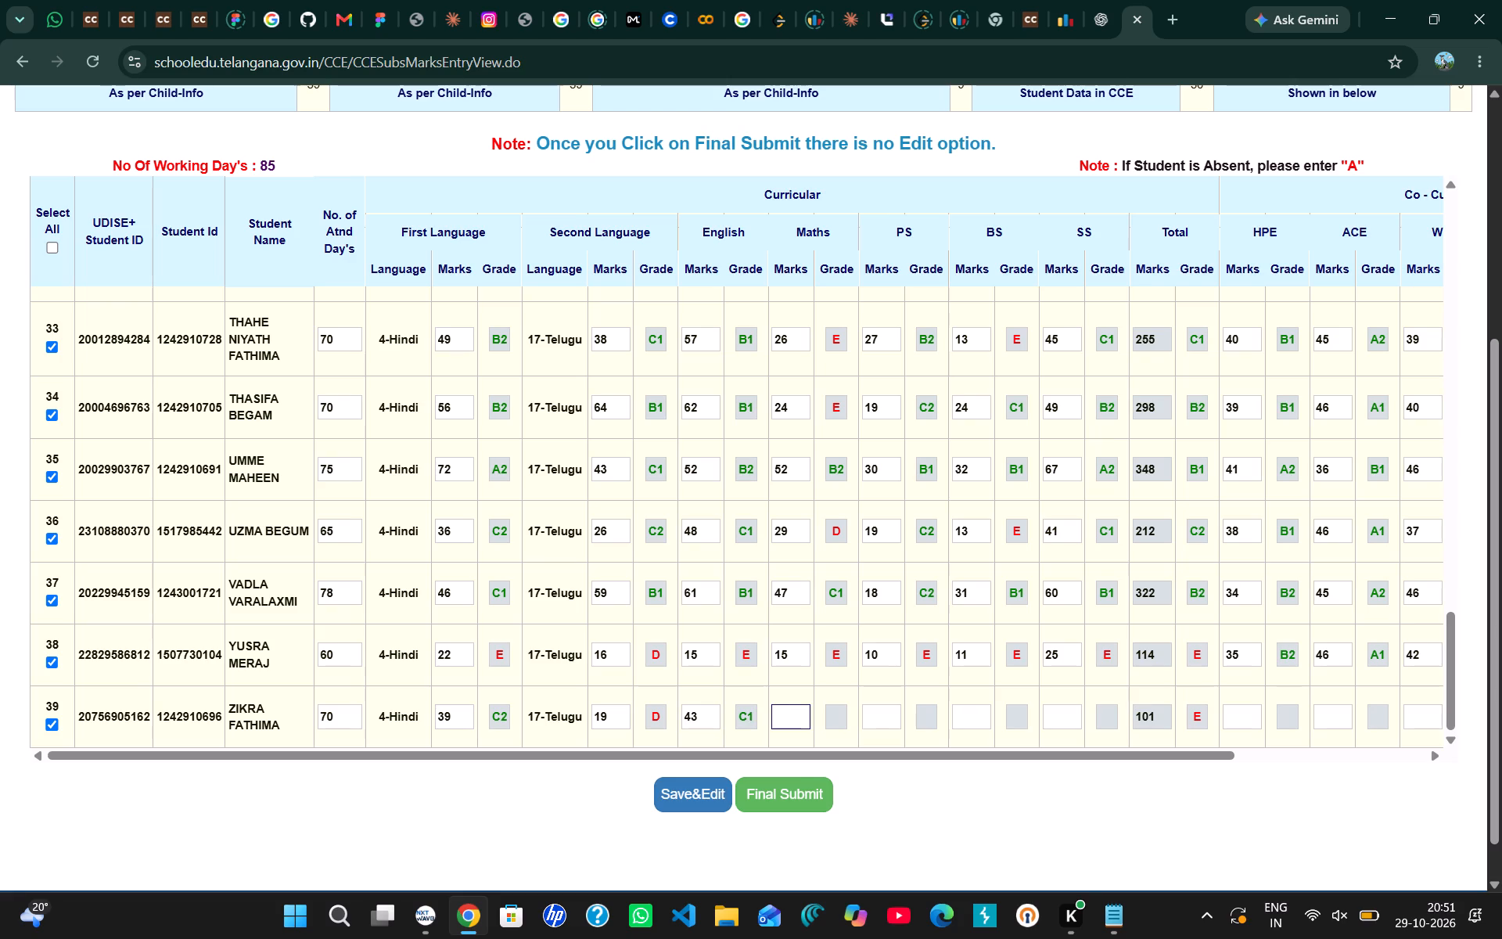
text(30)
key(Tab)
Enter row 39's remaining curricular marks: PS 17, BS 11 and SS 44.
key(Tab)
text(17)
key(BackSpace)
key(BackSpace)
click(882, 716)
text(17)
key(Tab)
text(11)
key(Tab)
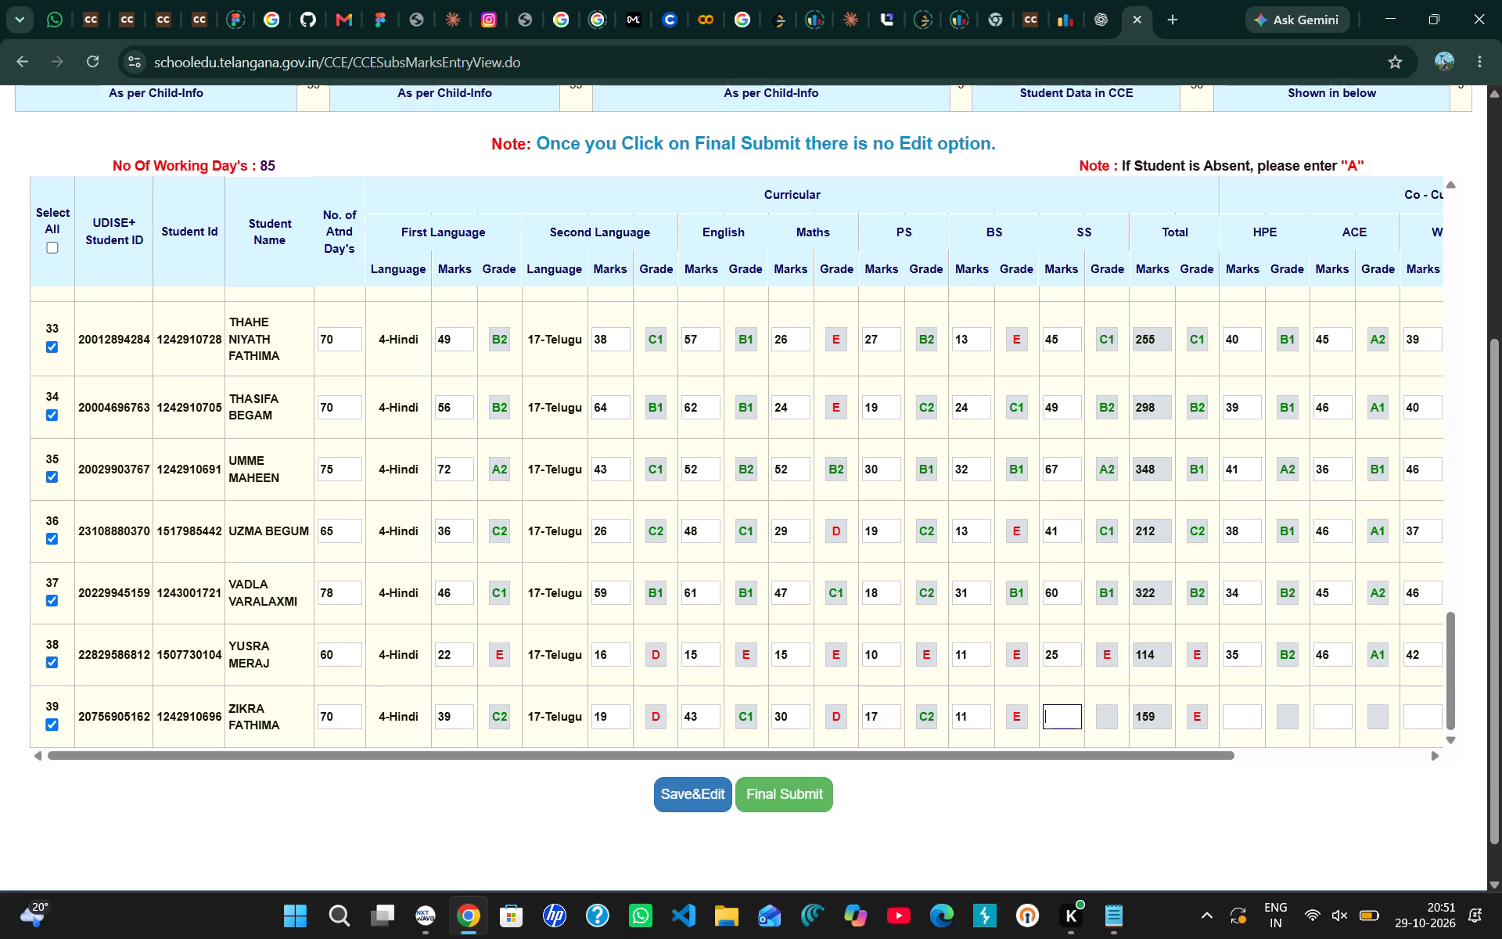
text(44)
key(Tab)
Enter row 39's co-curricular marks: HPE 42, ACE 46, WCE 39 and VELS 35.
text(42)
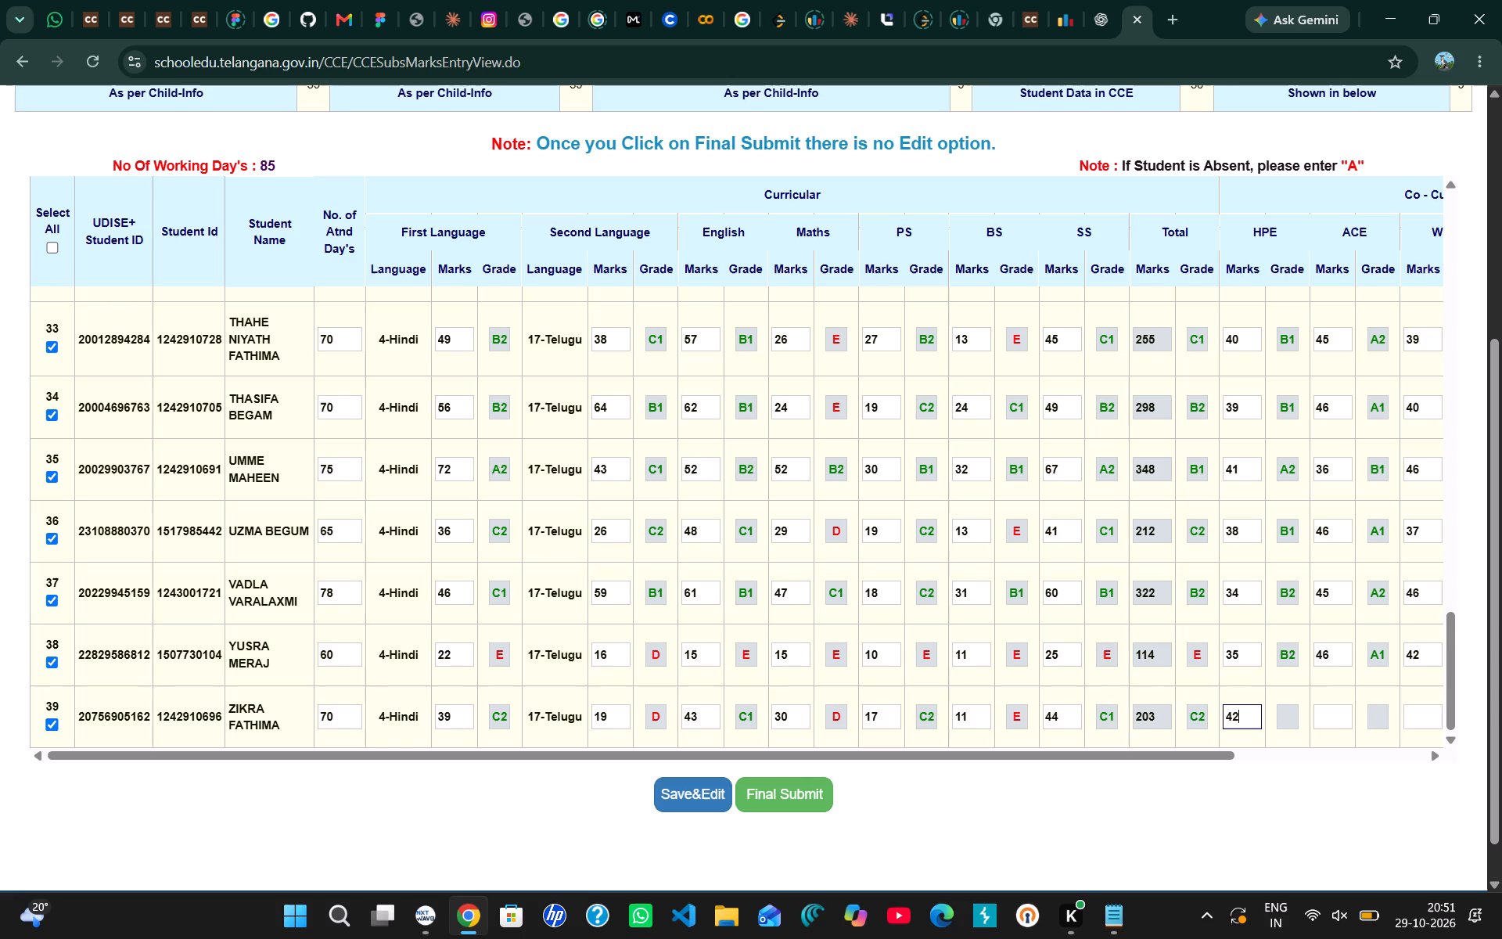
key(Tab)
text(46)
key(Tab)
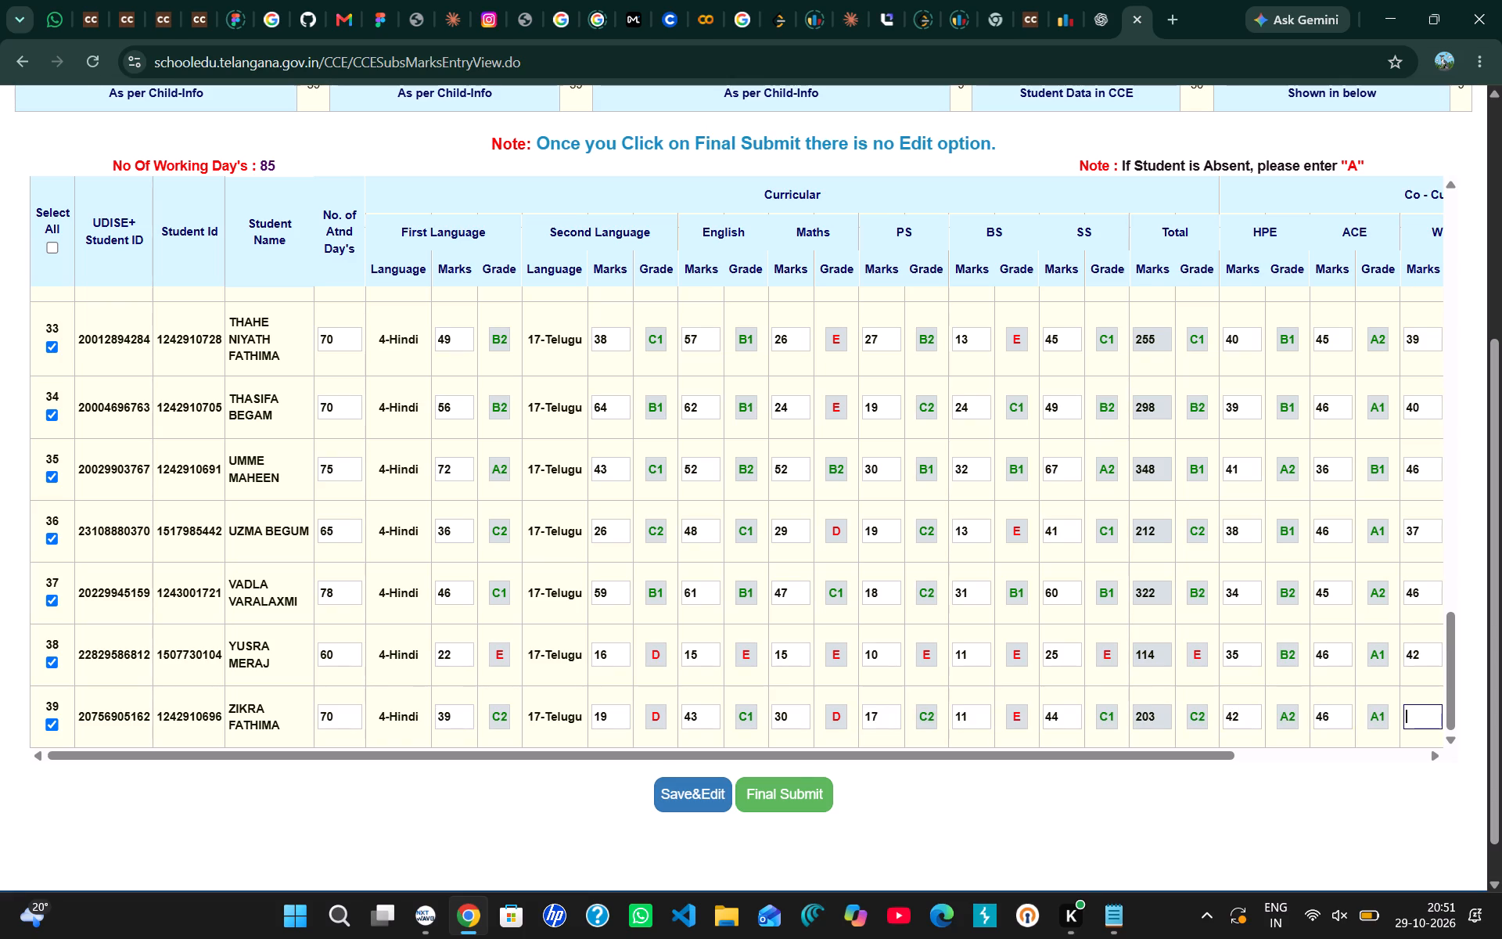
text(39)
key(Tab)
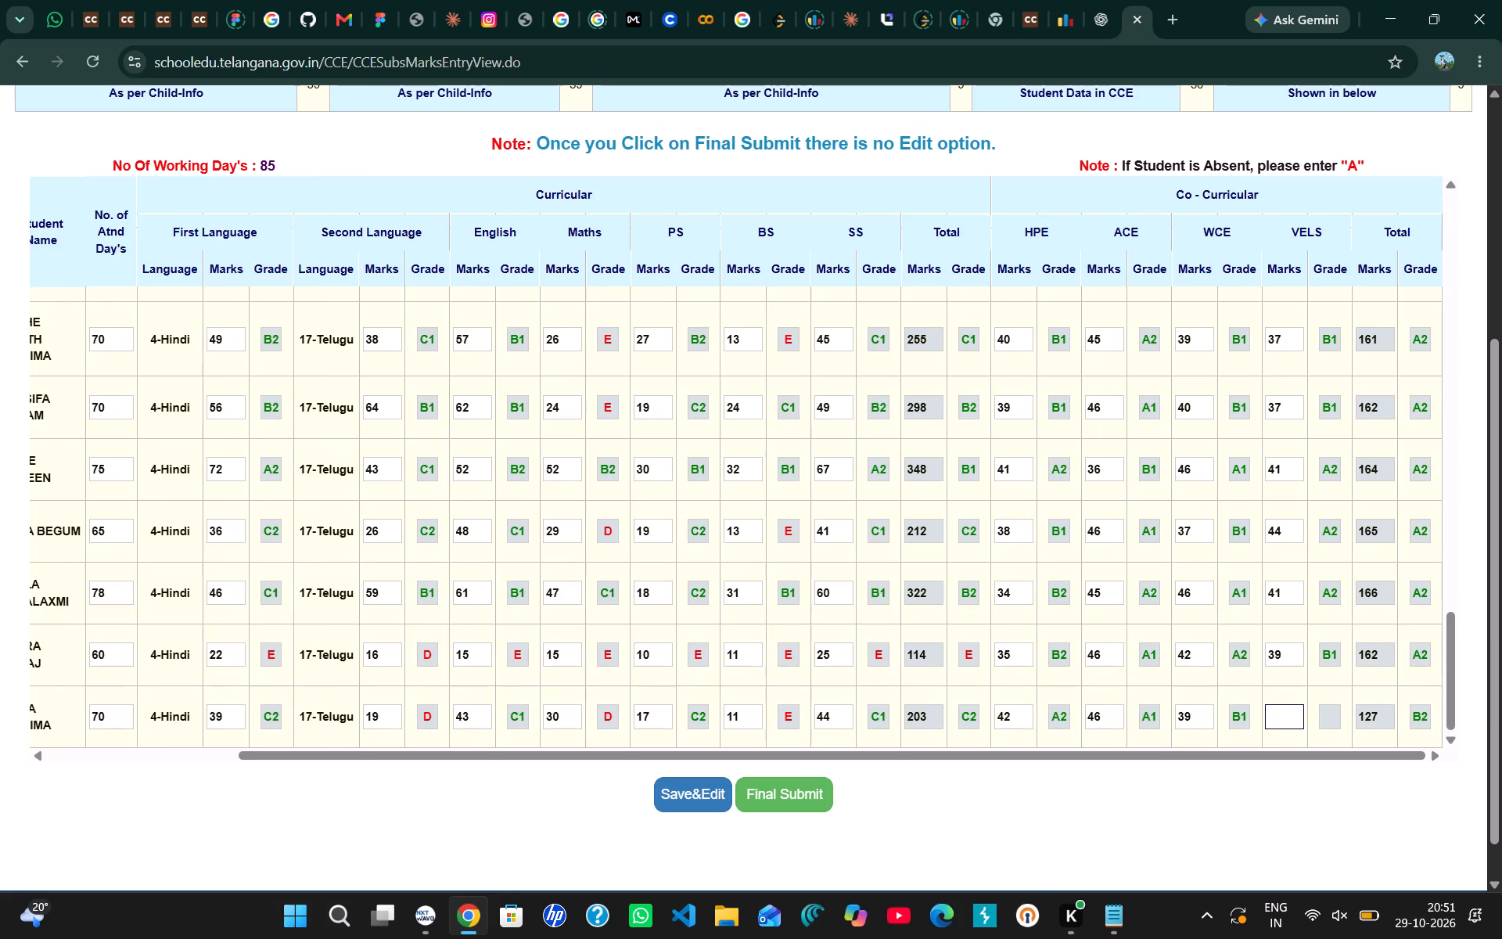
text(35)
Check the filled rows and save the class 9 section B marks so that they stay editable, without final submission.
scroll(882, 716, right, 4)
scroll(882, 716, up, 2)
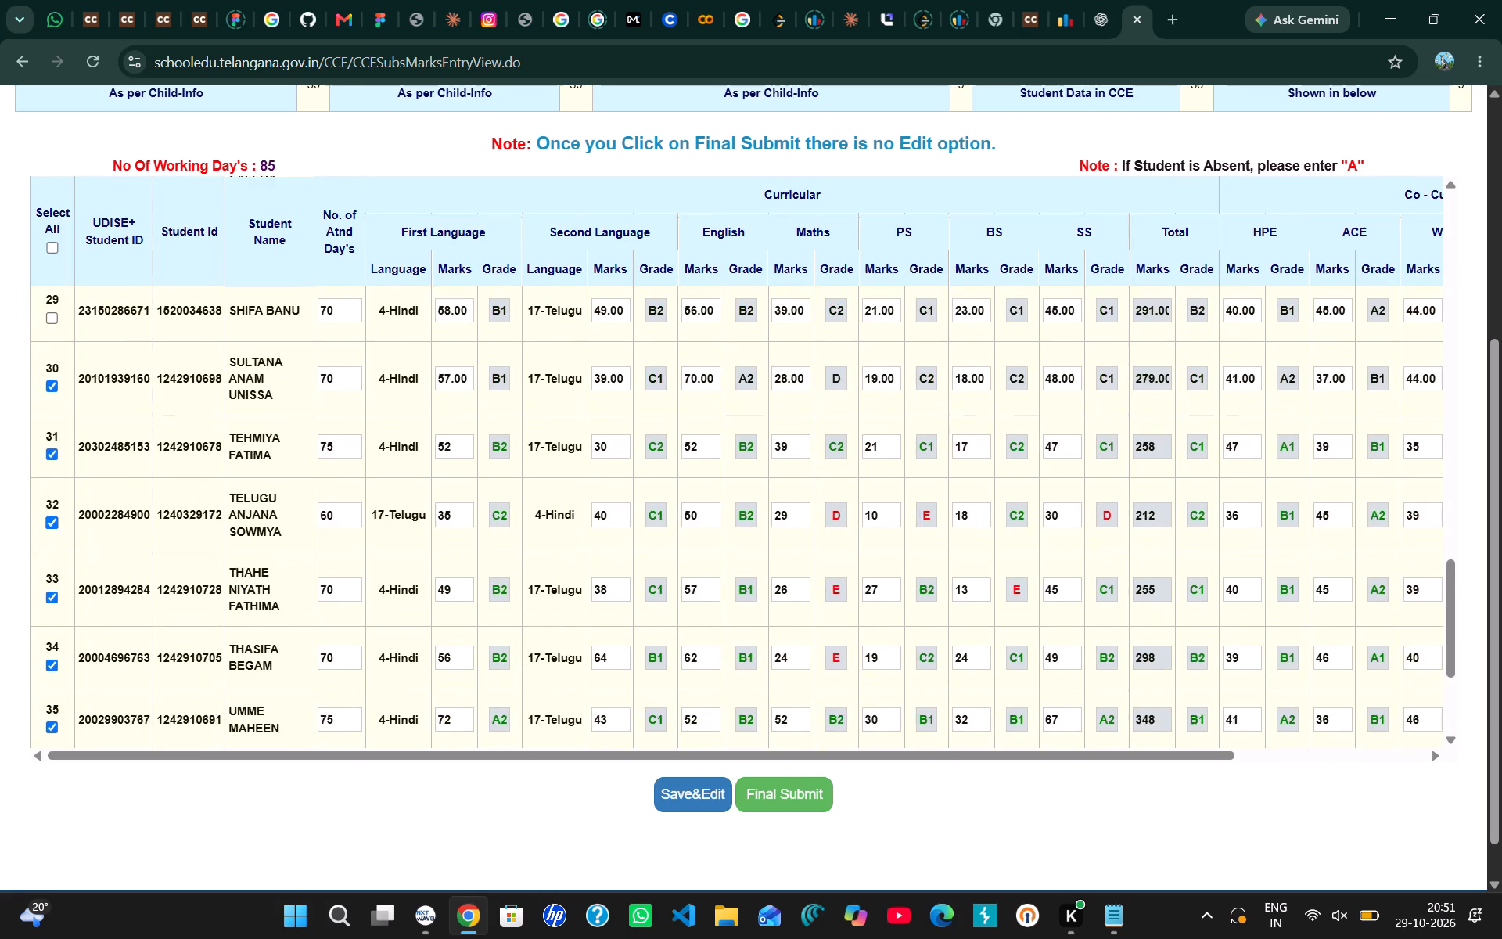
scroll(882, 716, up, 1)
scroll(882, 716, down, 7)
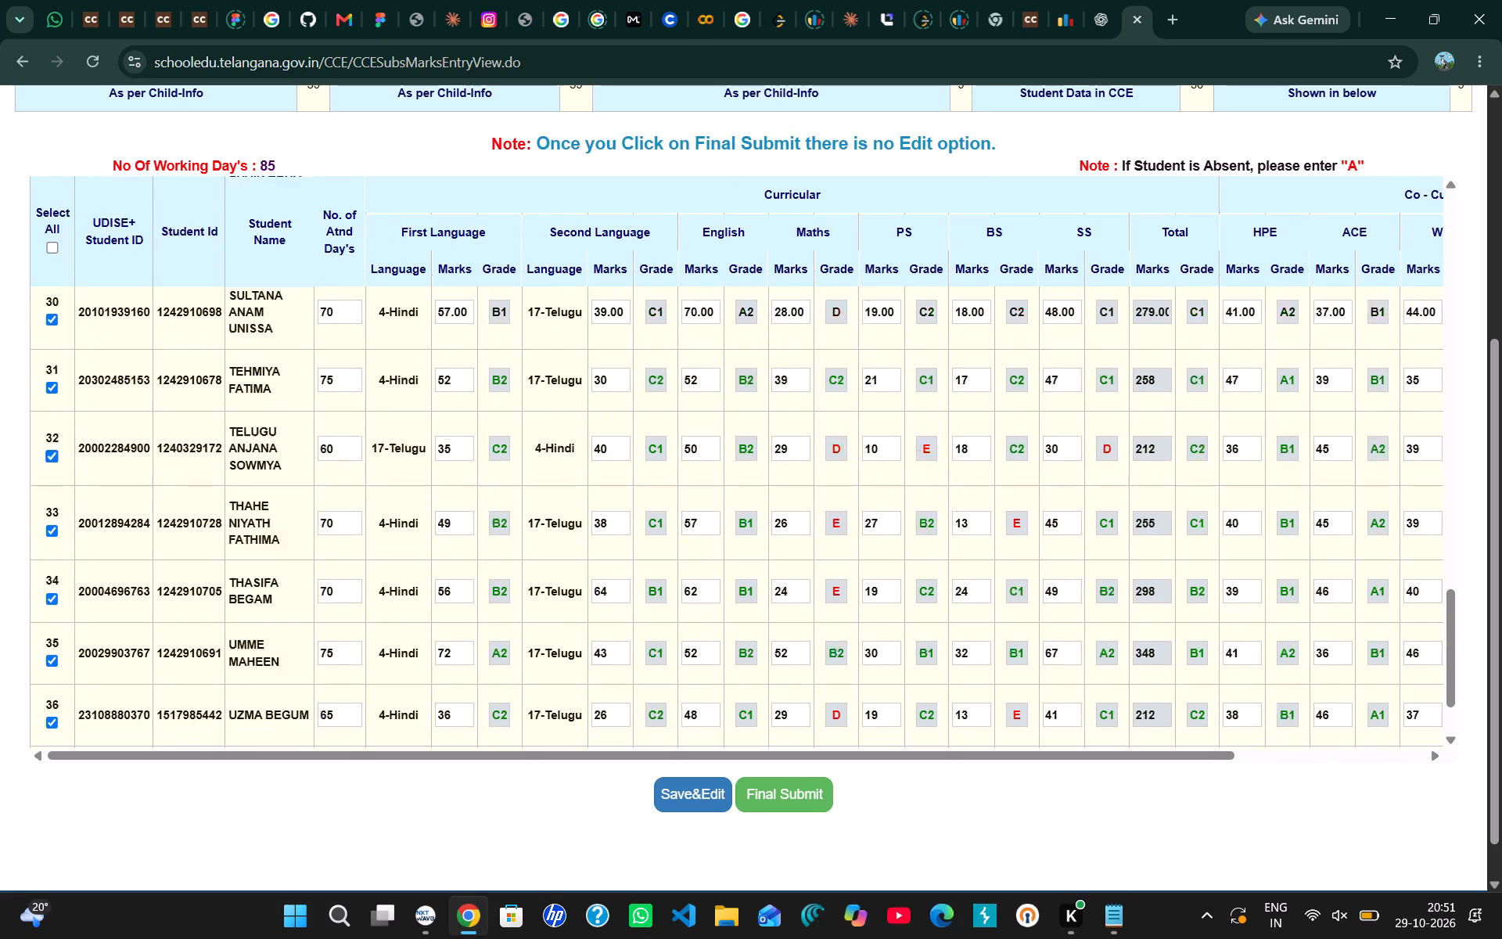
scroll(882, 716, down, 2)
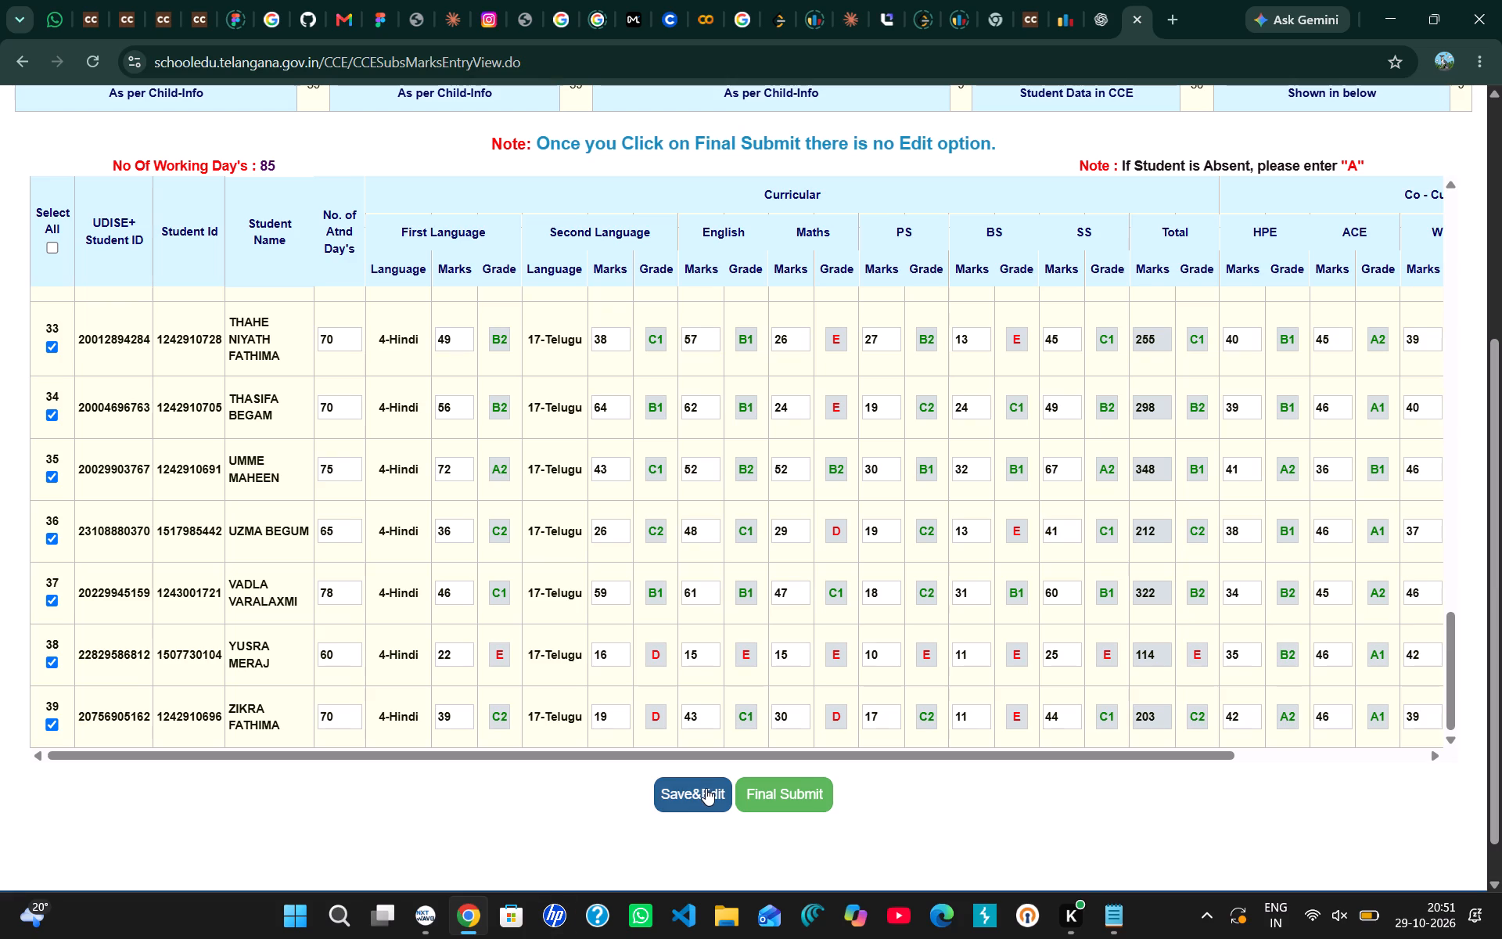
scroll(787, 646, left, 3)
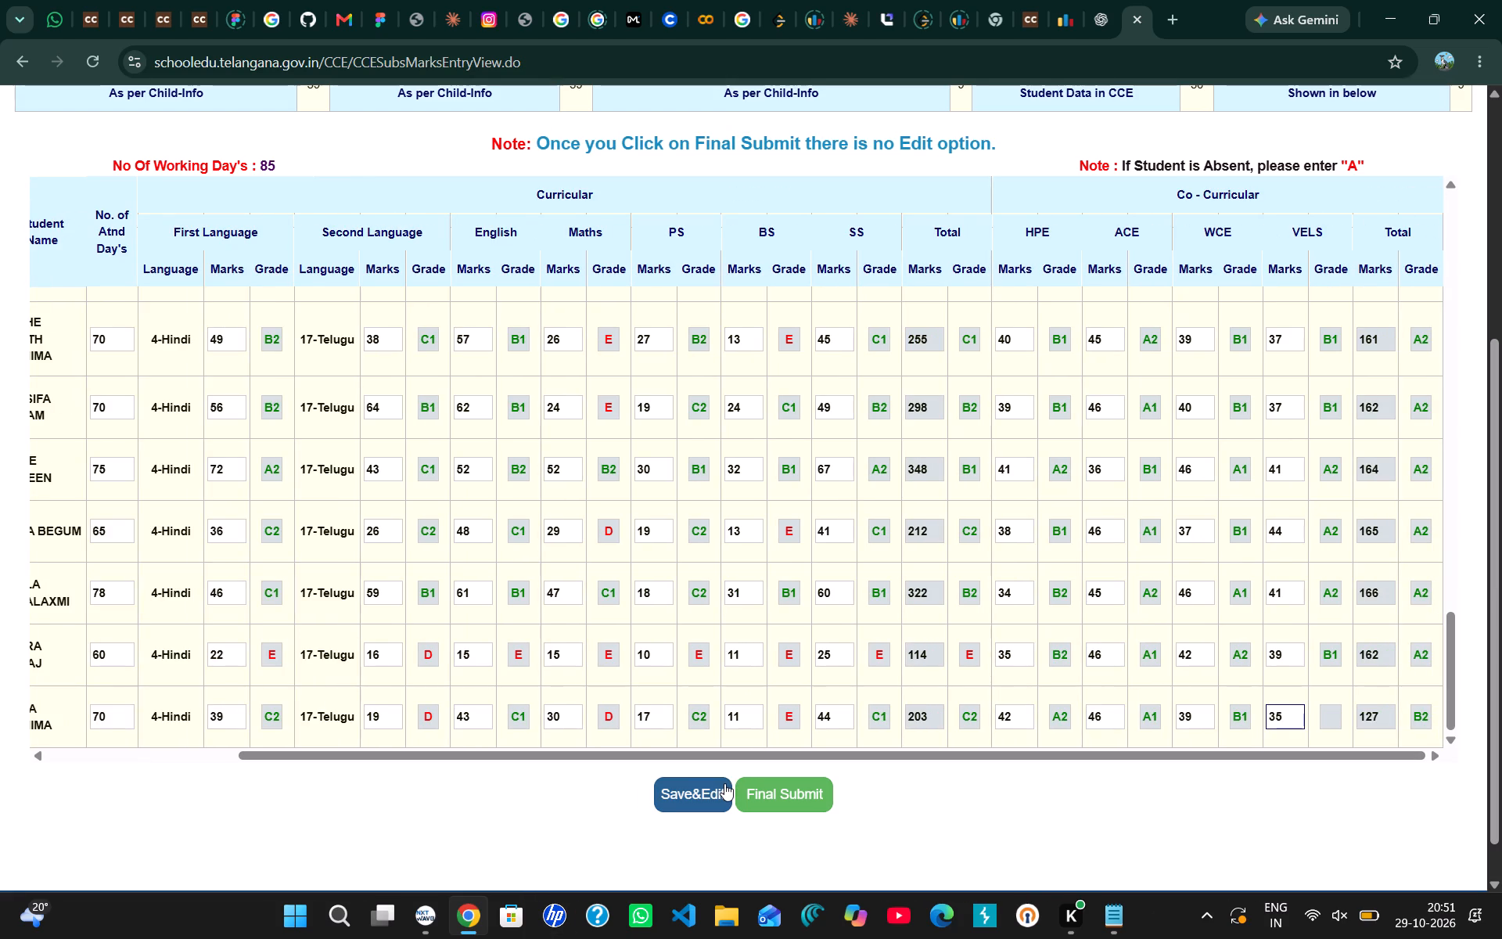
click(702, 786)
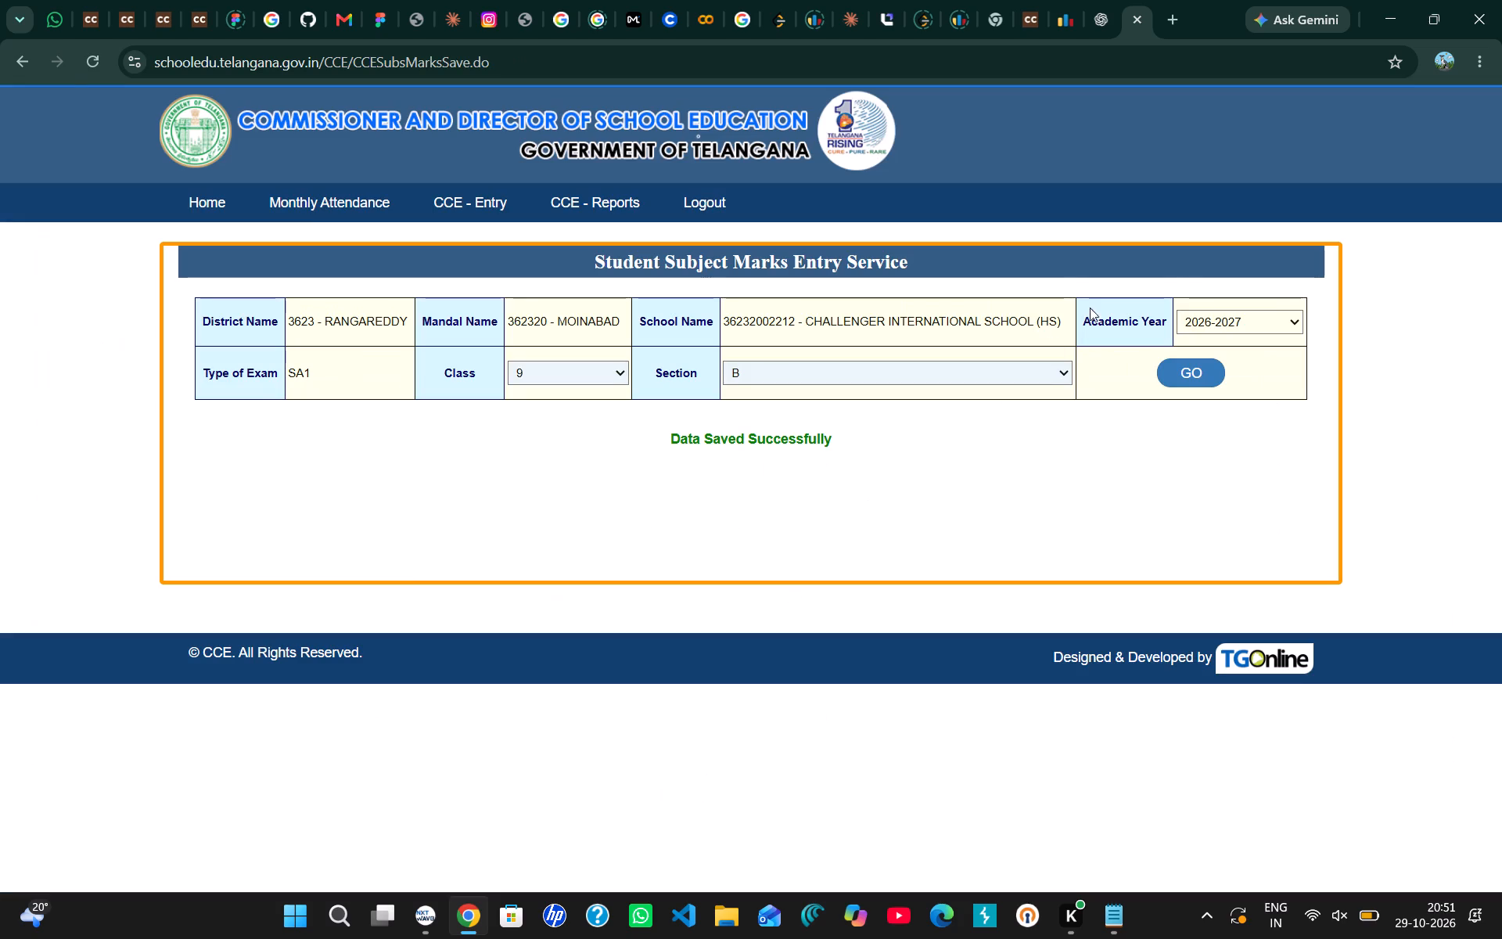
Reload the class 9 section B list and check the saved marks through row 39.
click(1206, 394)
click(1209, 383)
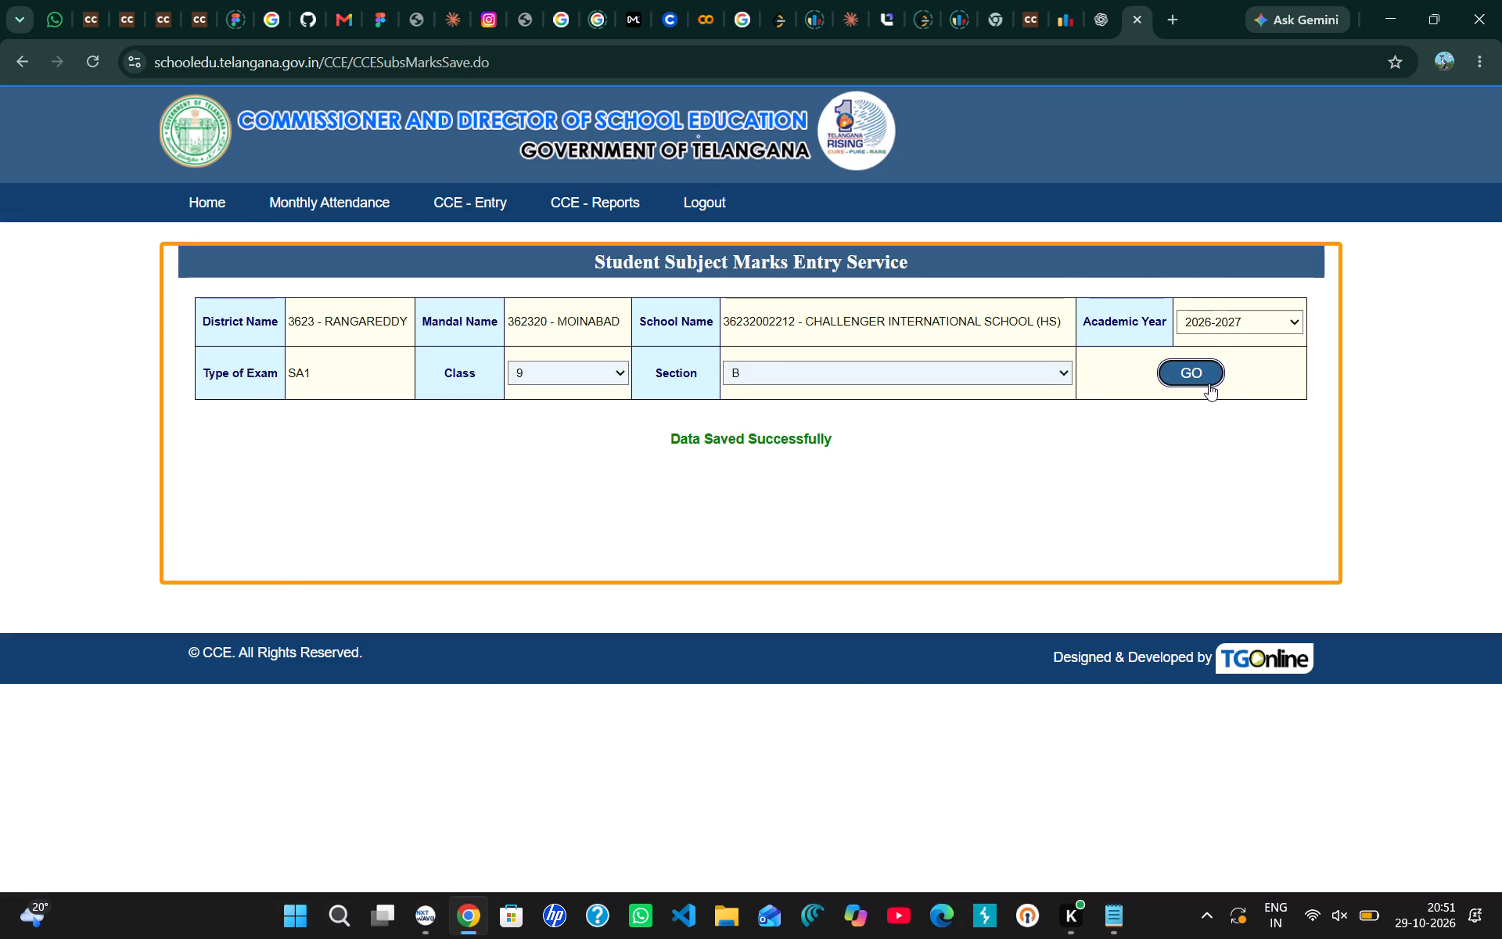
scroll(1077, 632, down, 3)
scroll(1112, 455, down, 11)
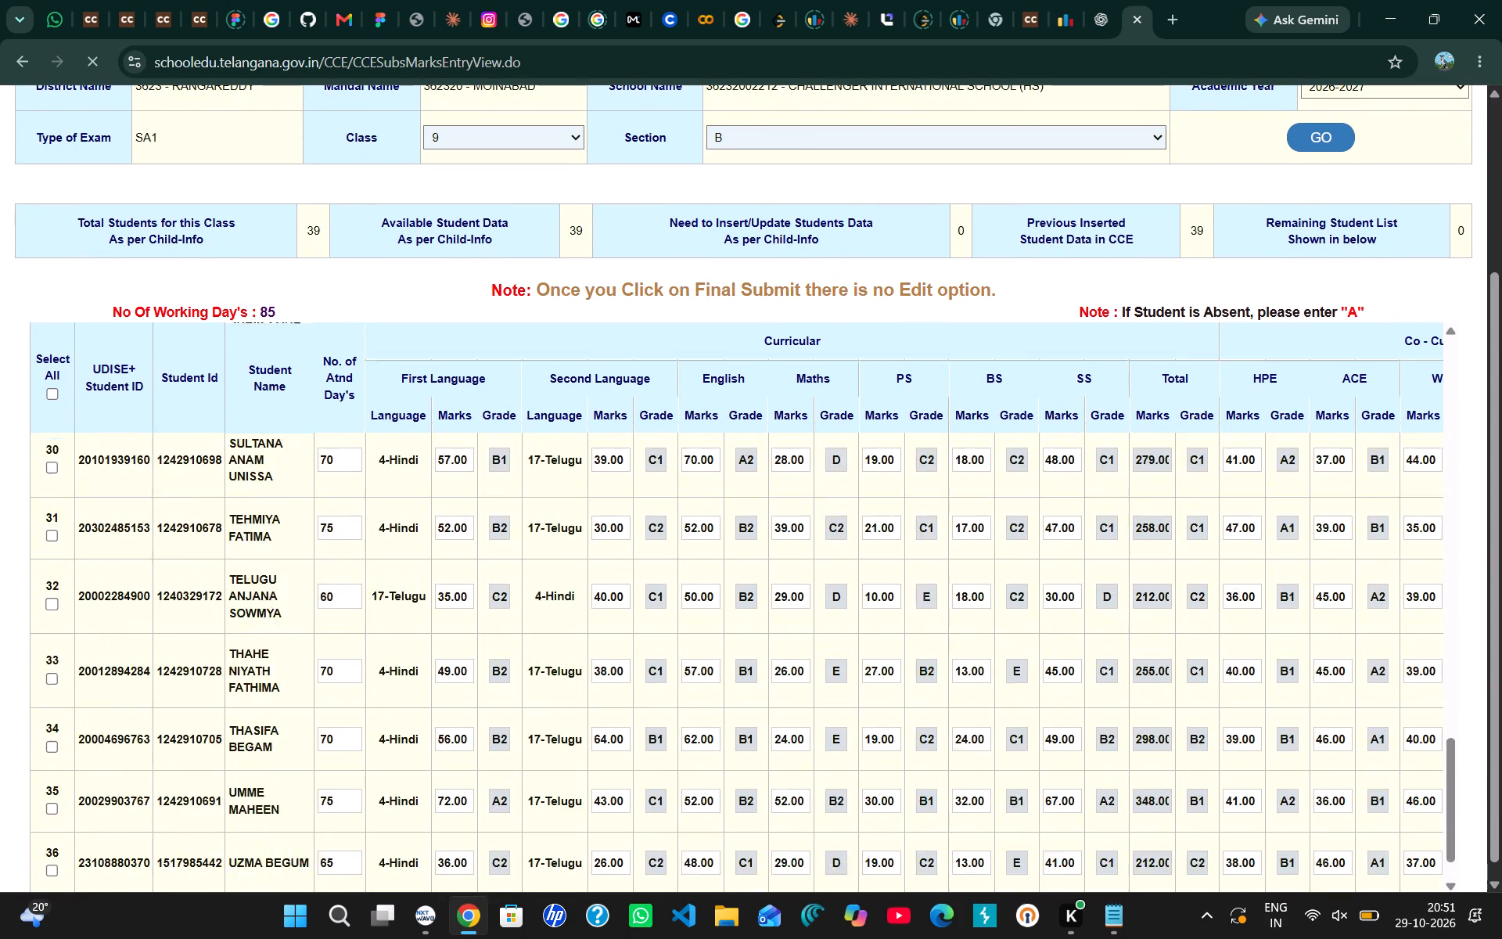
scroll(1112, 455, down, 4)
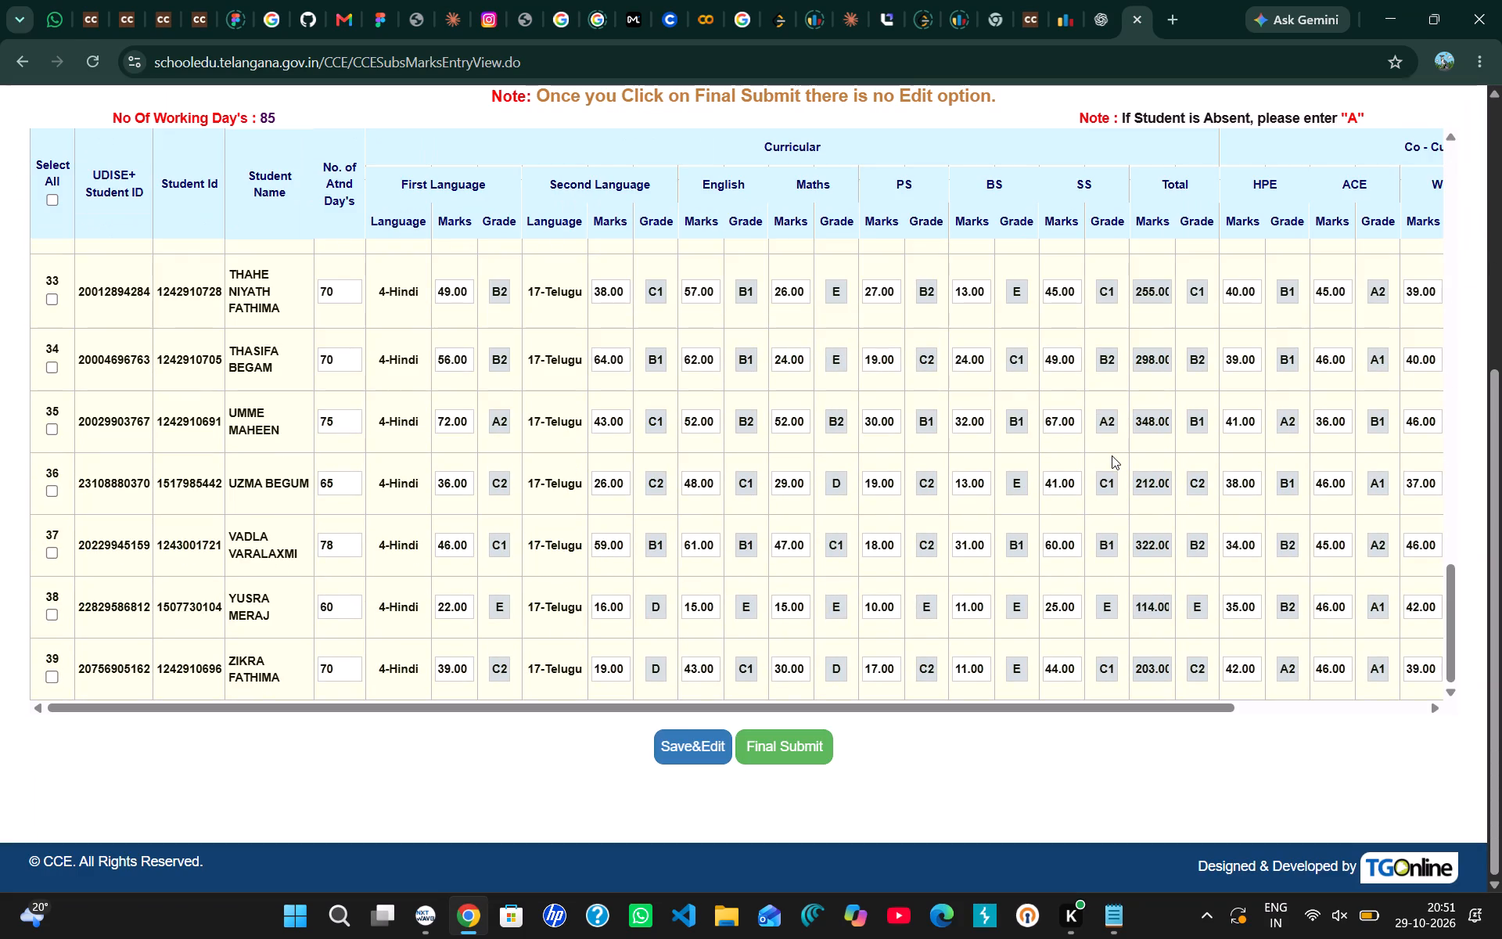
scroll(1112, 455, up, 19)
scroll(1112, 455, up, 5)
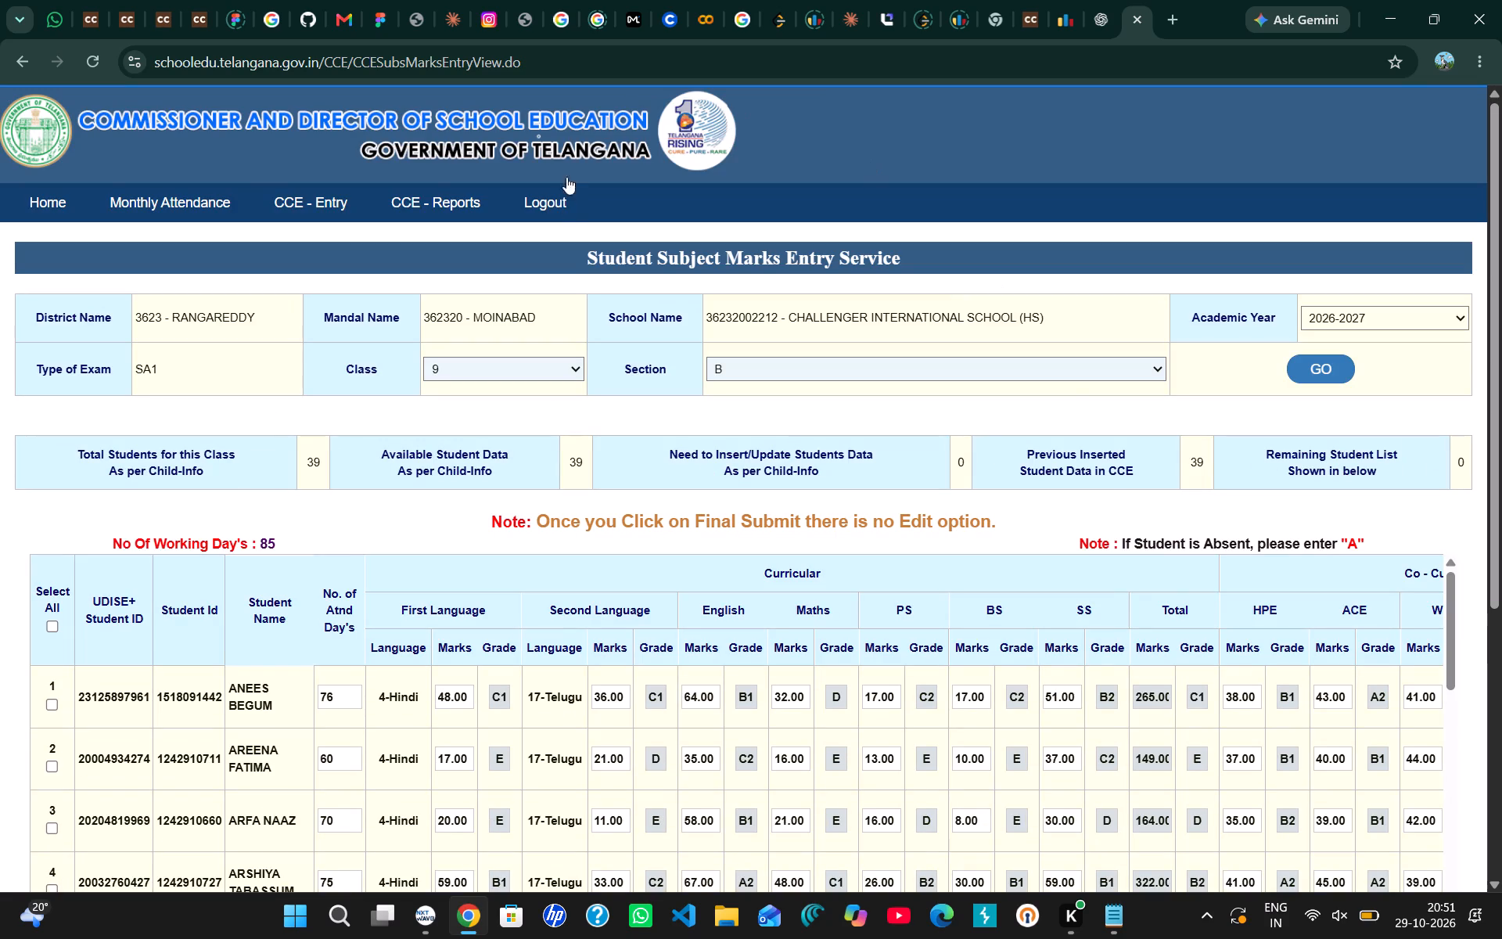
Load the SA1 marks list for class 9 section A.
click(562, 354)
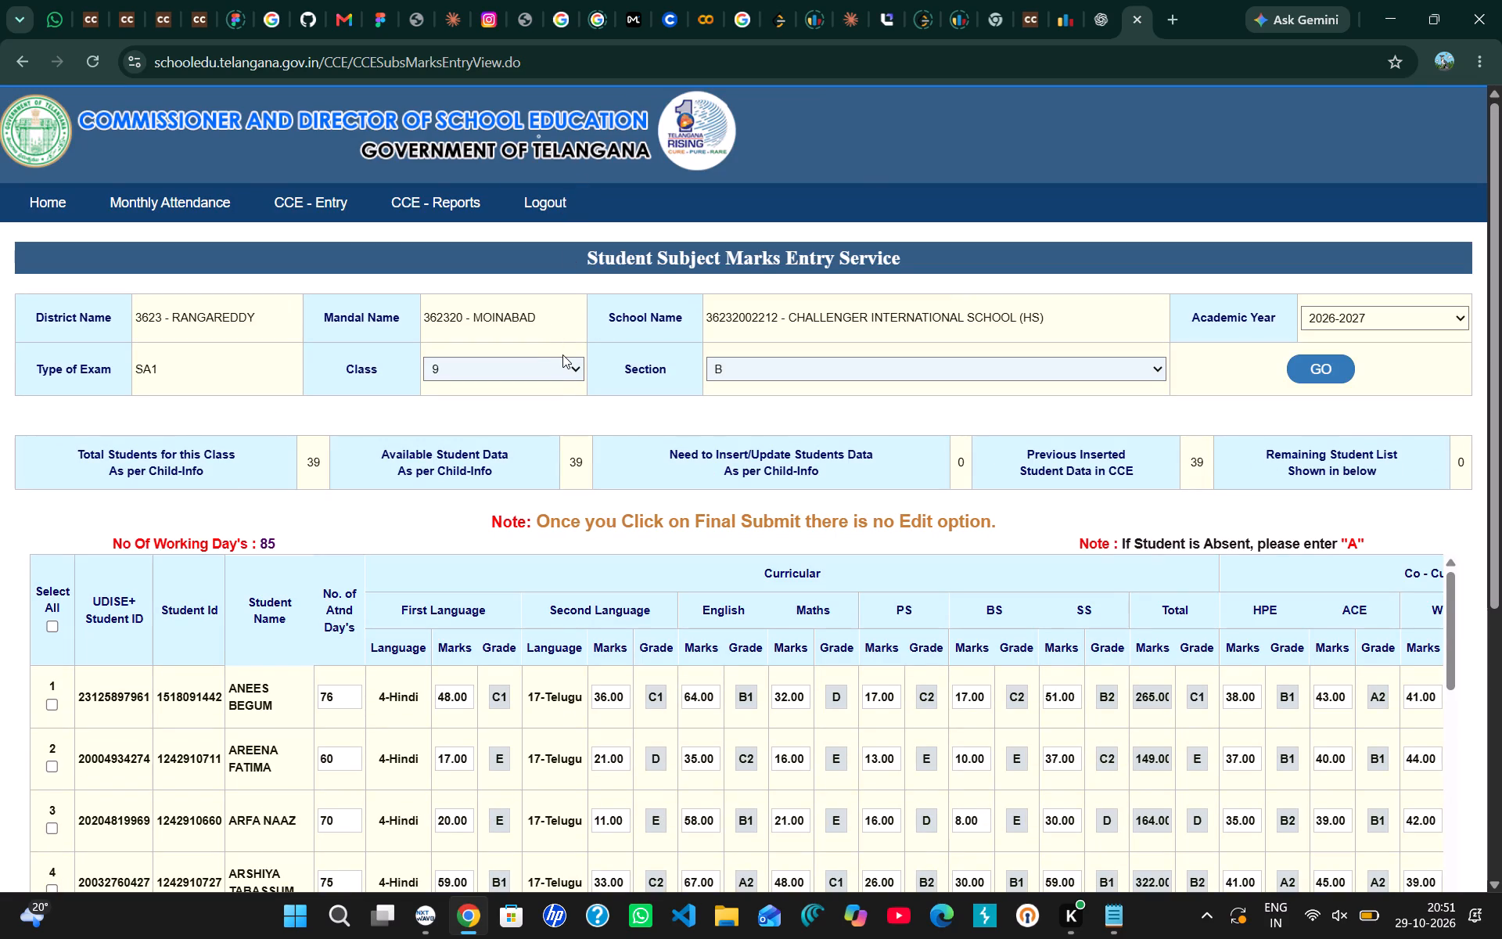
click(572, 370)
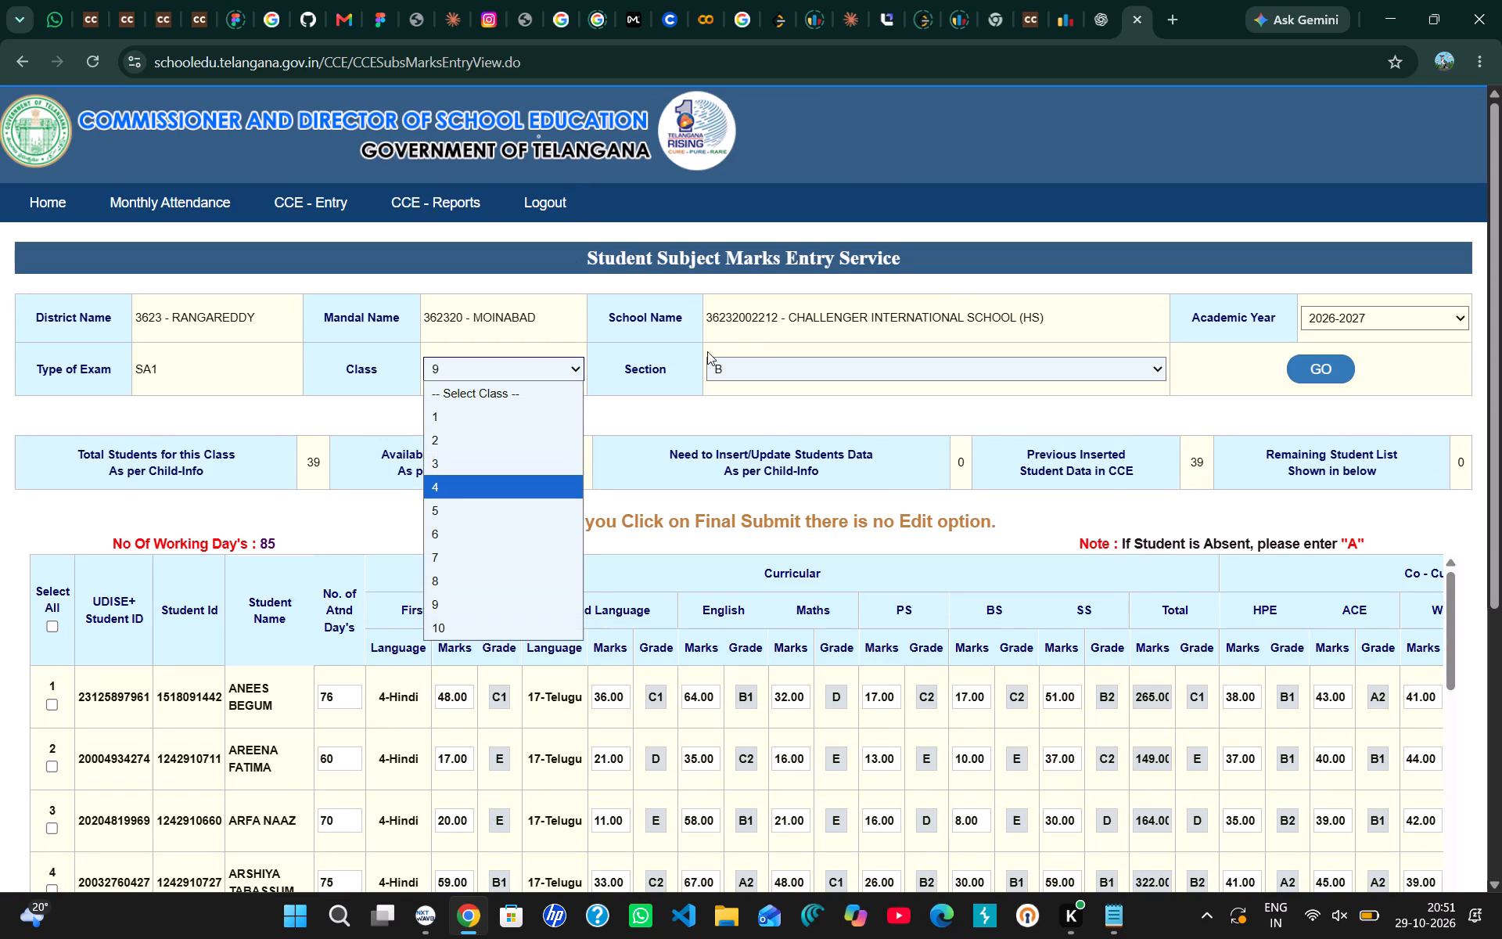
click(761, 362)
click(799, 406)
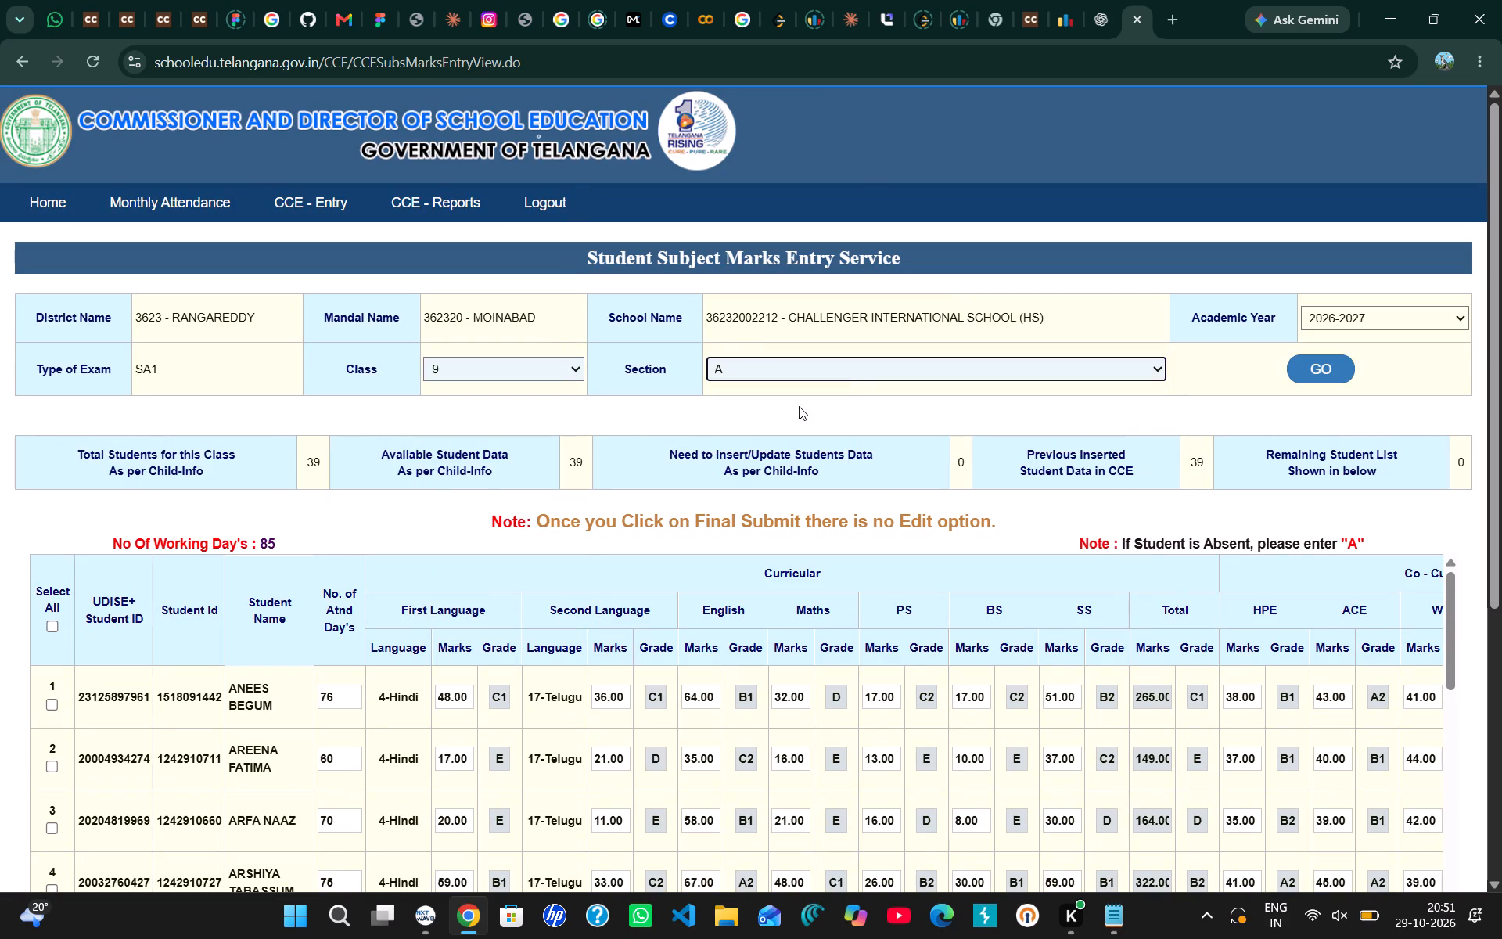
click(1298, 369)
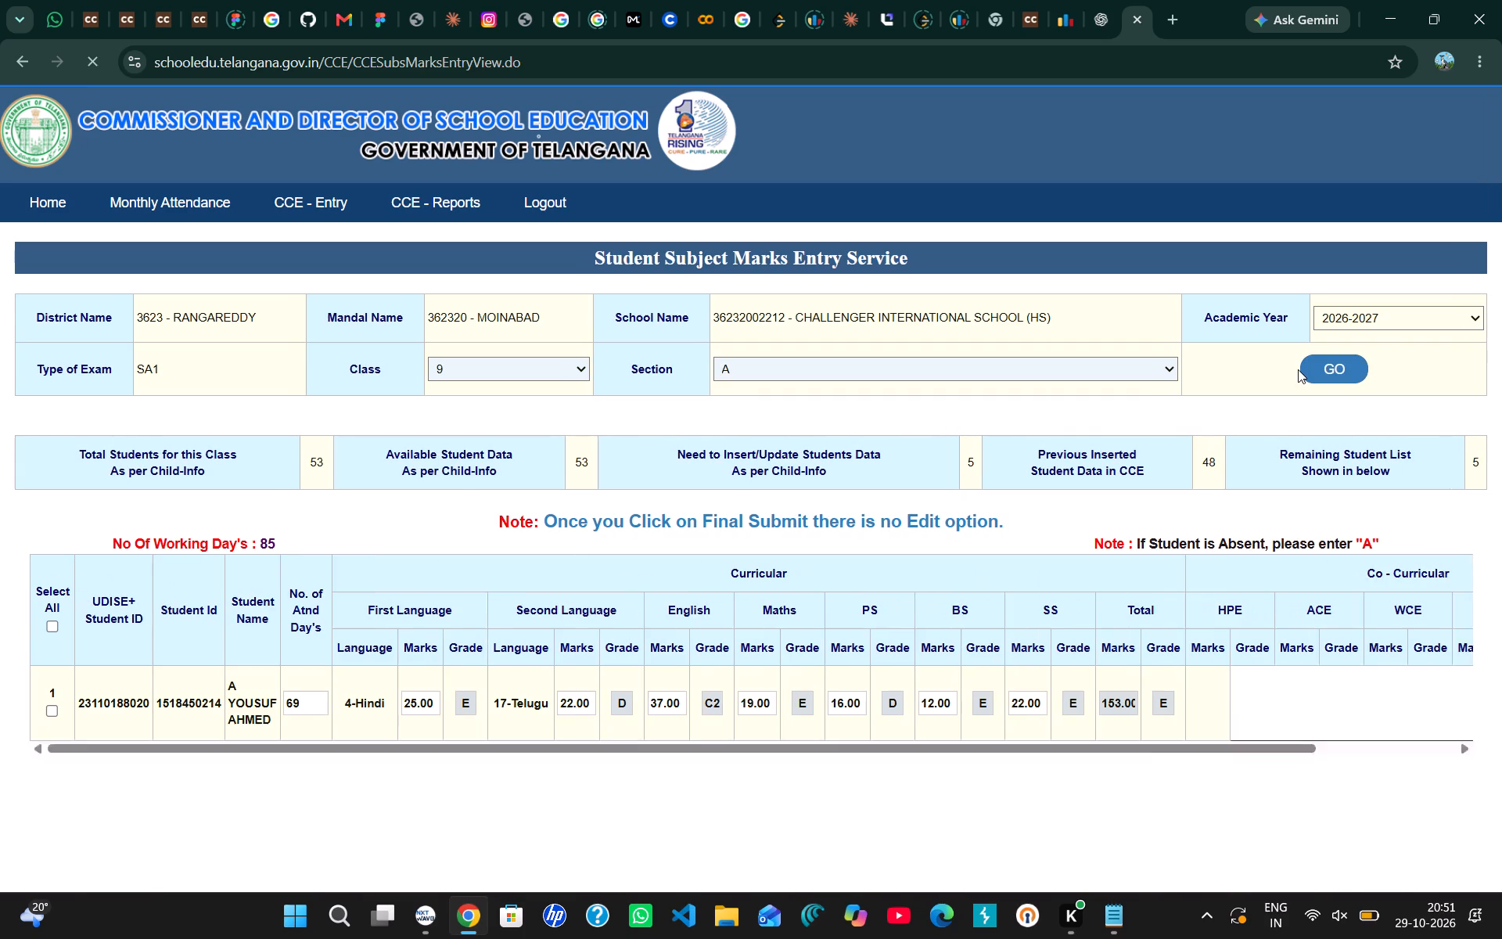
Examine the whole class 9 section A list for students whose attendance and marks are missing.
scroll(1044, 533, down, 2)
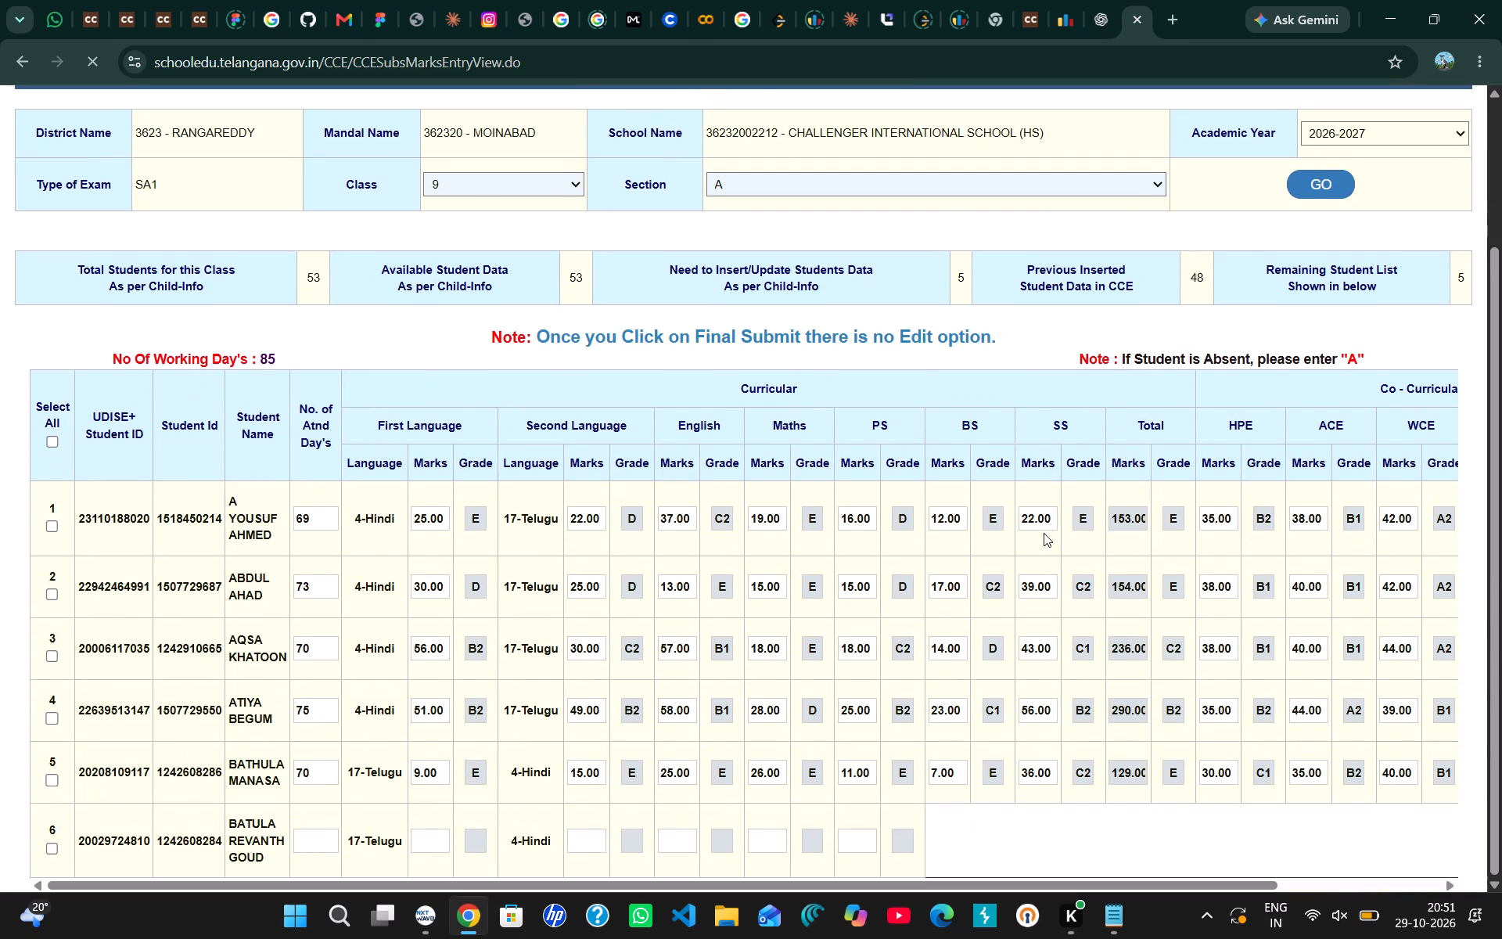
scroll(953, 552, down, 1)
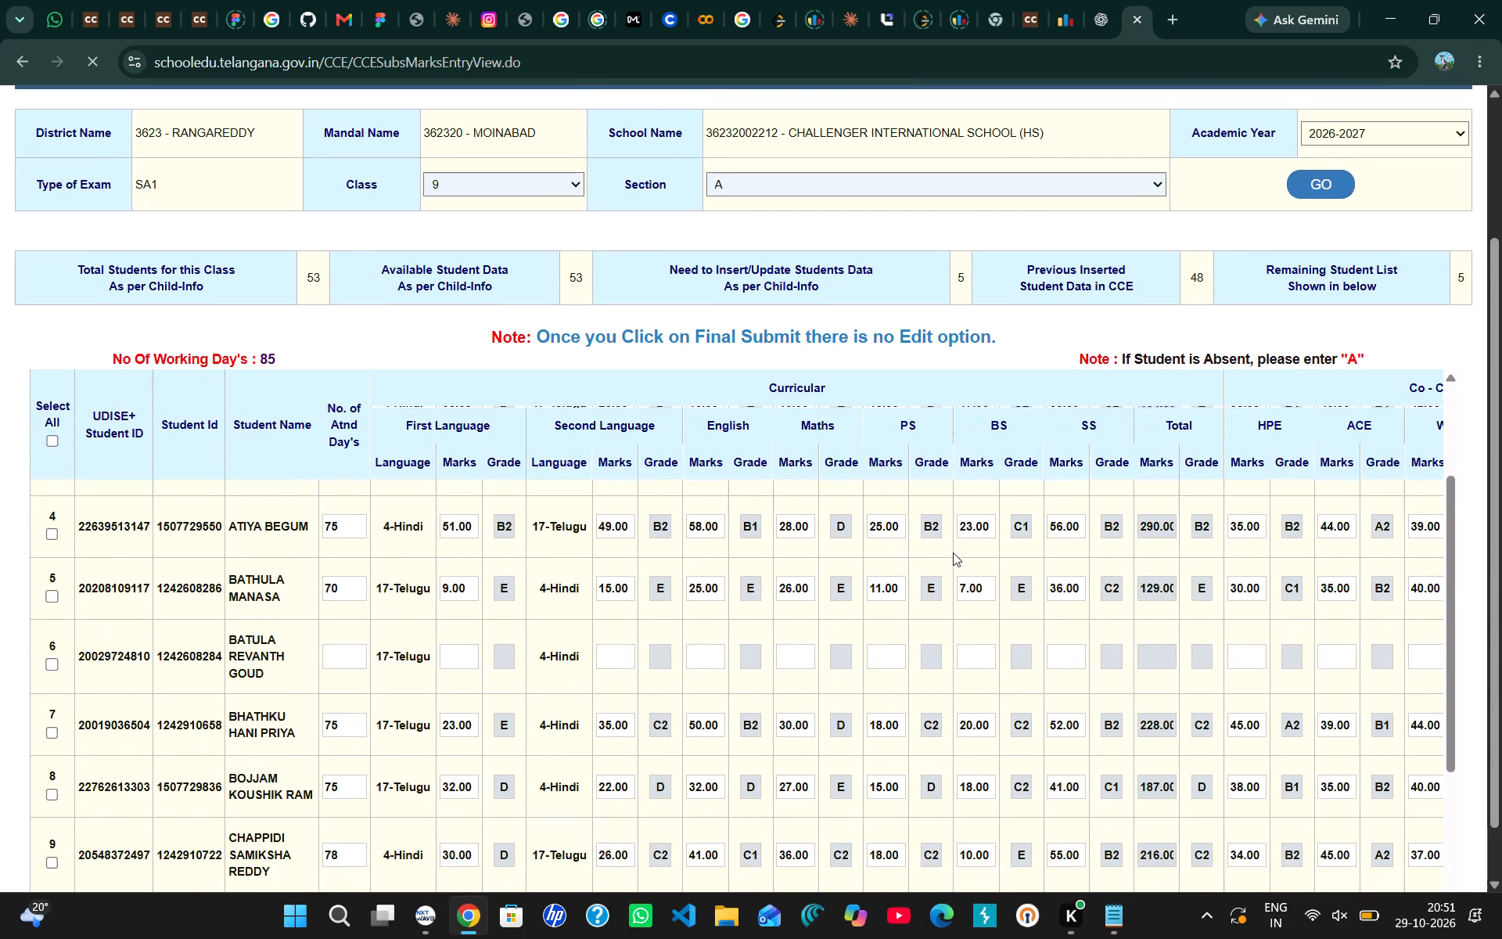
scroll(953, 552, down, 5)
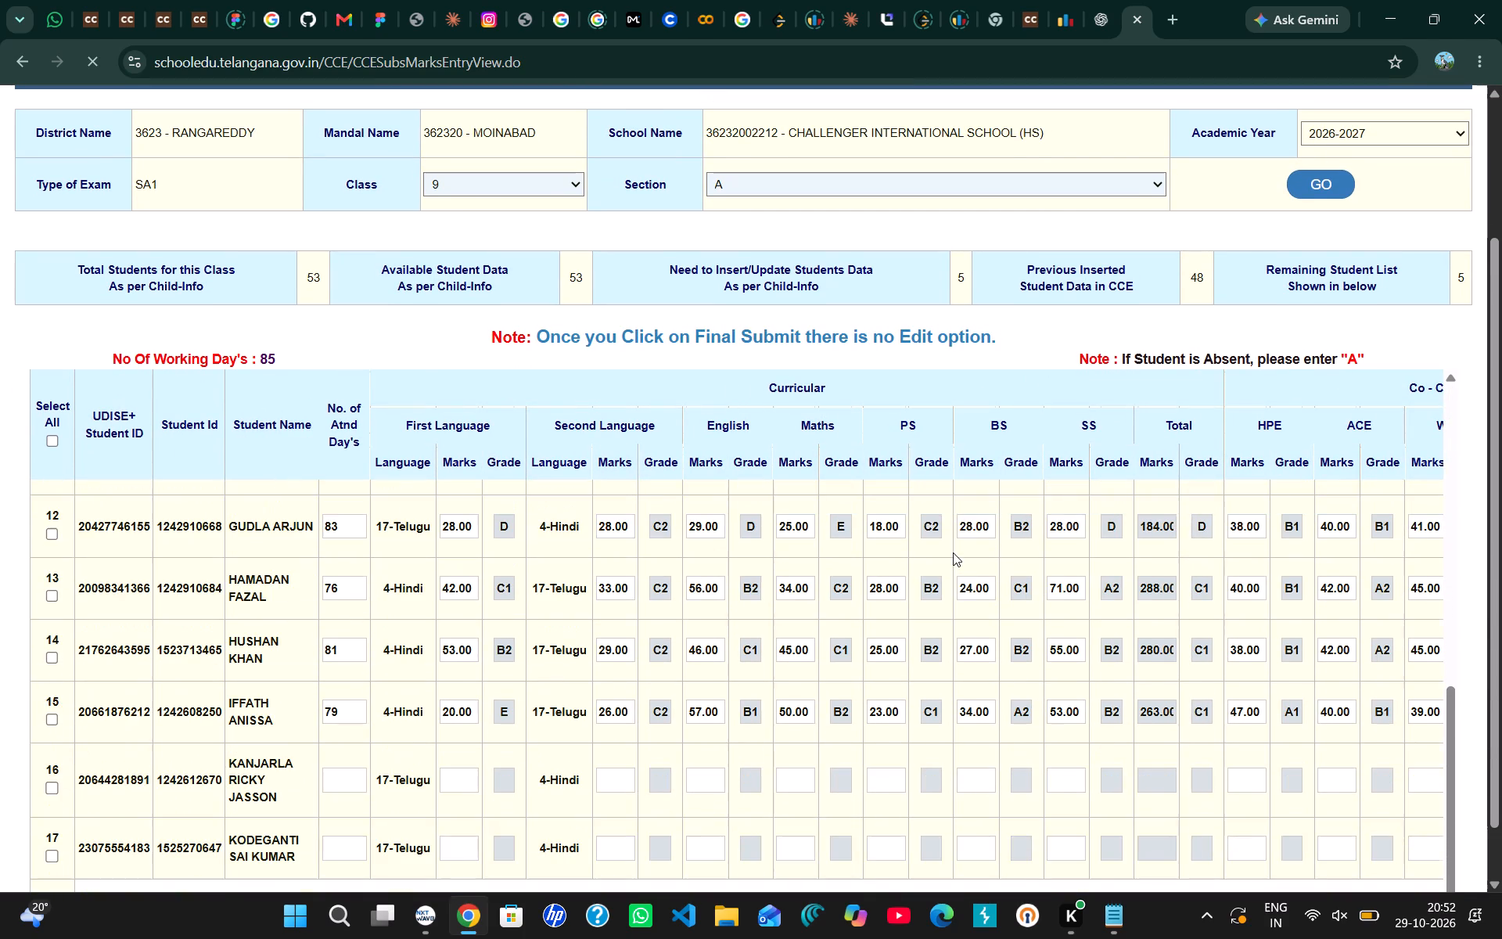
scroll(953, 552, down, 5)
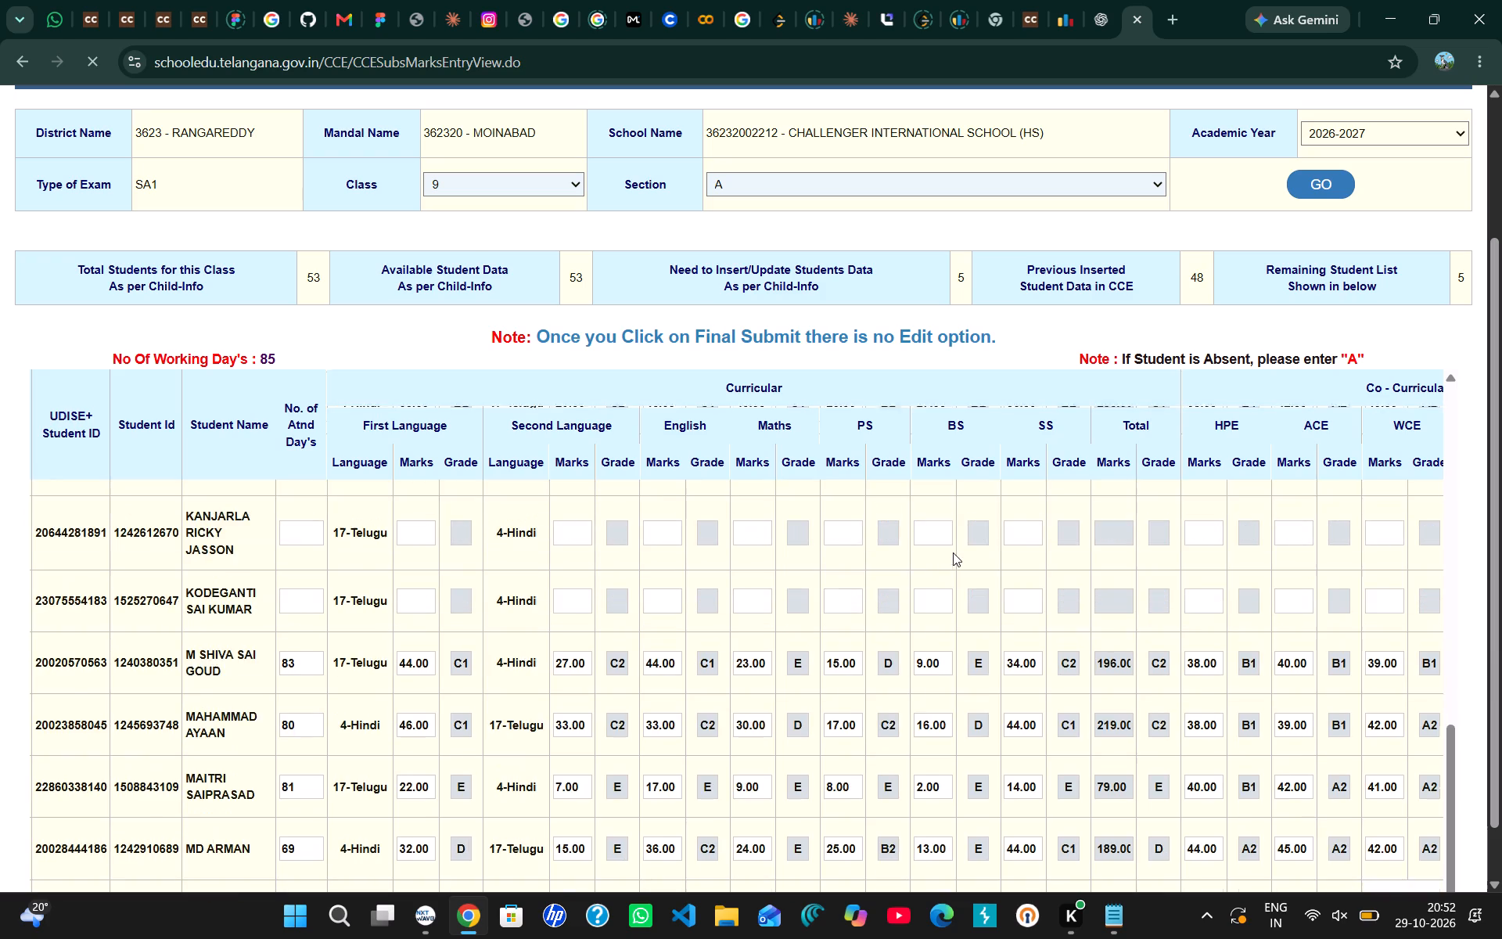
scroll(953, 552, down, 14)
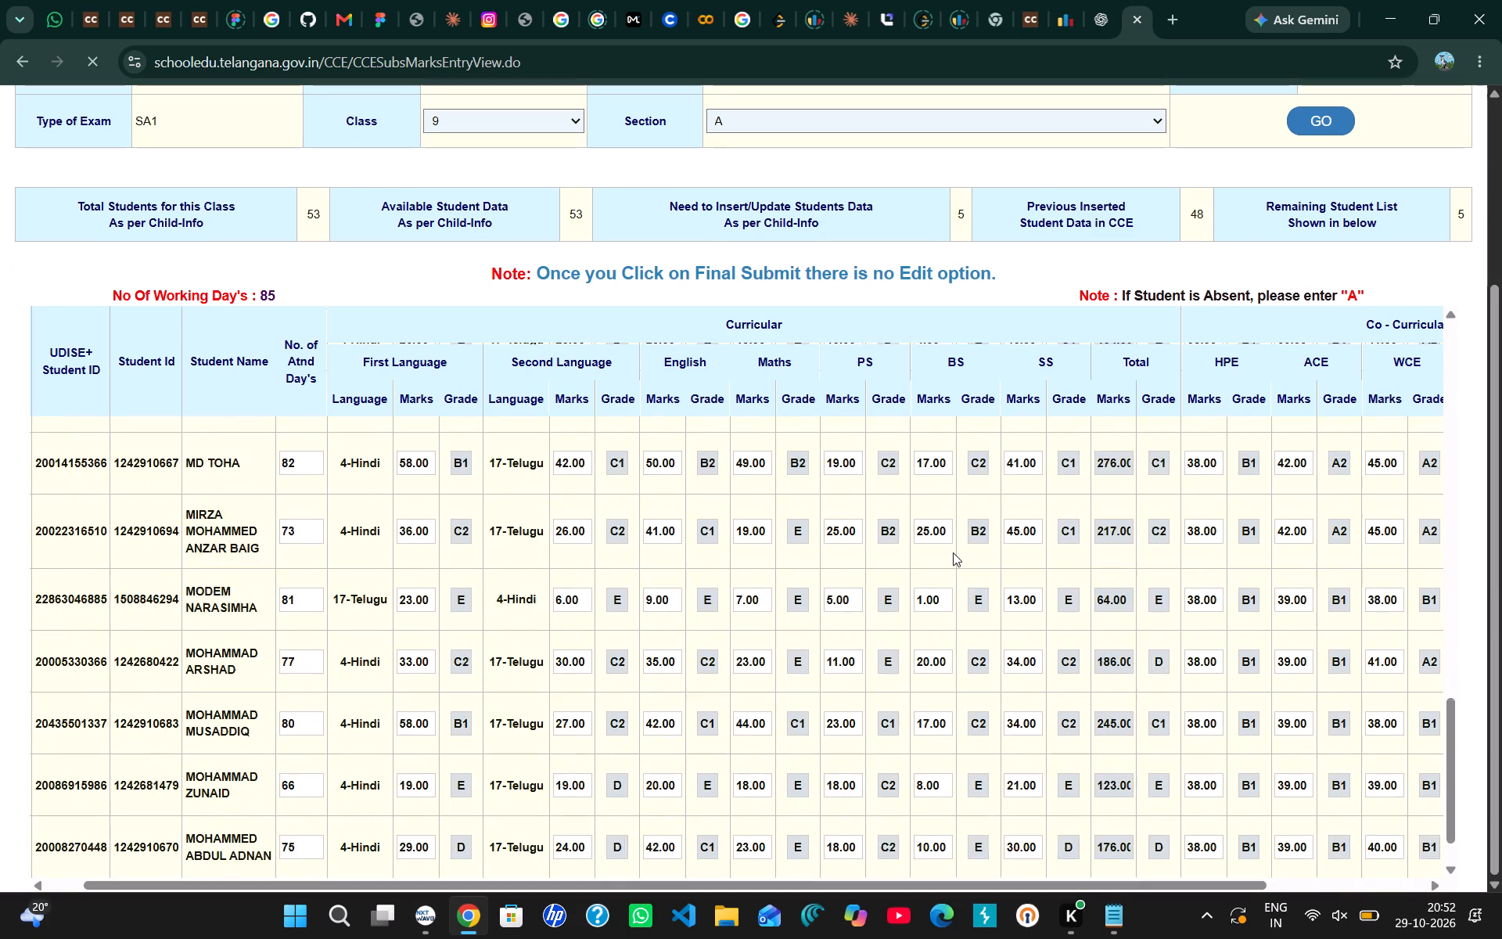
scroll(953, 552, down, 12)
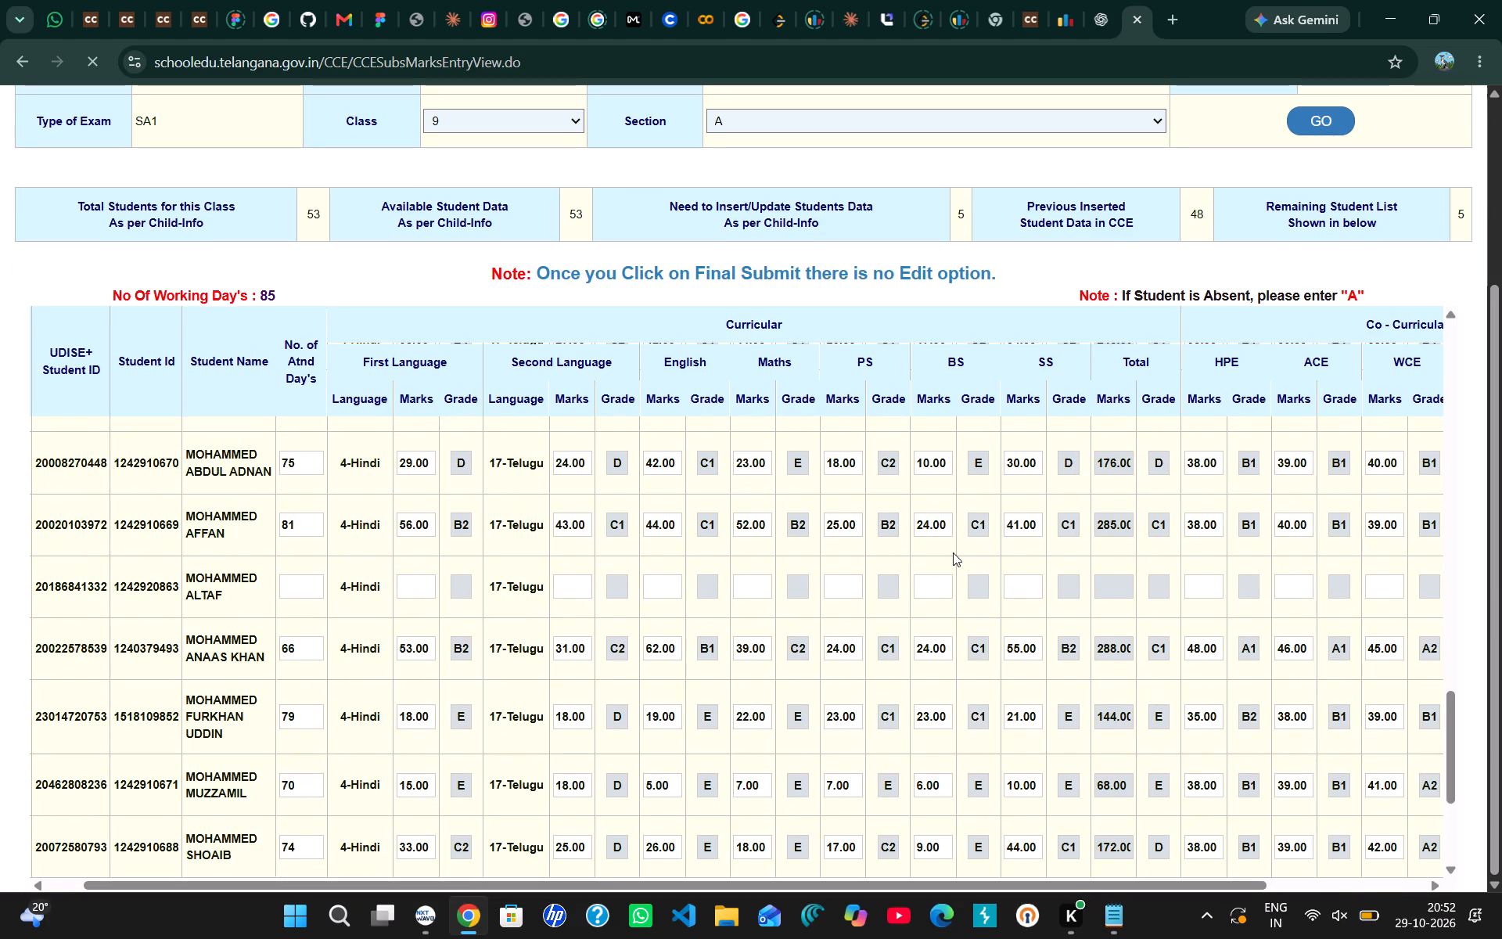
scroll(953, 552, down, 18)
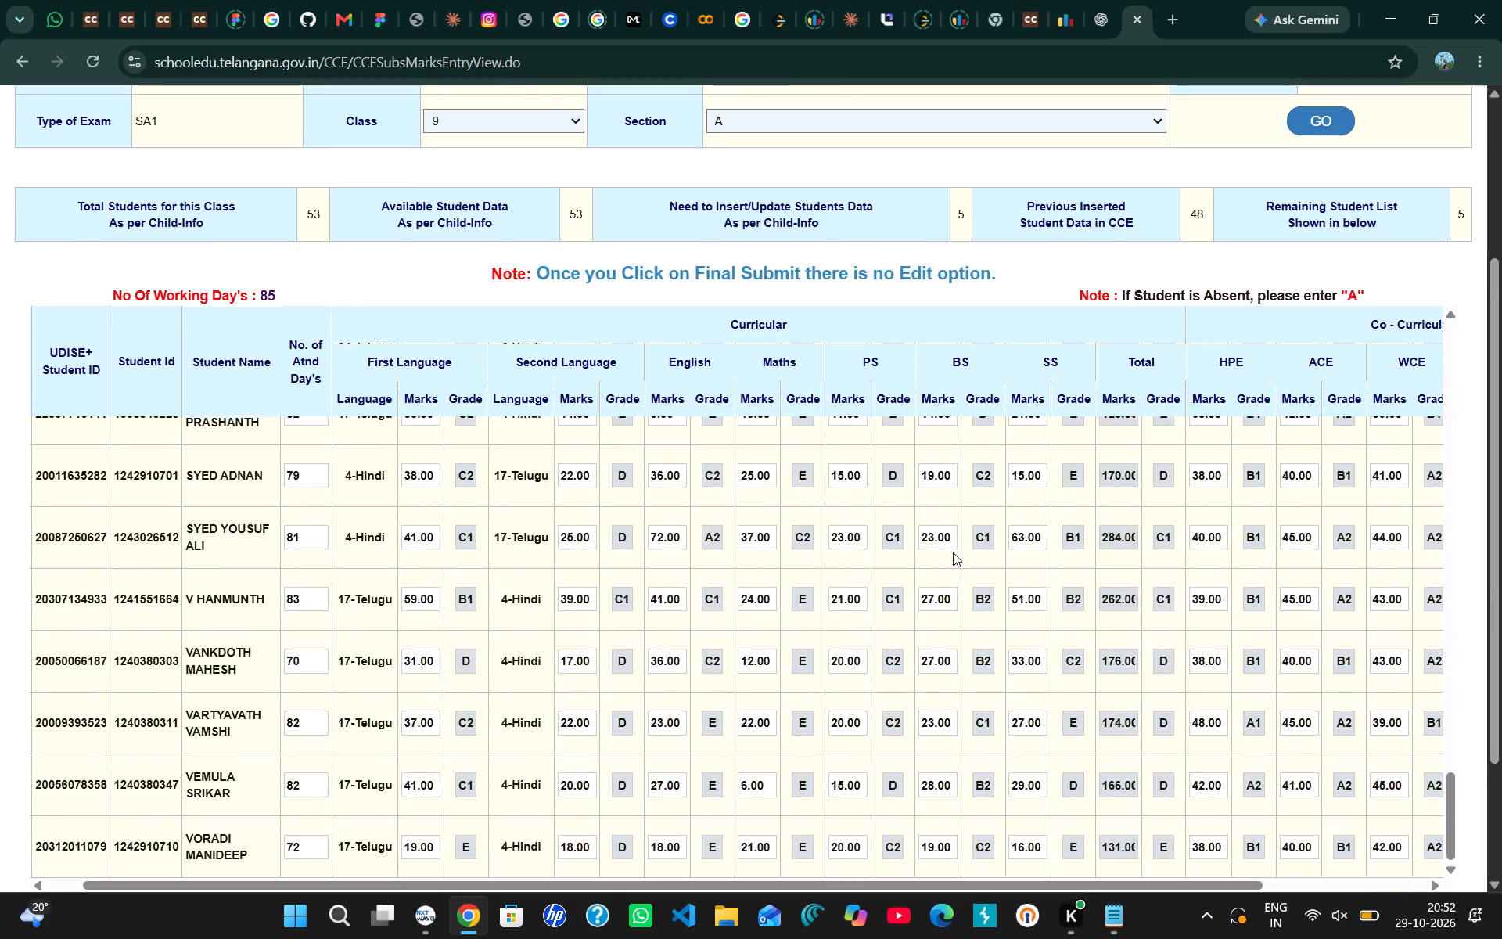
scroll(953, 552, down, 4)
scroll(1002, 284, up, 20)
scroll(1002, 284, up, 2)
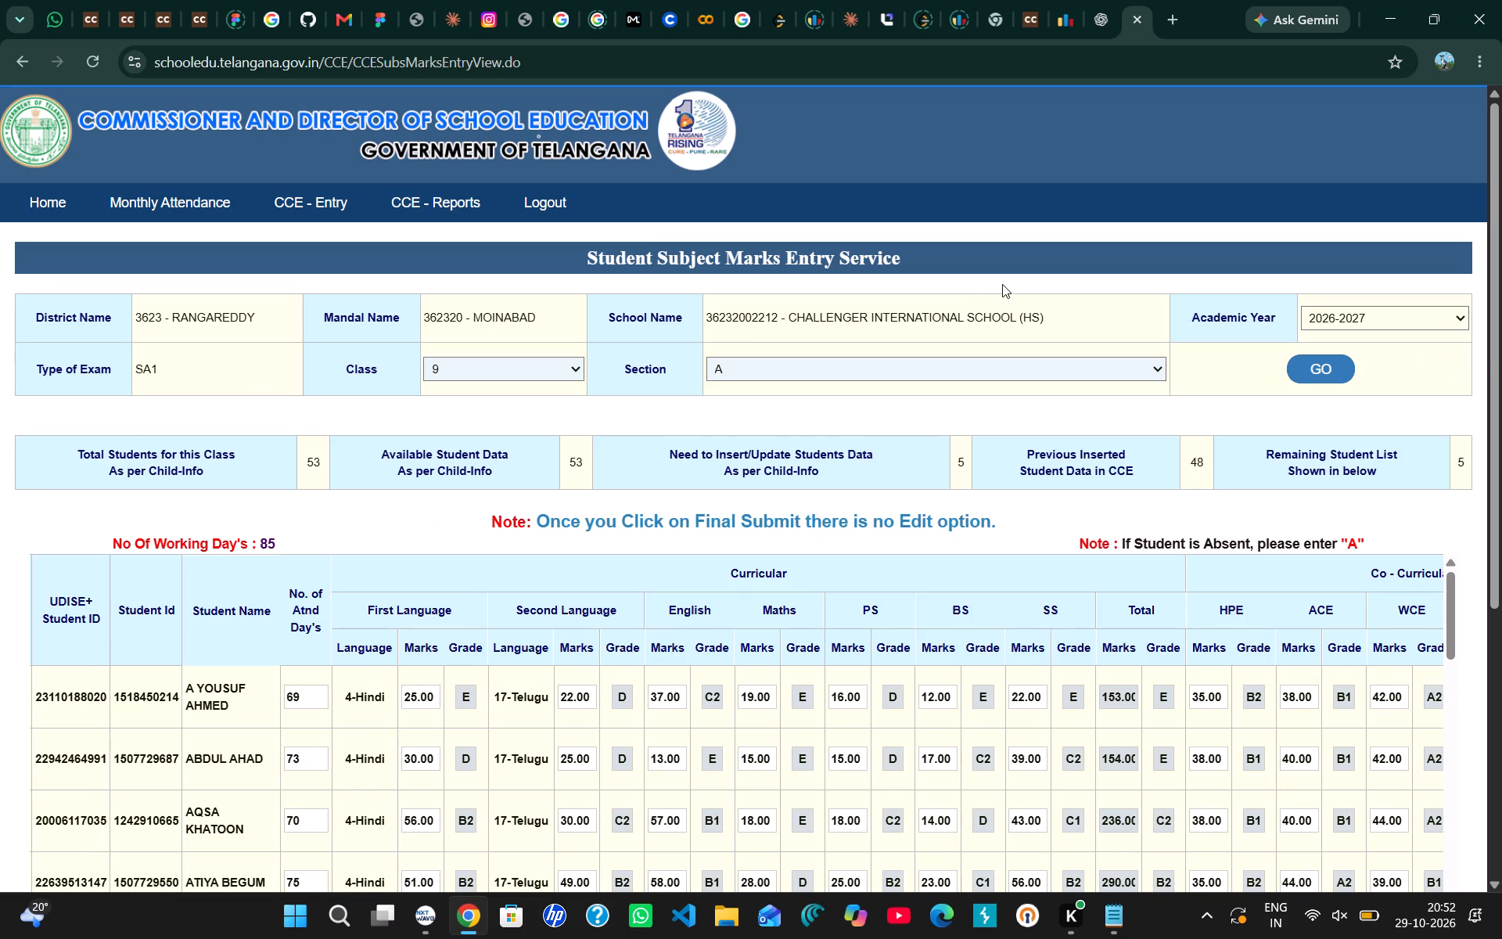
Load the SA1 marks list for class 10 section A.
drag(552, 387, 769, 363)
click(769, 363)
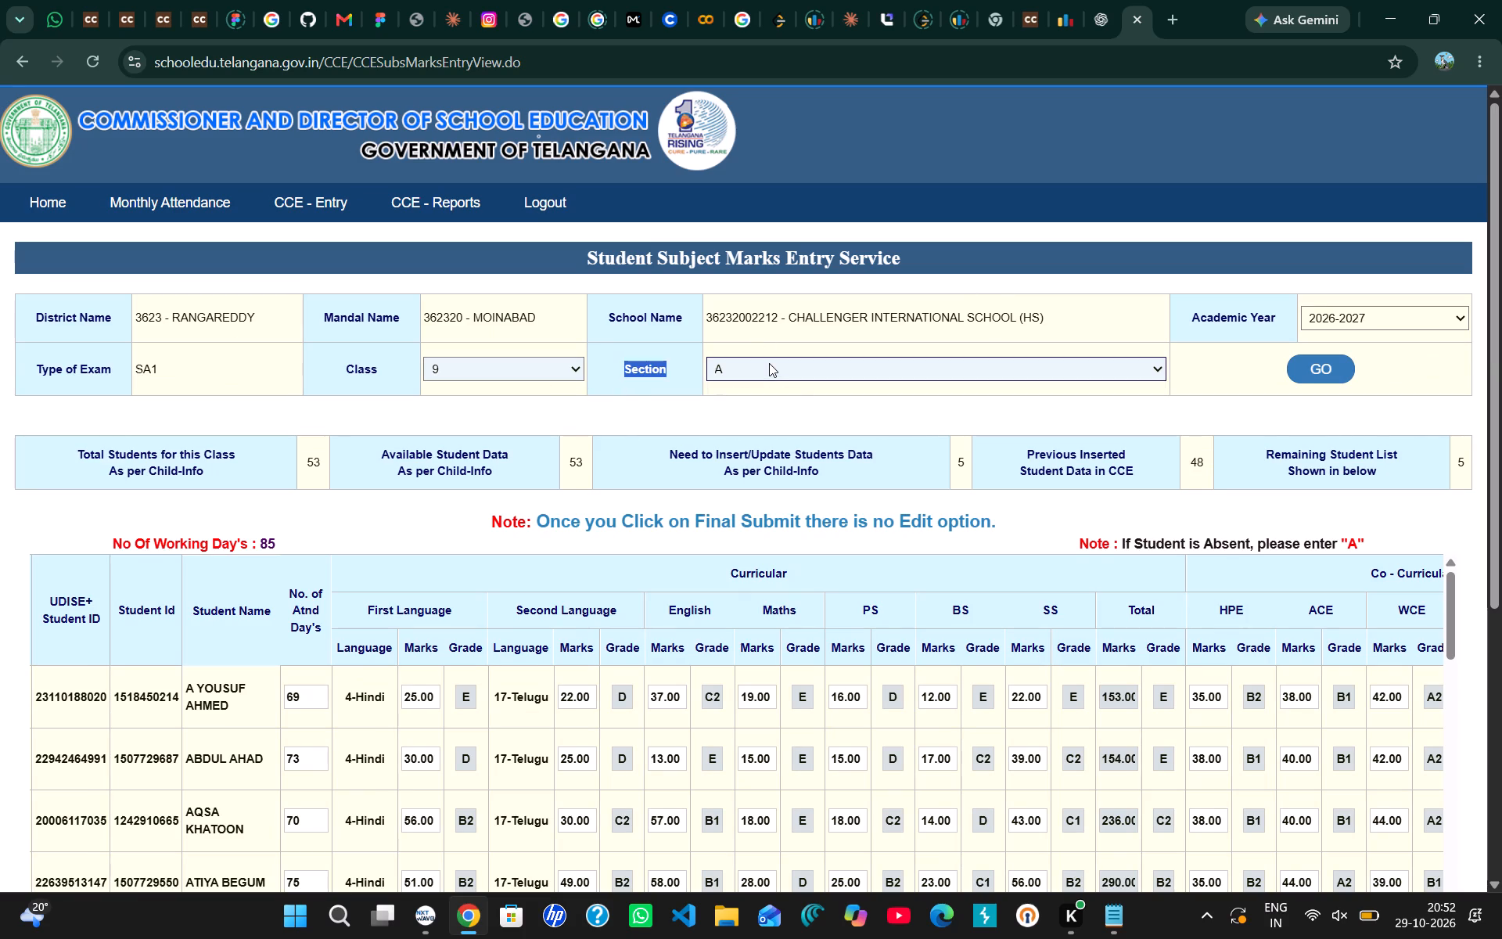
drag(548, 387, 574, 351)
drag(574, 351, 567, 383)
click(567, 383)
click(569, 363)
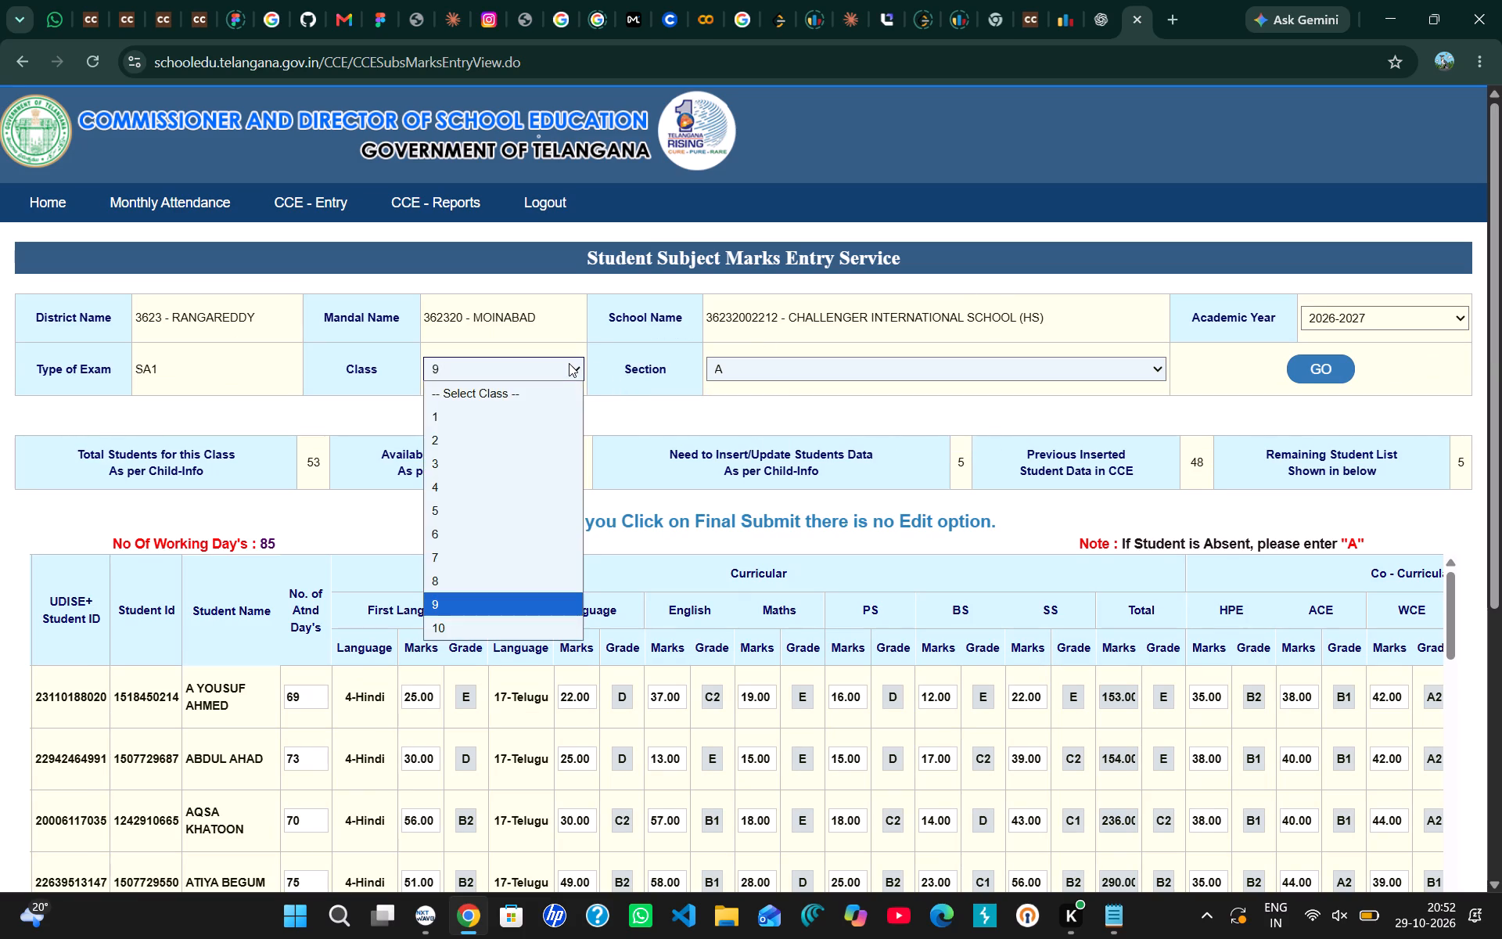
click(548, 630)
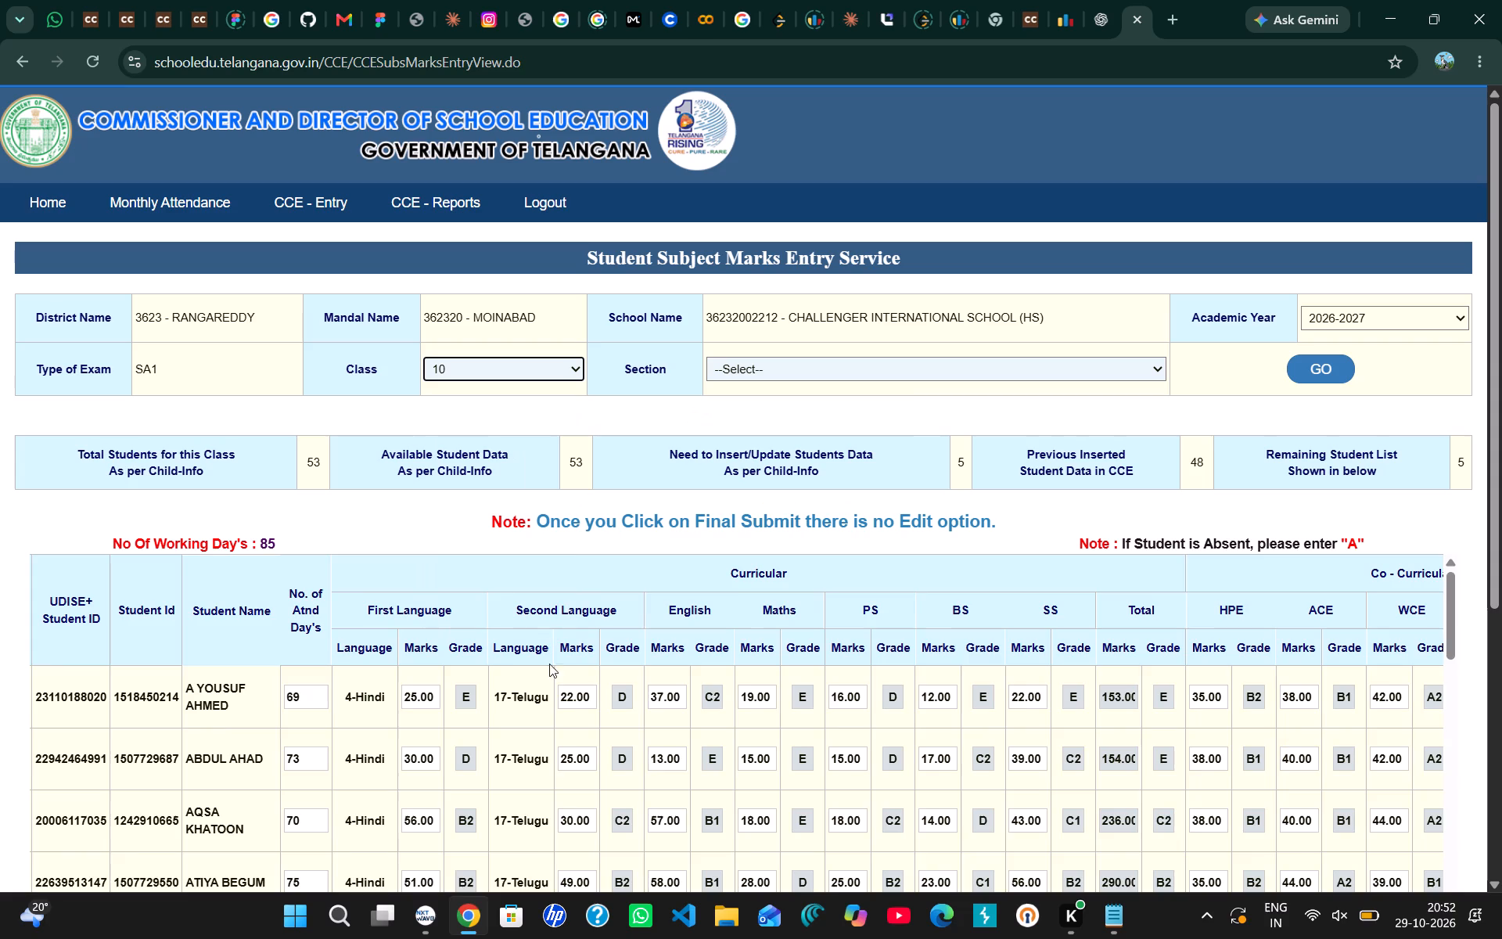
scroll(596, 859, down, 3)
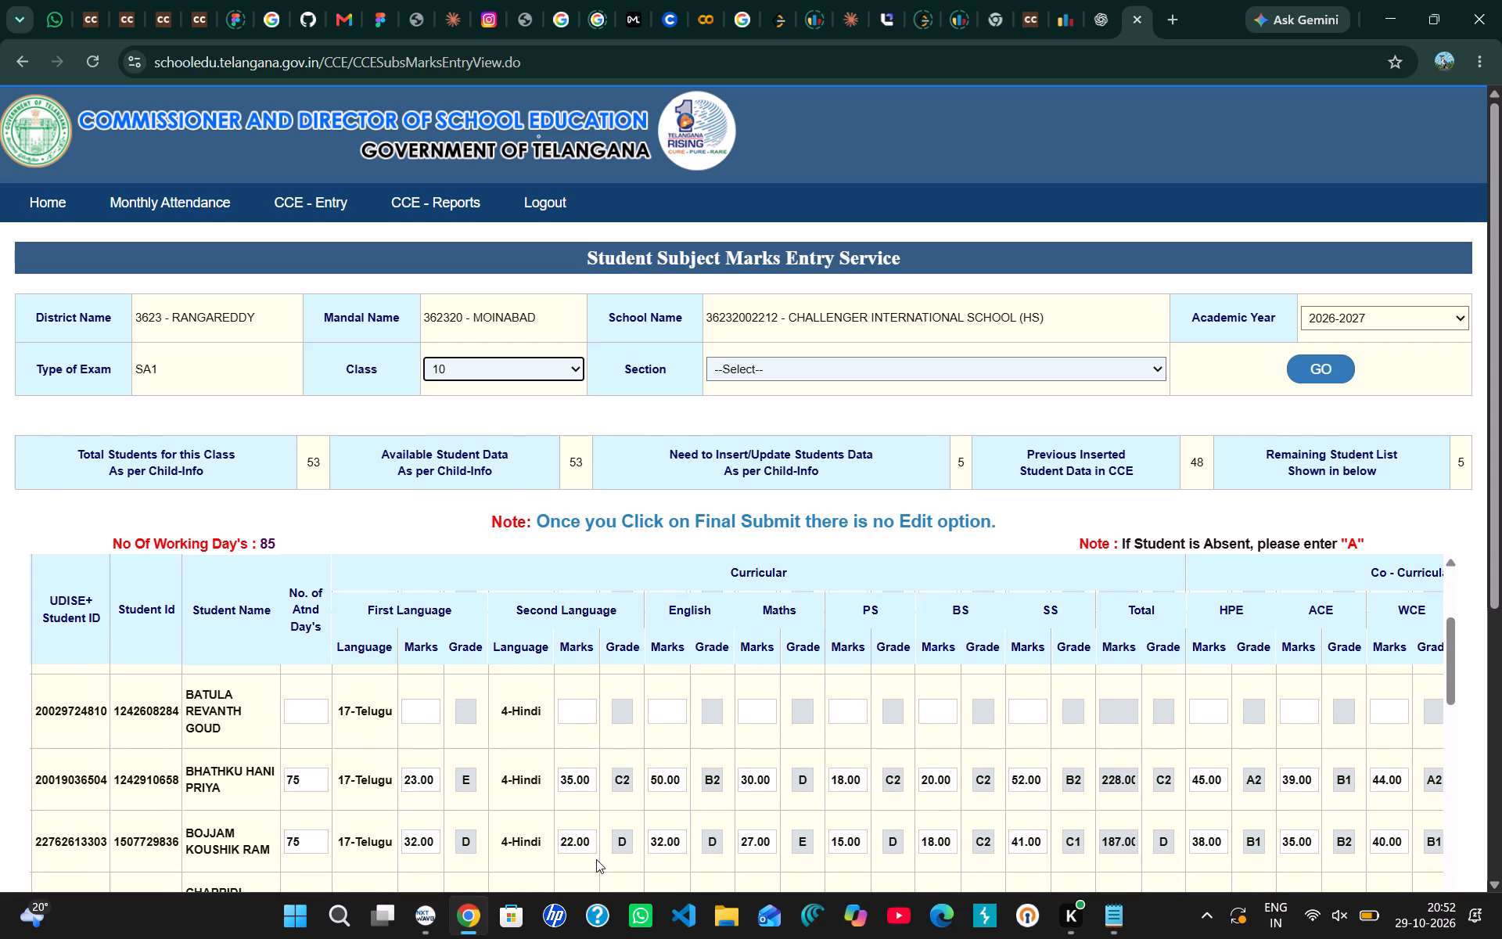
scroll(596, 859, down, 3)
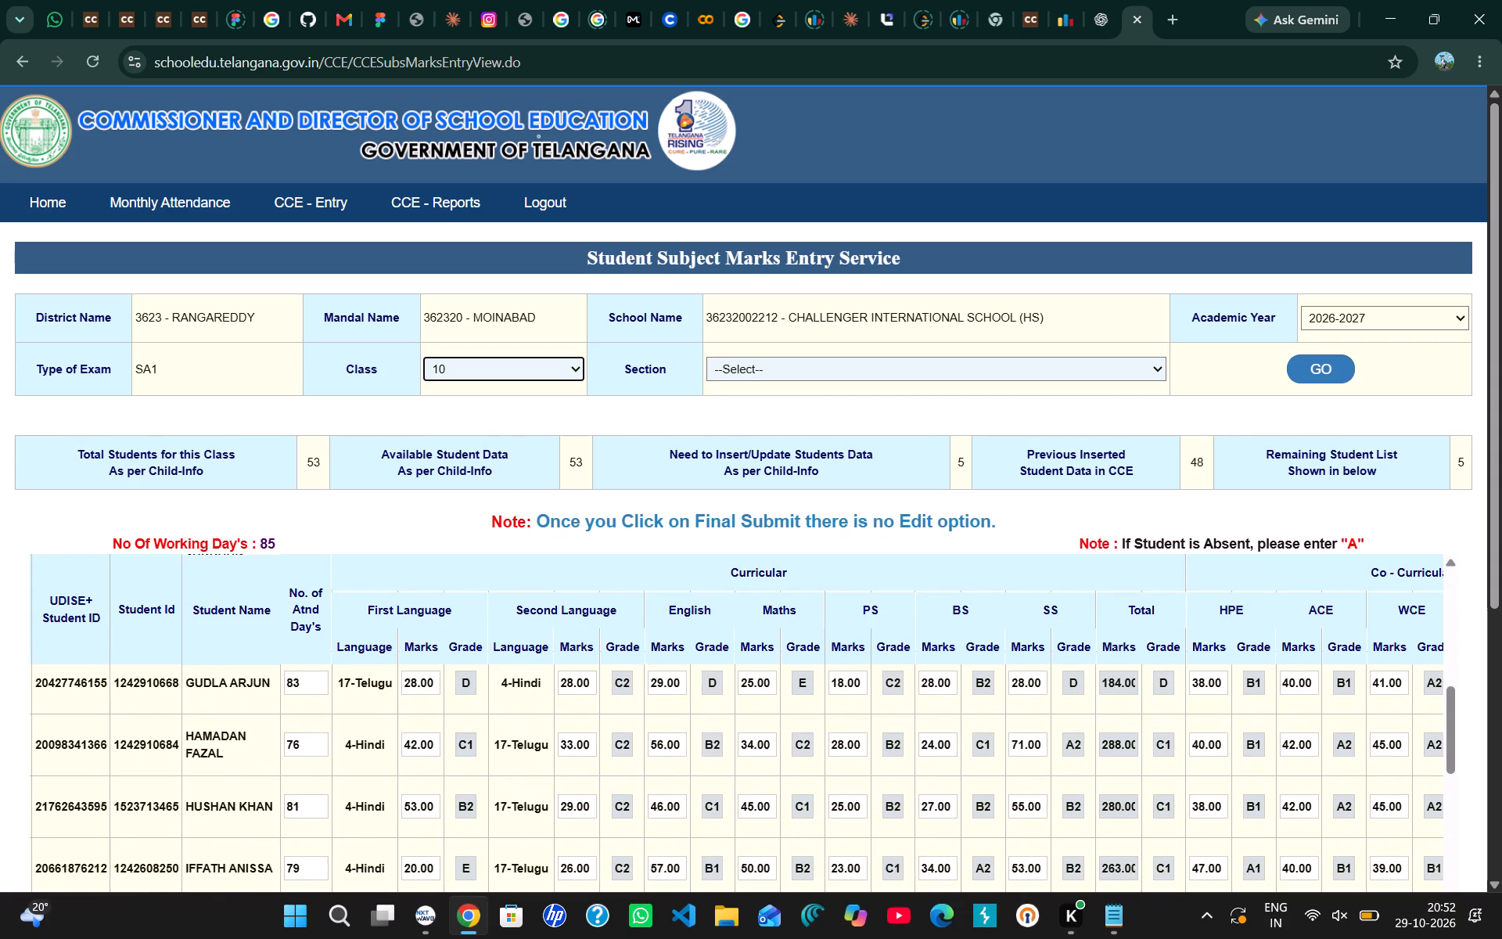
click(596, 859)
scroll(596, 859, down, 2)
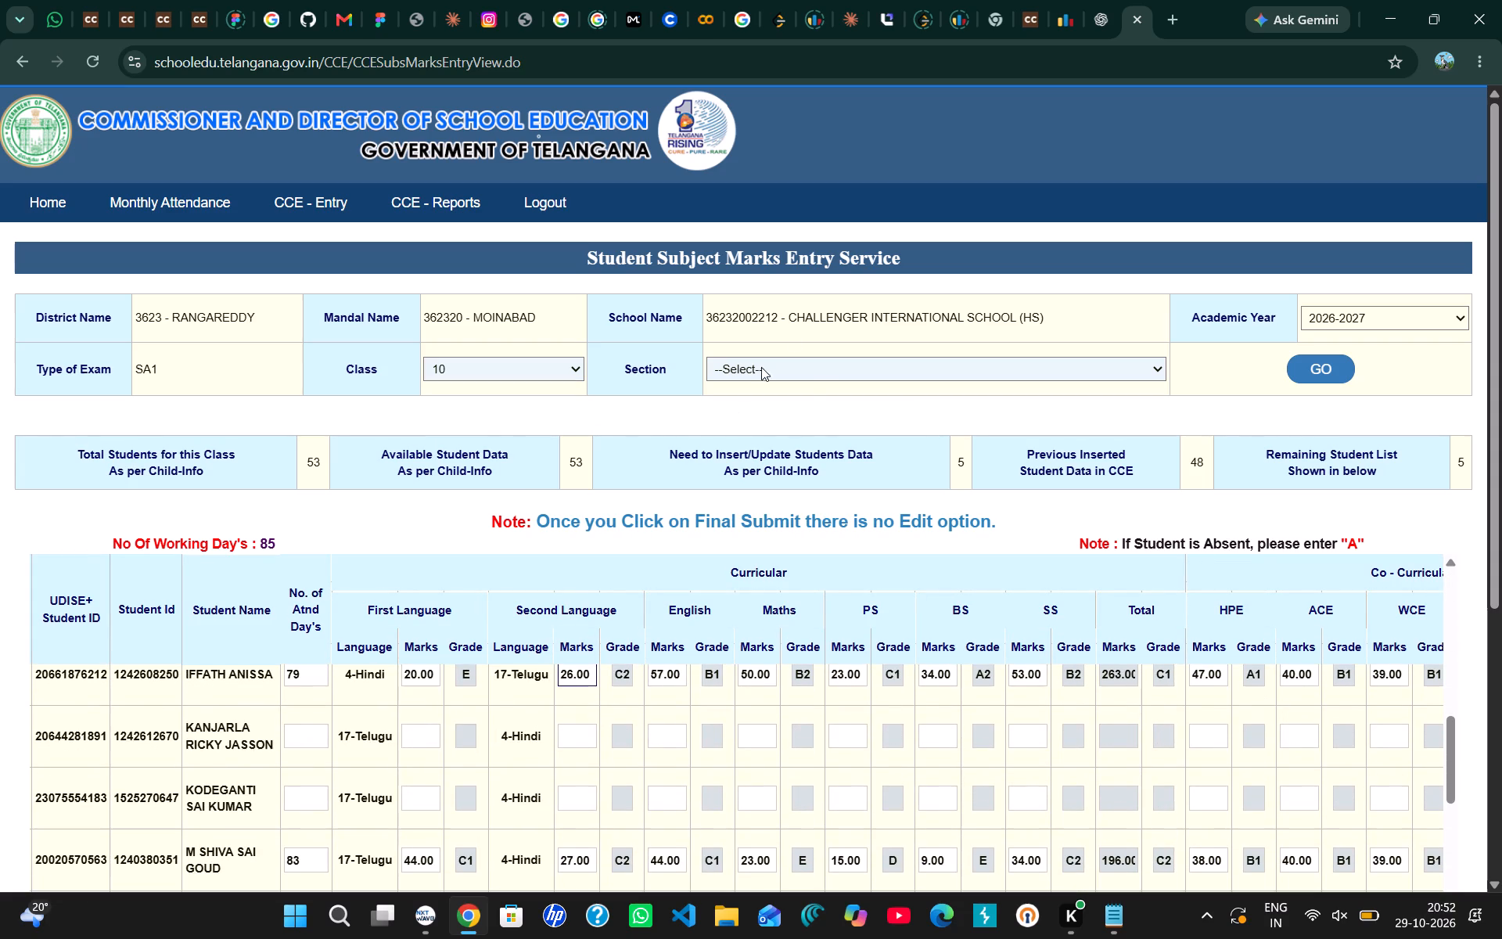
click(805, 373)
click(832, 420)
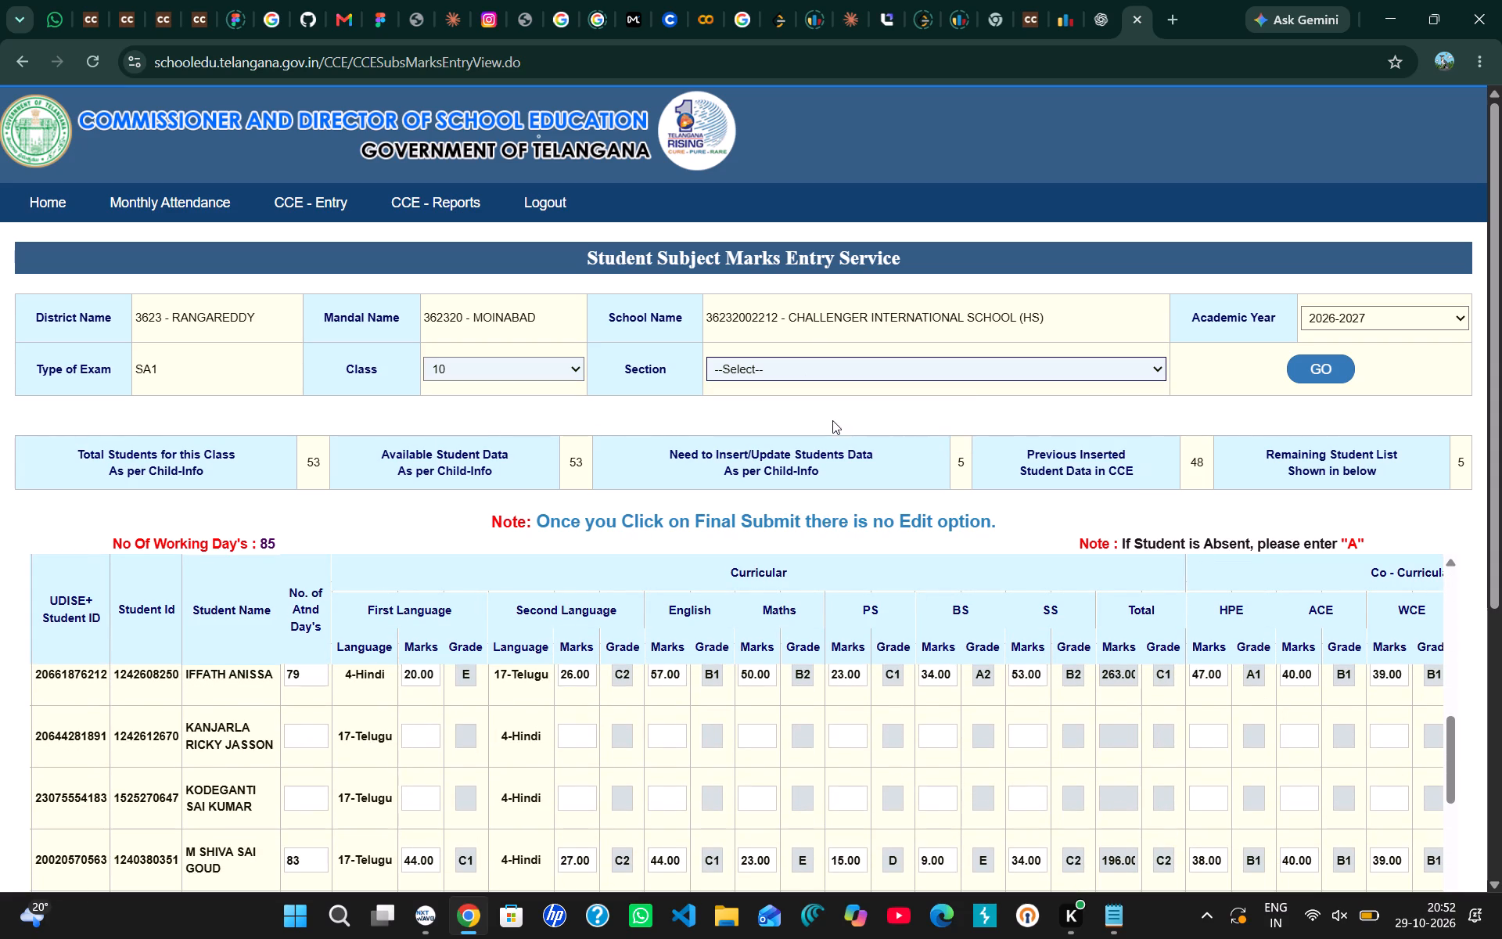
click(1330, 373)
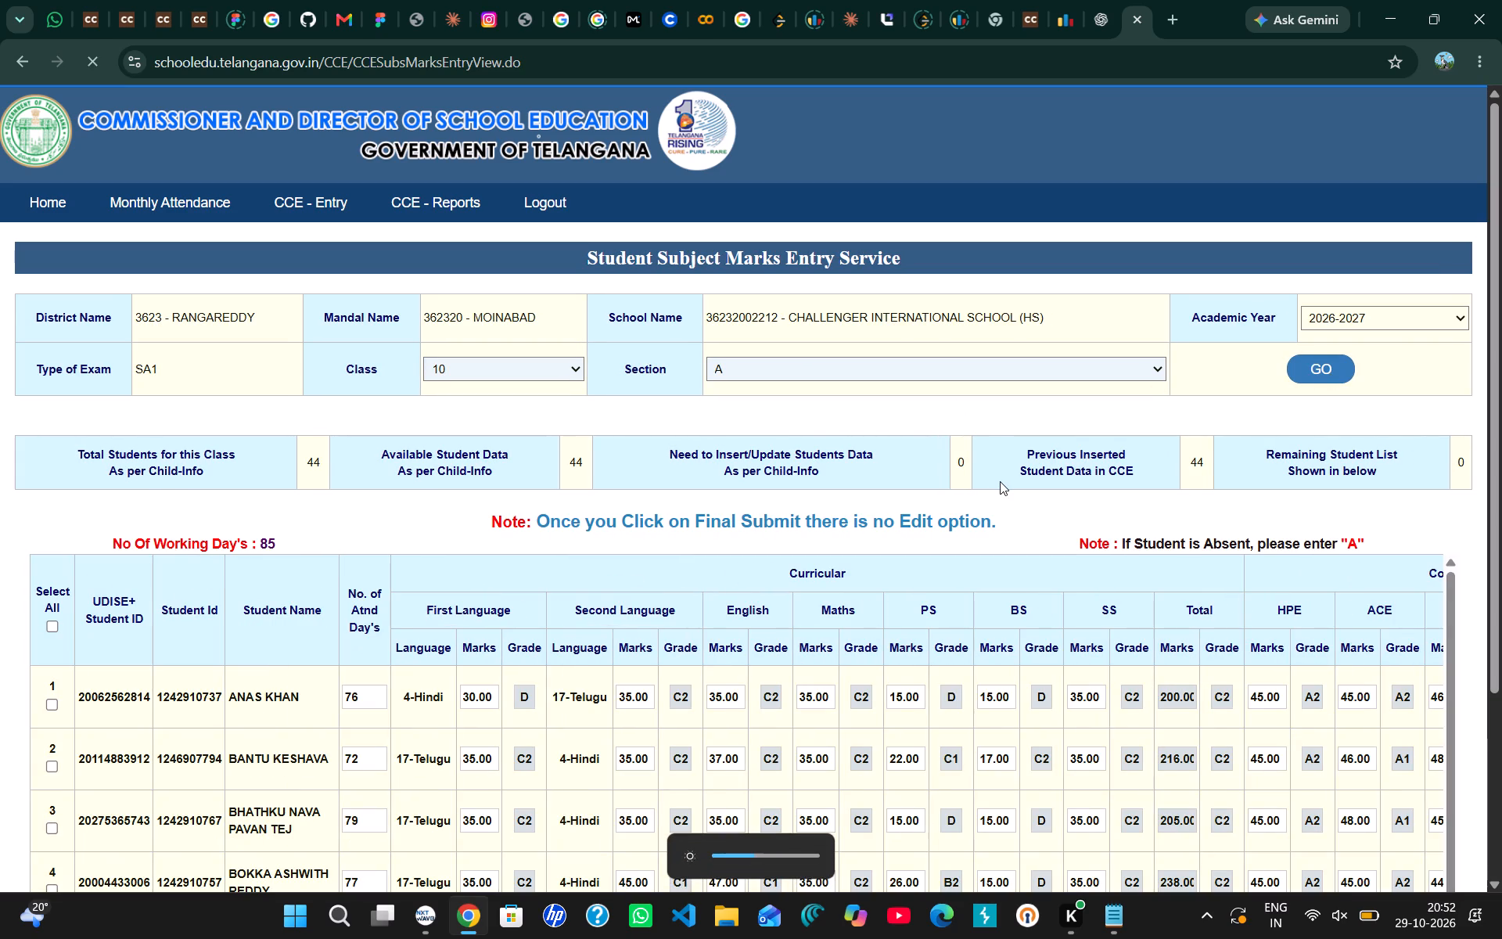
Examine the class 10 section A list for students whose attendance or subject marks are missing.
scroll(974, 633, down, 8)
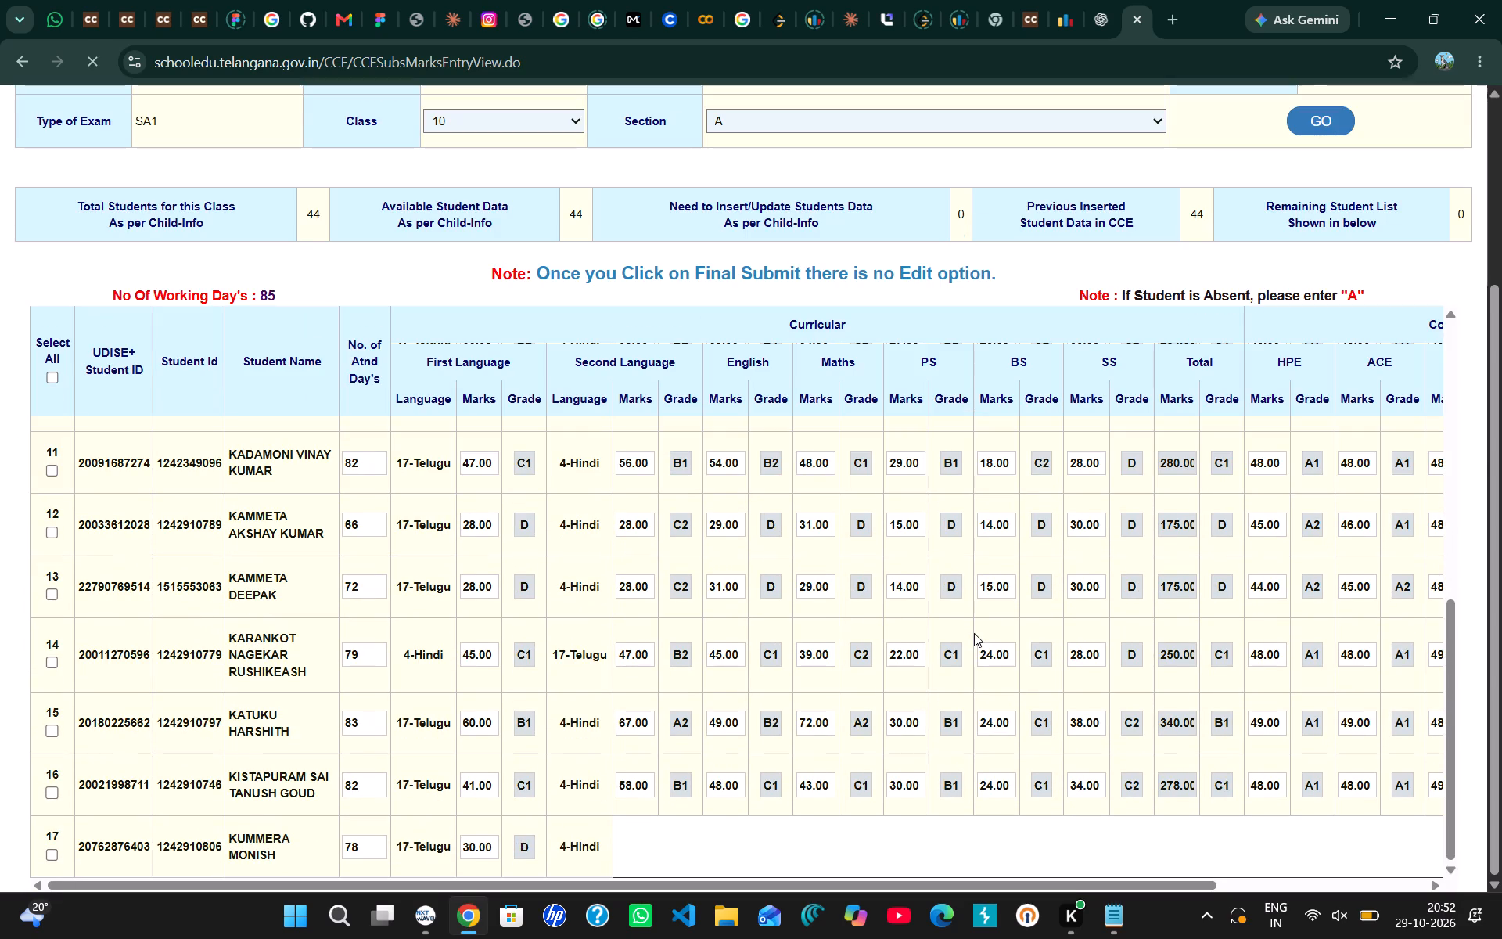
scroll(974, 633, down, 14)
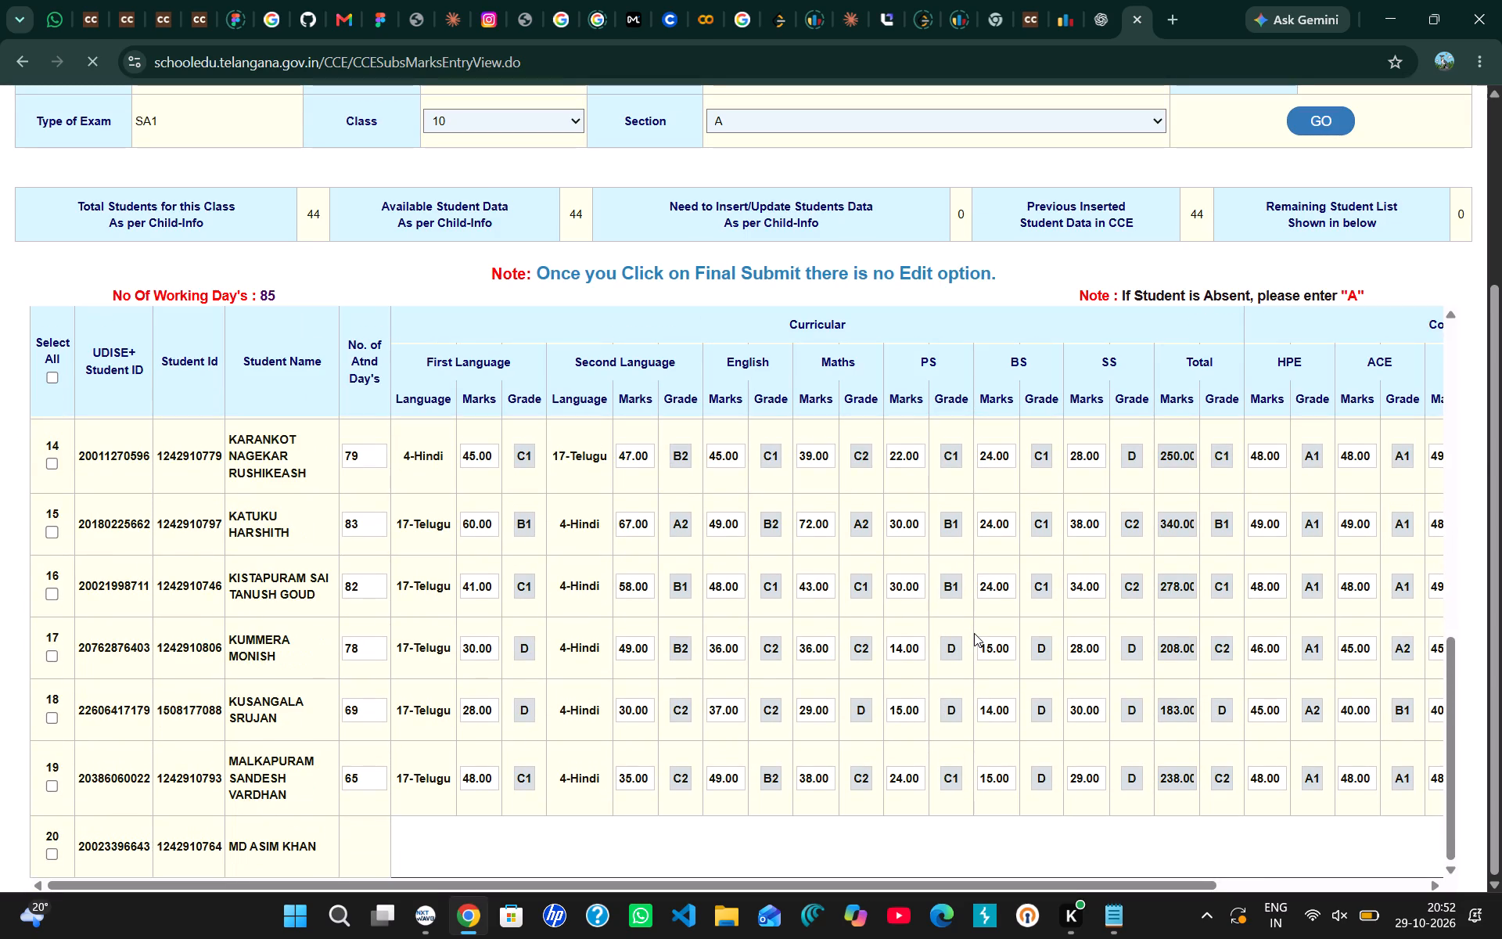
scroll(974, 633, down, 4)
scroll(1007, 699, down, 8)
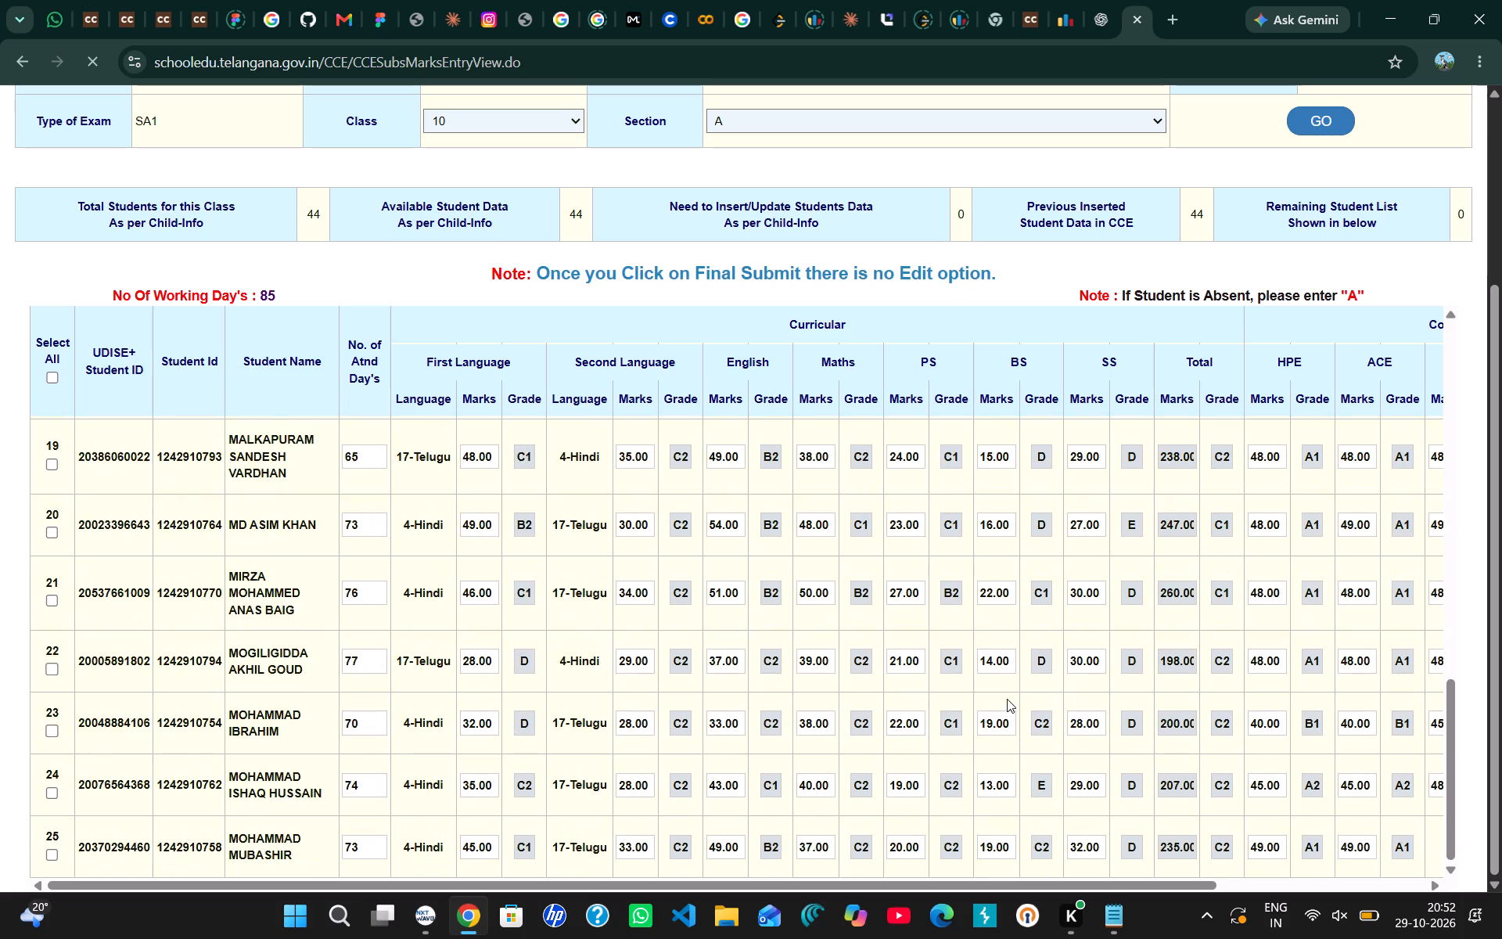
scroll(1007, 699, down, 13)
scroll(1007, 699, down, 8)
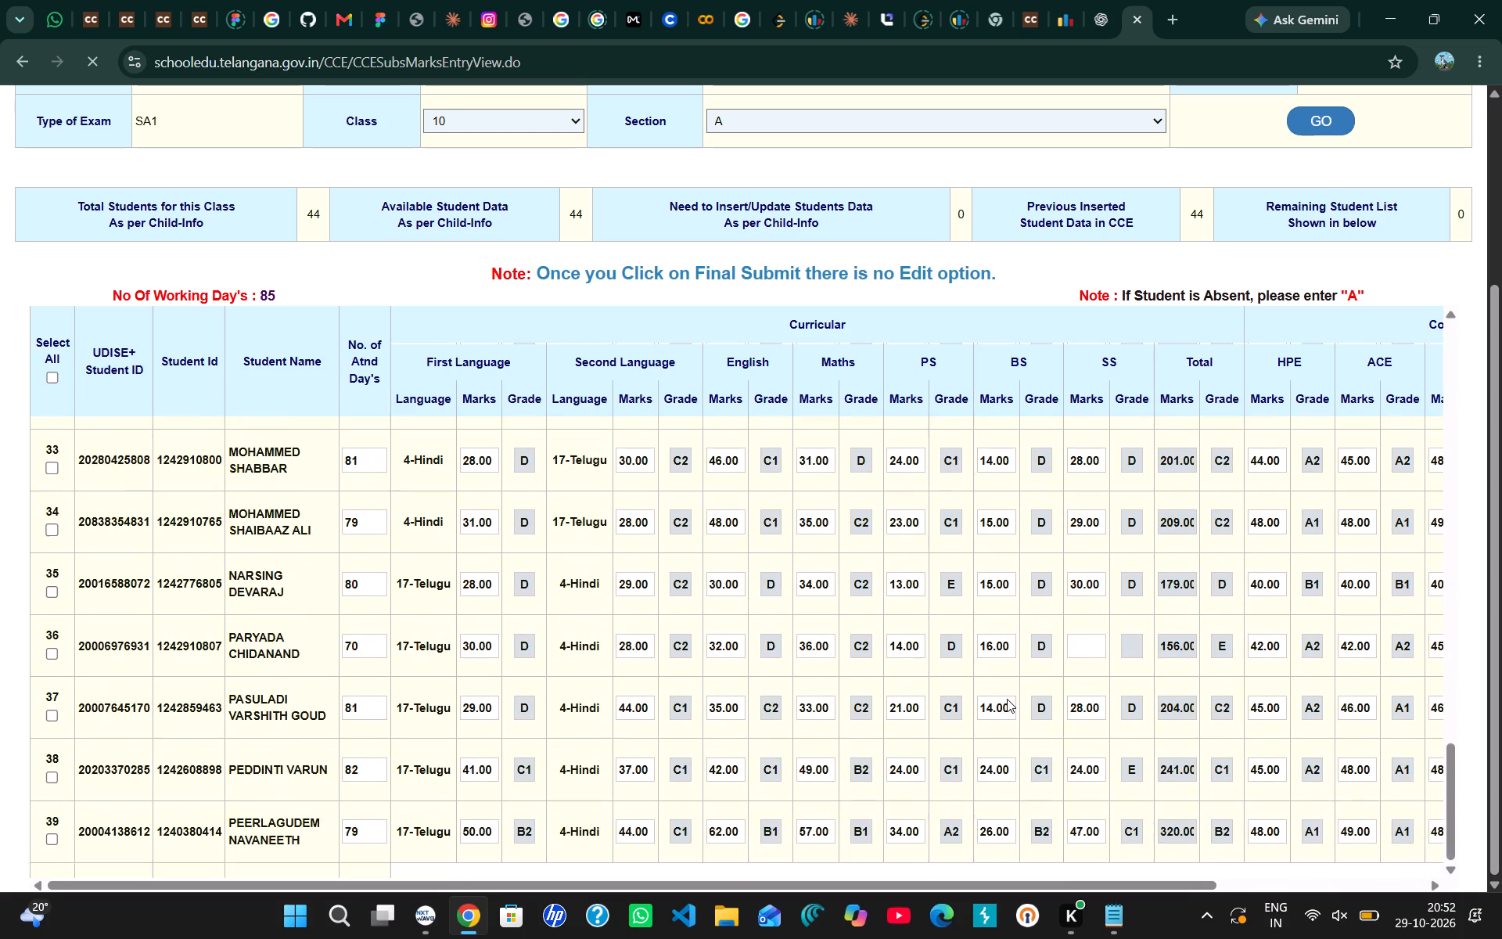
scroll(1007, 699, down, 10)
scroll(1007, 699, up, 12)
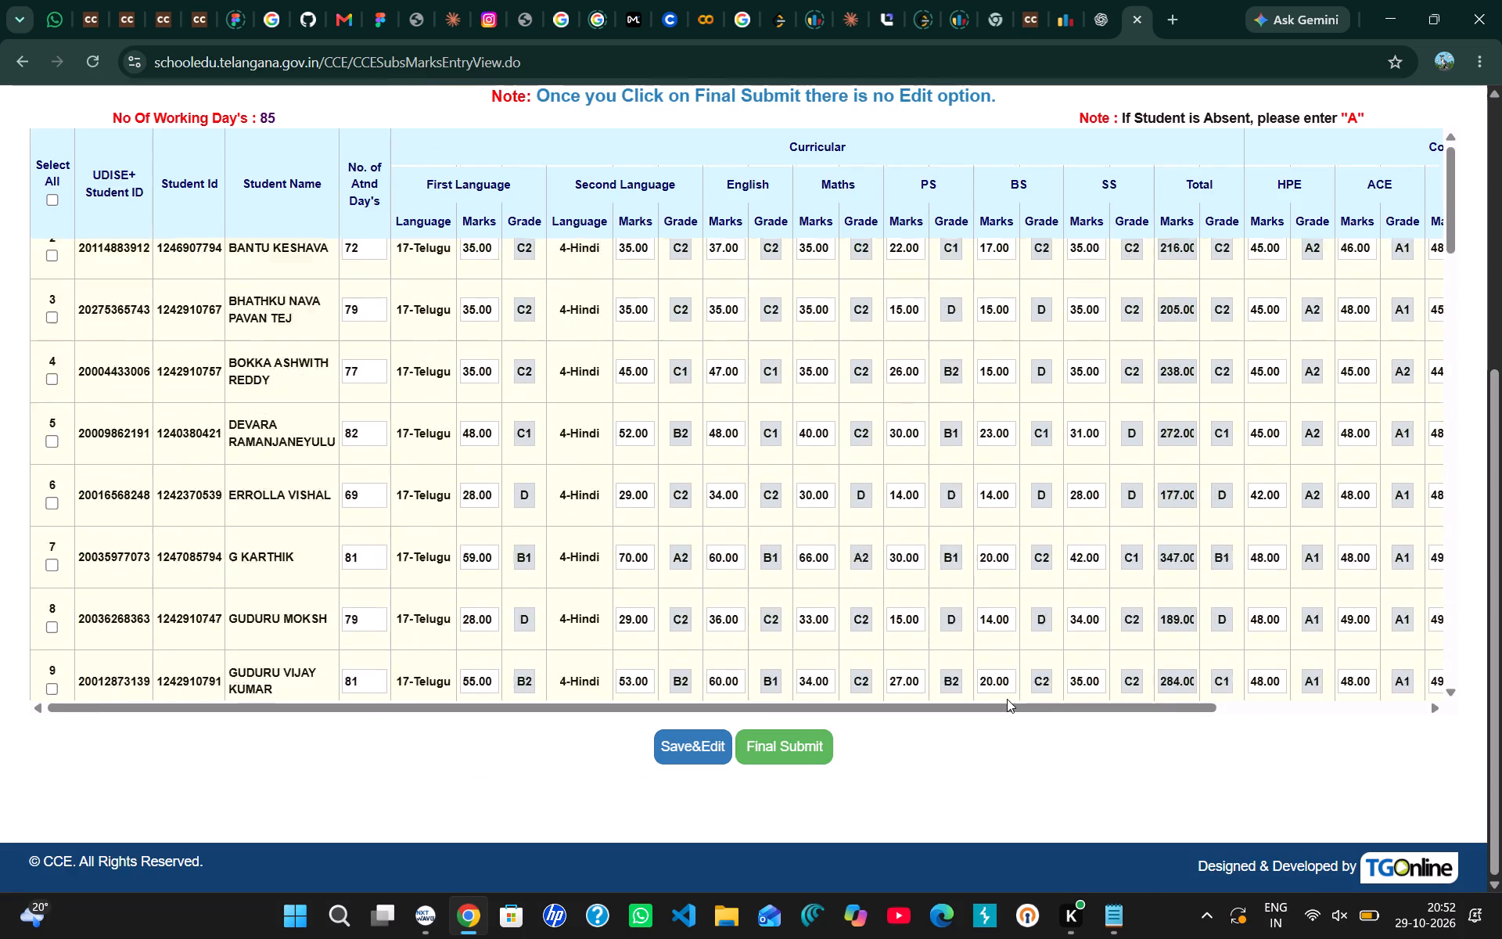
Load the SA1 marks list for class 10 section B and check its rows for missing entries.
scroll(1007, 699, up, 5)
click(975, 371)
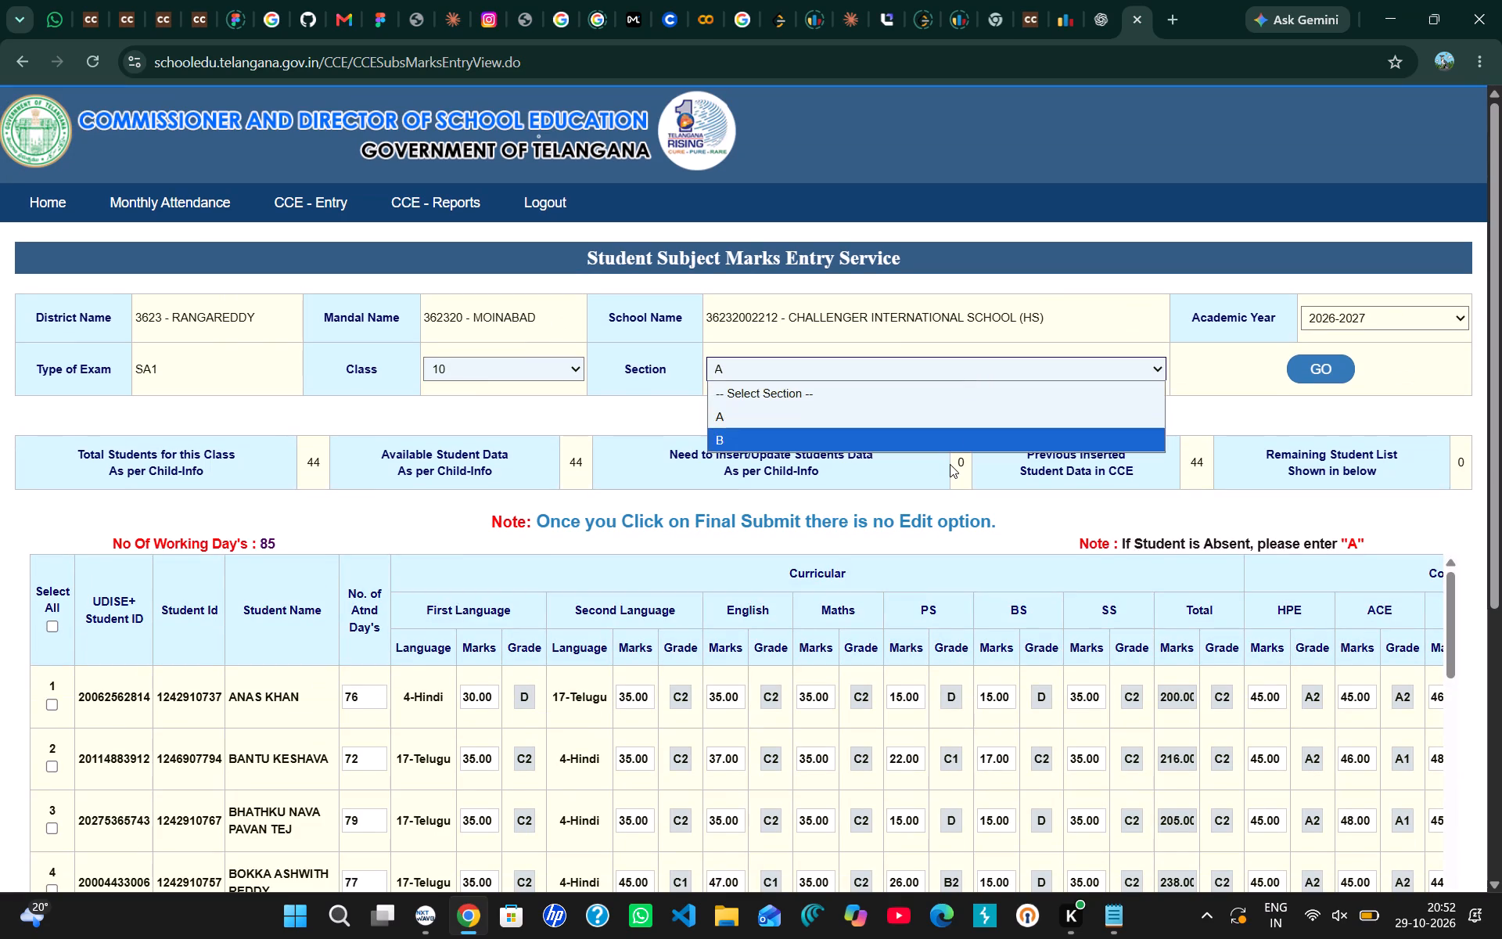
click(950, 464)
click(986, 356)
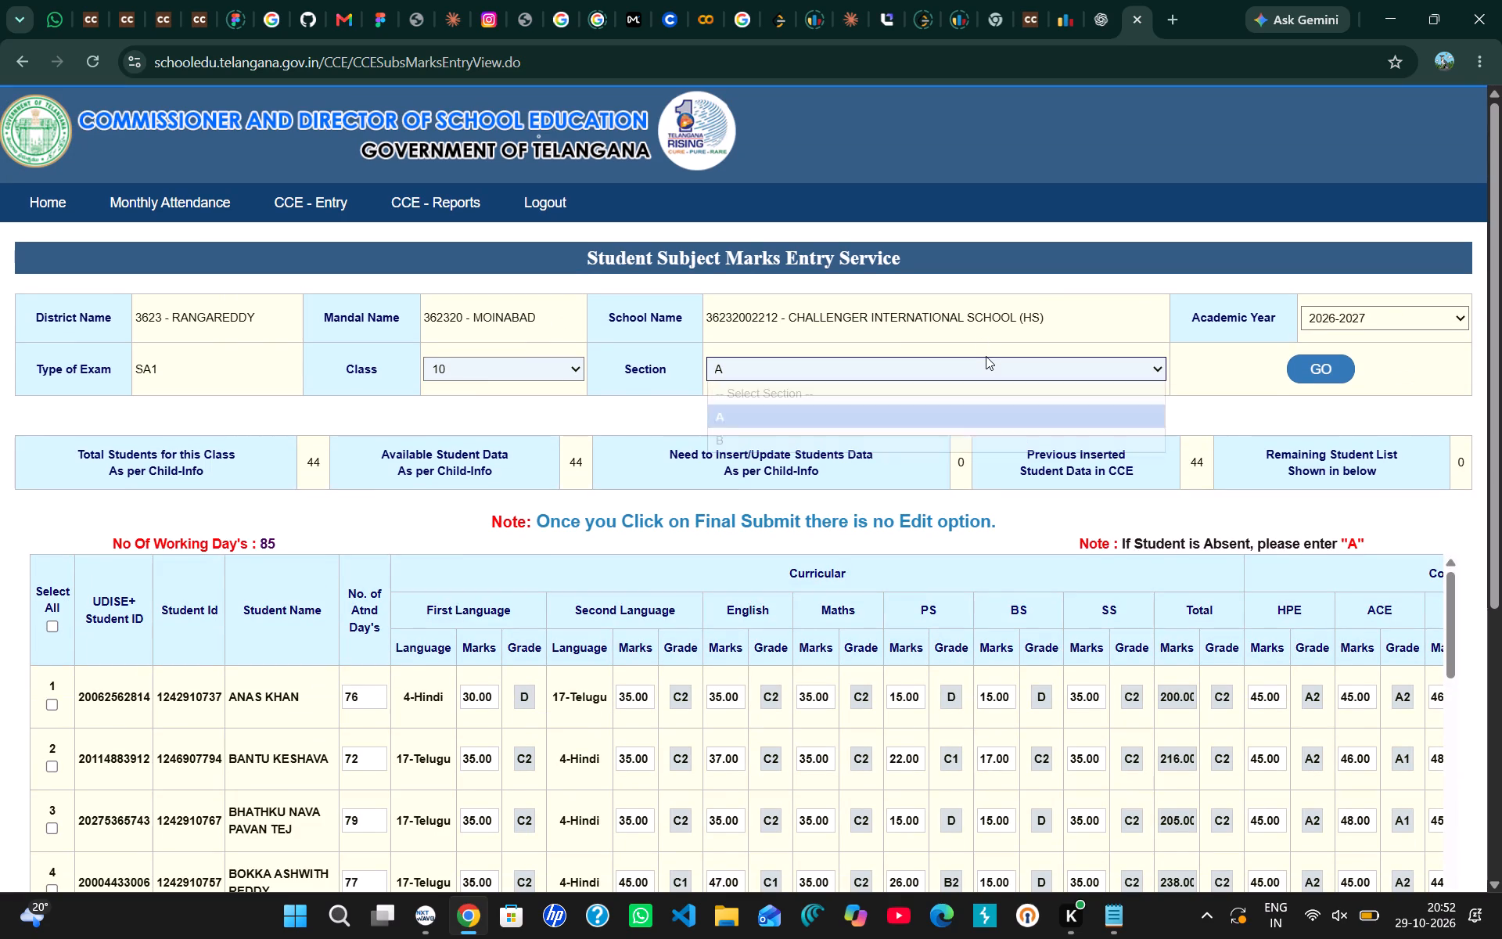
click(982, 447)
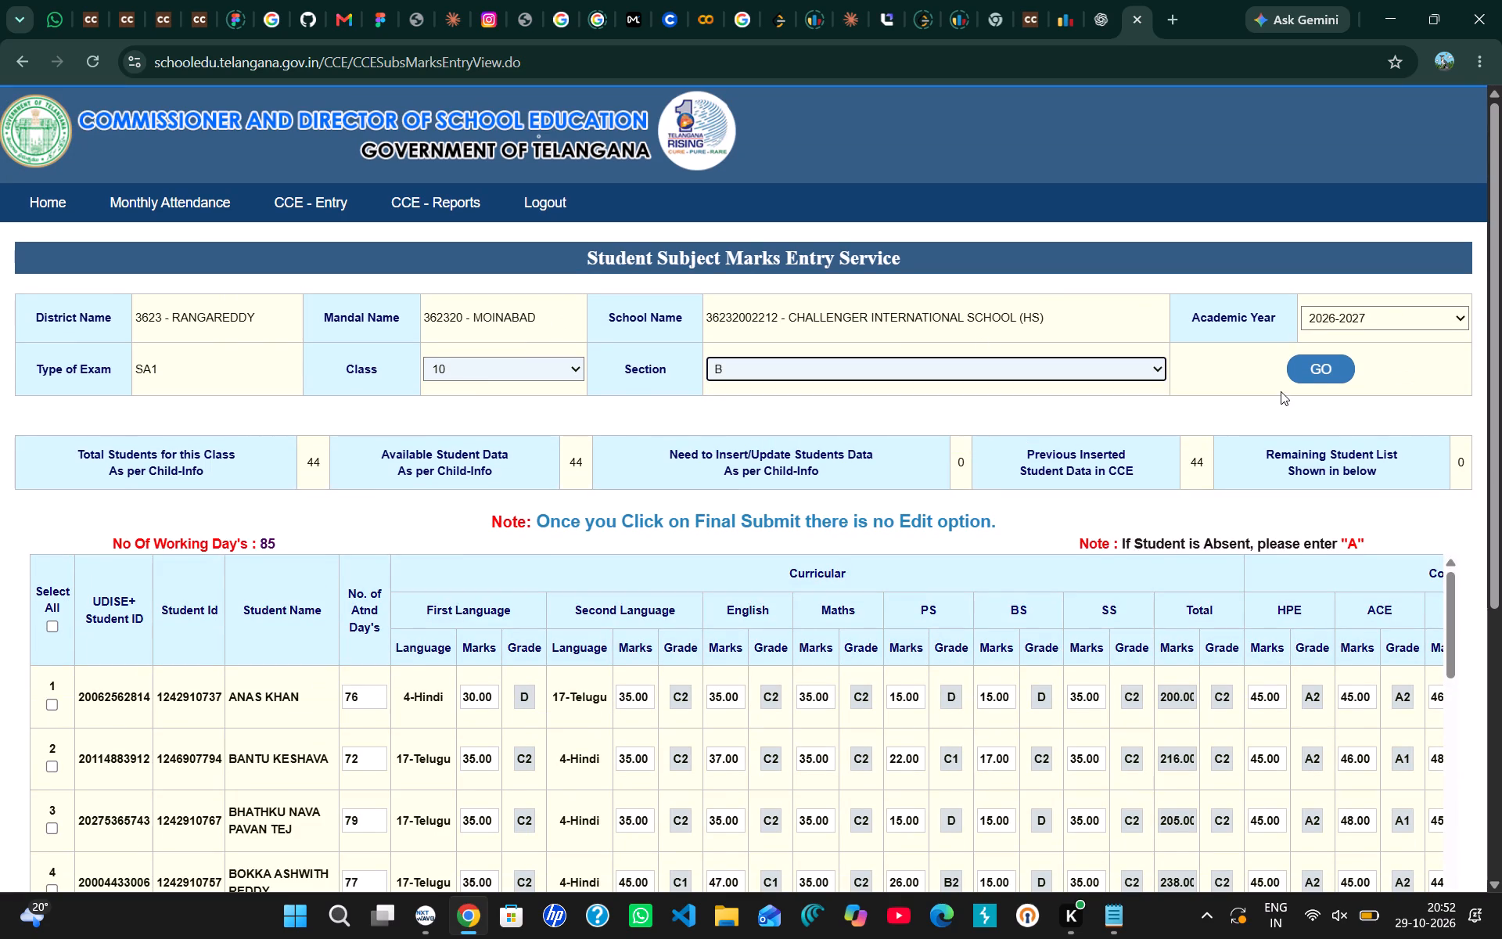
click(1334, 355)
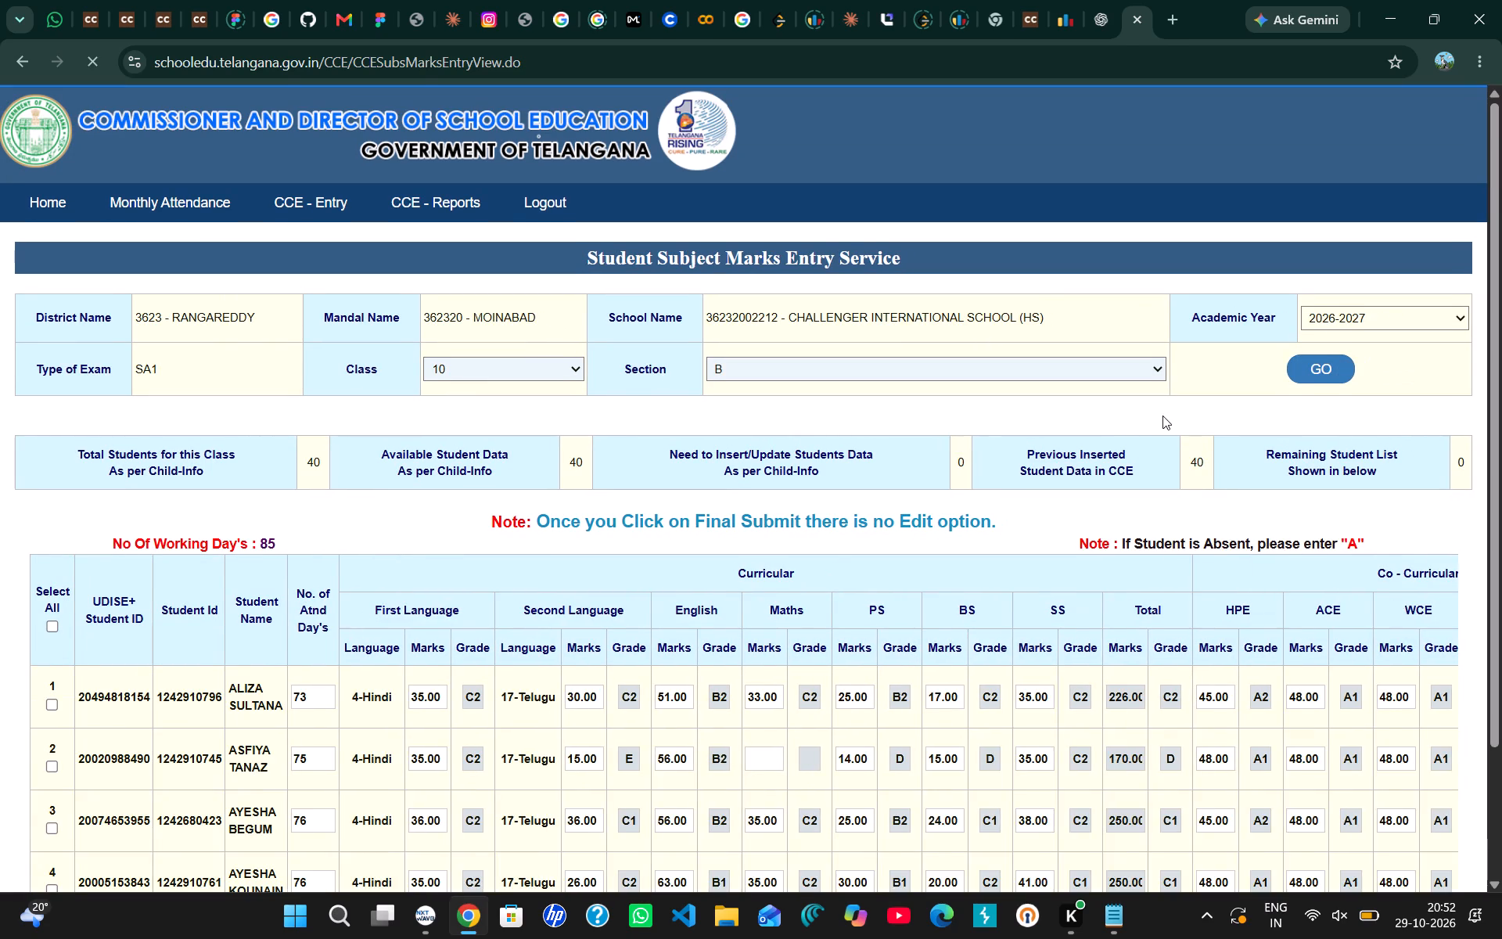
scroll(1162, 416, down, 1)
scroll(1268, 669, down, 1)
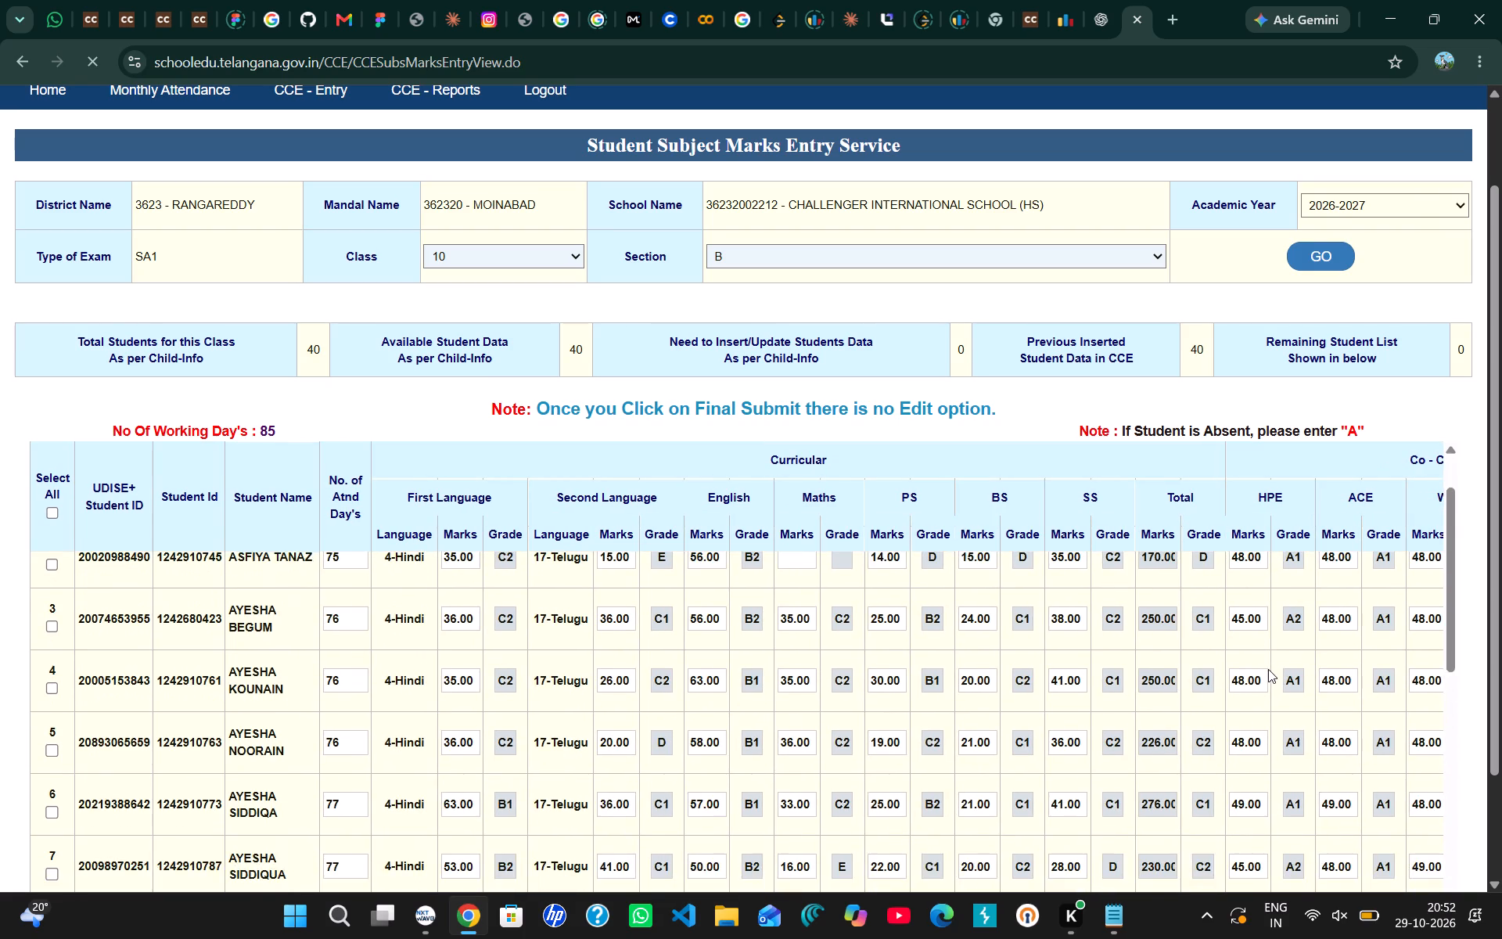
scroll(1268, 669, down, 17)
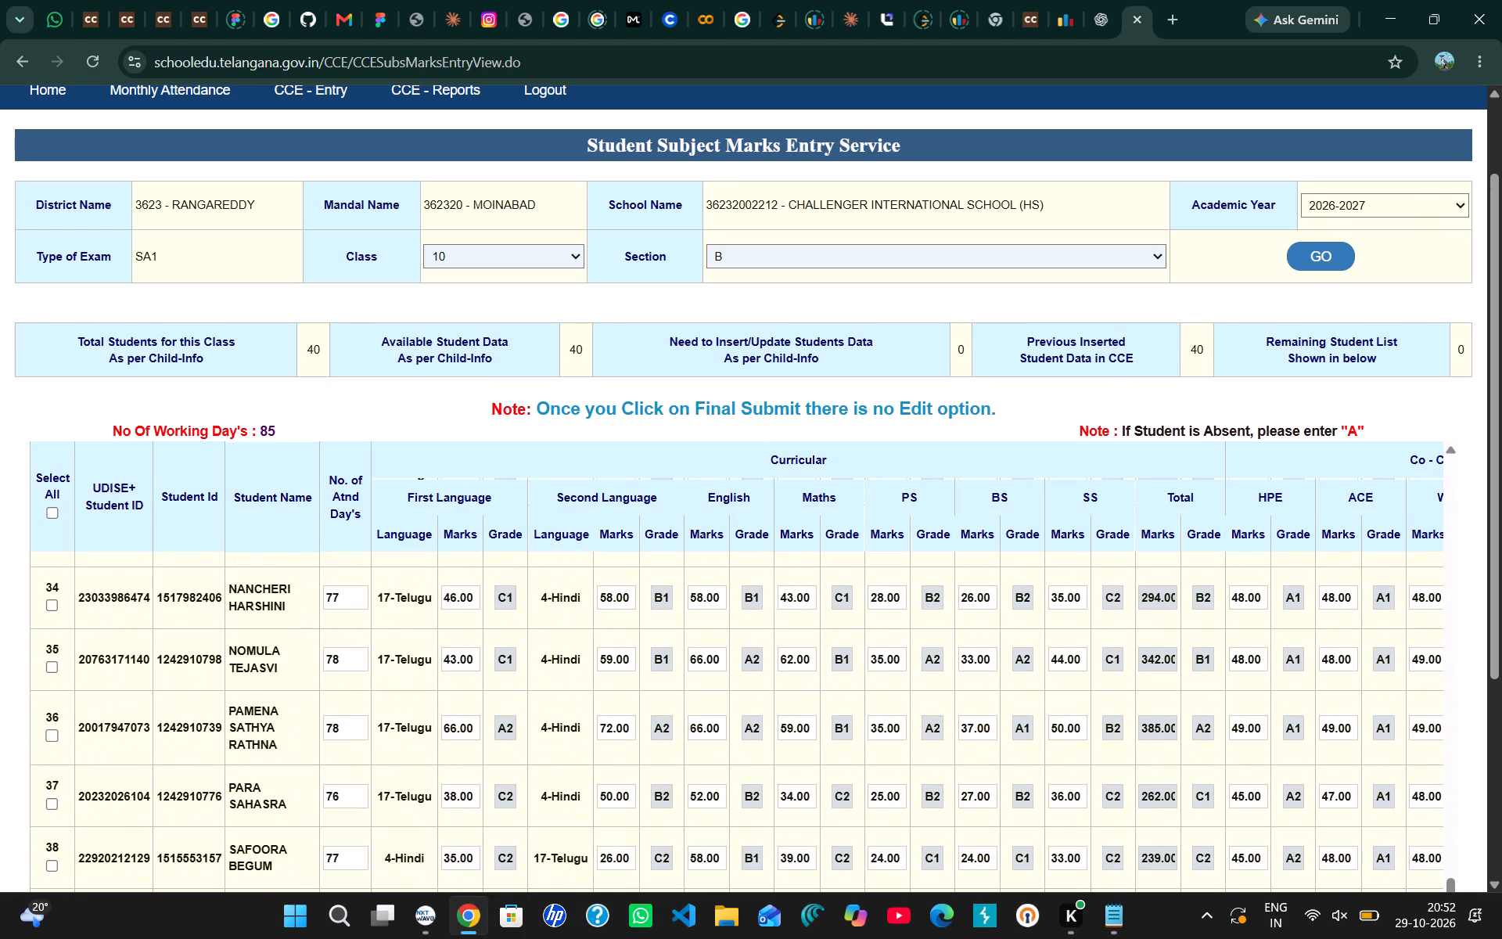
Load the SA1 marks list for class 8 section A.
click(573, 248)
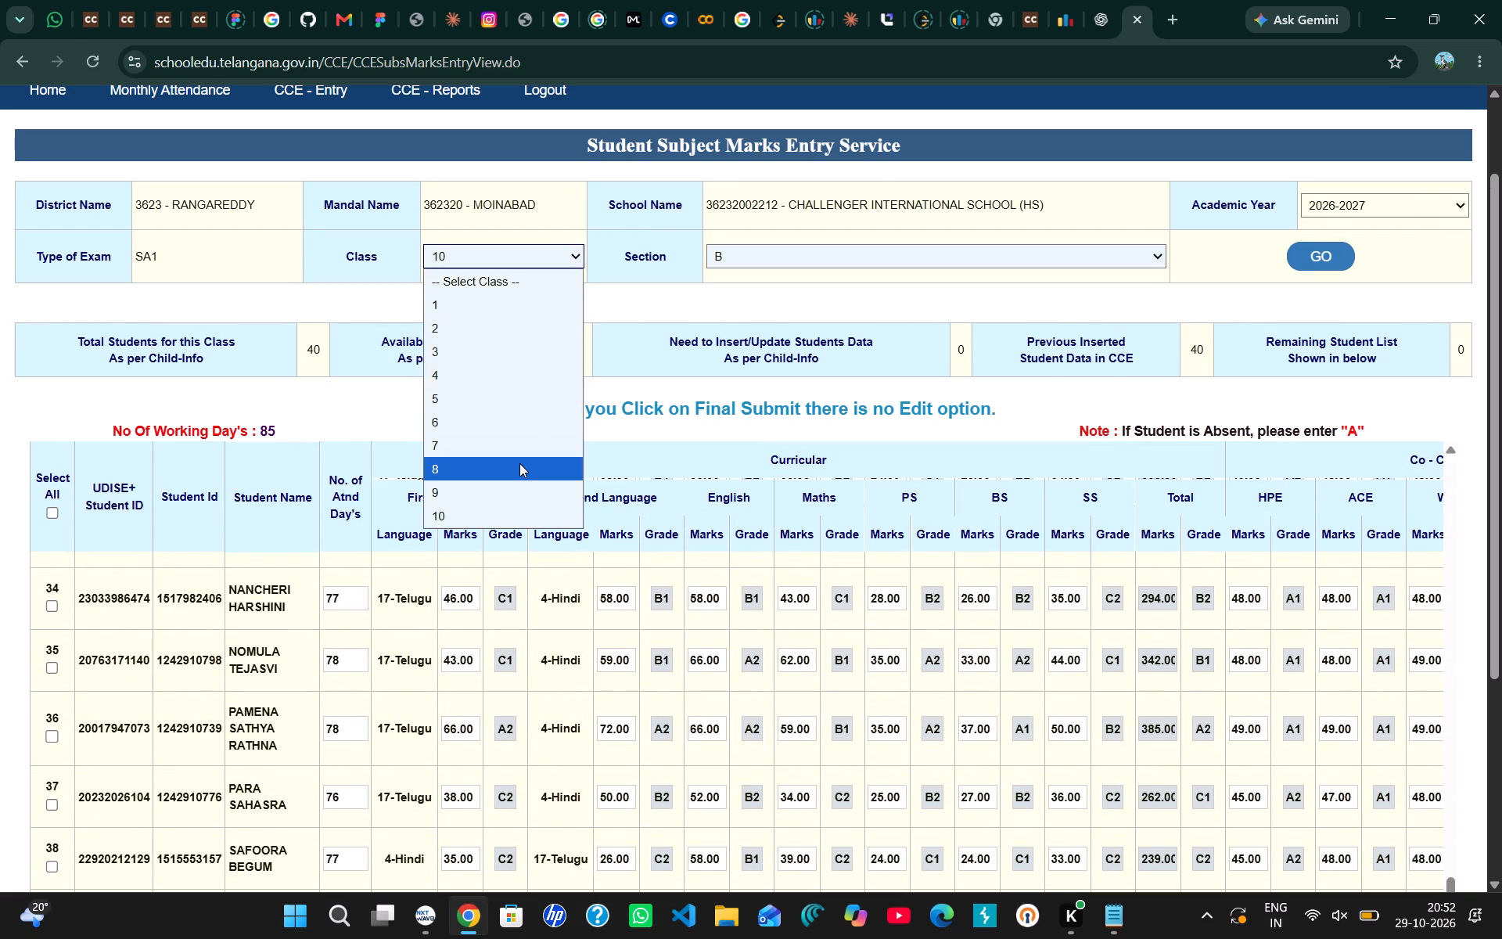
click(519, 463)
click(1077, 264)
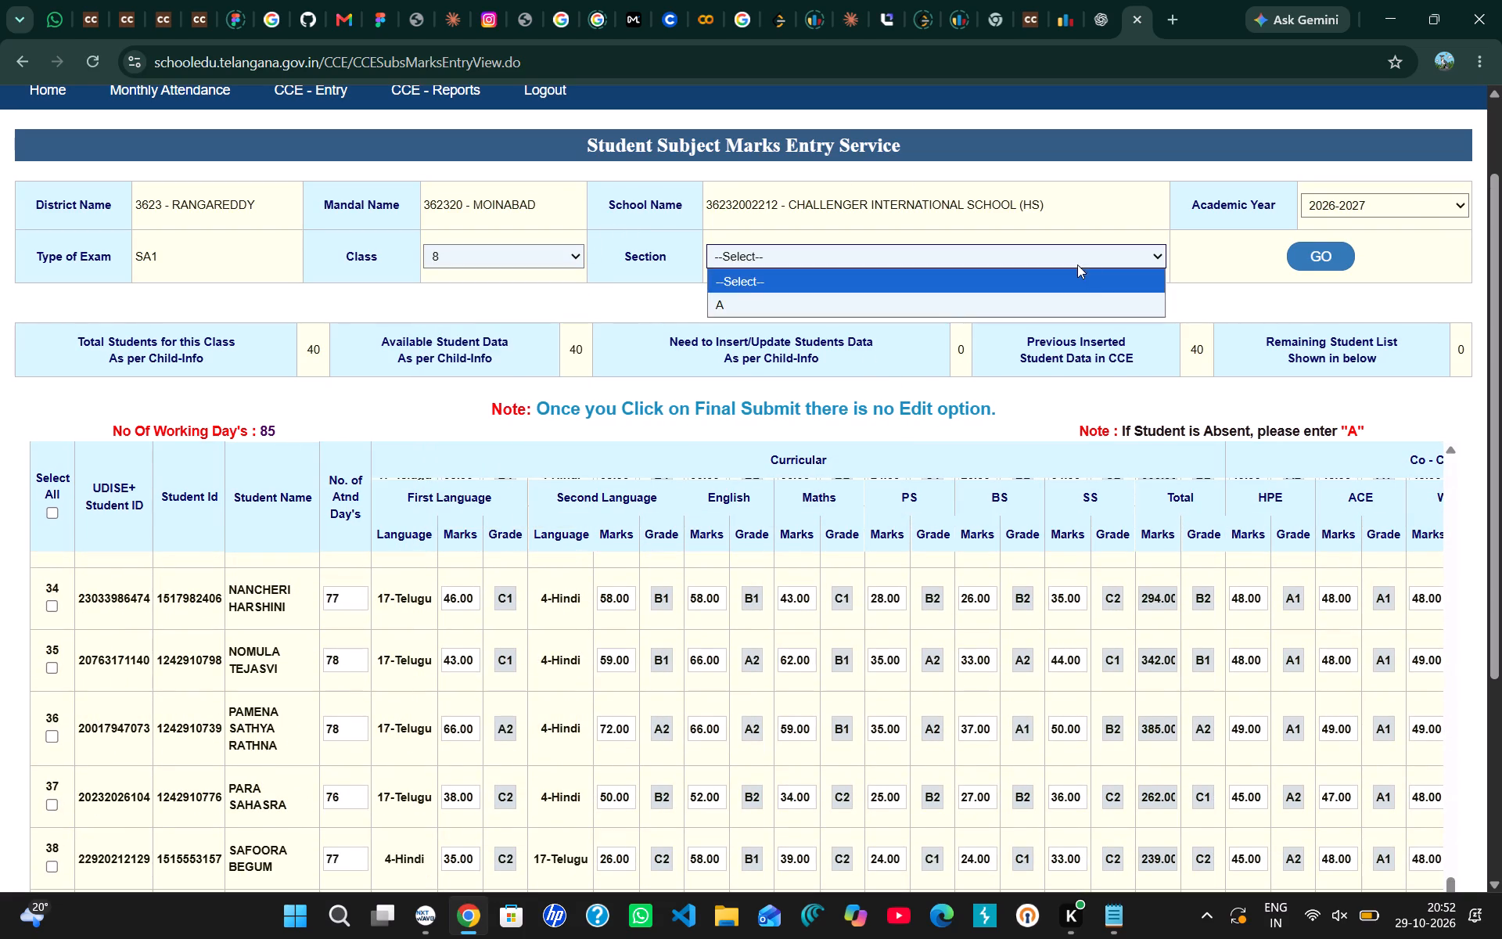
click(1085, 294)
click(1333, 247)
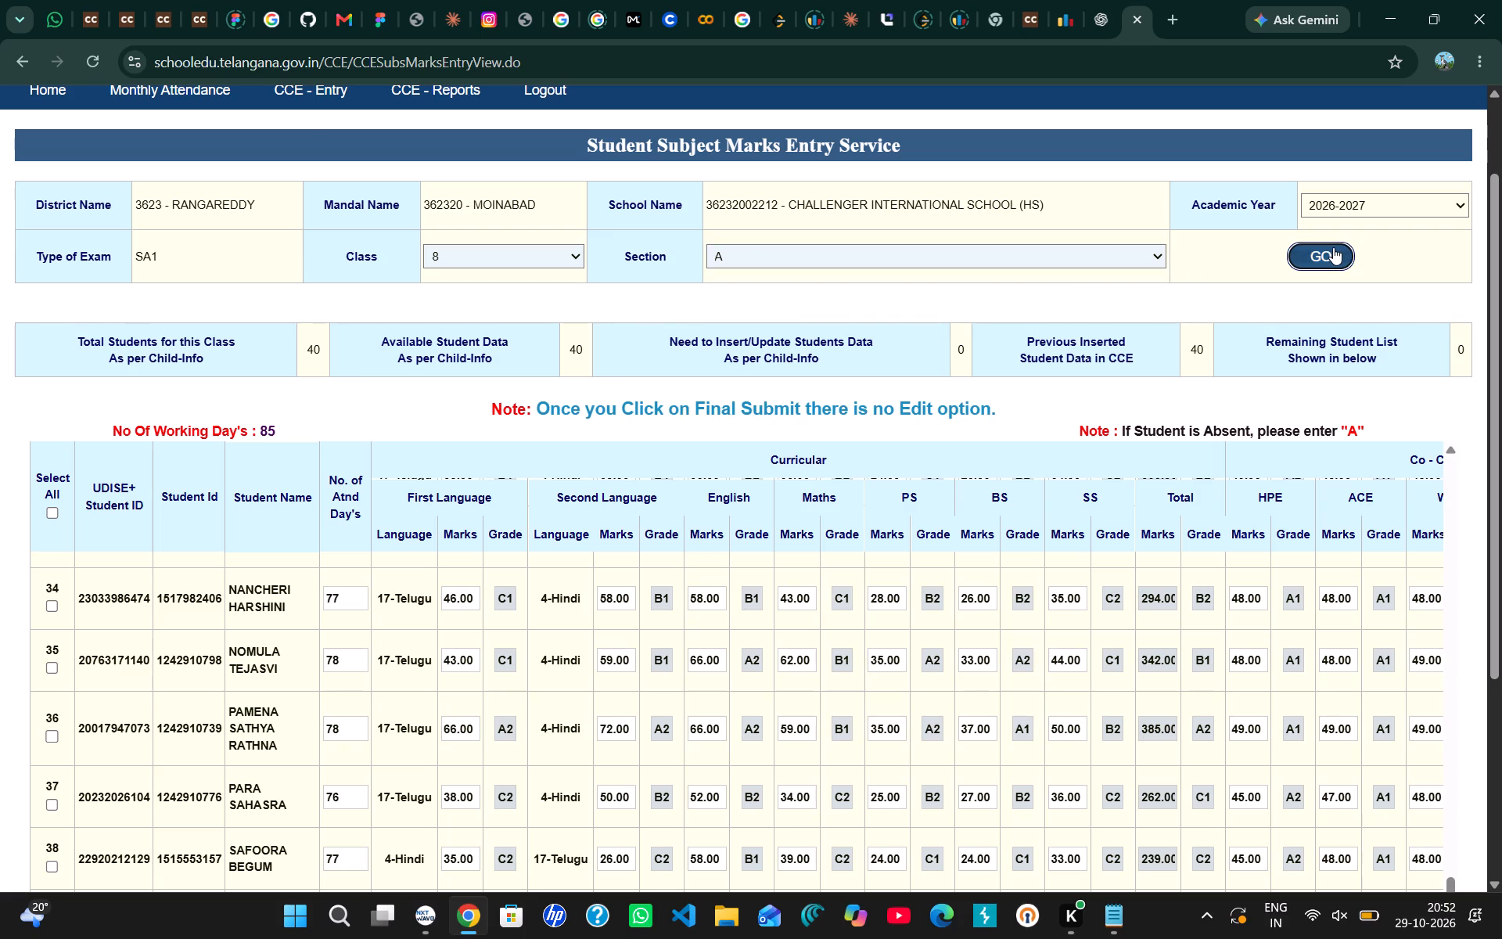
Examine the class 8 section A list for students whose attendance and marks are missing.
scroll(1407, 418, down, 2)
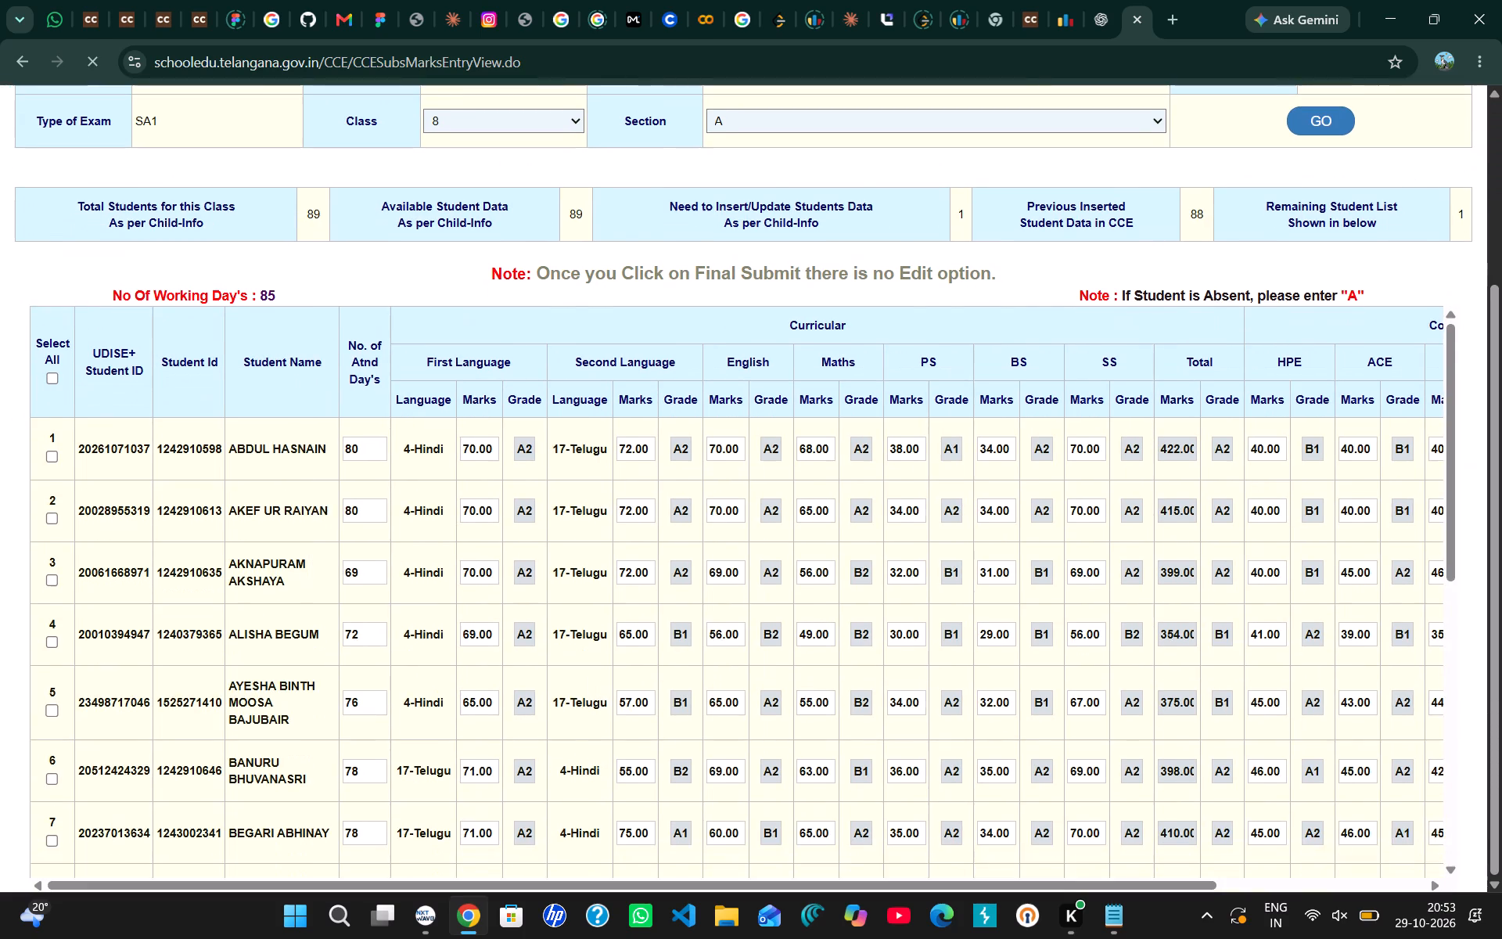
scroll(1407, 418, down, 8)
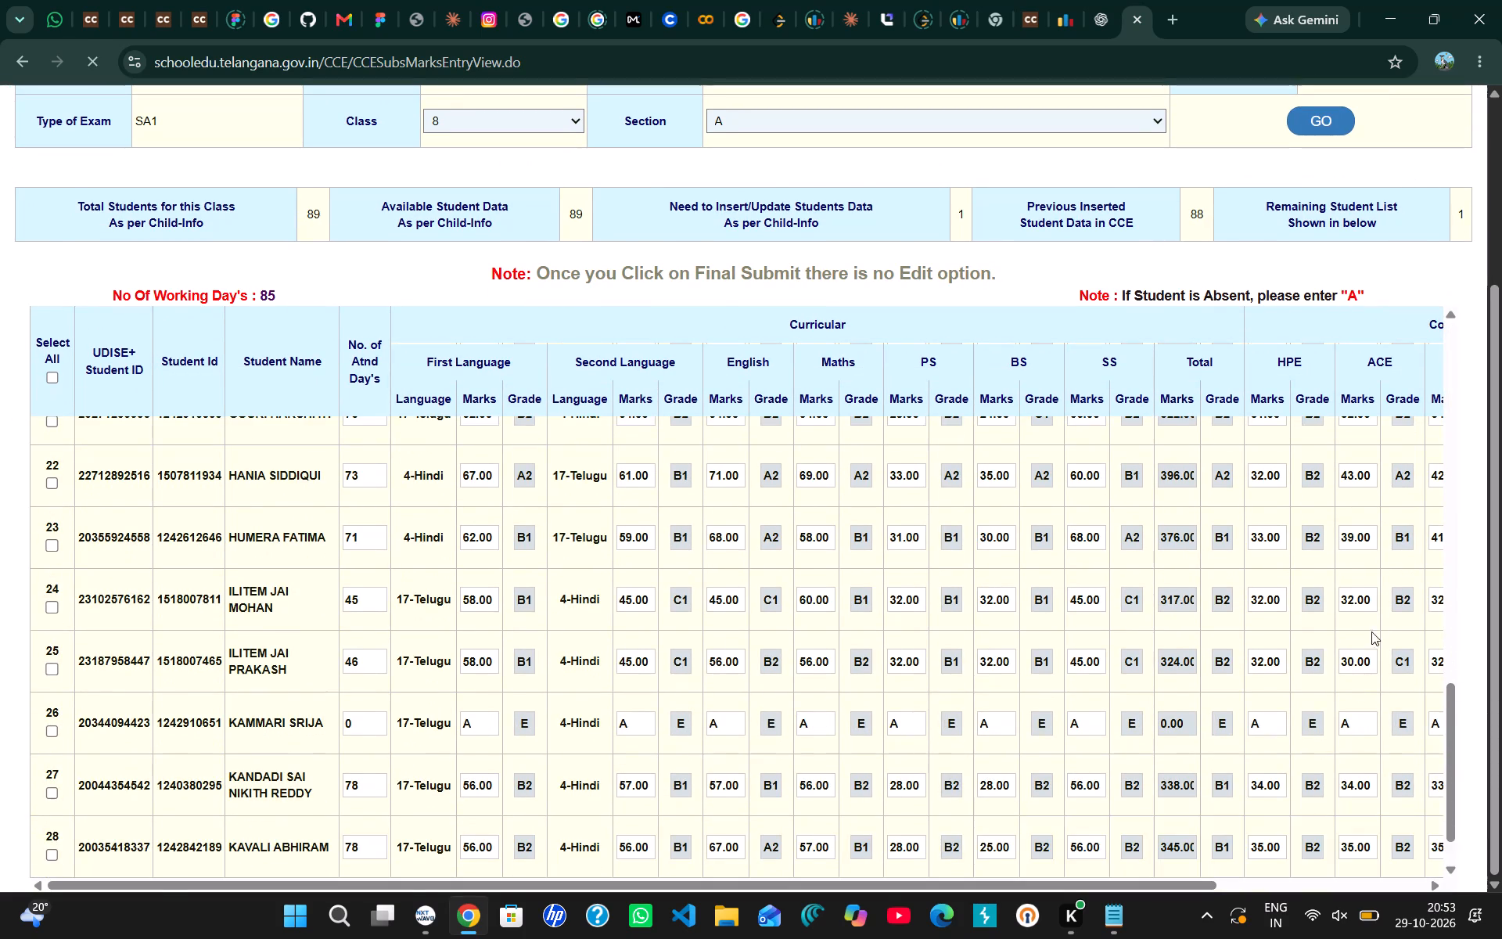
scroll(1359, 687, down, 20)
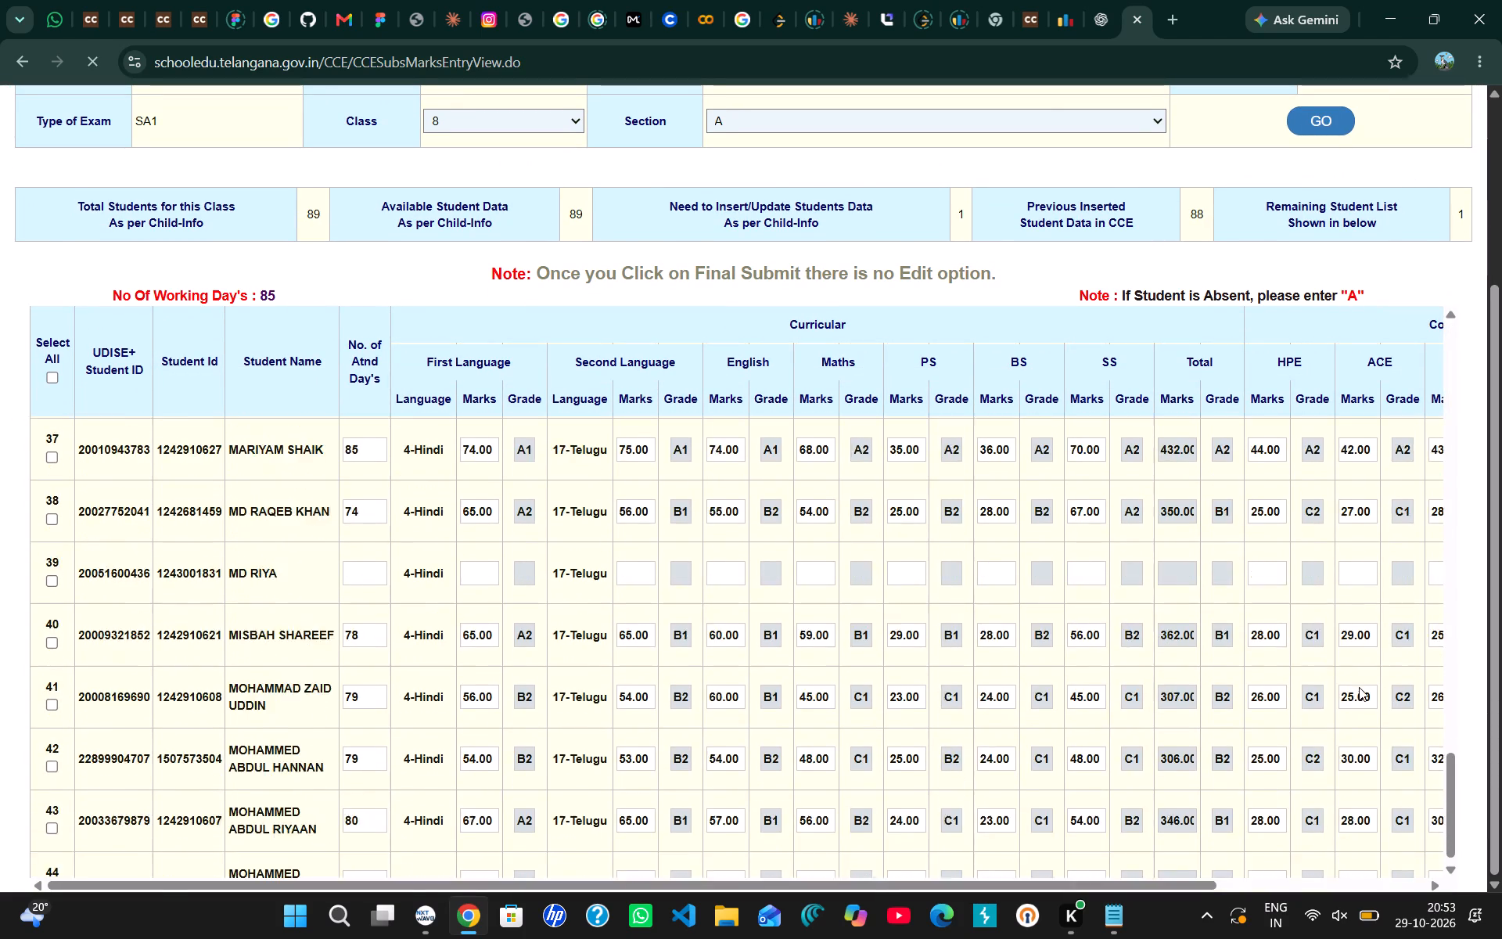
scroll(1359, 687, down, 14)
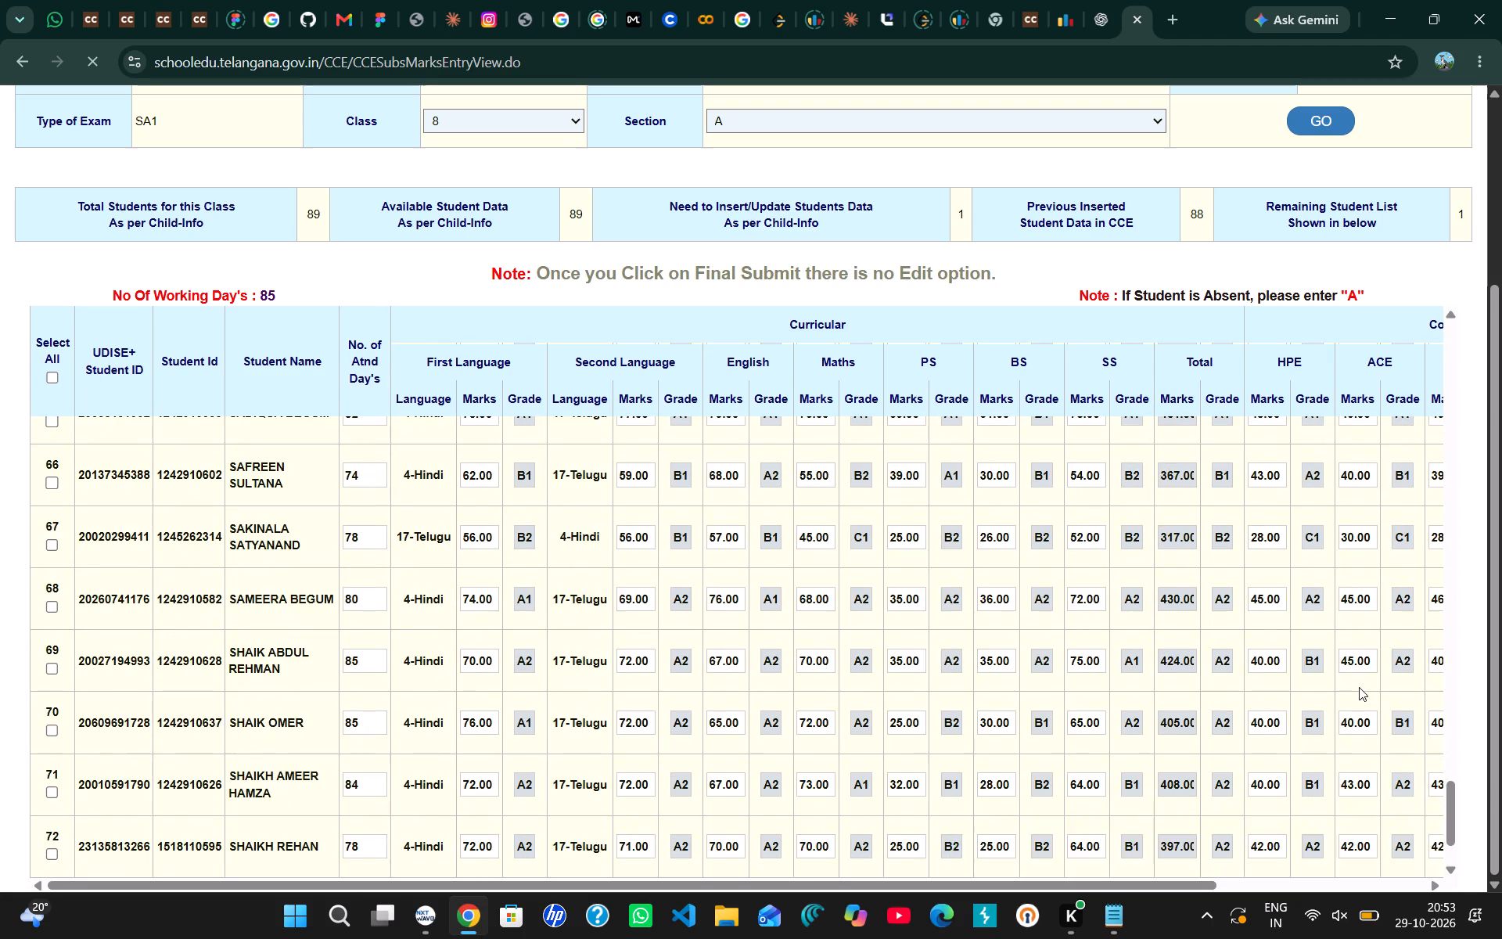
scroll(1359, 687, down, 17)
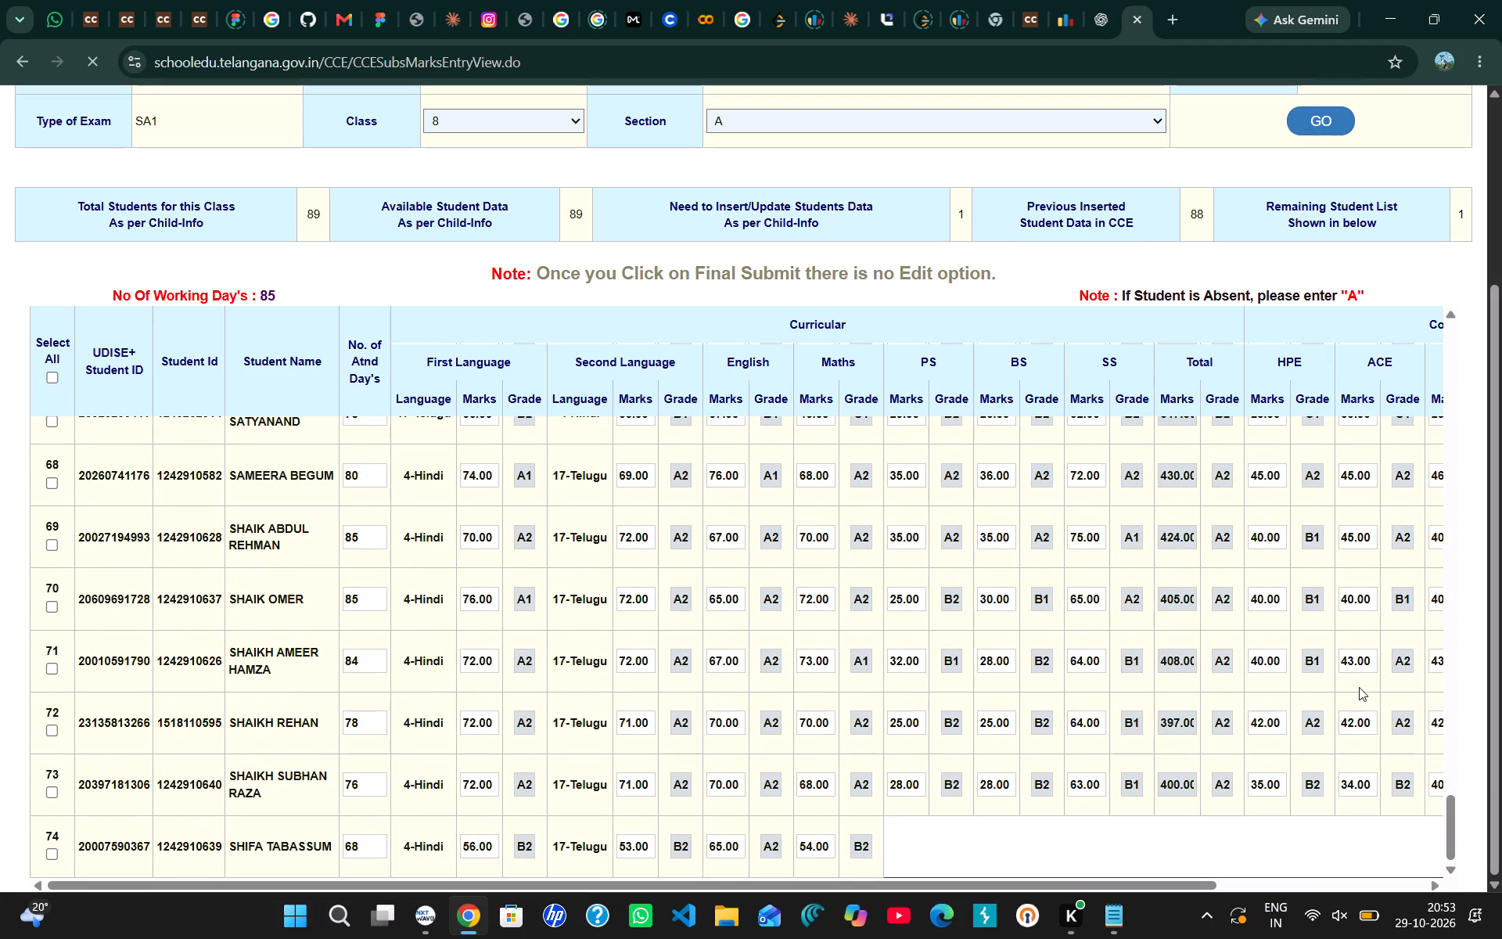
Load the SA1 marks list for class 7 section A.
scroll(1350, 182, up, 6)
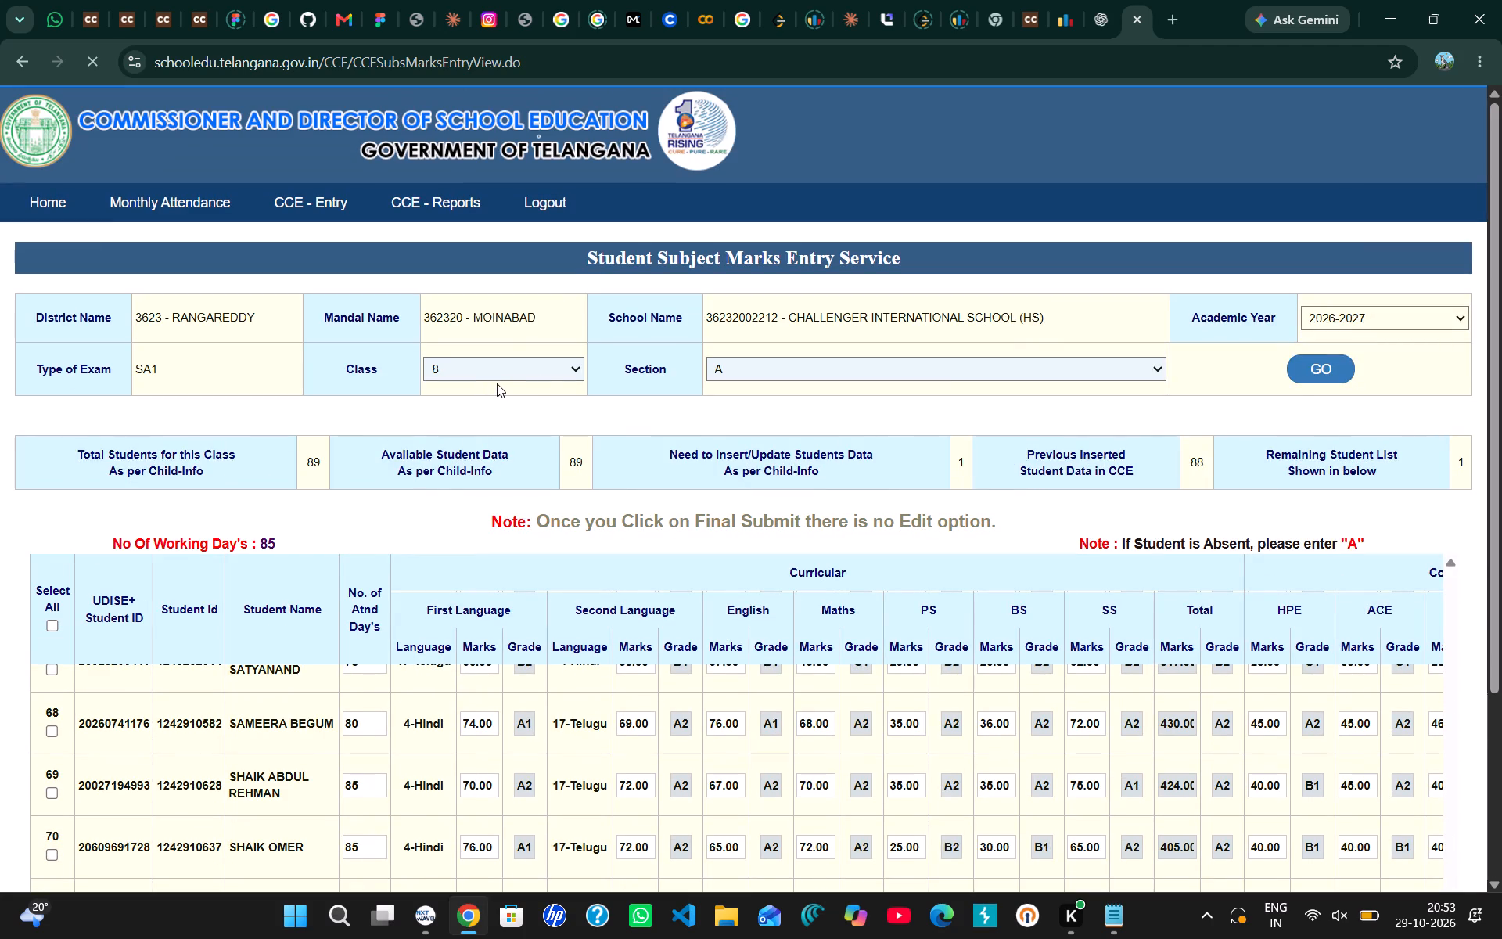
click(497, 383)
click(506, 372)
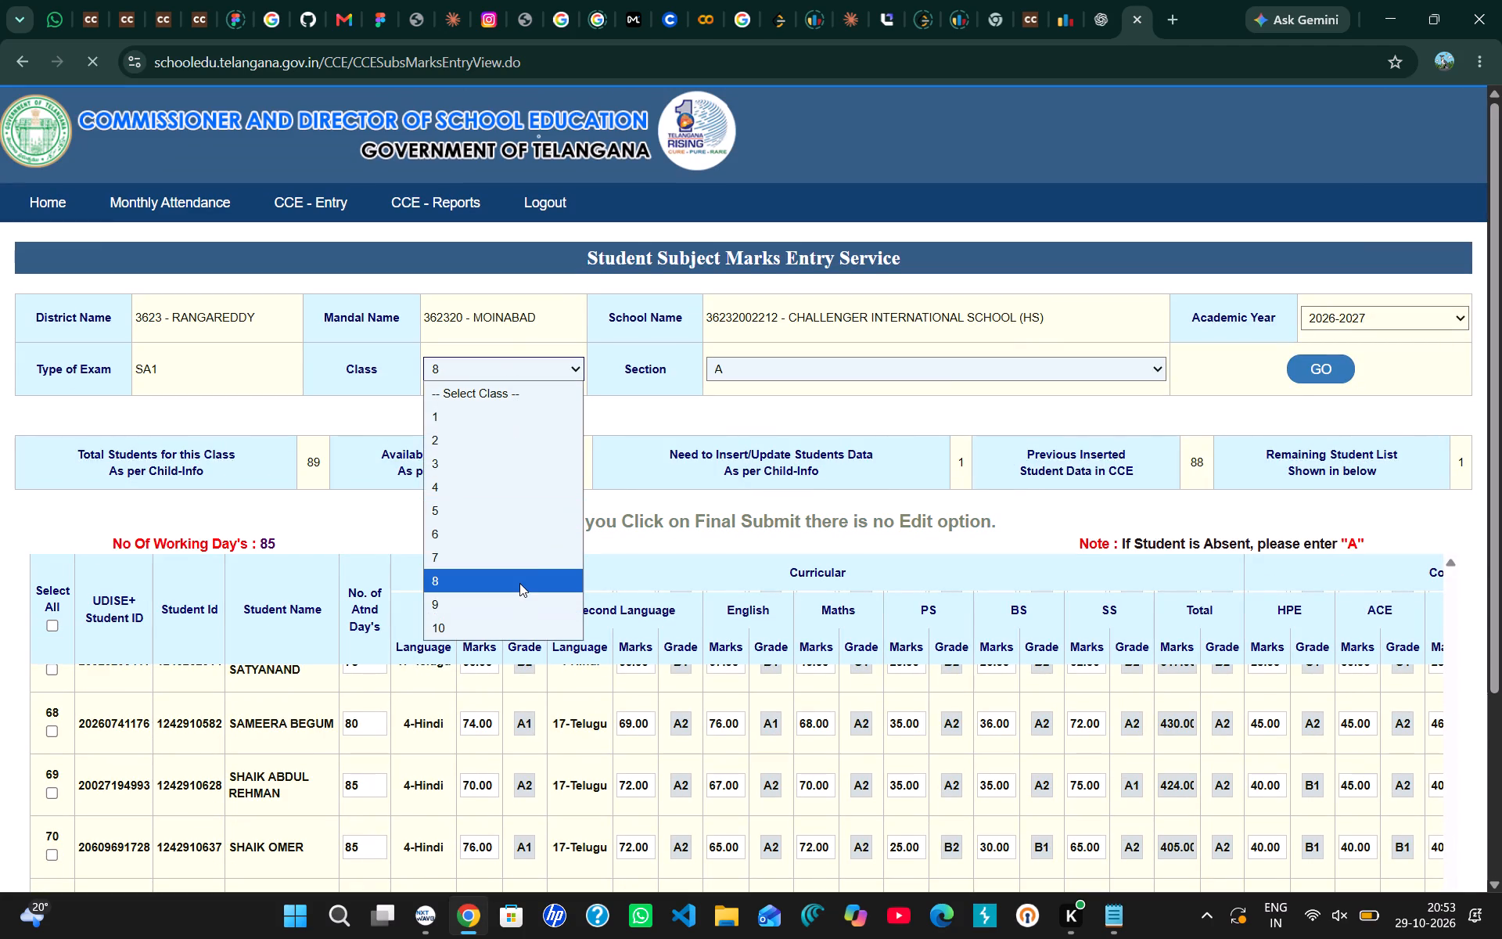
click(536, 567)
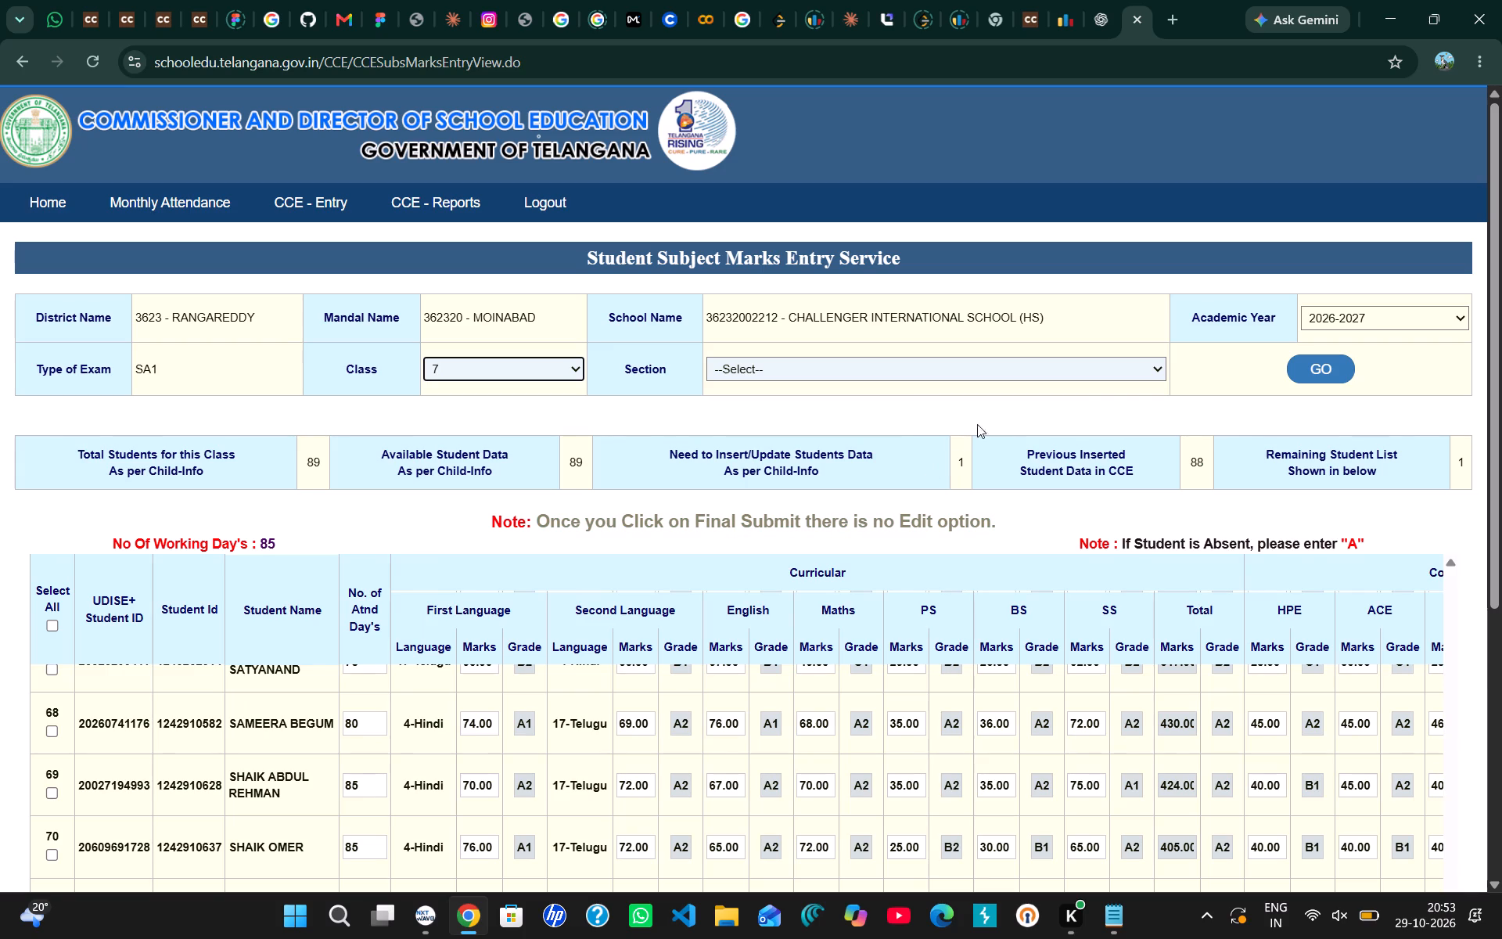
click(1112, 369)
click(1093, 405)
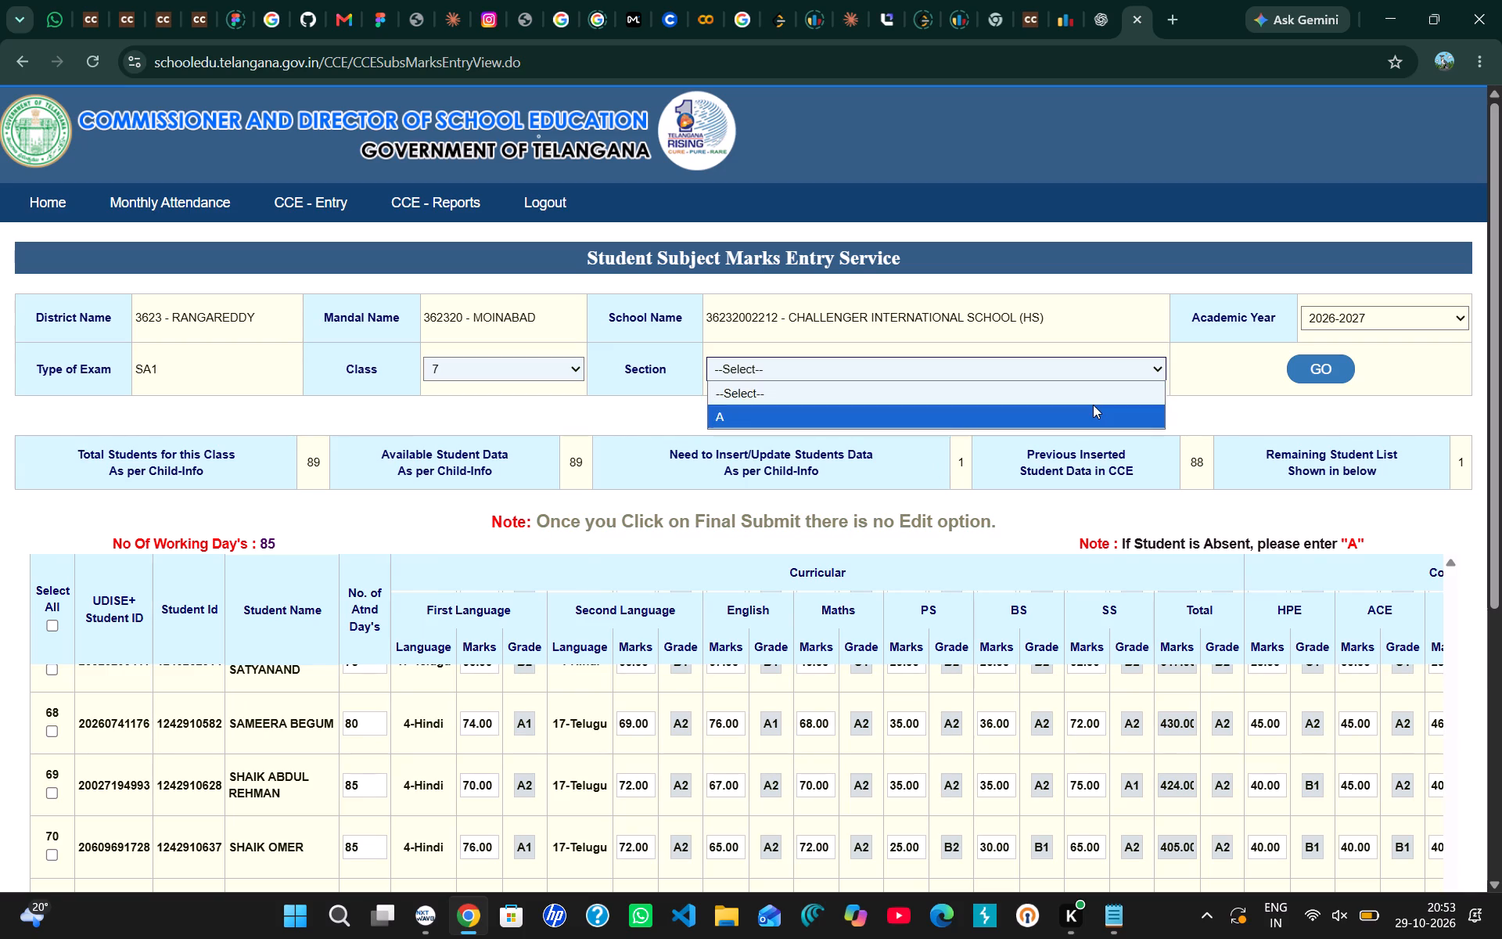
click(1308, 374)
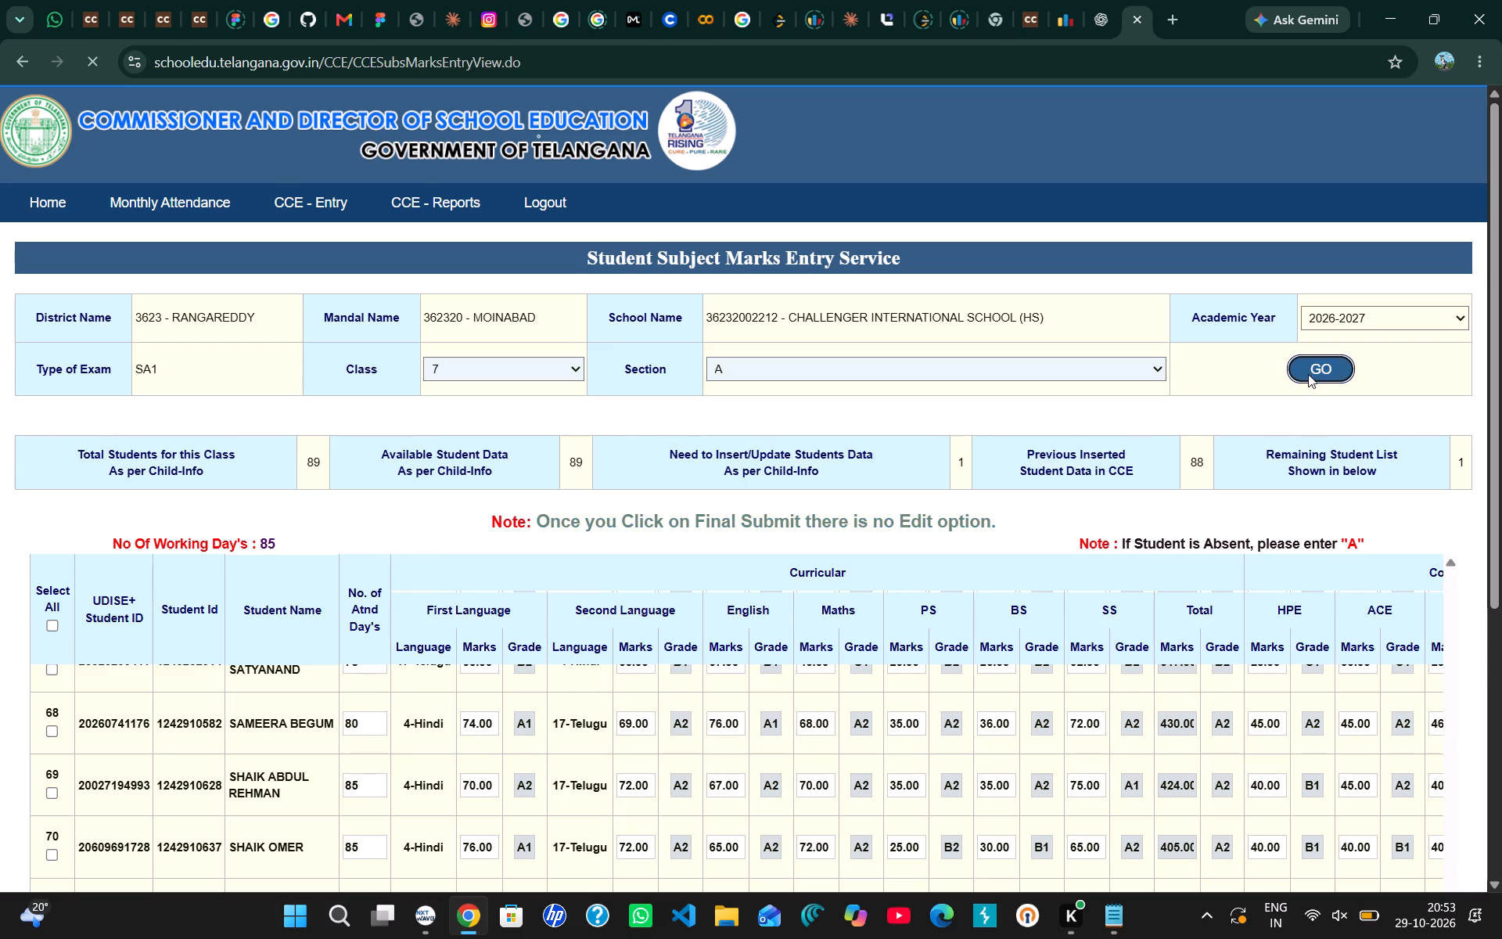
Examine the class 7 section A list for missing attendance, curricular and co-curricular entries.
scroll(1500, 461, down, 7)
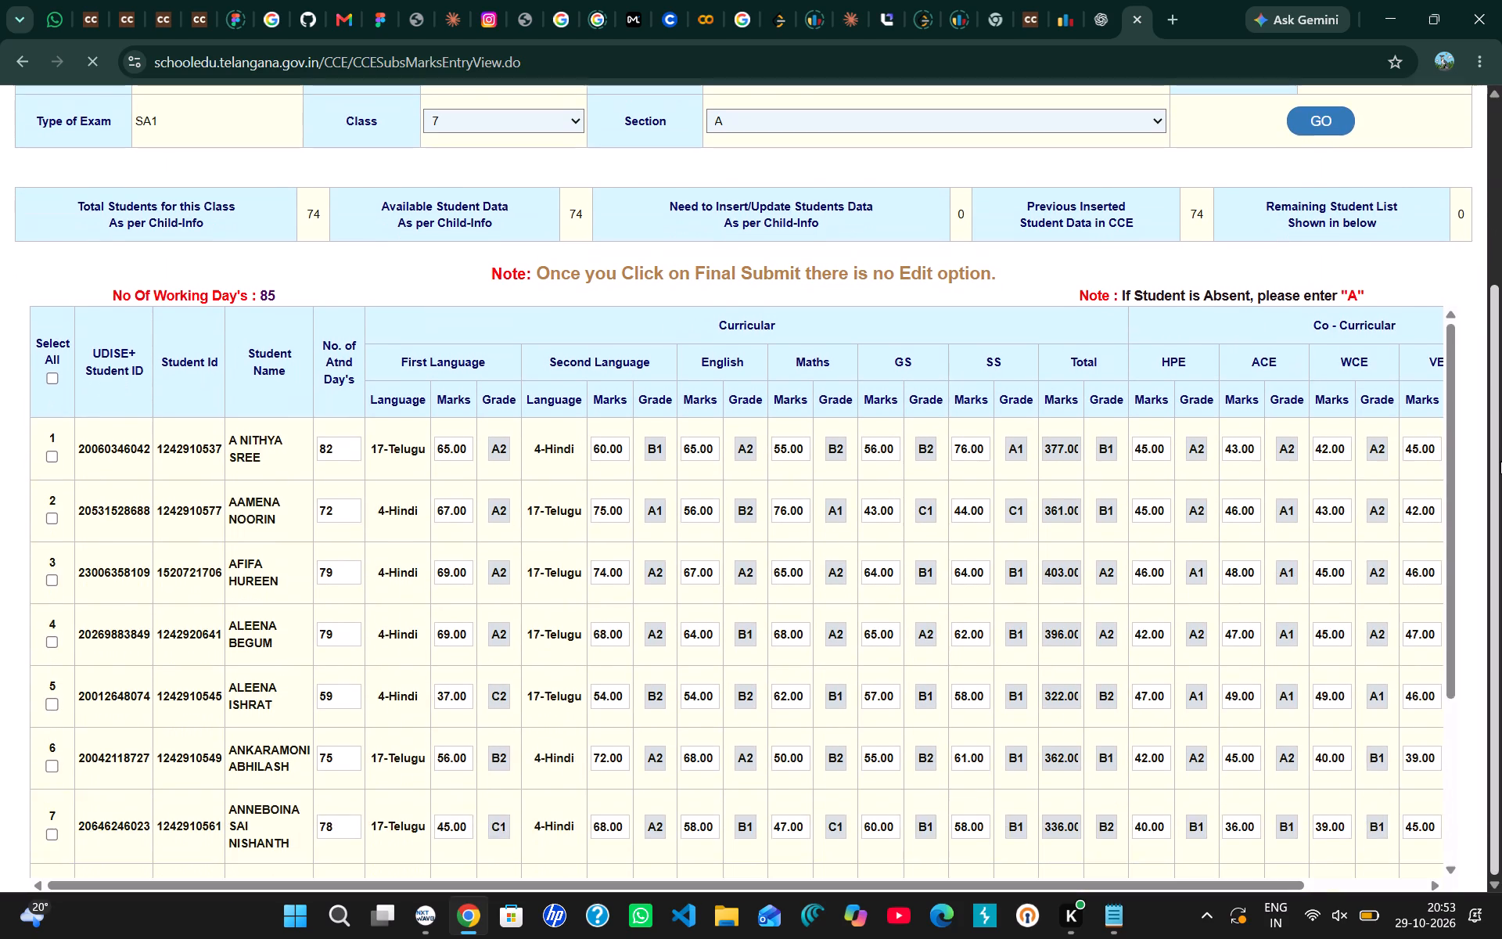
scroll(1500, 461, down, 6)
scroll(1311, 639, down, 9)
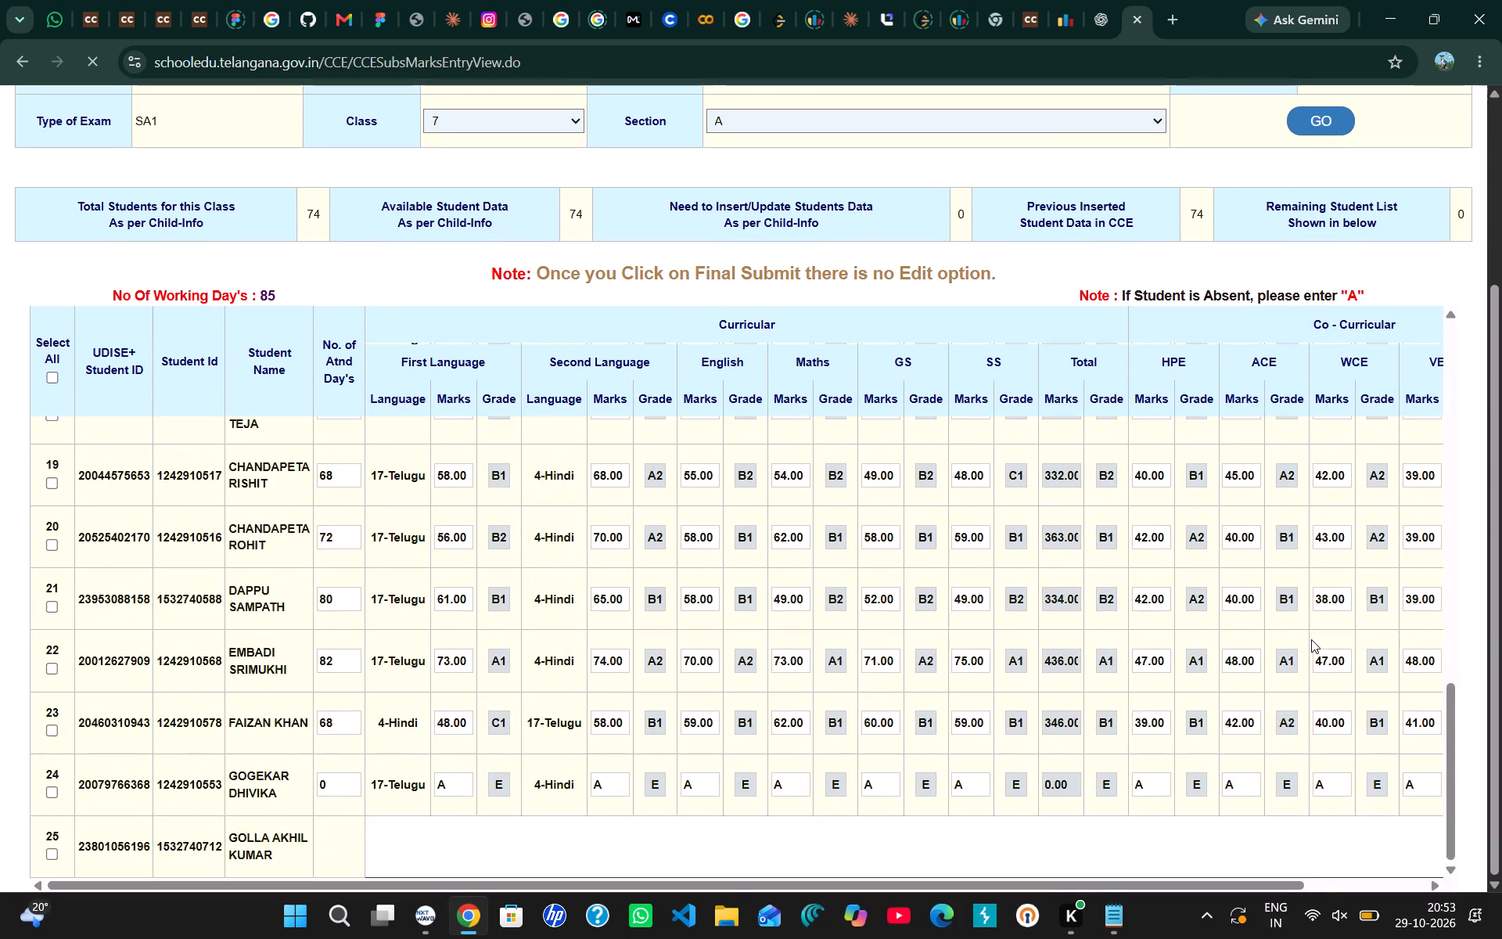
scroll(1311, 639, down, 12)
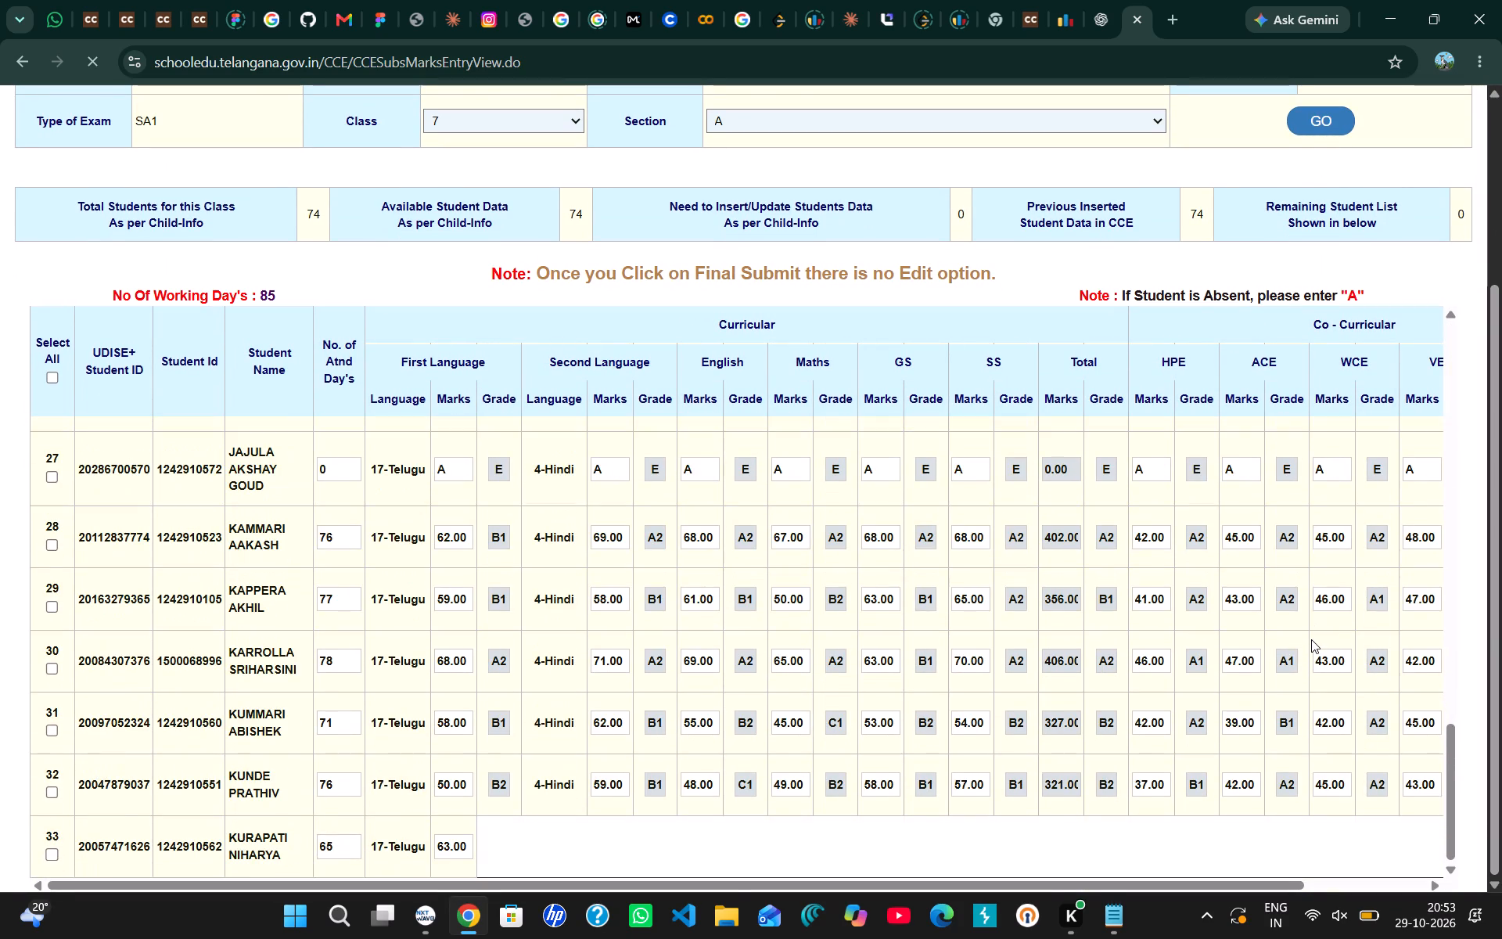
scroll(1311, 639, down, 18)
scroll(1311, 639, down, 6)
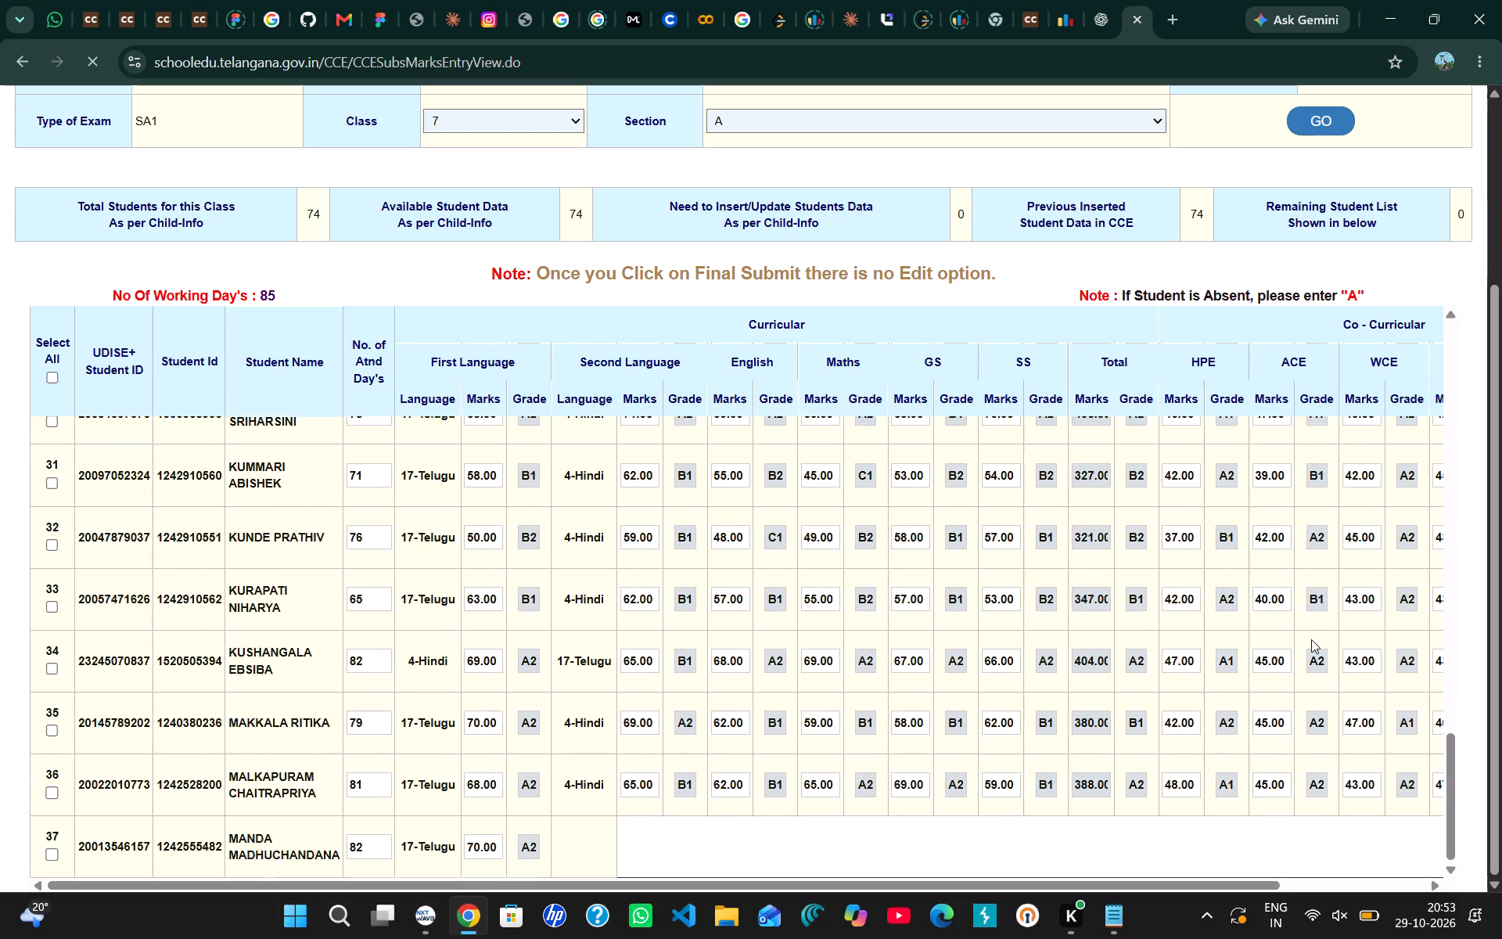
scroll(1311, 639, down, 20)
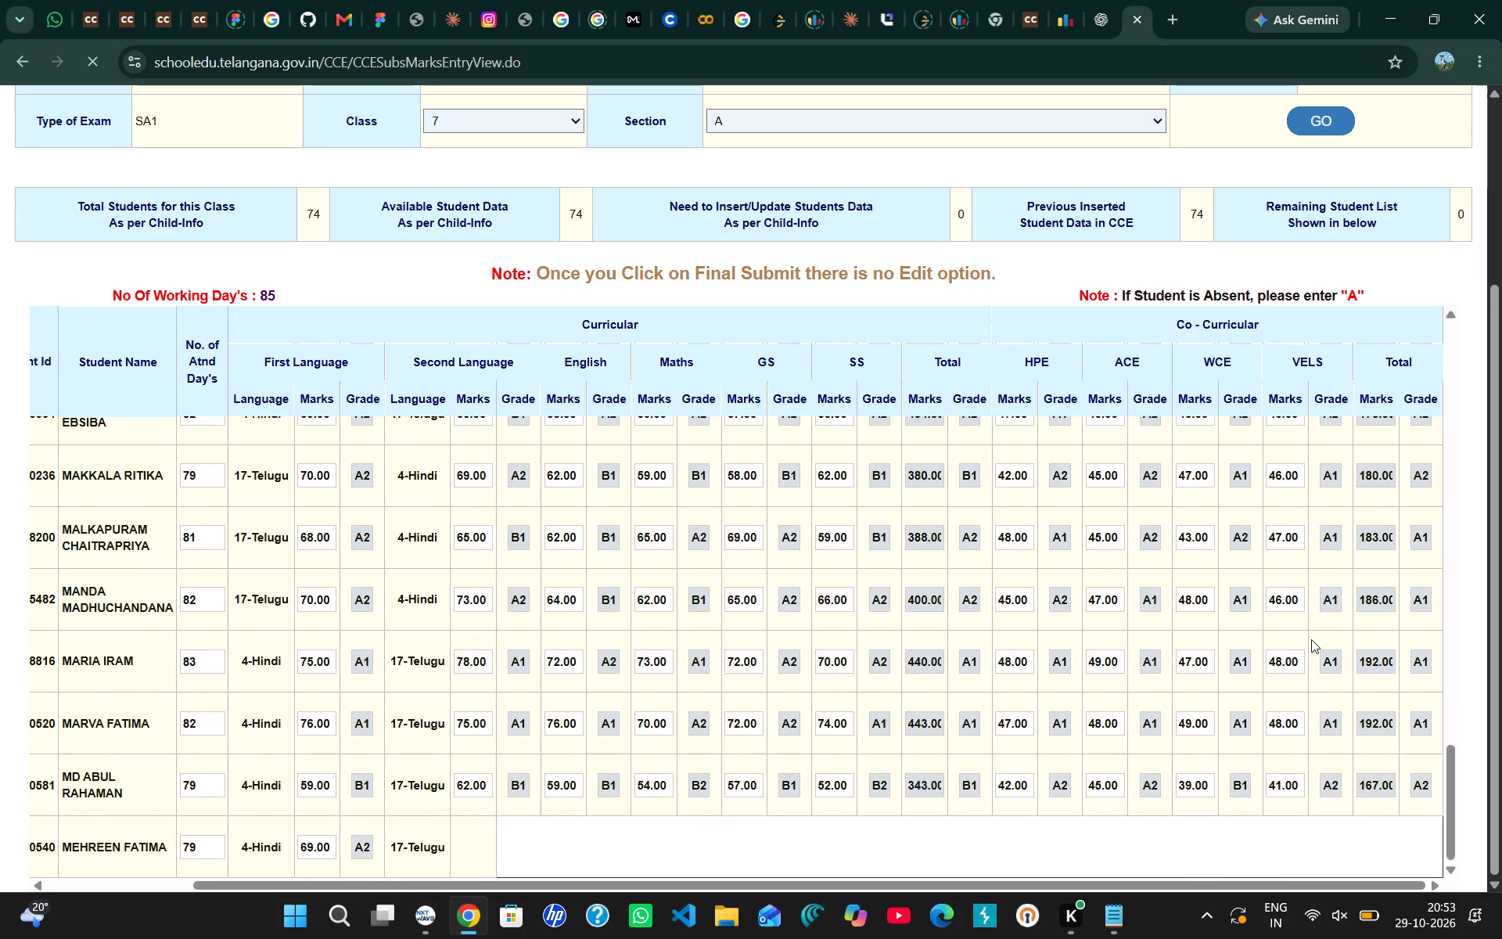
scroll(1311, 639, down, 3)
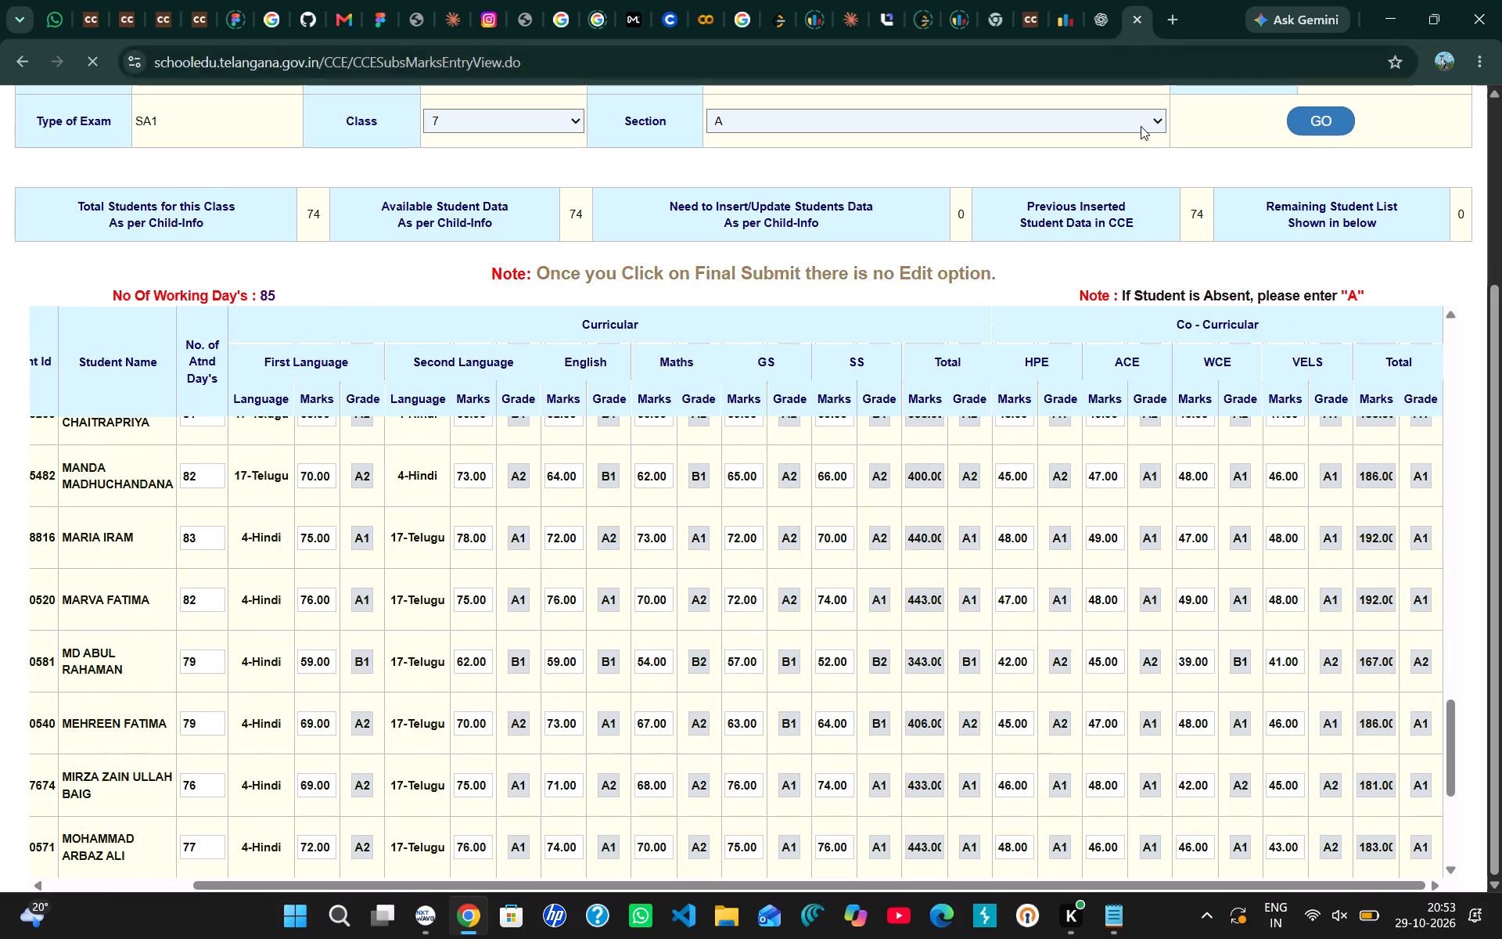
Load the SA1 marks list for class 6 section A.
click(590, 113)
click(576, 116)
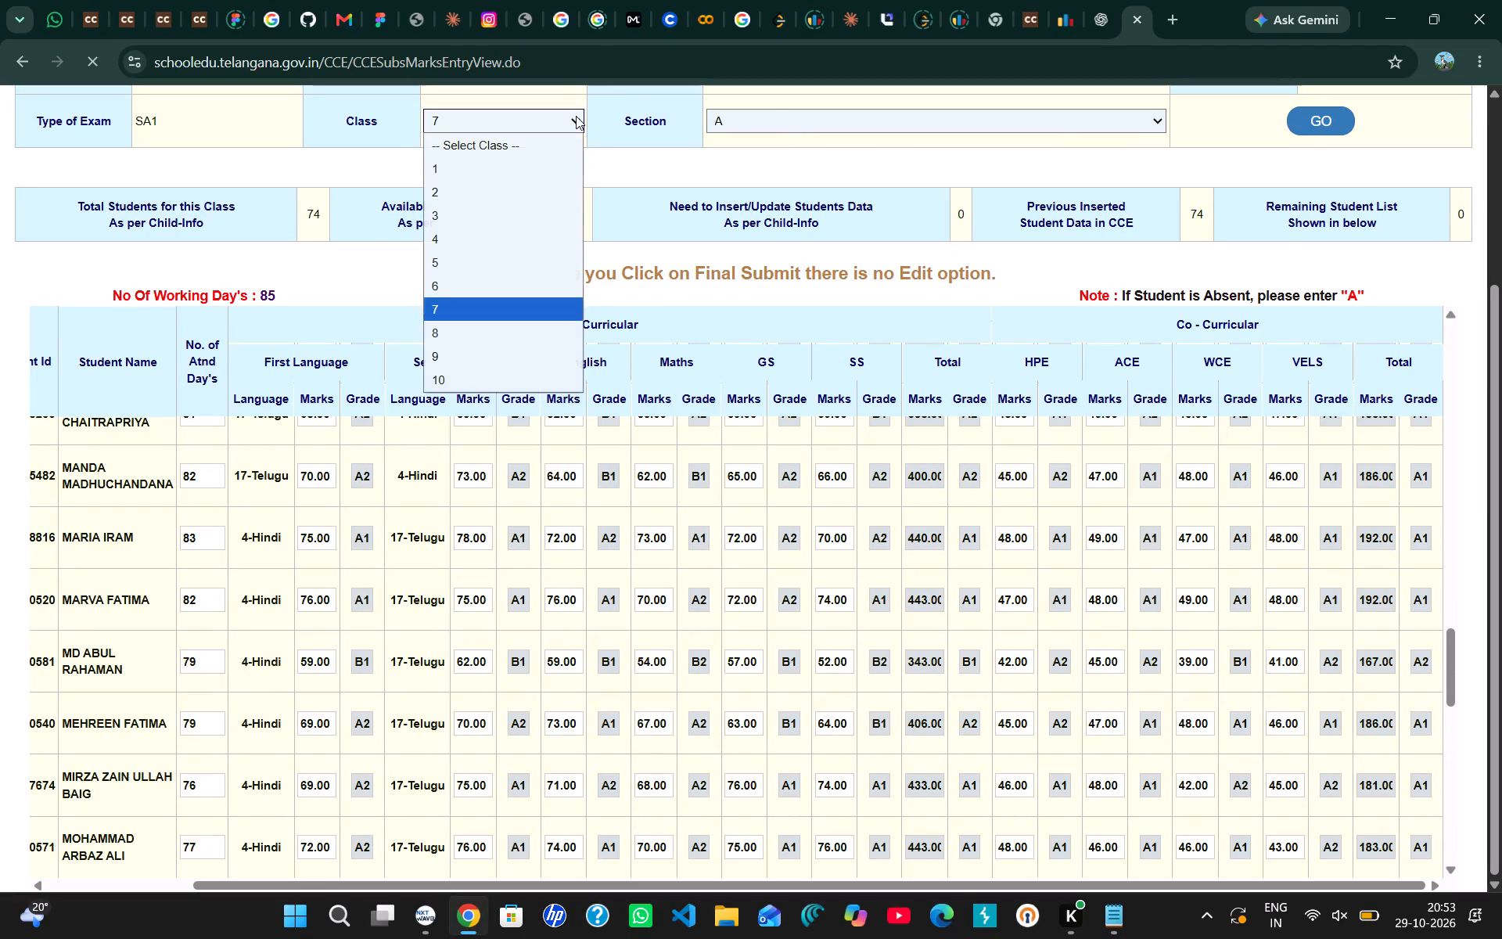
click(555, 280)
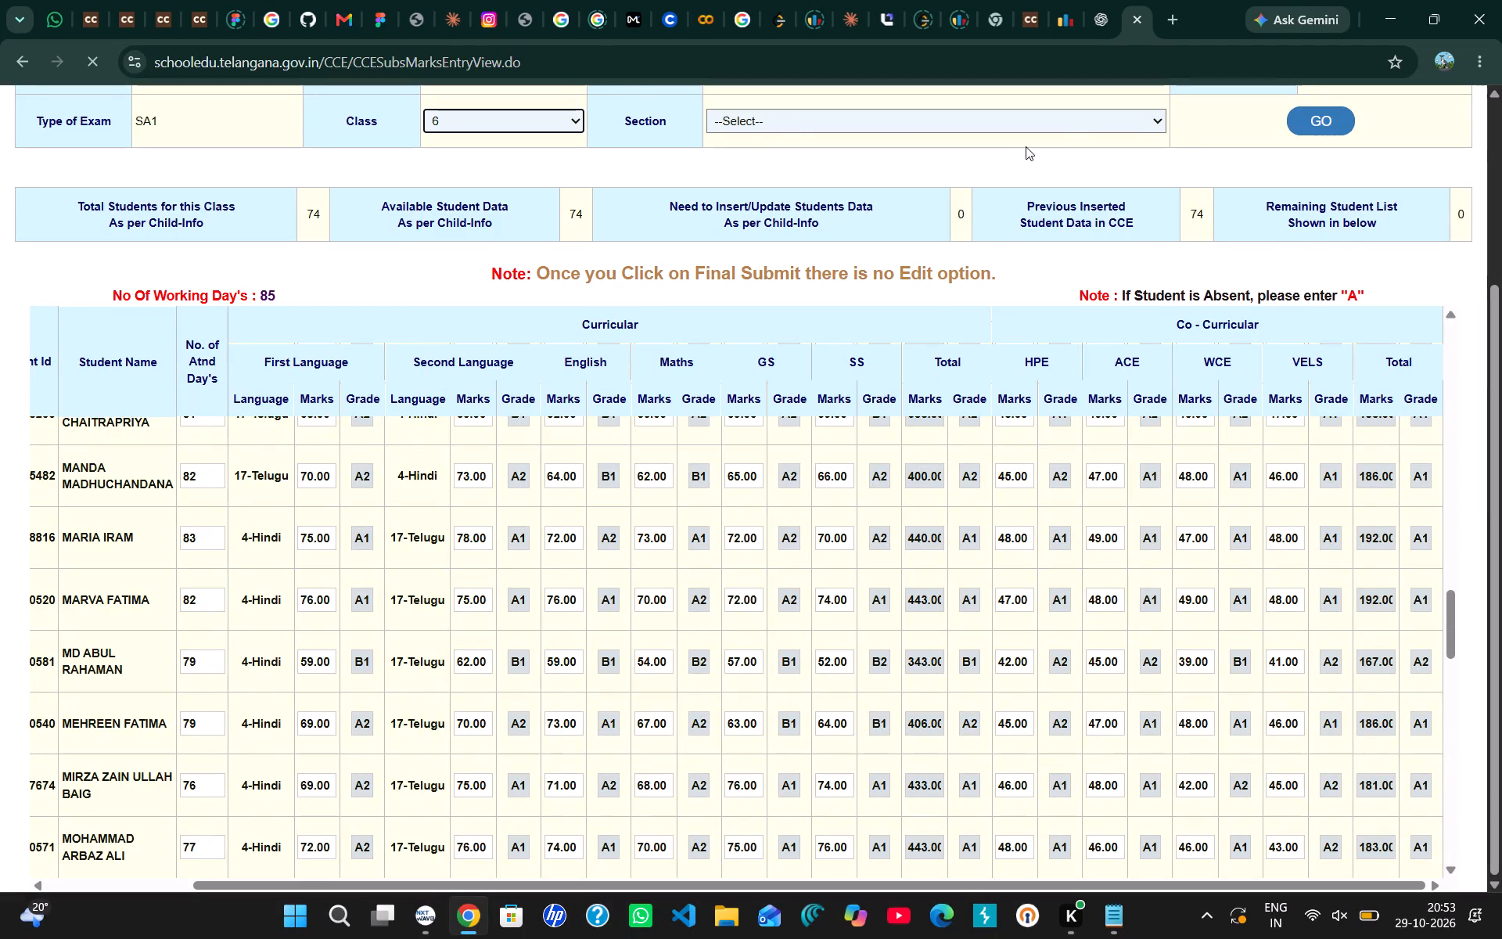
click(1070, 125)
click(1076, 176)
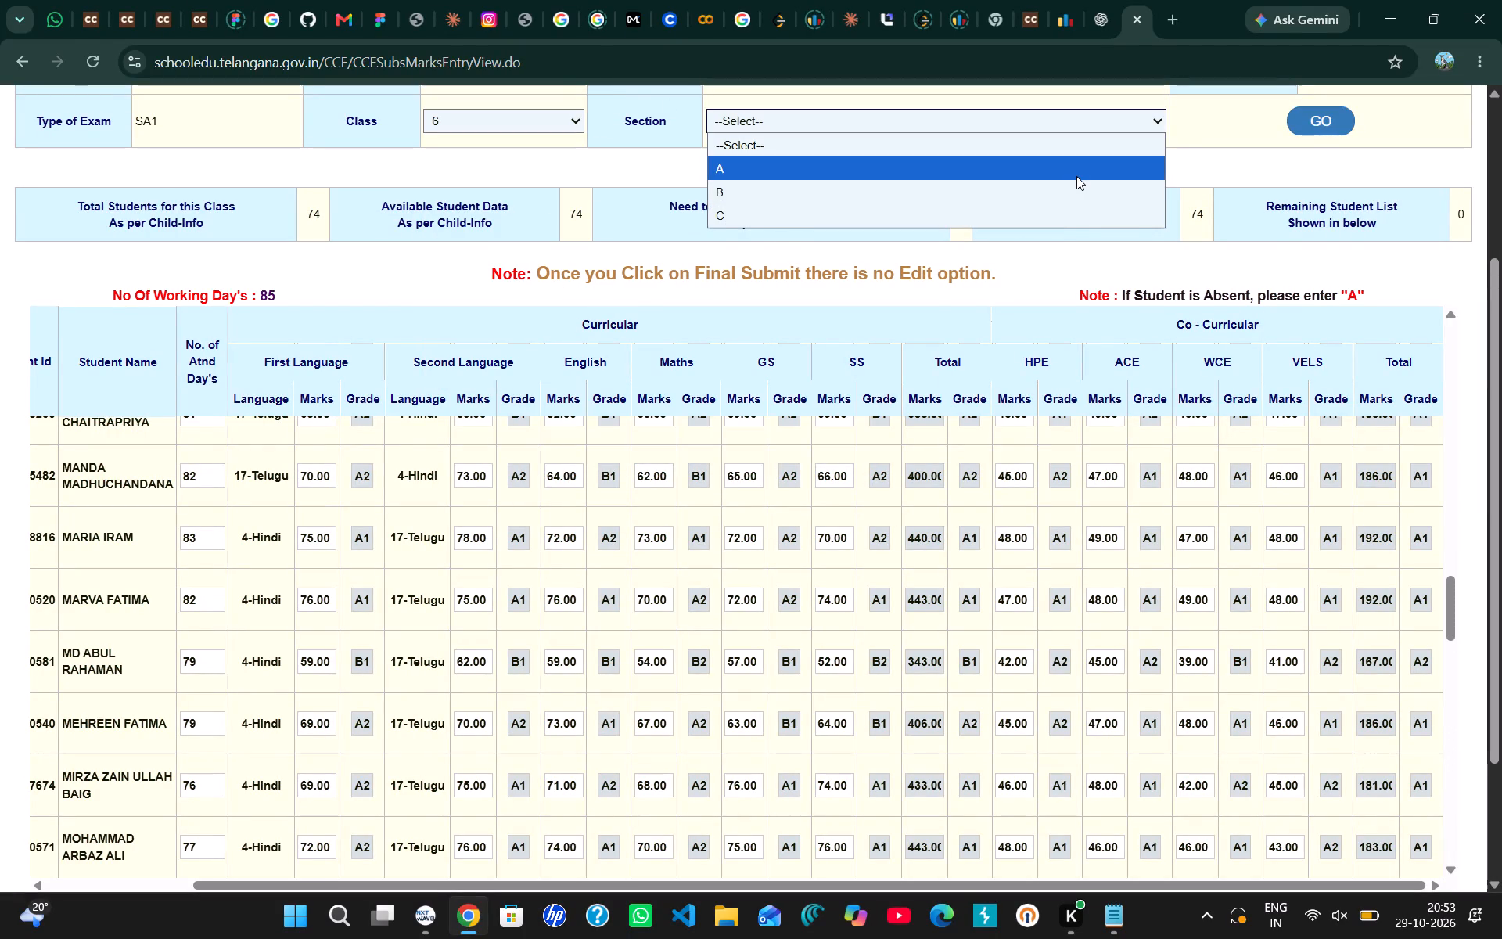
click(1315, 121)
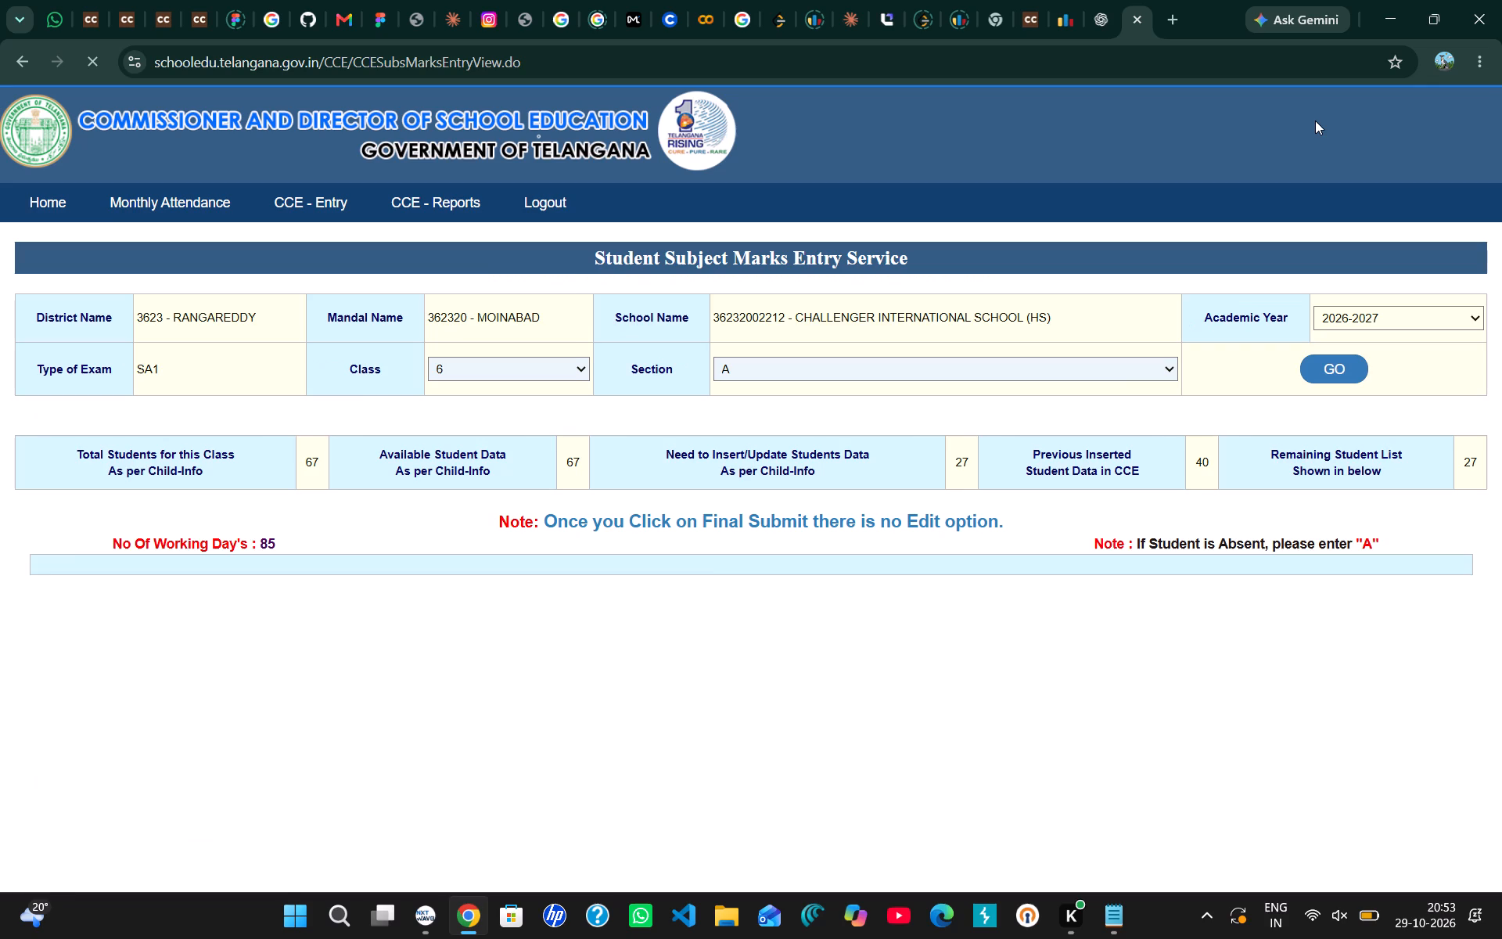
Examine the class 6 section A list for students whose attendance and marks are missing.
scroll(1413, 491, down, 9)
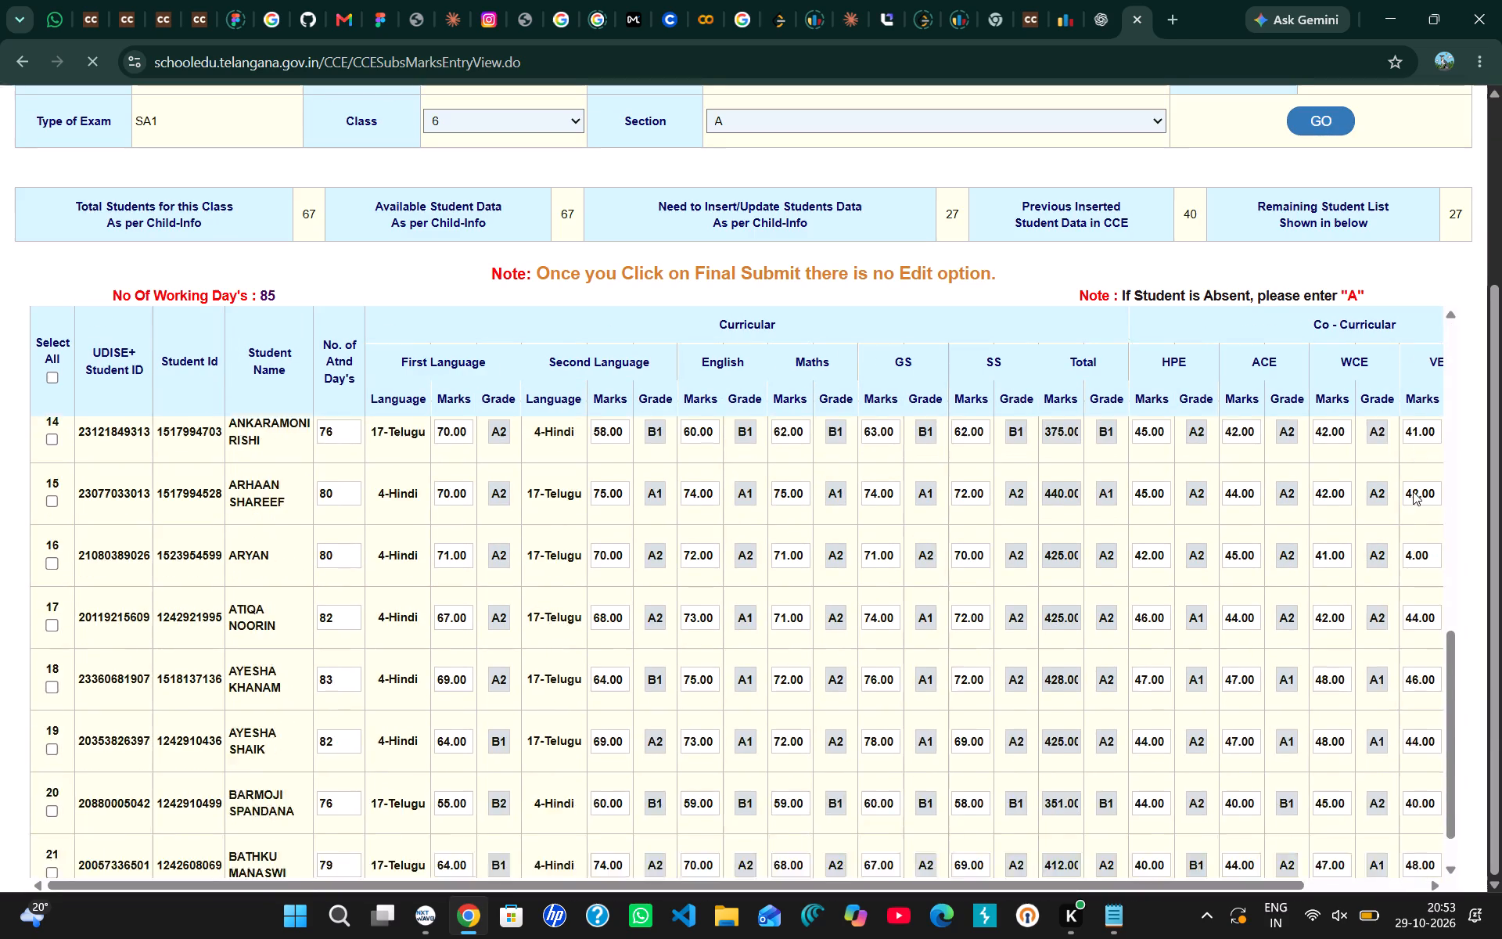
scroll(1419, 635, down, 13)
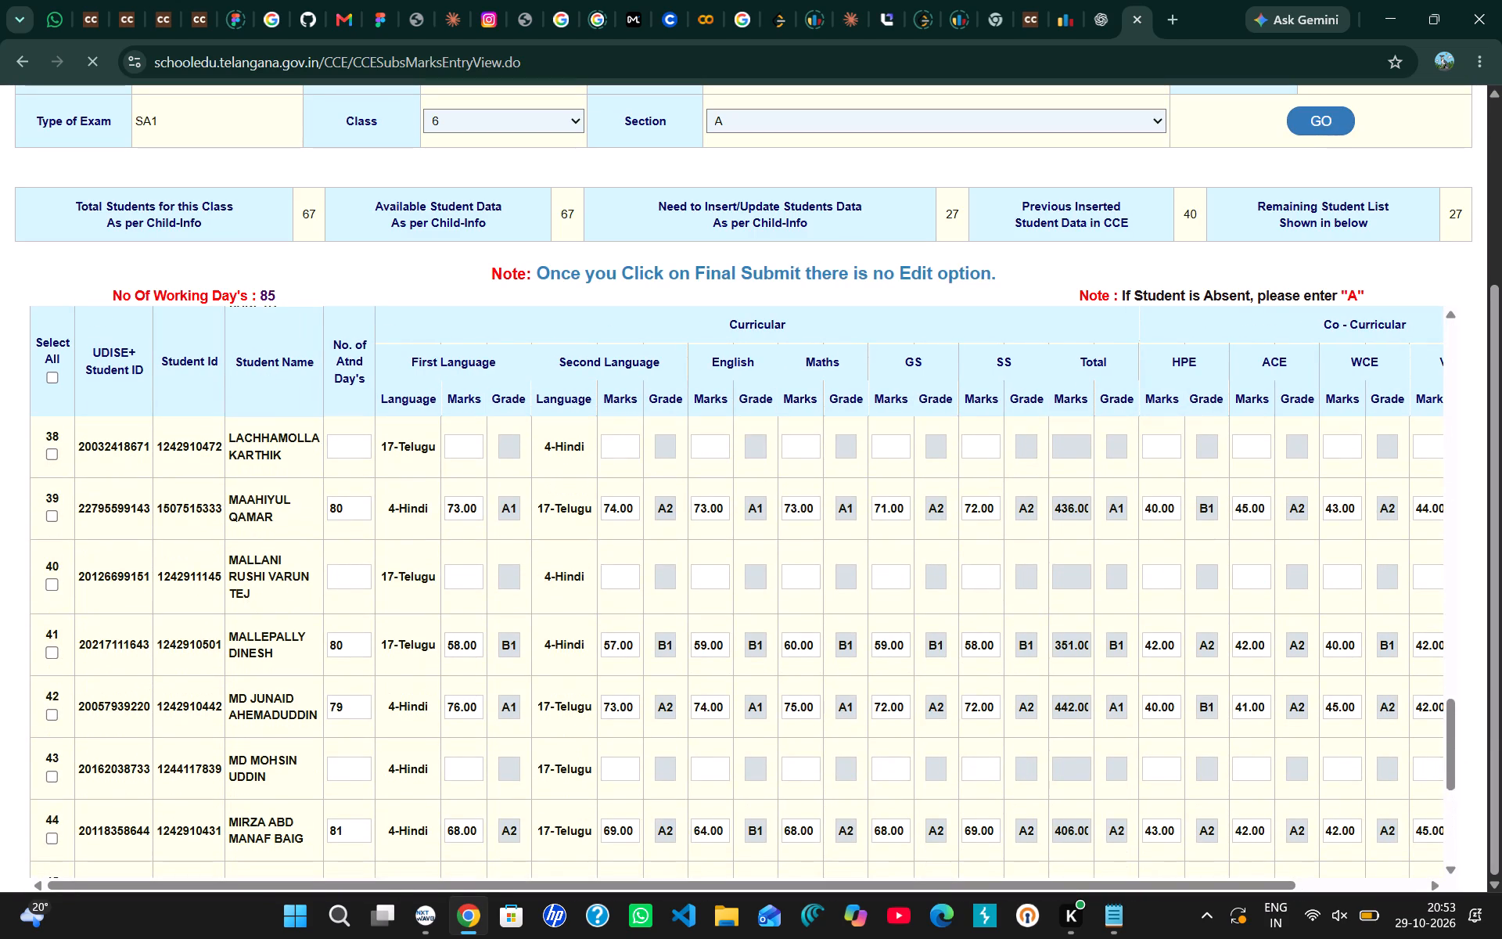
scroll(1419, 635, down, 7)
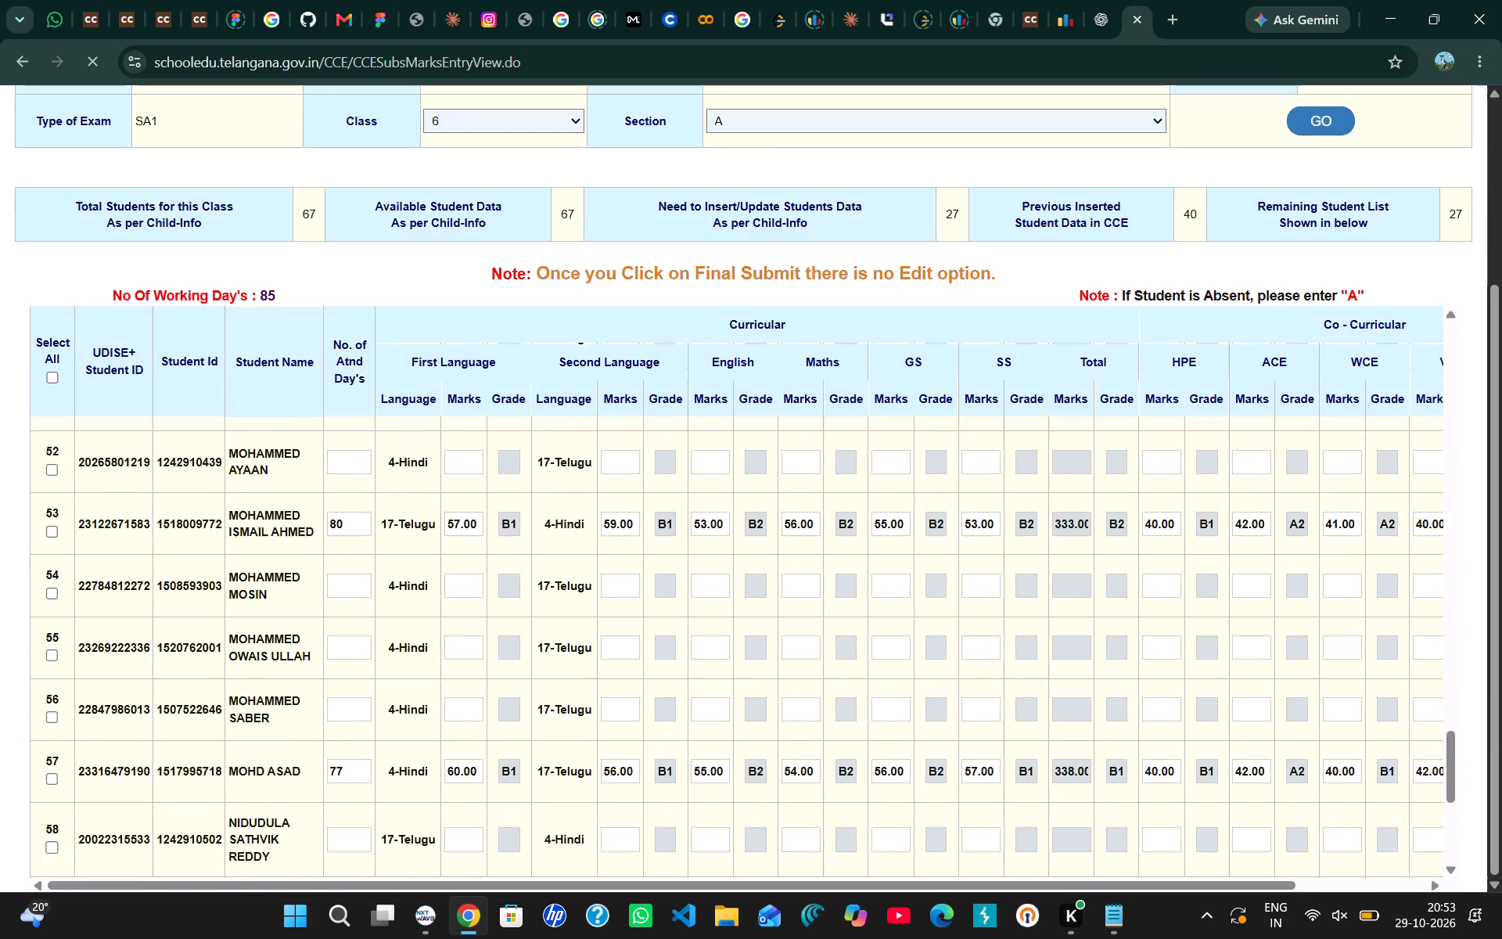
scroll(1419, 635, down, 13)
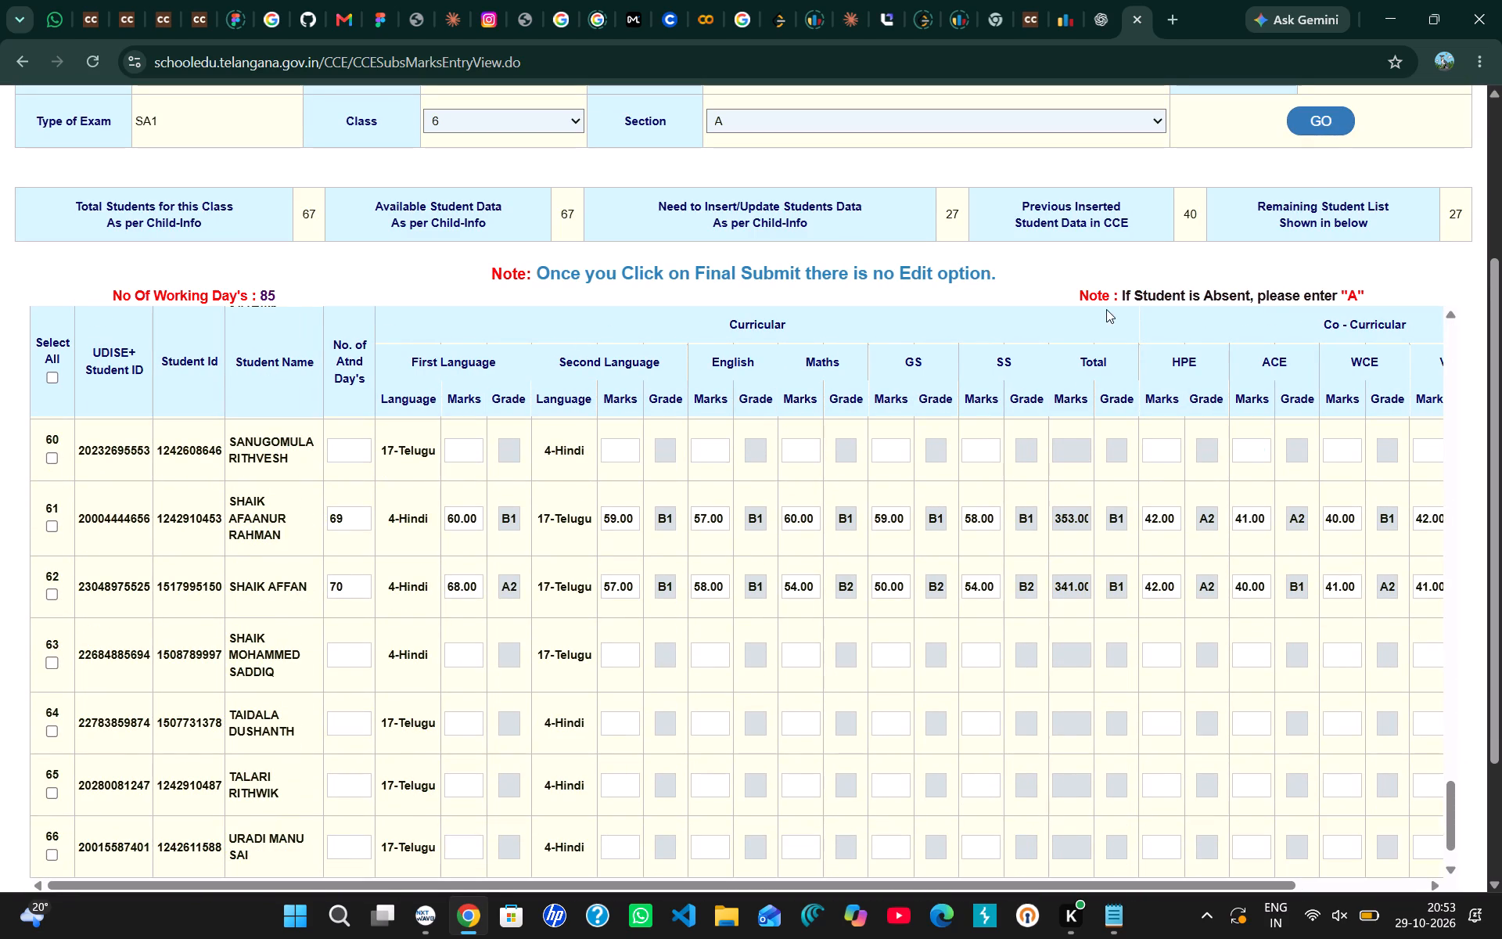
click(775, 124)
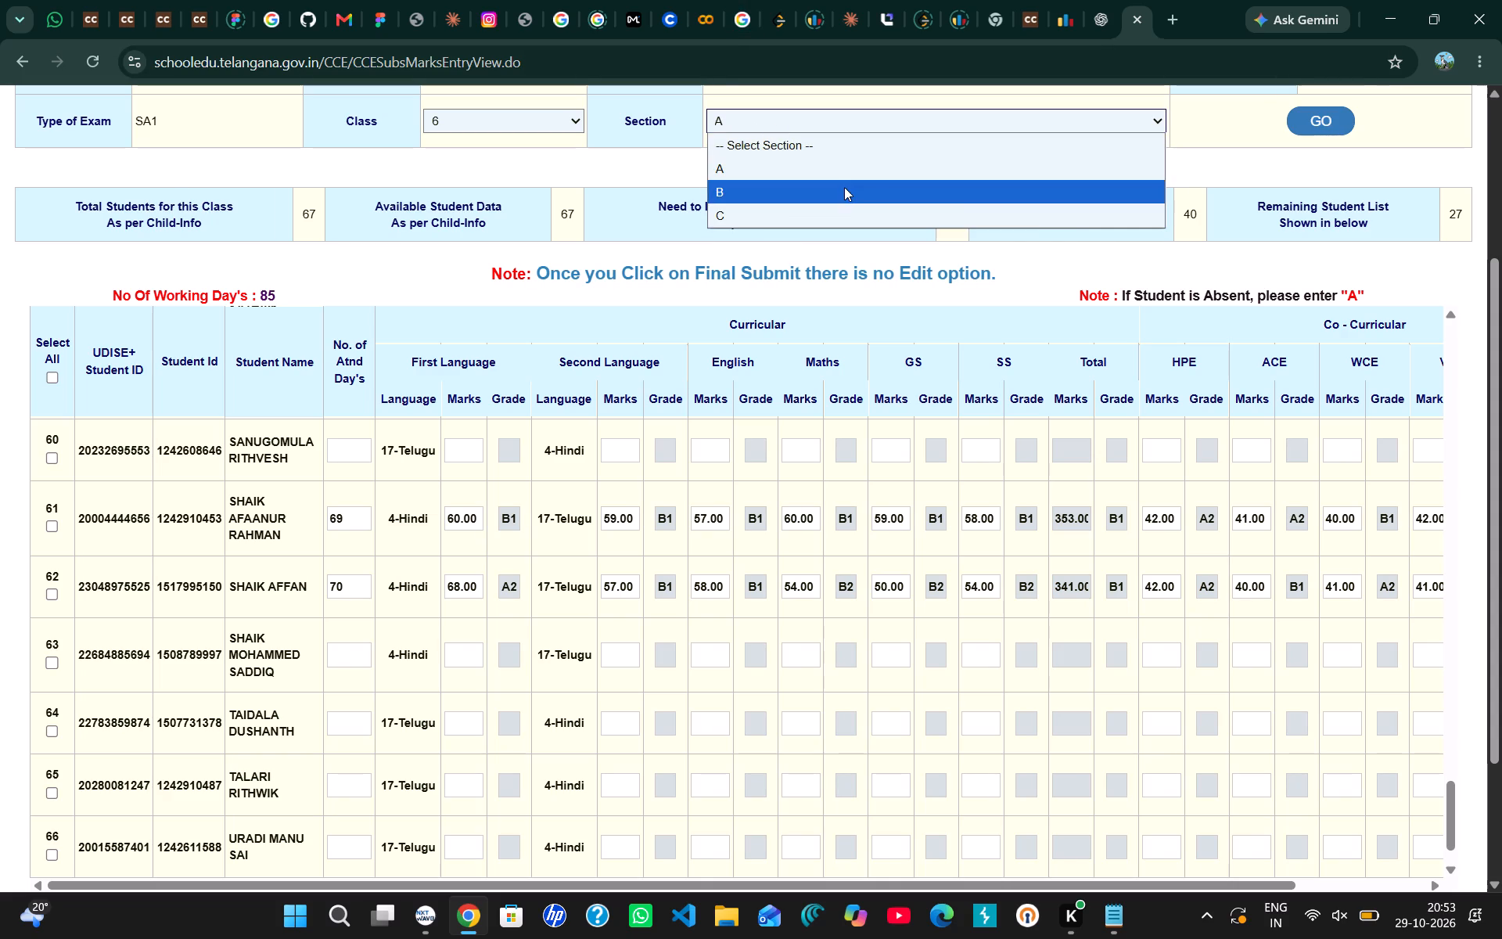